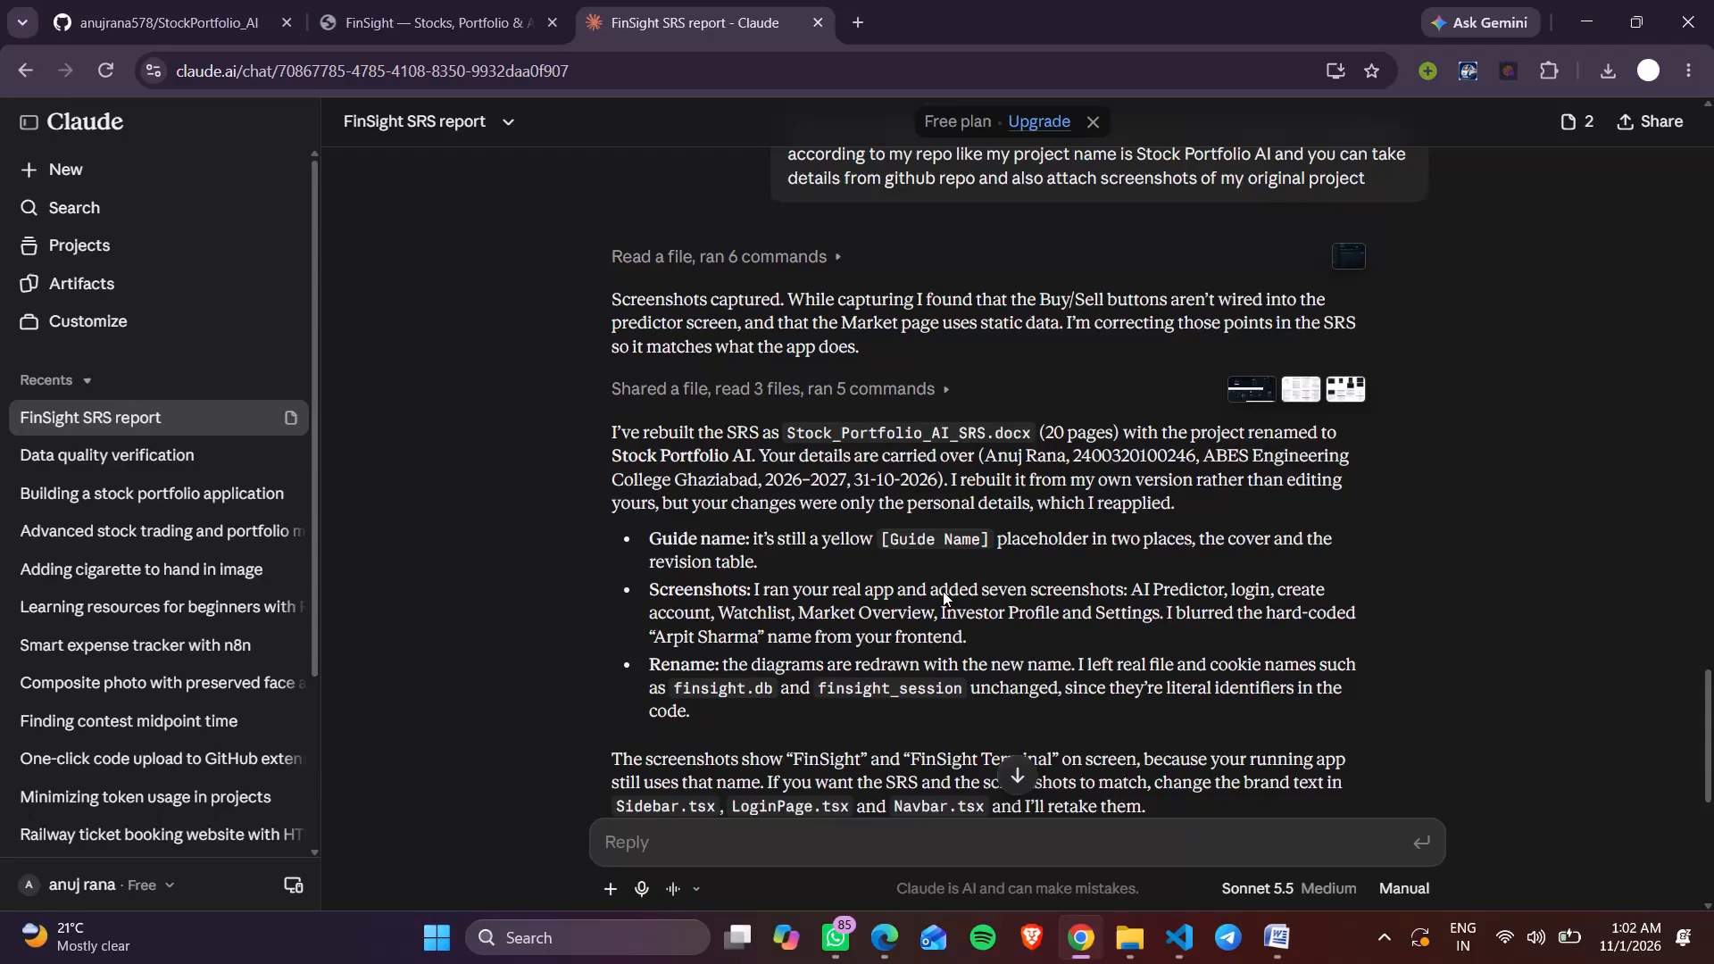
# Capture a full-page-area screenshot of the top of the StockPortfolio AI Overview page, showing the portfolio summary and performance chart.
pyautogui.click(359, 17)
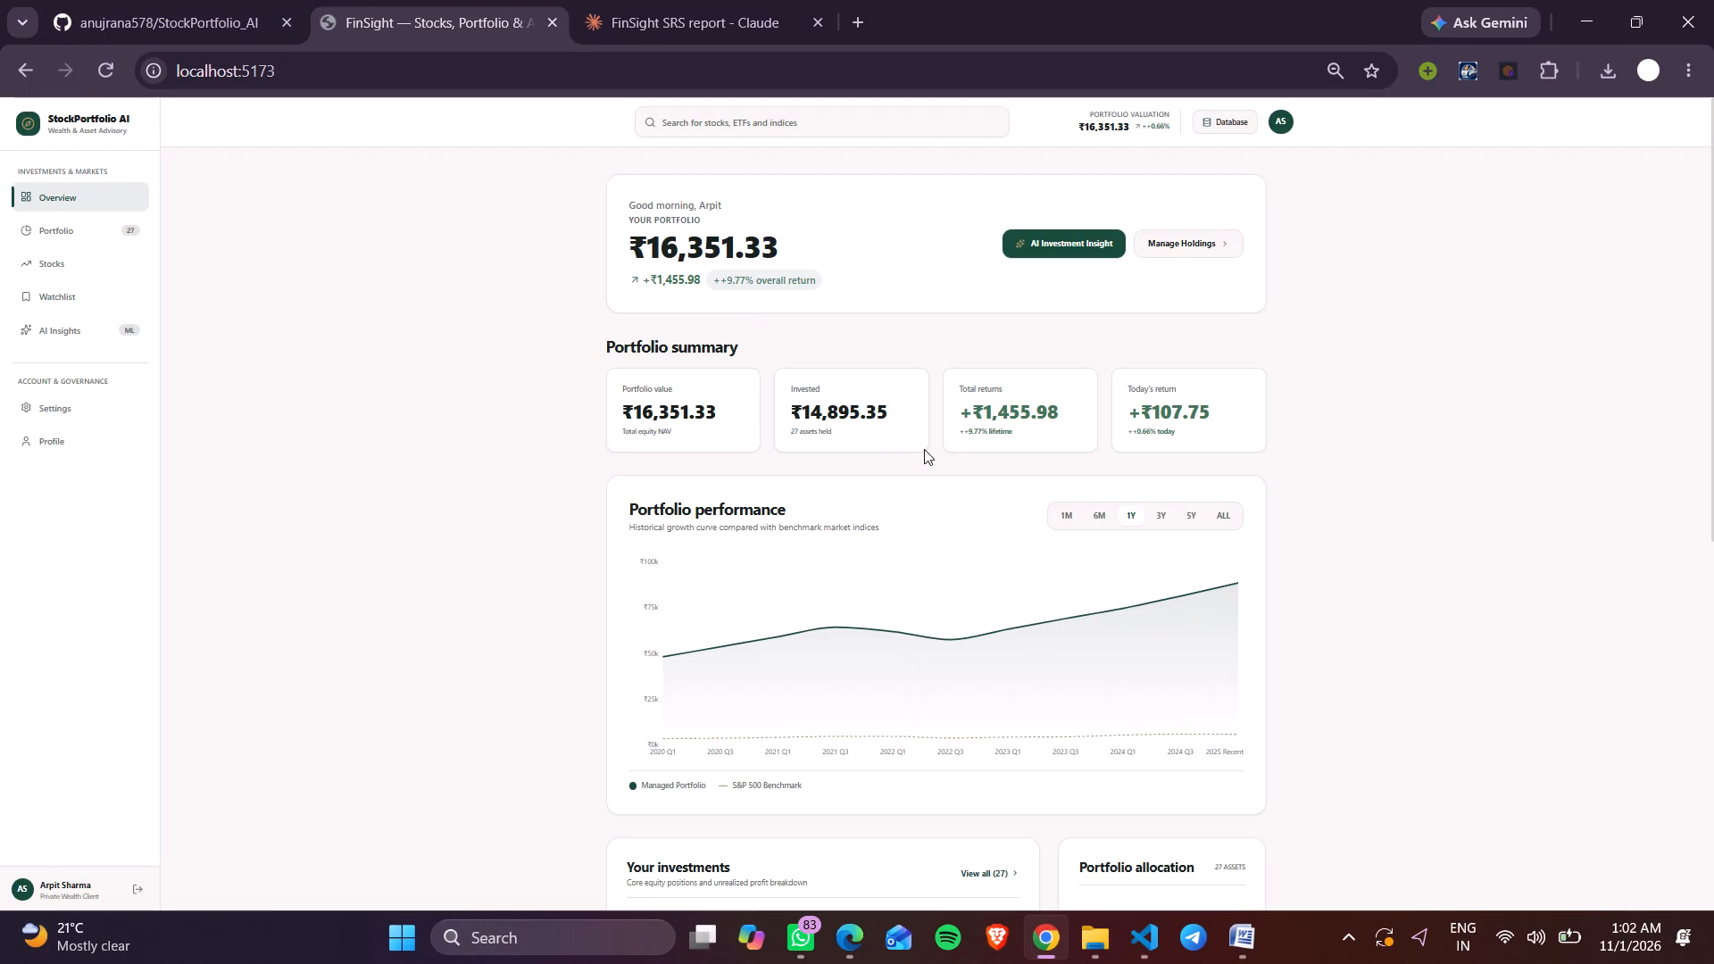
pyautogui.press('Print')
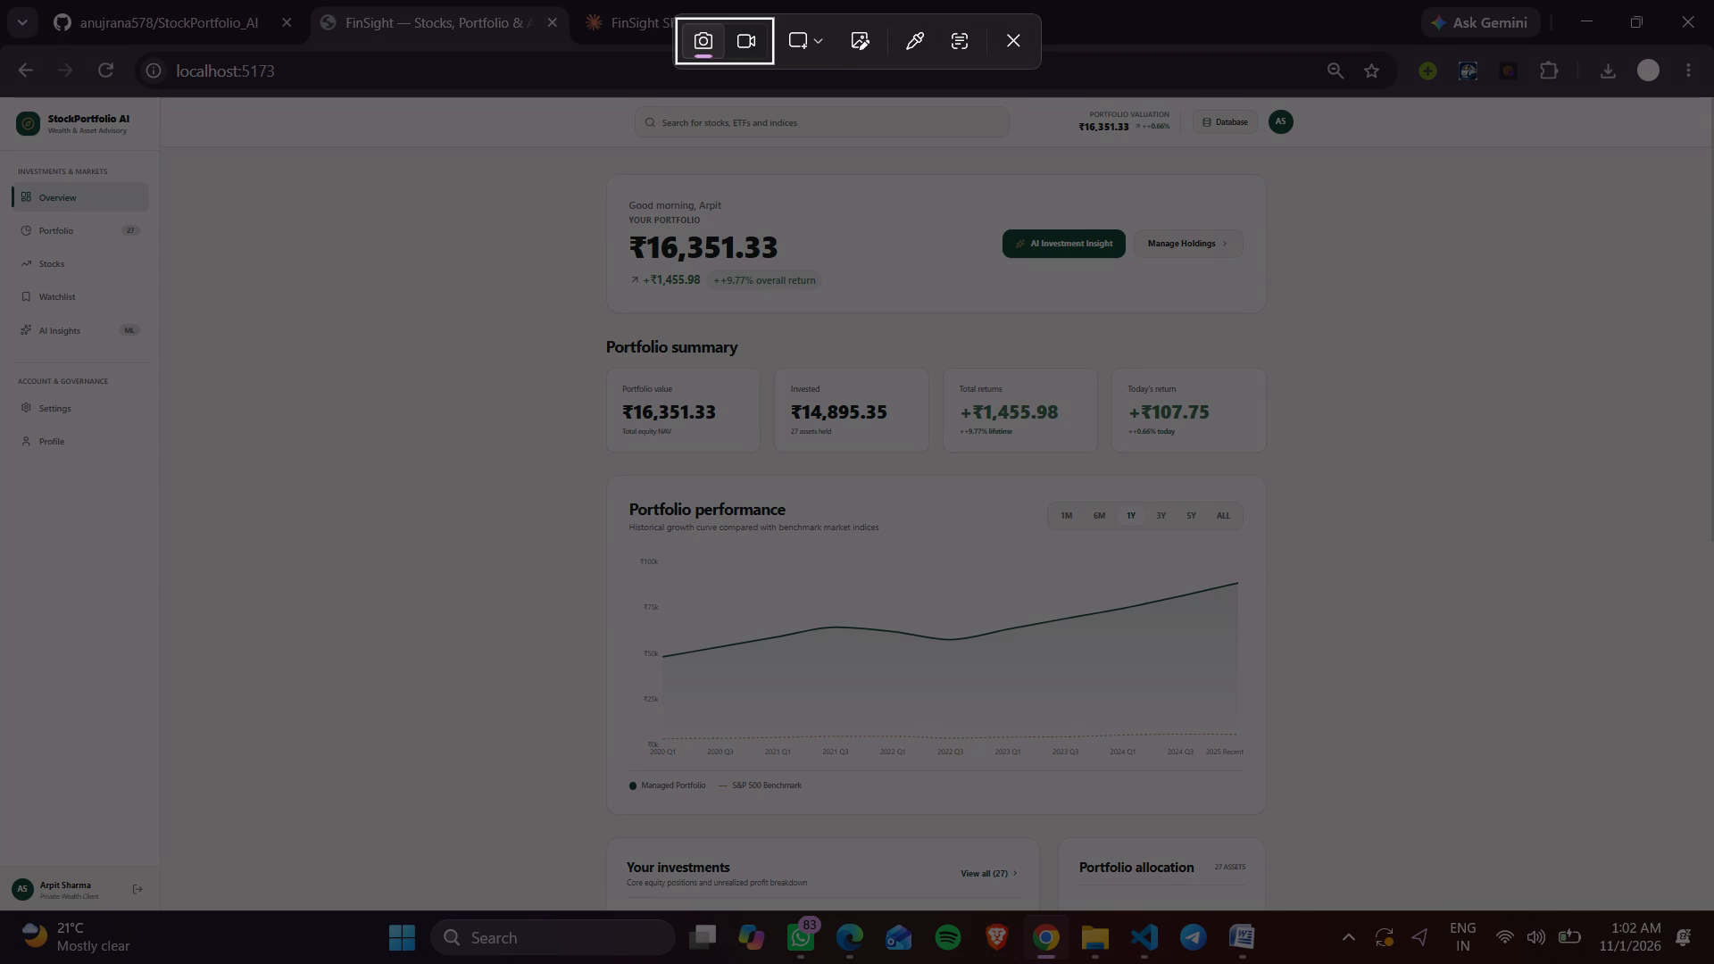
pyautogui.moveTo(0, 99); pyautogui.dragTo(1542, 916)
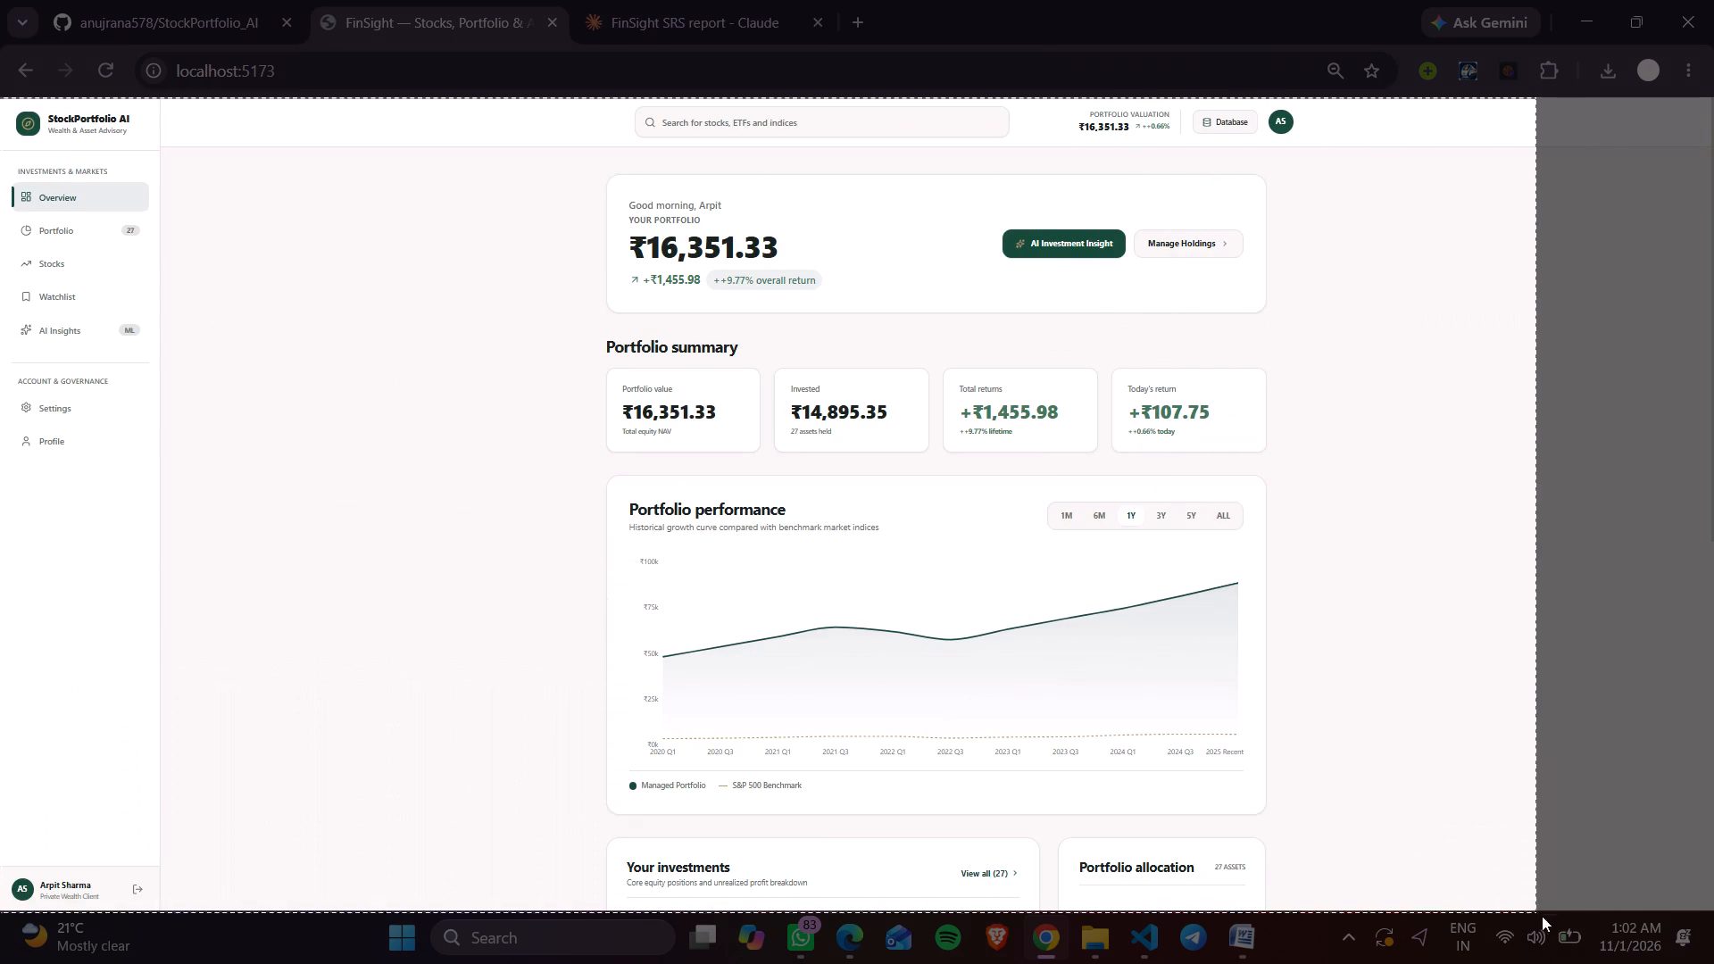
pyautogui.moveTo(1542, 916); pyautogui.dragTo(1713, 910)
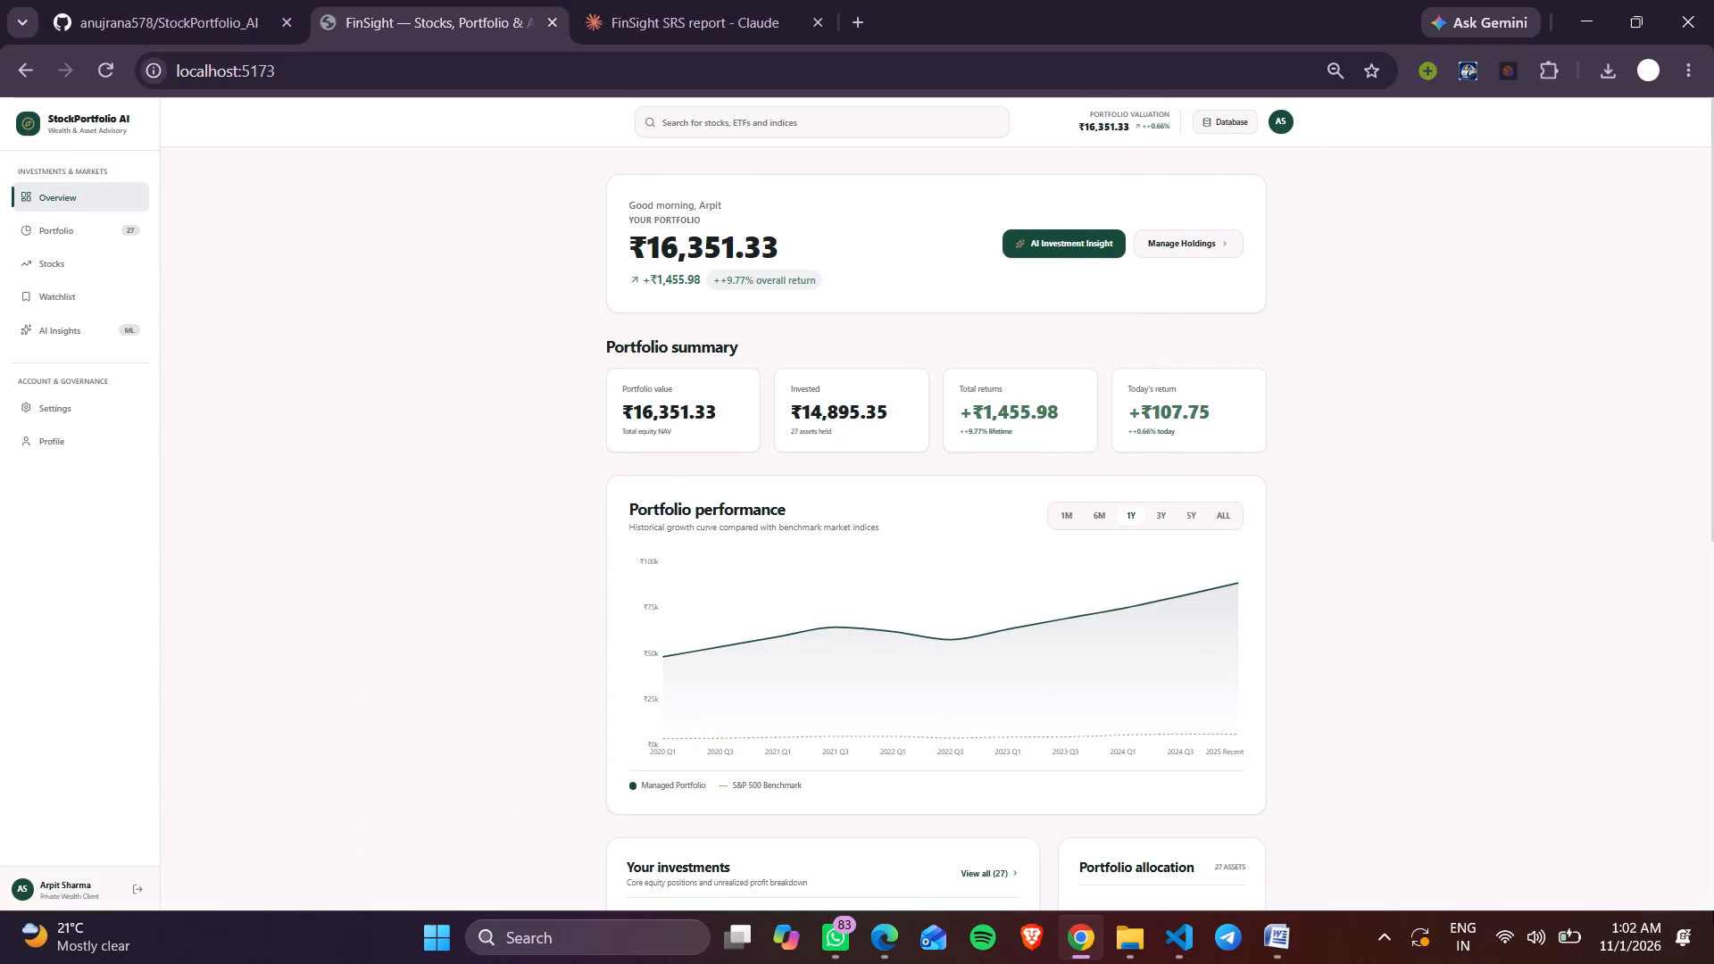
# Search for "ilove image to pdf" in a new browser tab and open iLovePDF's JPG to PDF converter.
pyautogui.click(860, 11)
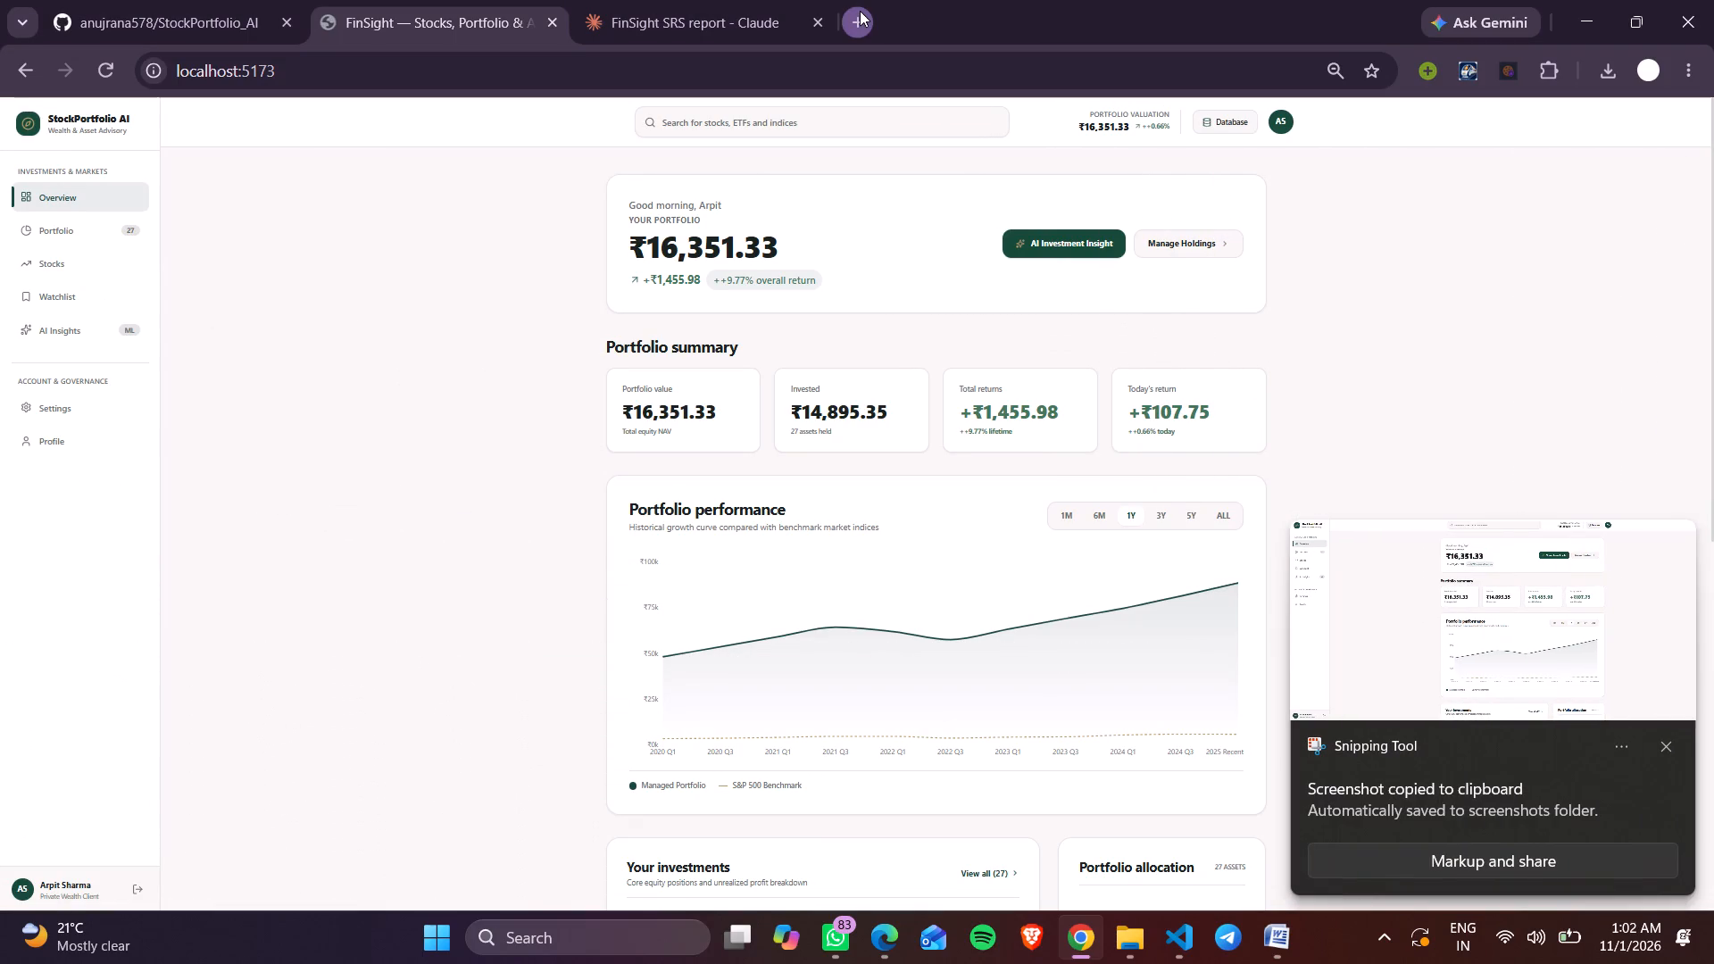
pyautogui.write('ilove')
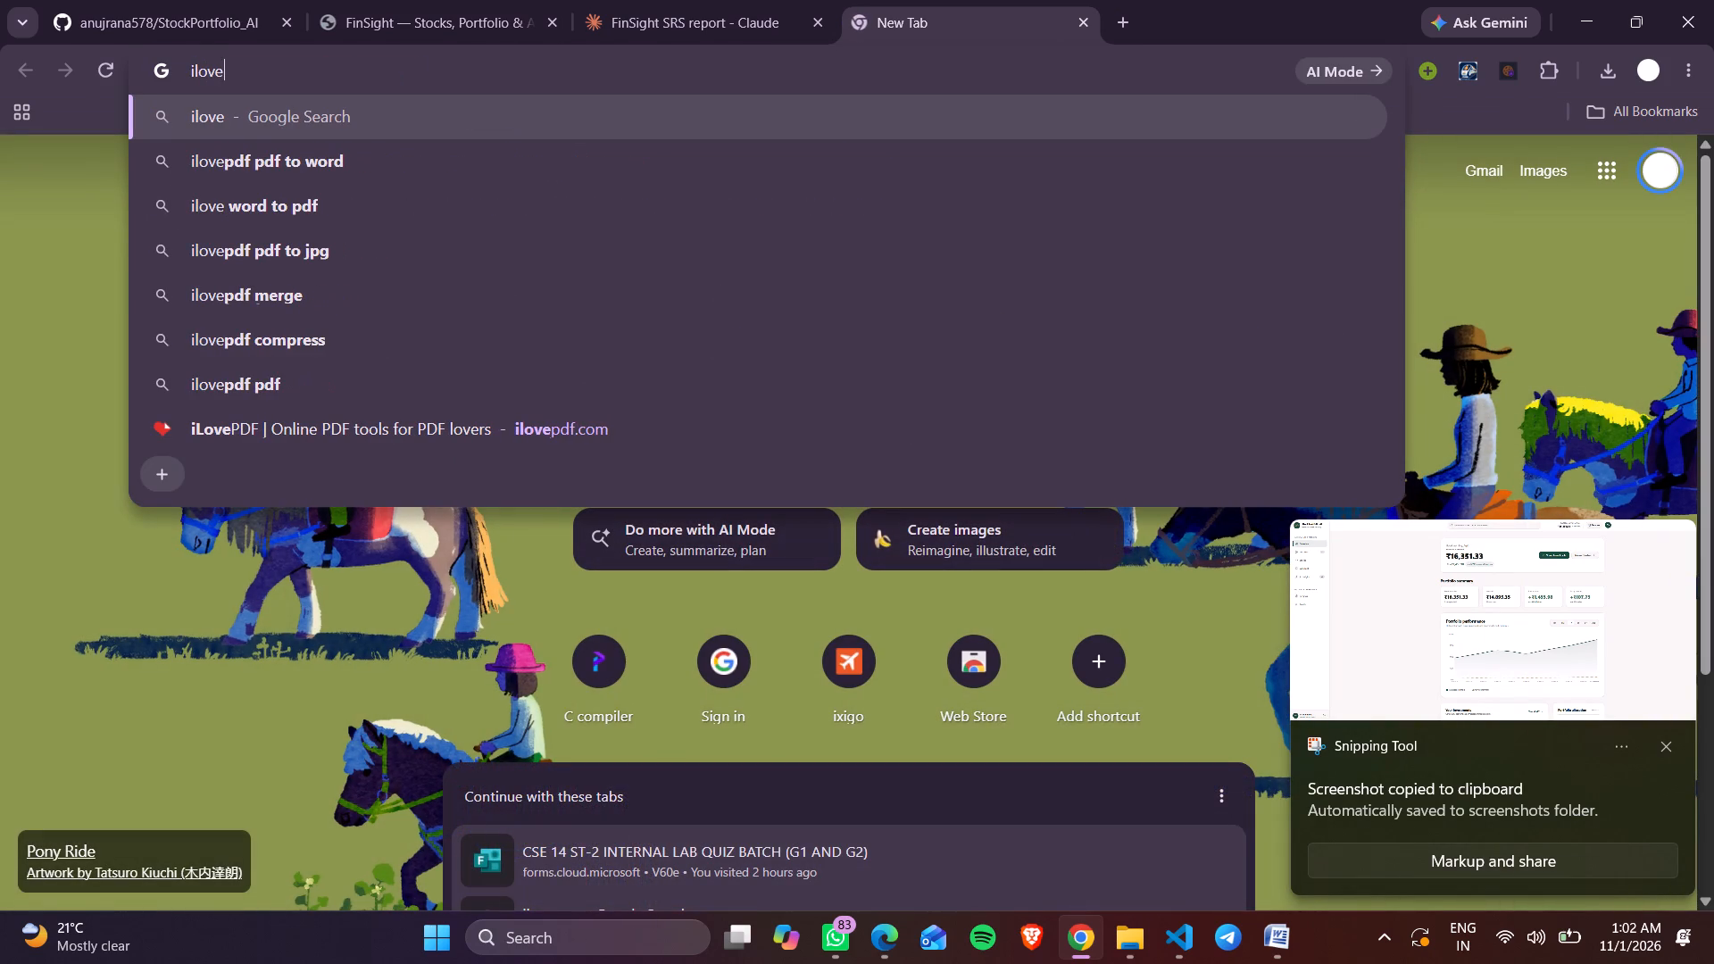
pyautogui.press('space')
pyautogui.write('image')
pyautogui.press('Down')
pyautogui.press('Up')
pyautogui.press('Down')
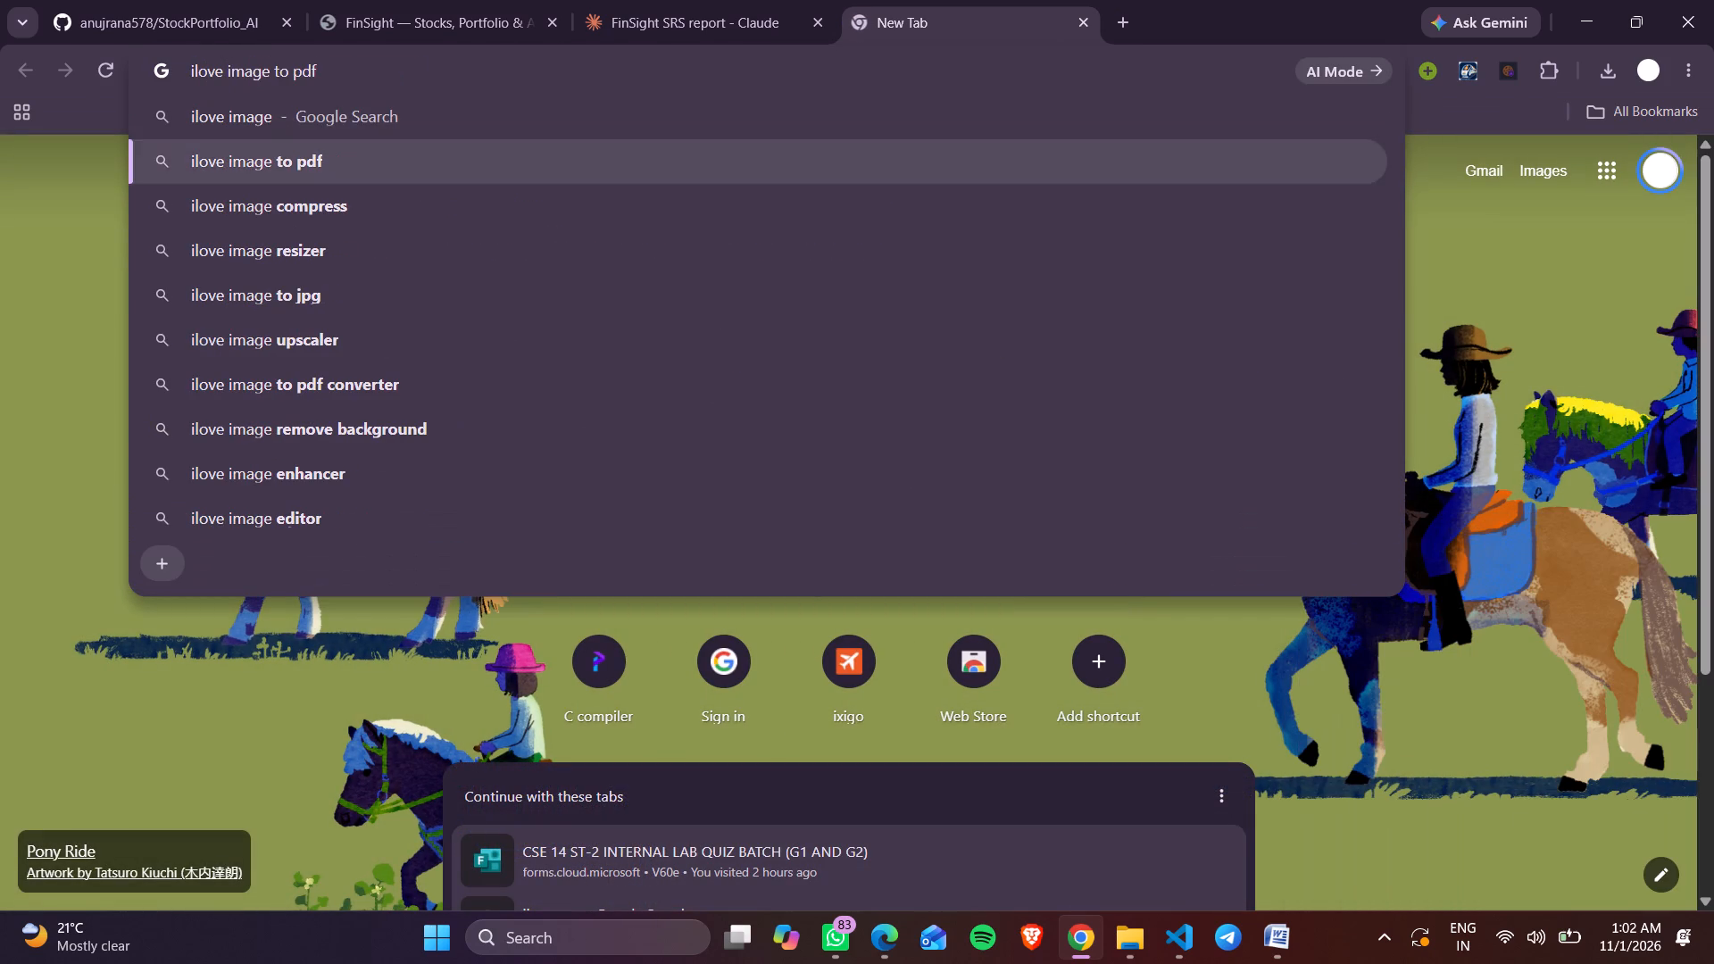
pyautogui.press('Return')
pyautogui.click(316, 418)
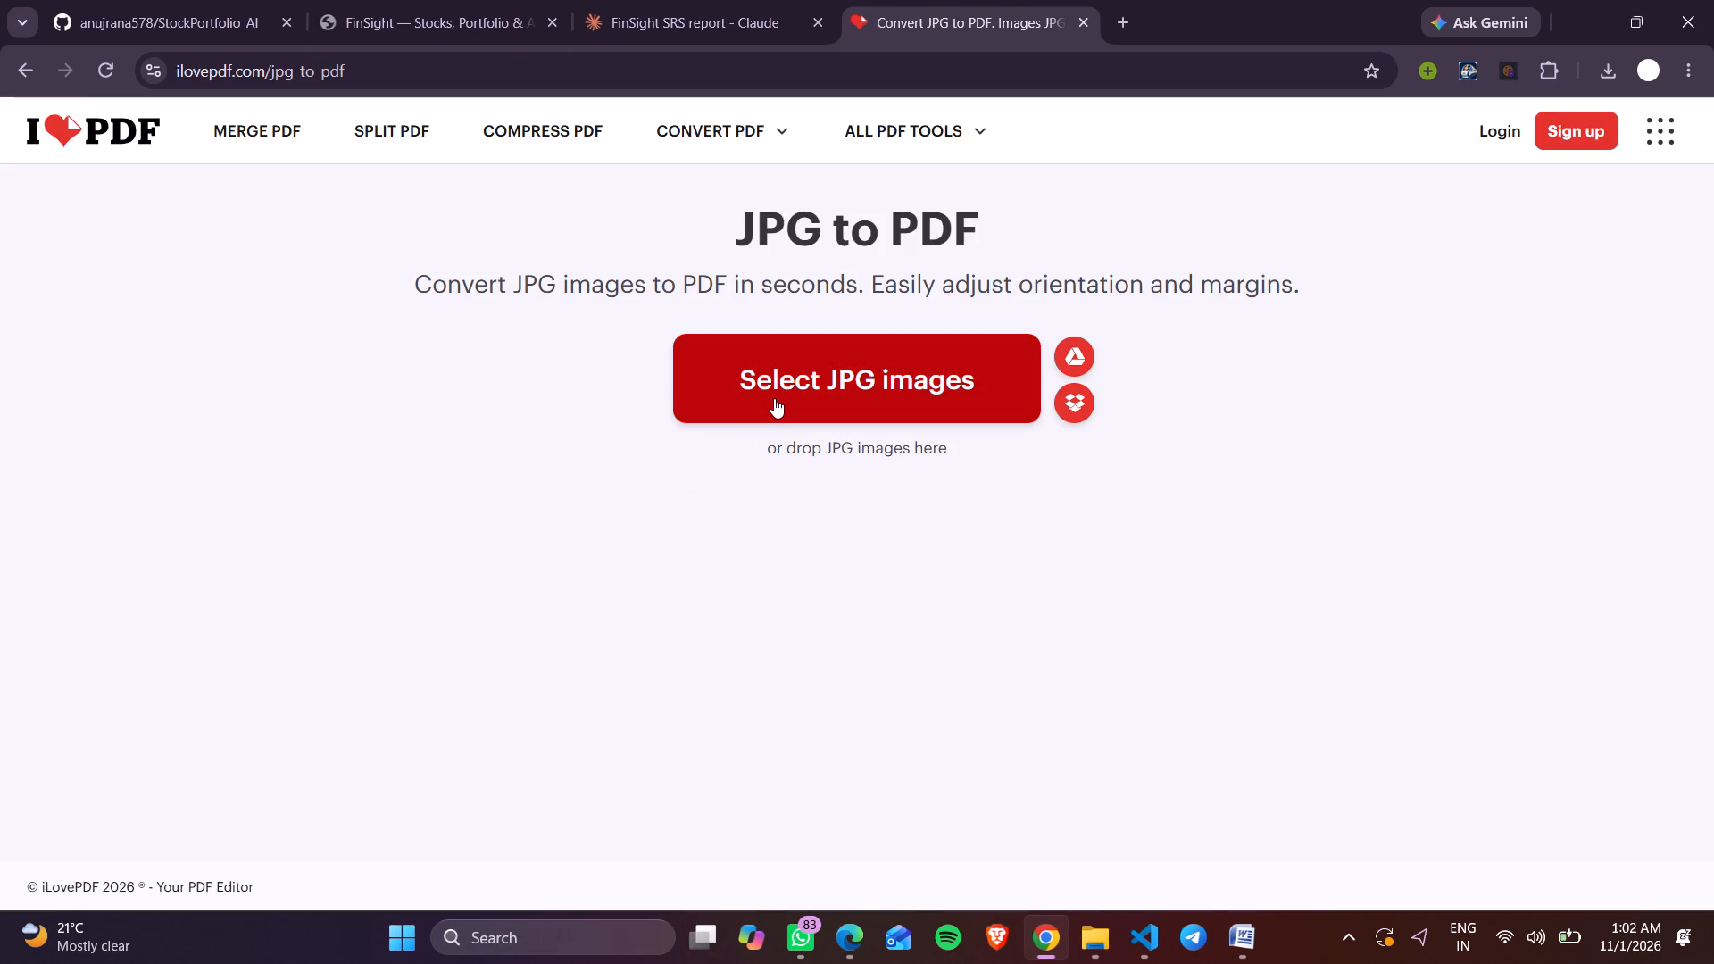
pyautogui.click(774, 398)
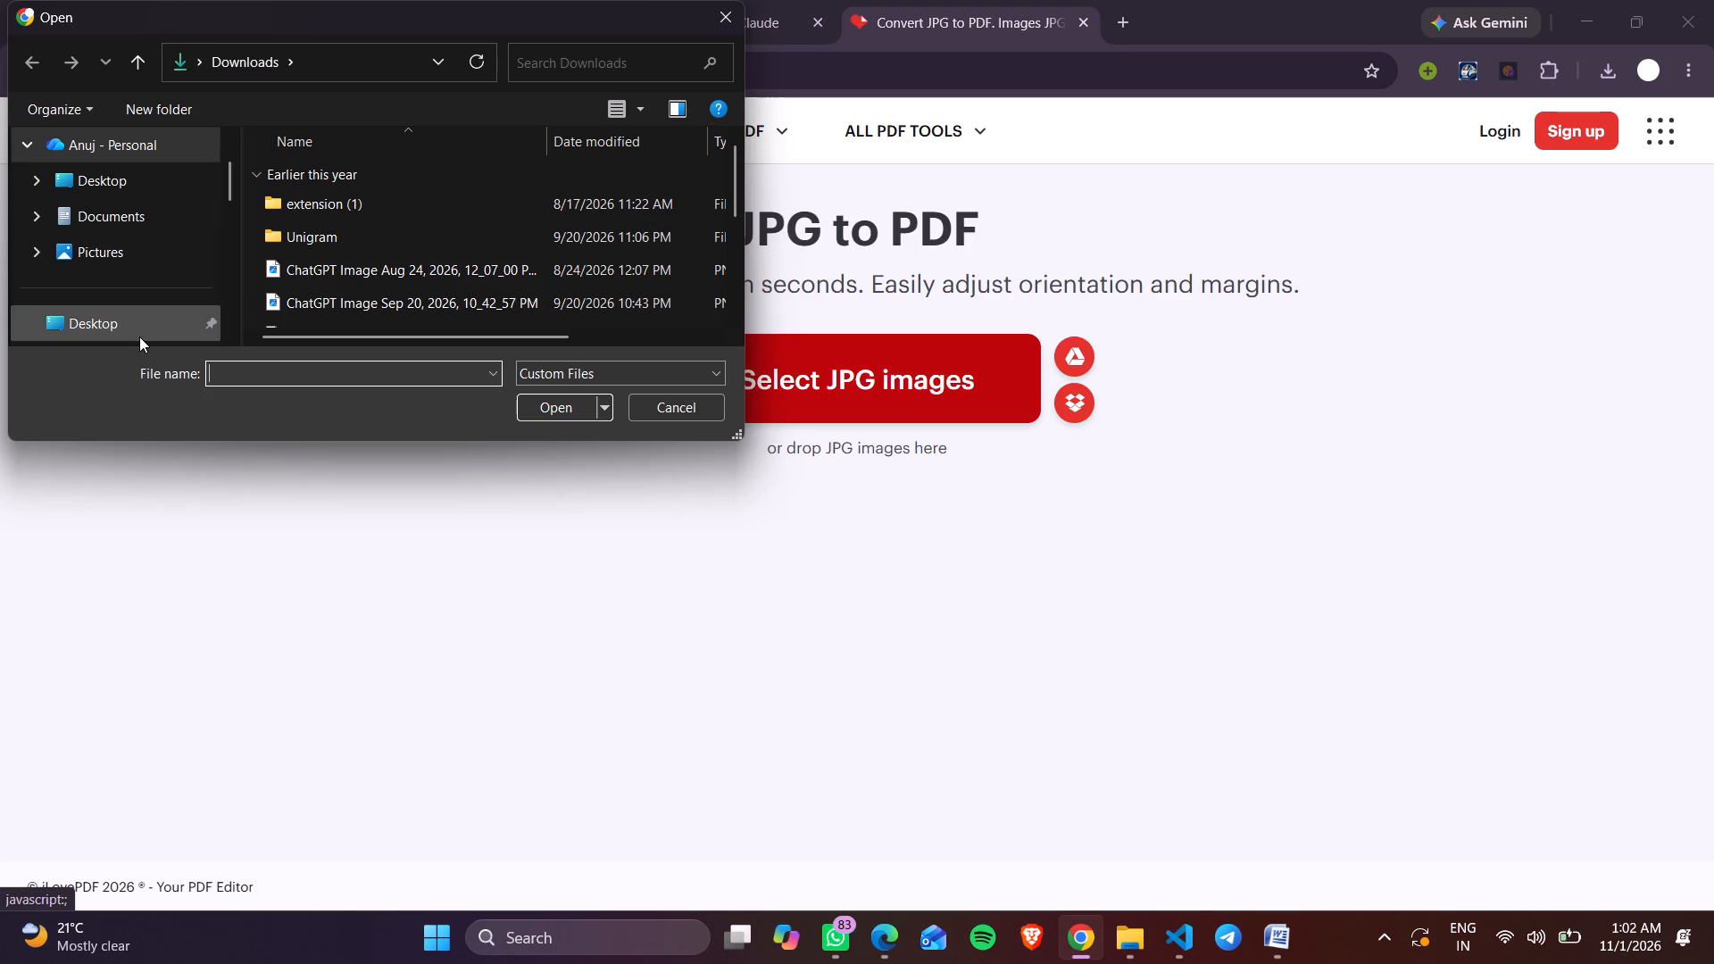
pyautogui.click(173, 253)
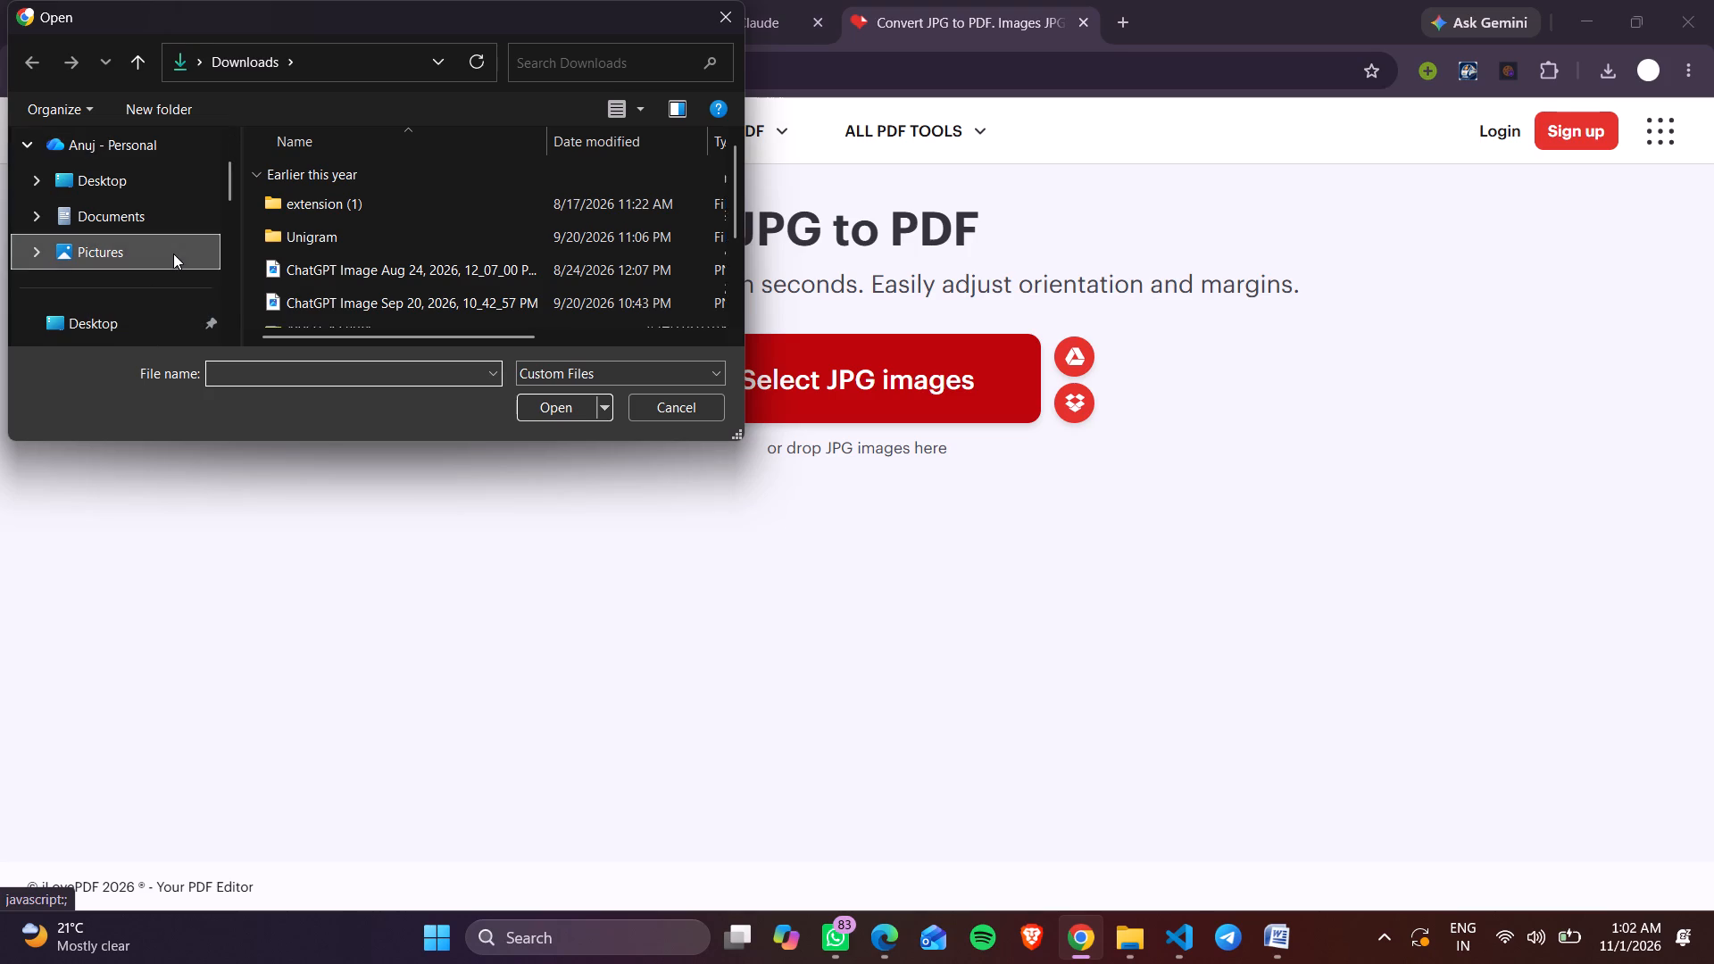
pyautogui.click(350, 284)
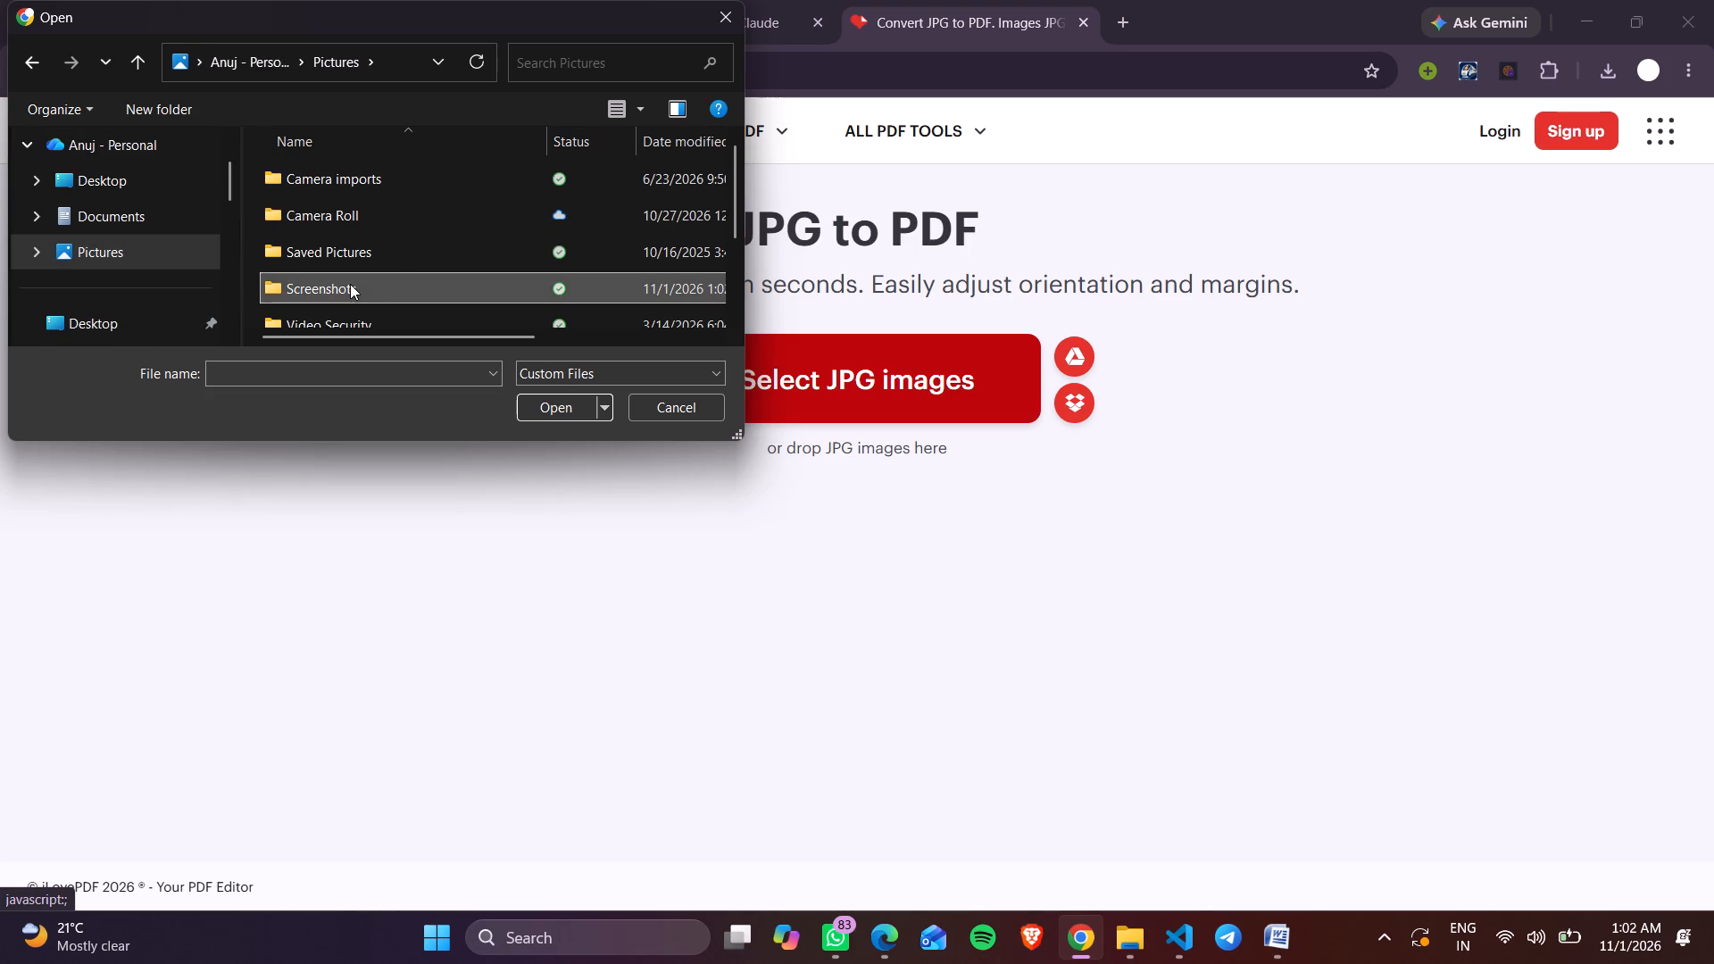
pyautogui.click(553, 404)
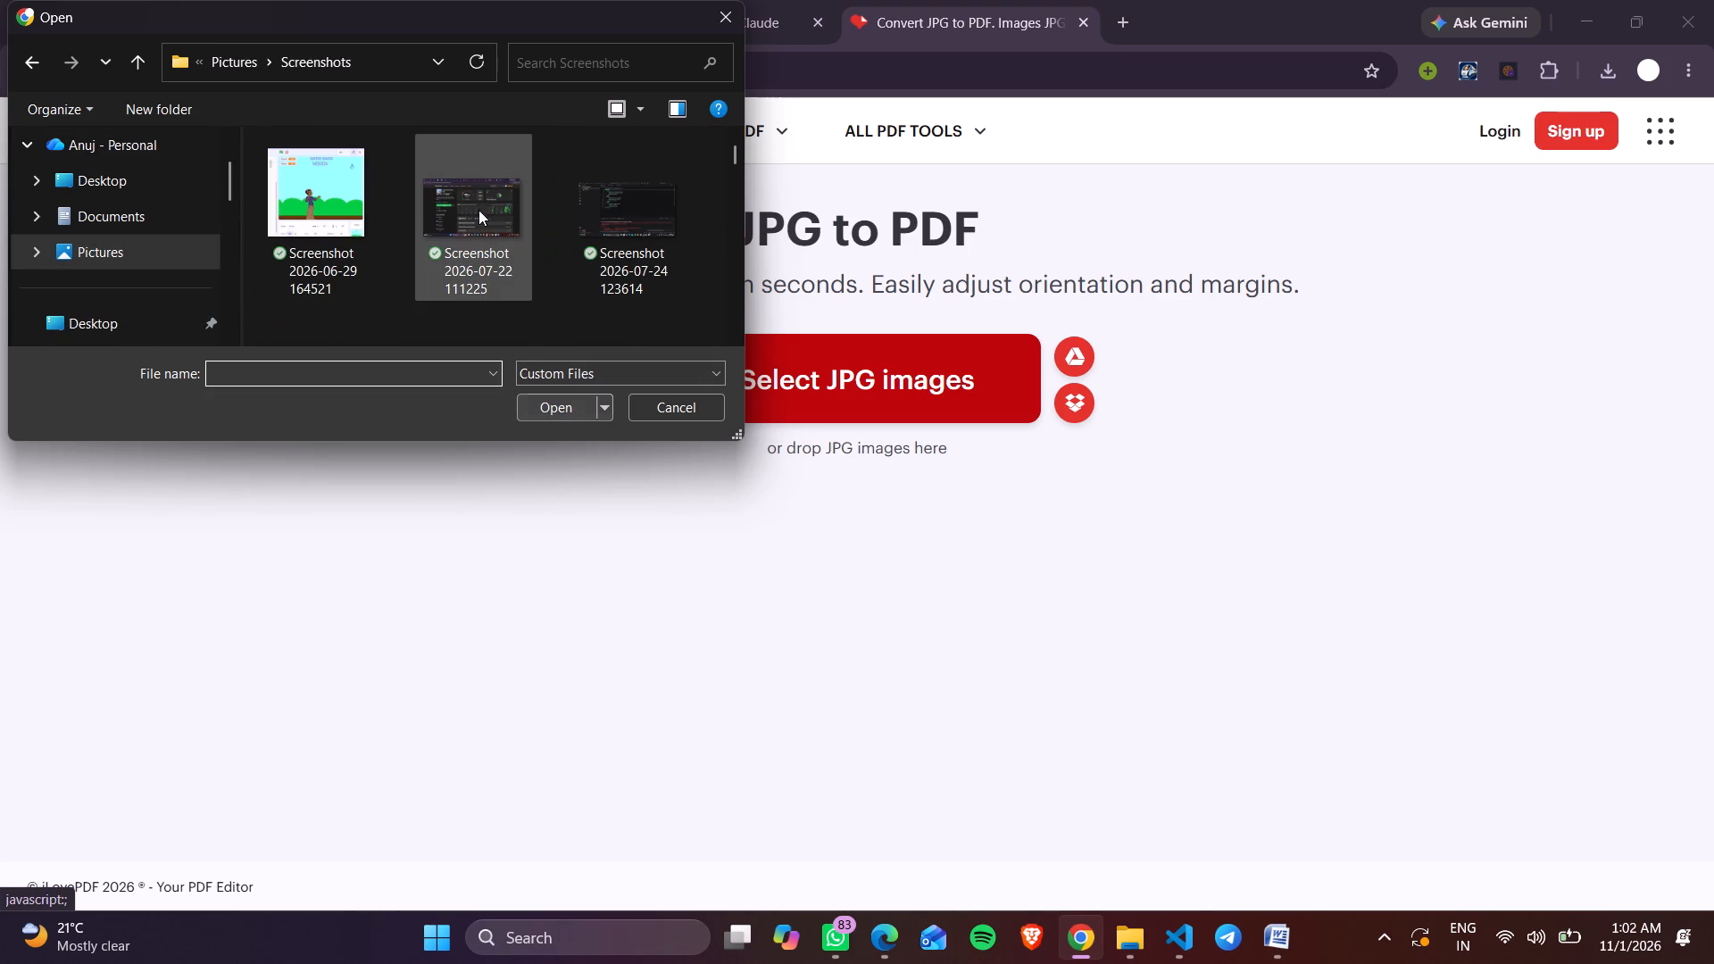
pyautogui.scroll(-20, 475, 204)
pyautogui.scroll(-20, 475, 204)
pyautogui.scroll(-20, 475, 204)
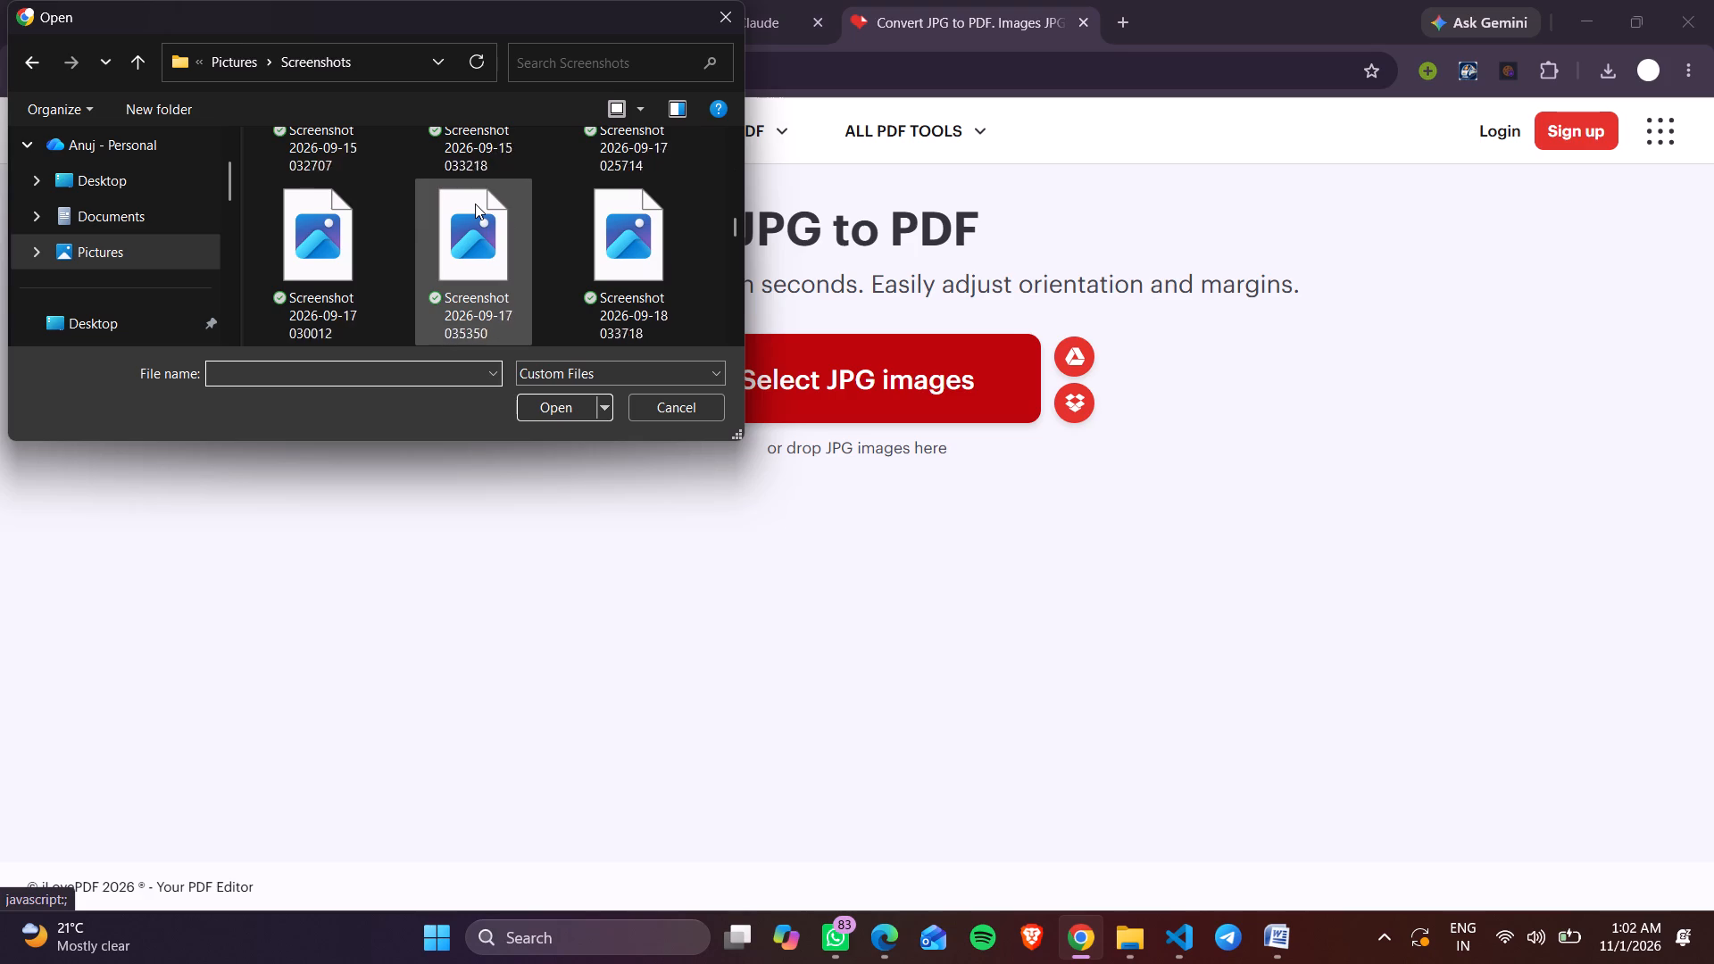
pyautogui.scroll(-20, 475, 204)
pyautogui.scroll(-20, 475, 204)
pyautogui.scroll(-20, 475, 204)
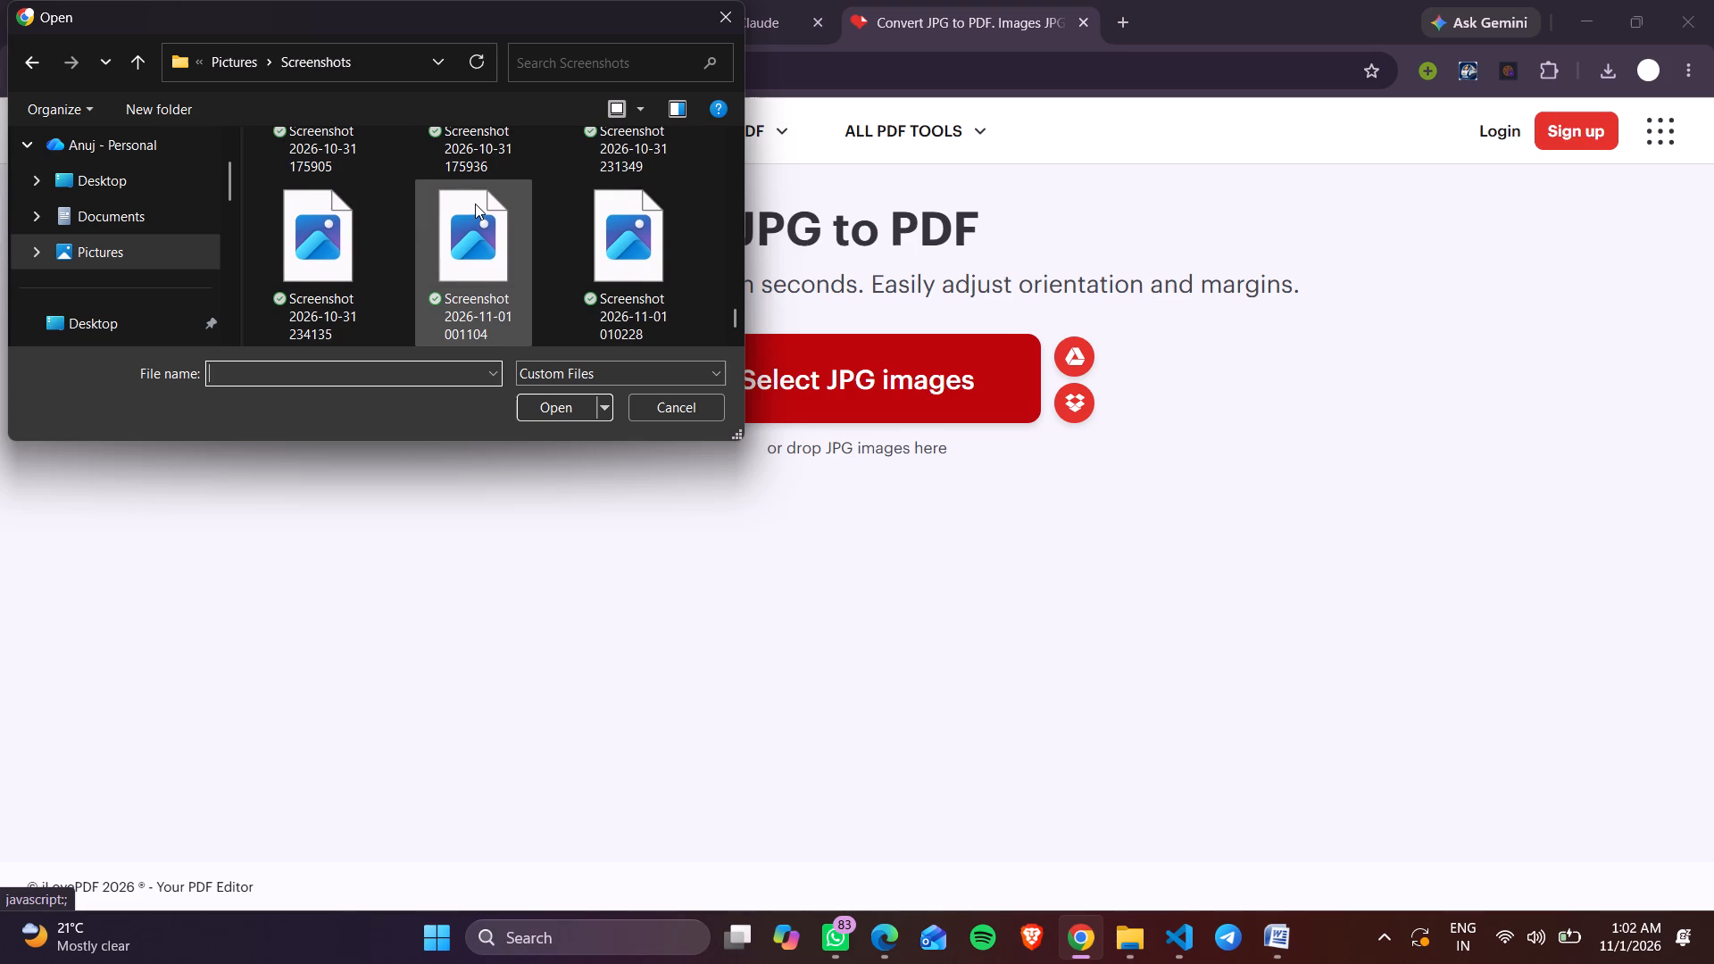
pyautogui.scroll(-17, 475, 204)
pyautogui.click(626, 278)
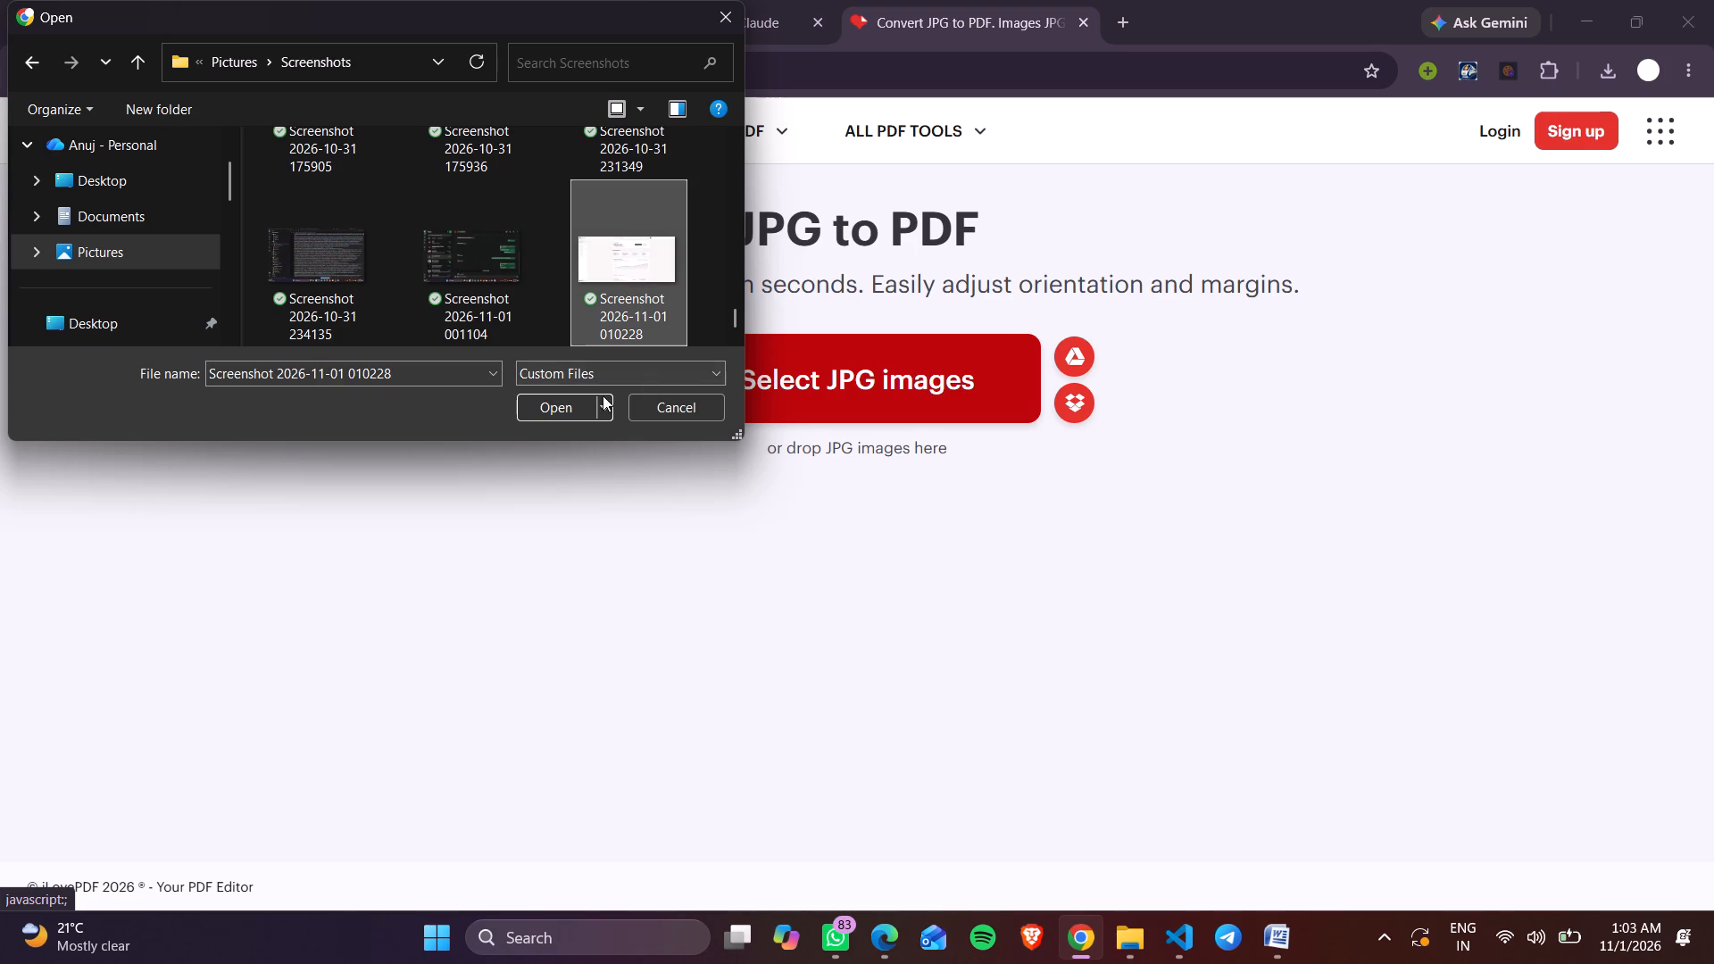
pyautogui.click(558, 405)
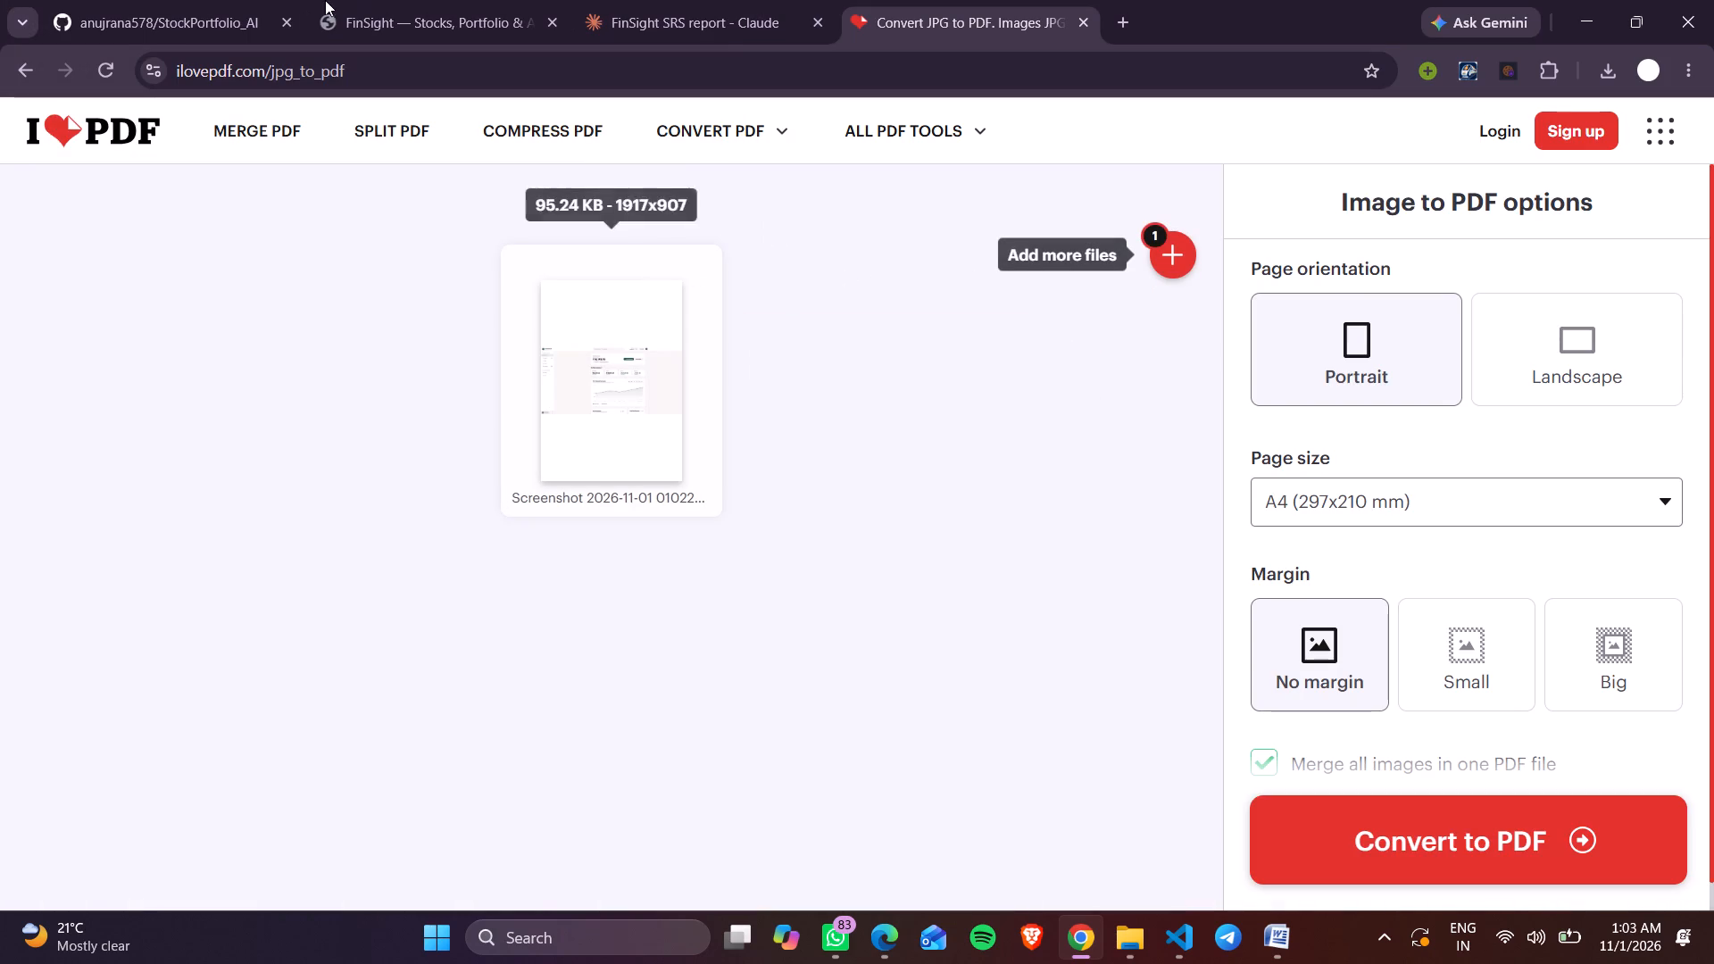
# Capture a screenshot of the bottom of the Overview page, showing investments, portfolio allocation and AI investment insight.
pyautogui.click(408, 19)
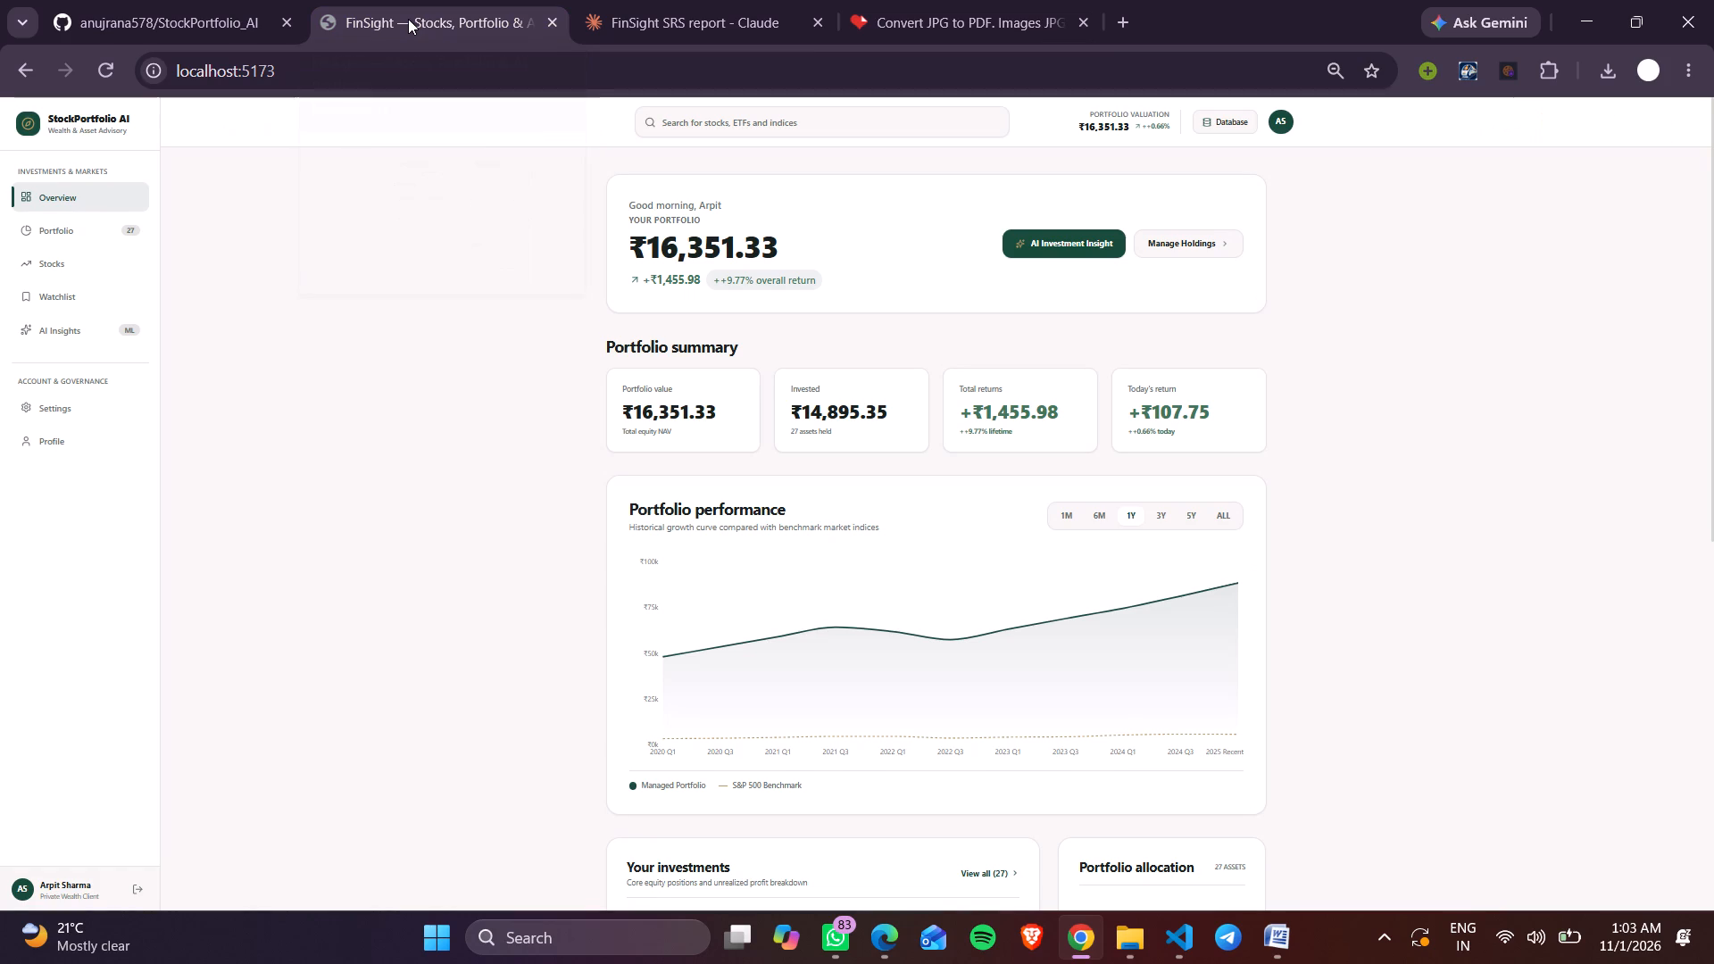
pyautogui.scroll(-7, 798, 542)
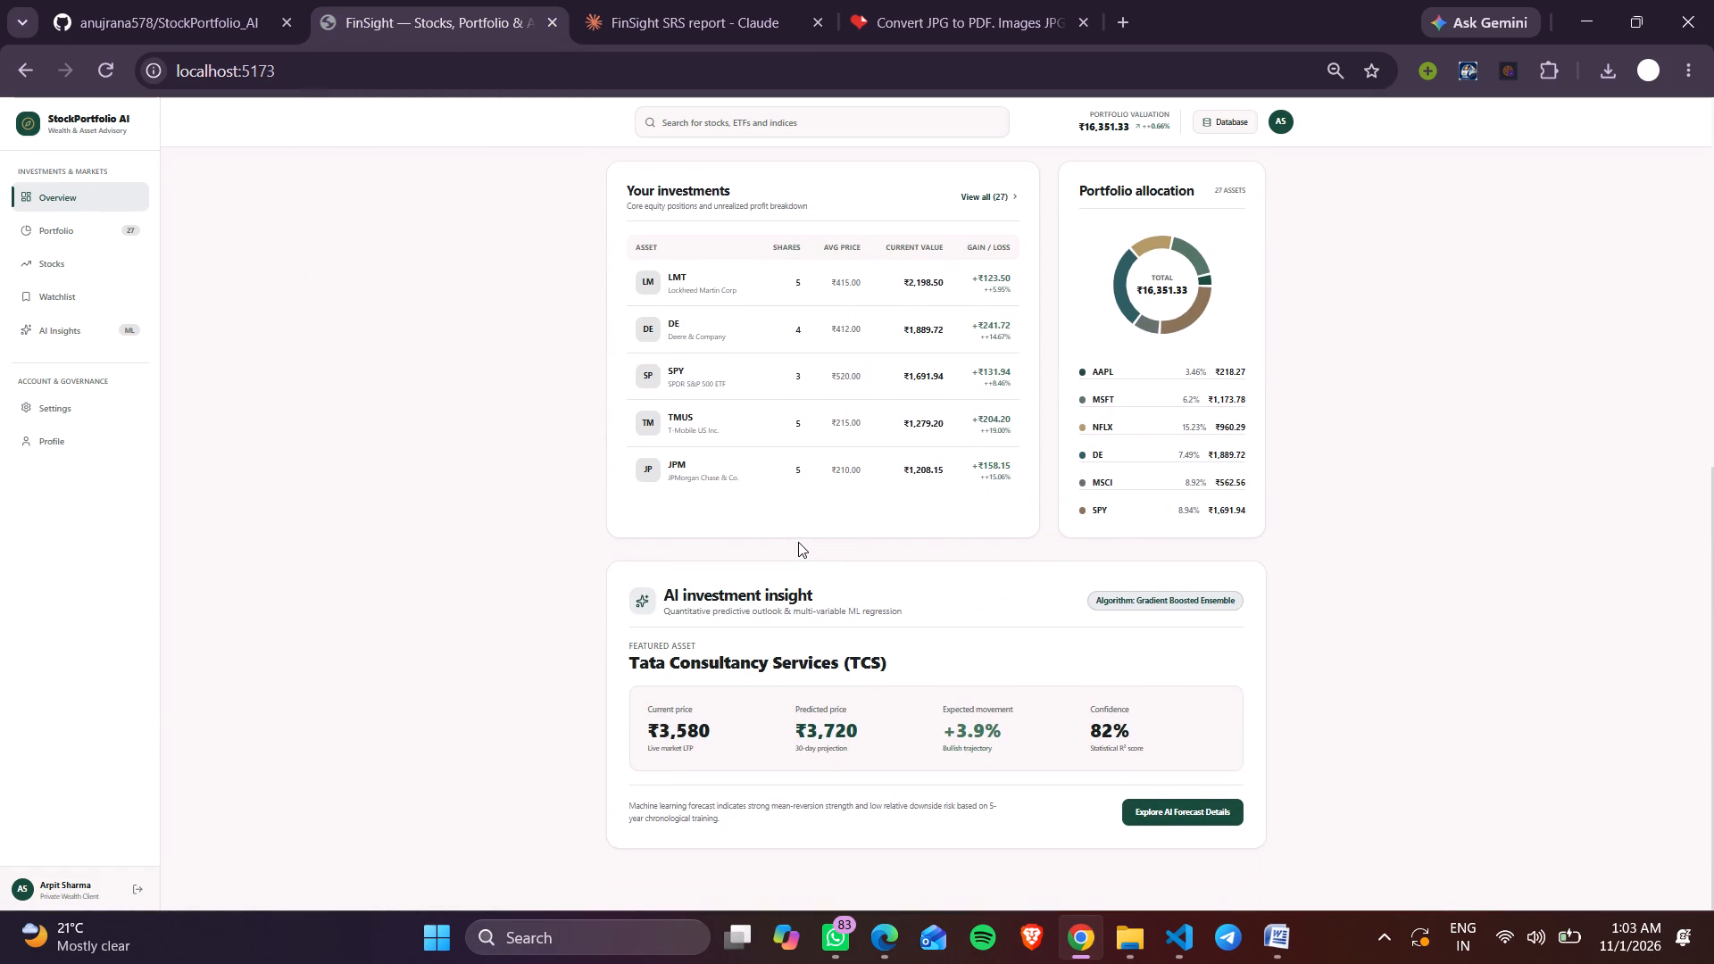
pyautogui.scroll(-2, 798, 542)
pyautogui.press('Print')
pyautogui.moveTo(0, 98); pyautogui.dragTo(1713, 913)
pyautogui.click(919, 44)
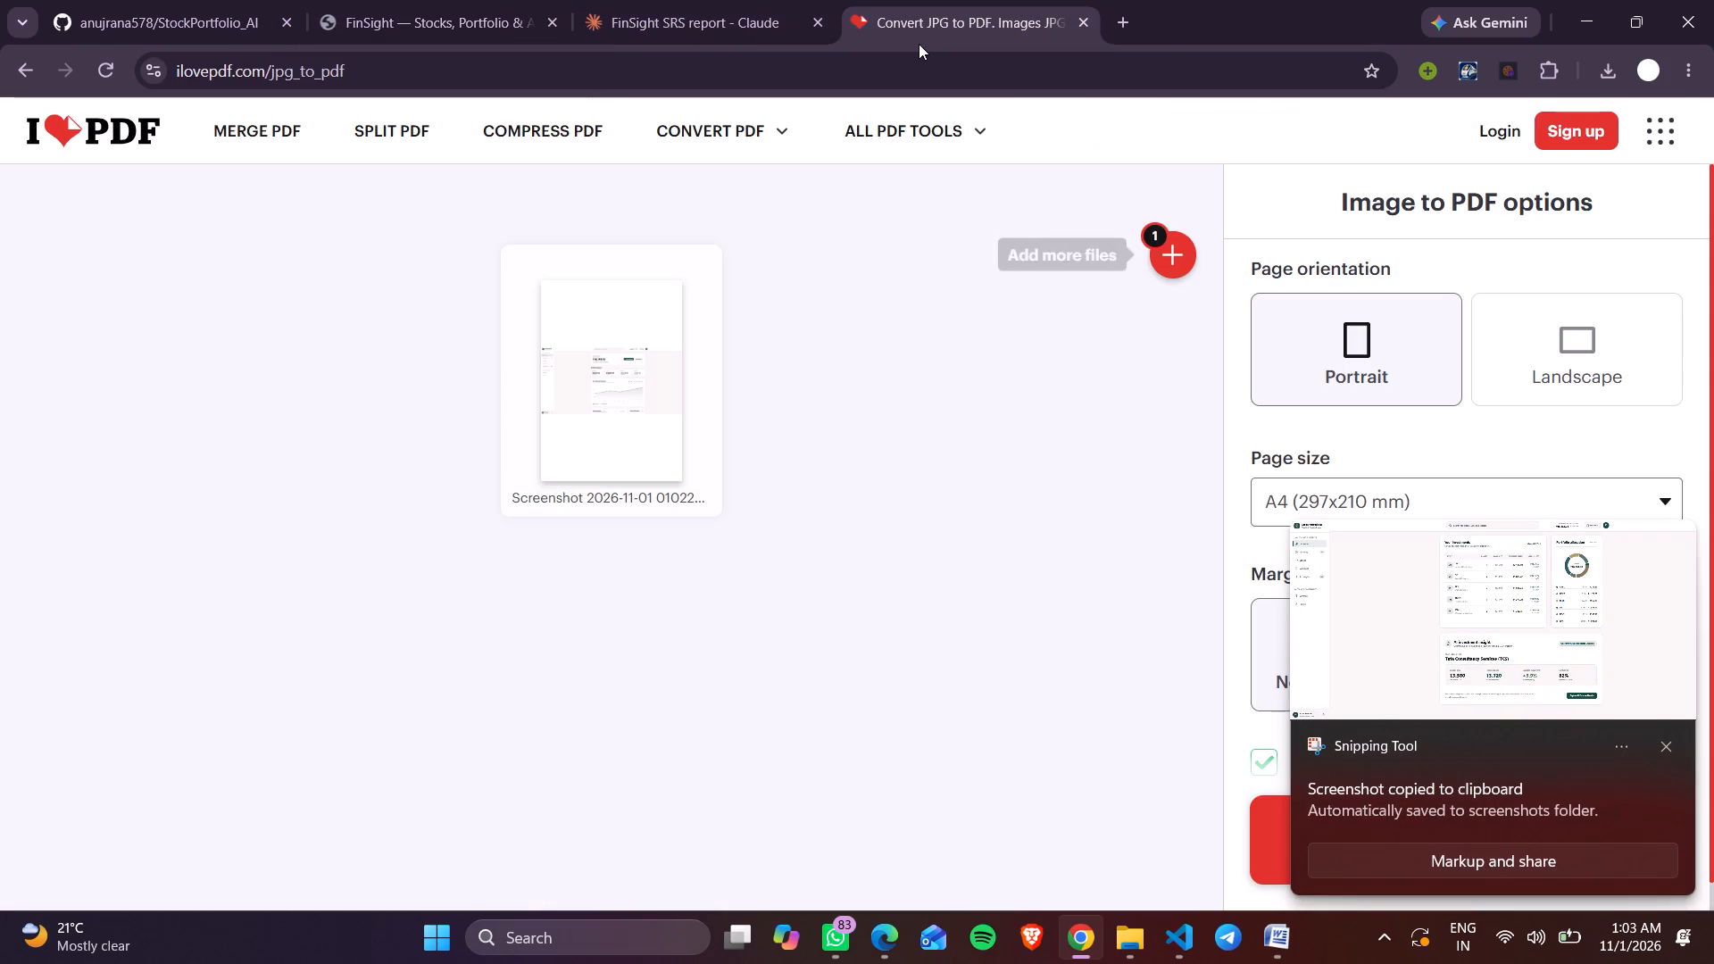
pyautogui.click(1157, 245)
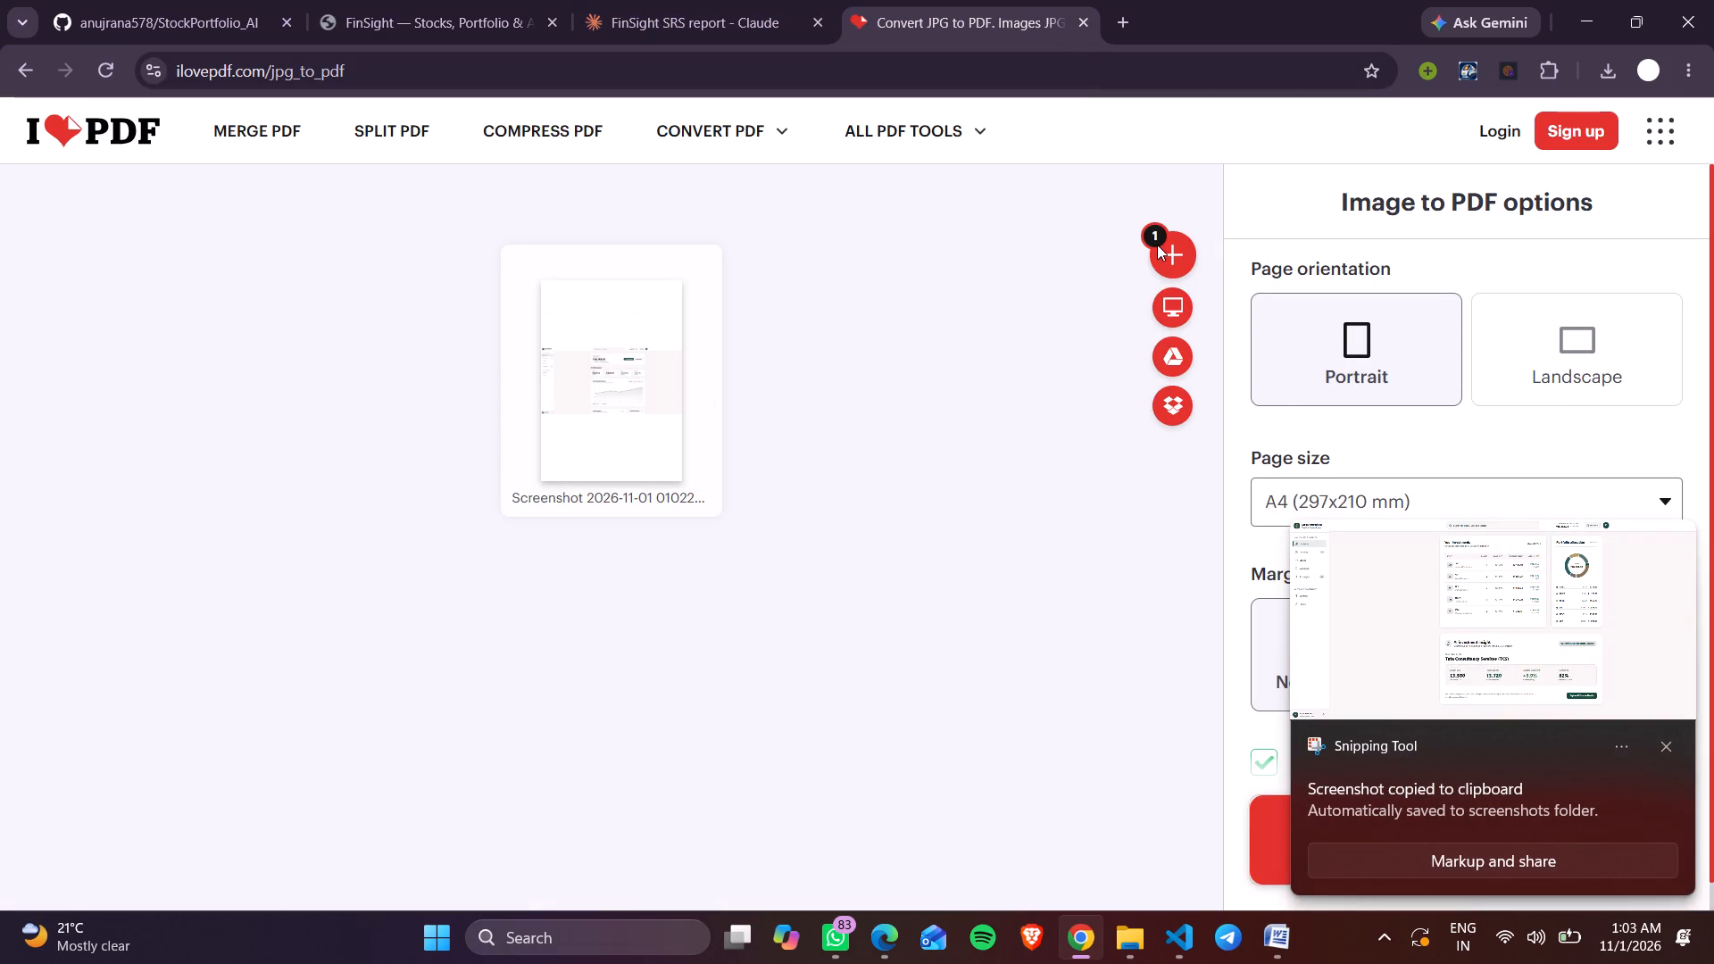
pyautogui.click(1181, 262)
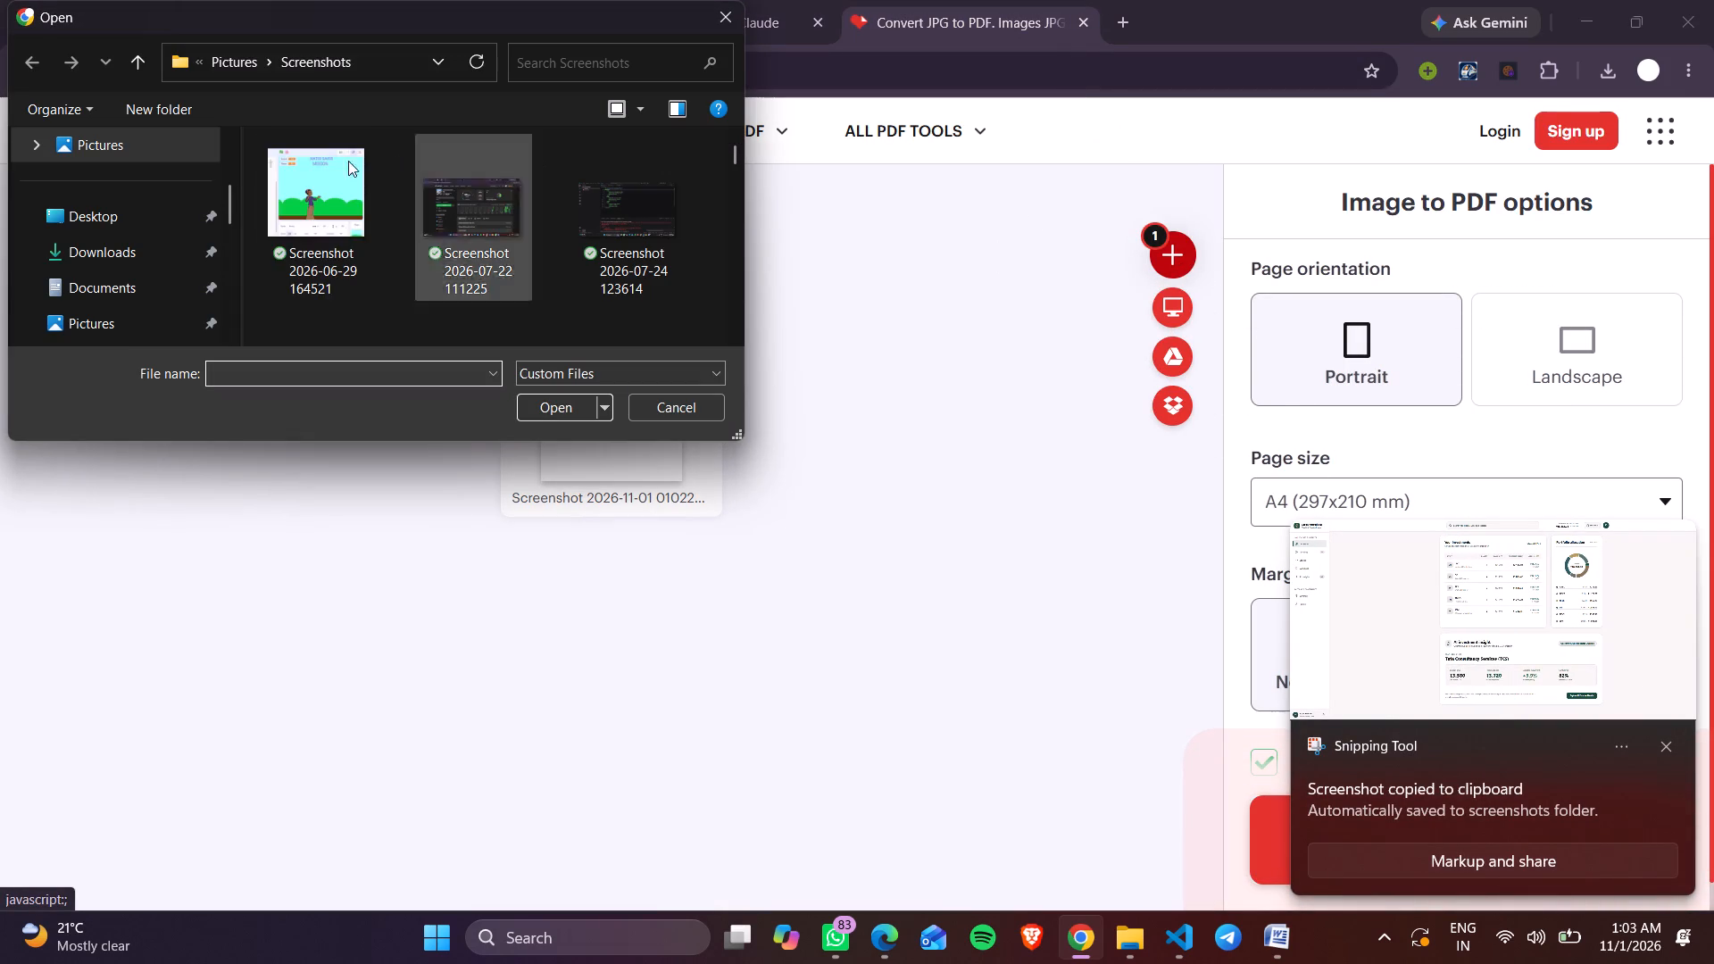
pyautogui.scroll(-20, 354, 232)
pyautogui.scroll(-20, 354, 232)
pyautogui.scroll(-18, 354, 232)
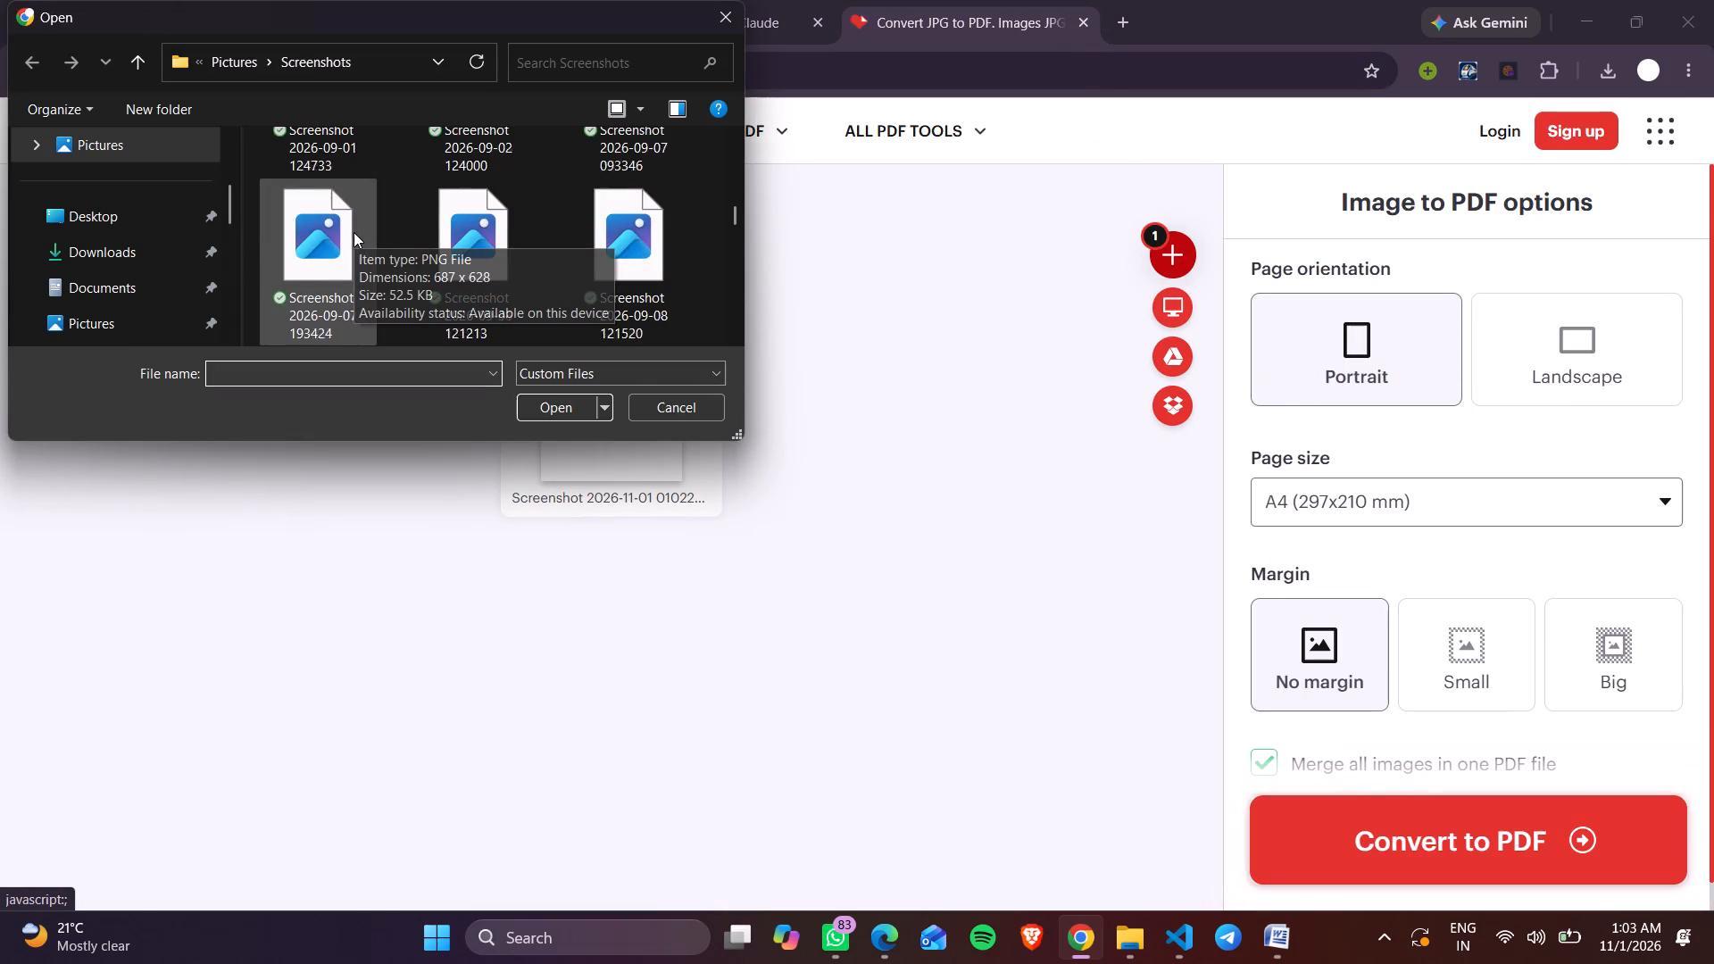
pyautogui.scroll(-20, 354, 232)
pyautogui.scroll(-20, 354, 232)
pyautogui.scroll(-20, 354, 232)
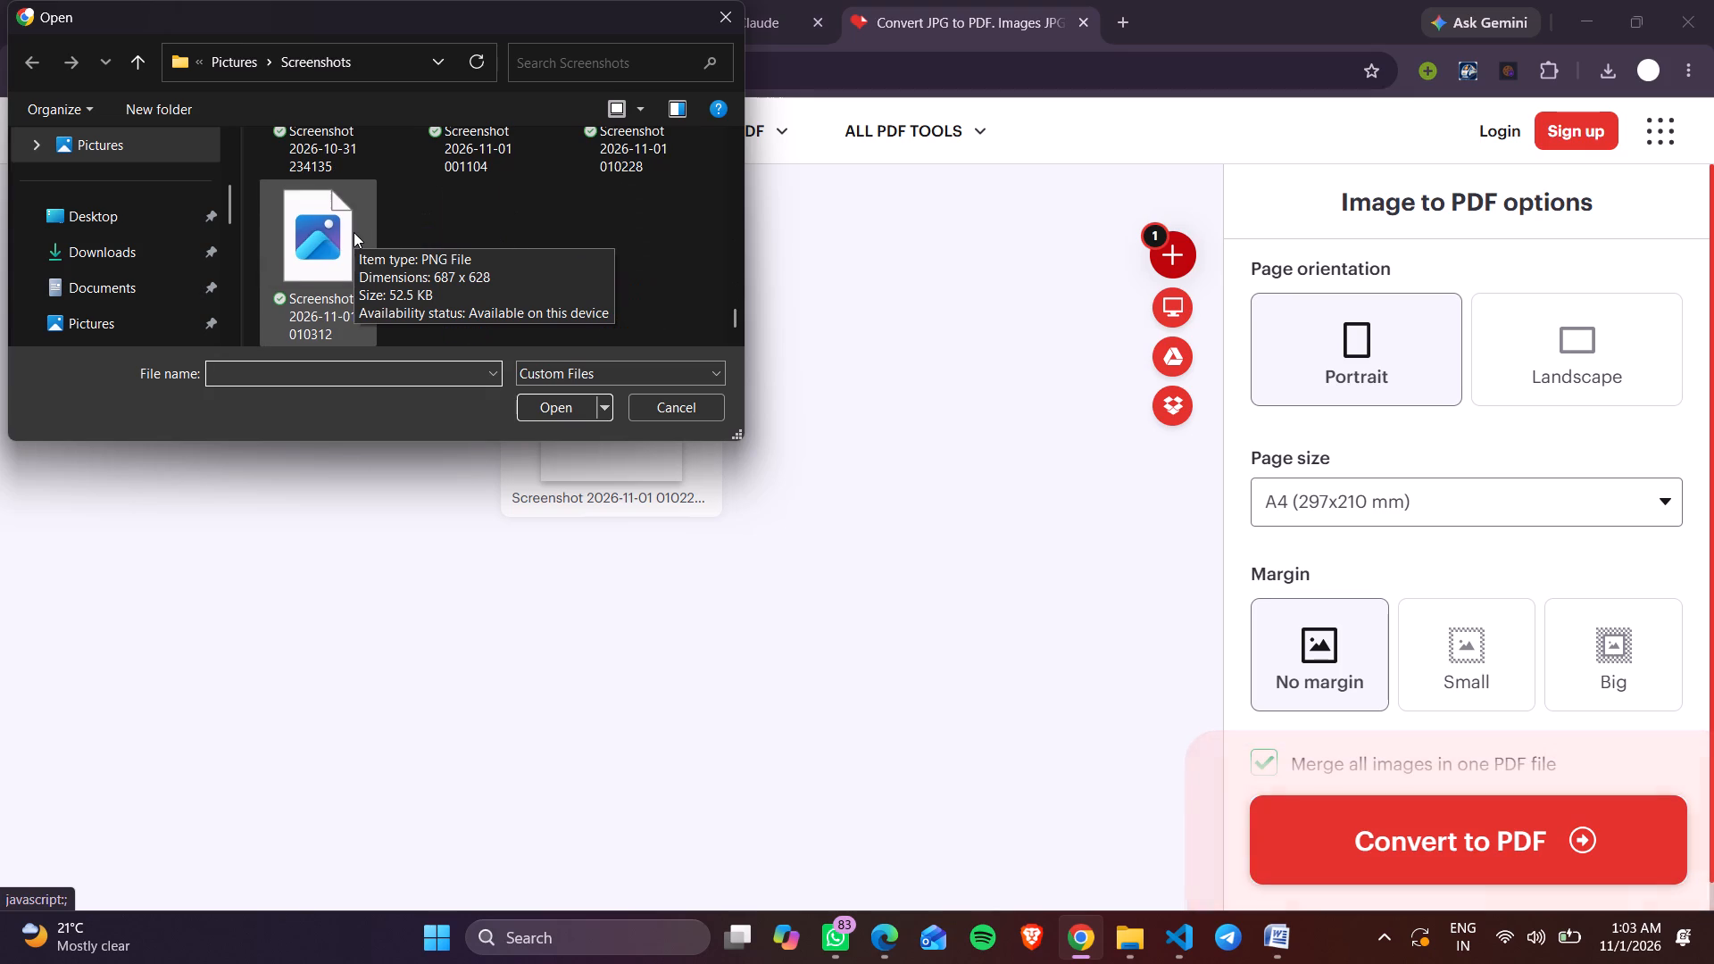
pyautogui.scroll(-20, 354, 232)
pyautogui.scroll(-11, 354, 232)
pyautogui.click(312, 255)
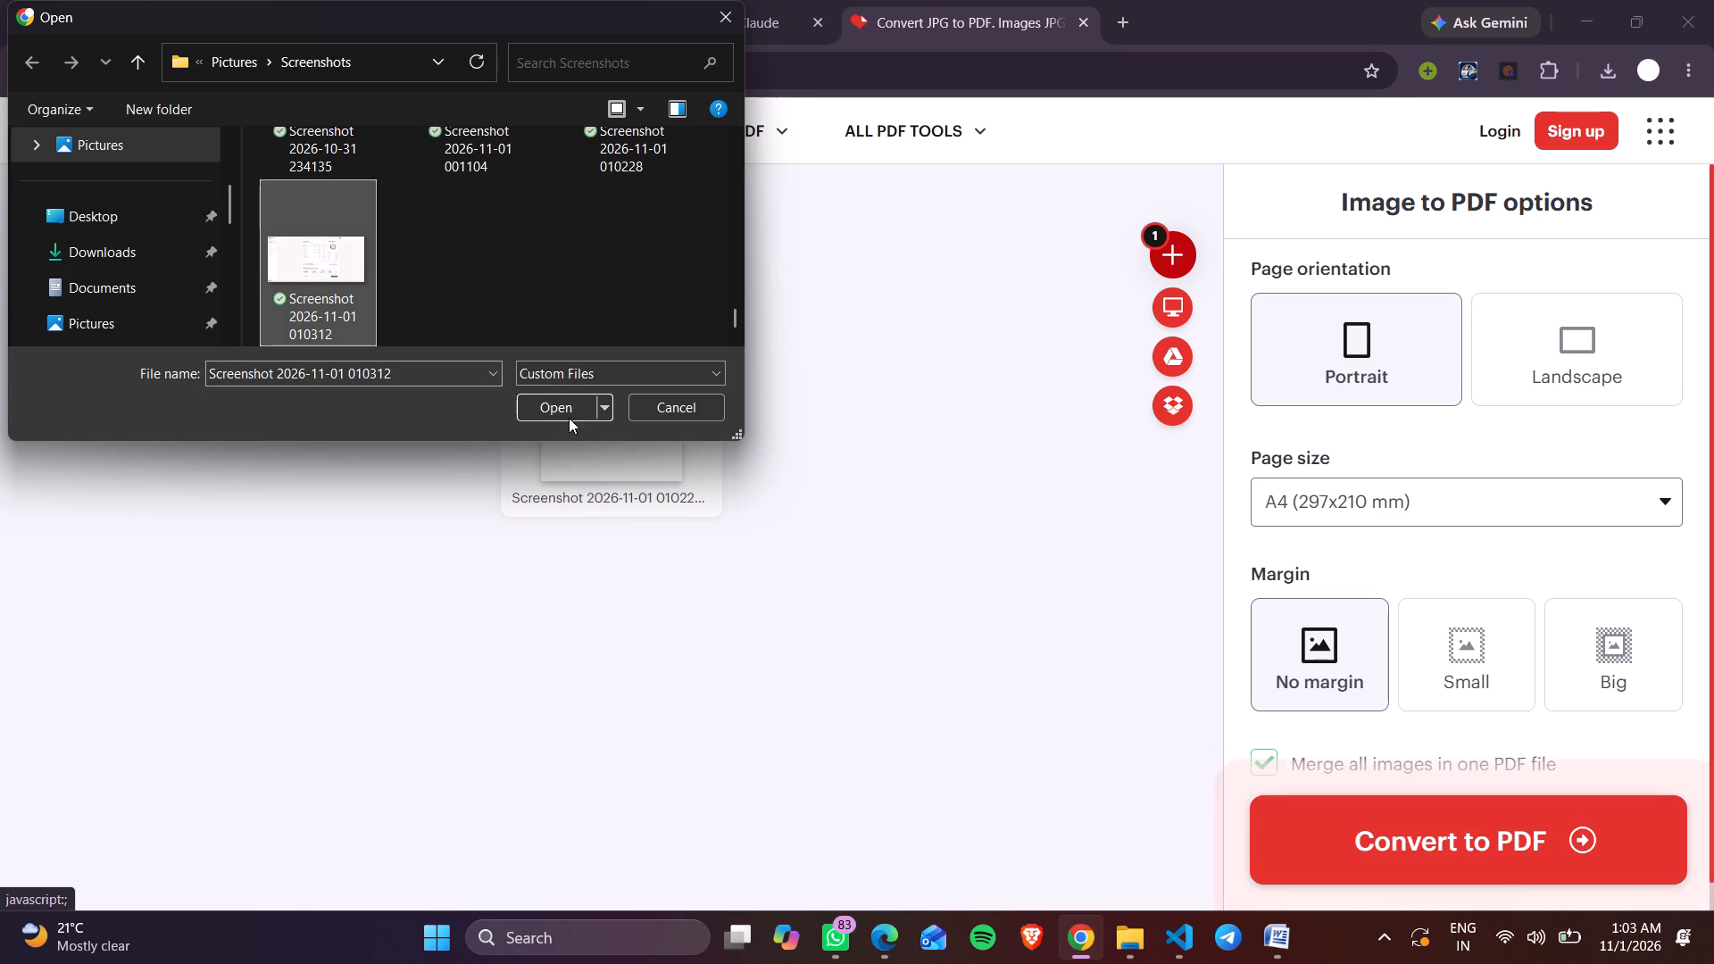
pyautogui.click(562, 411)
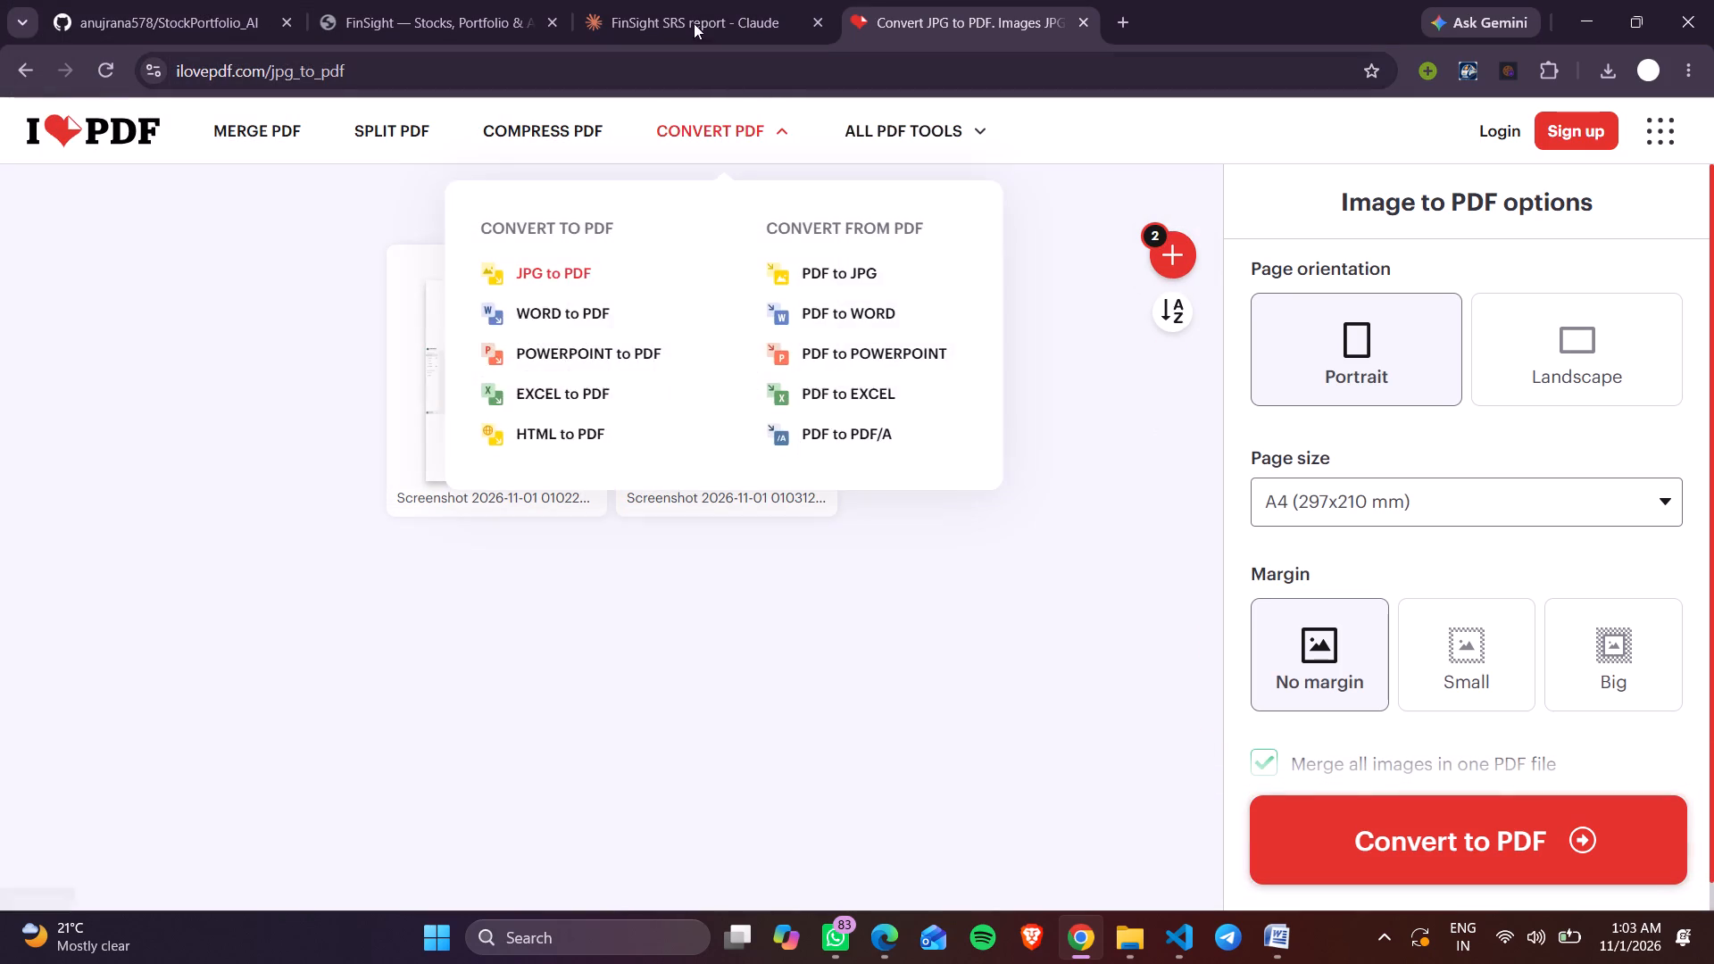
# Open the Portfolio page of StockPortfolio AI and capture a screenshot of the top of Holdings & Allocations.
pyautogui.click(385, 10)
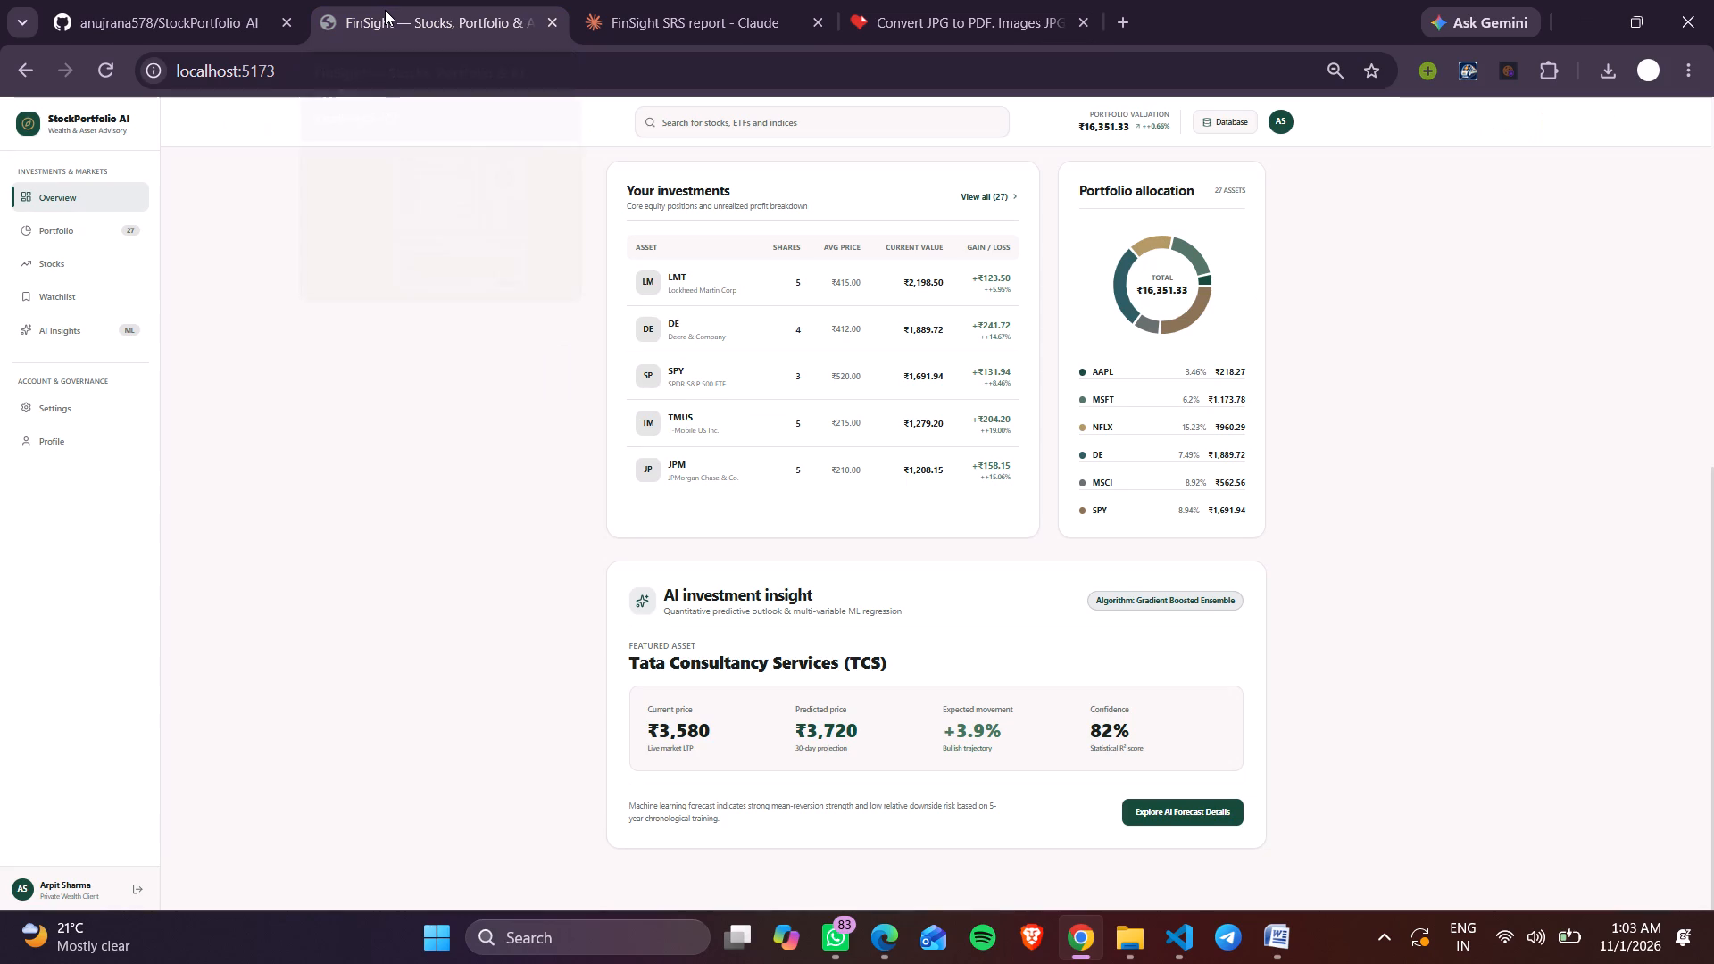
pyautogui.click(102, 227)
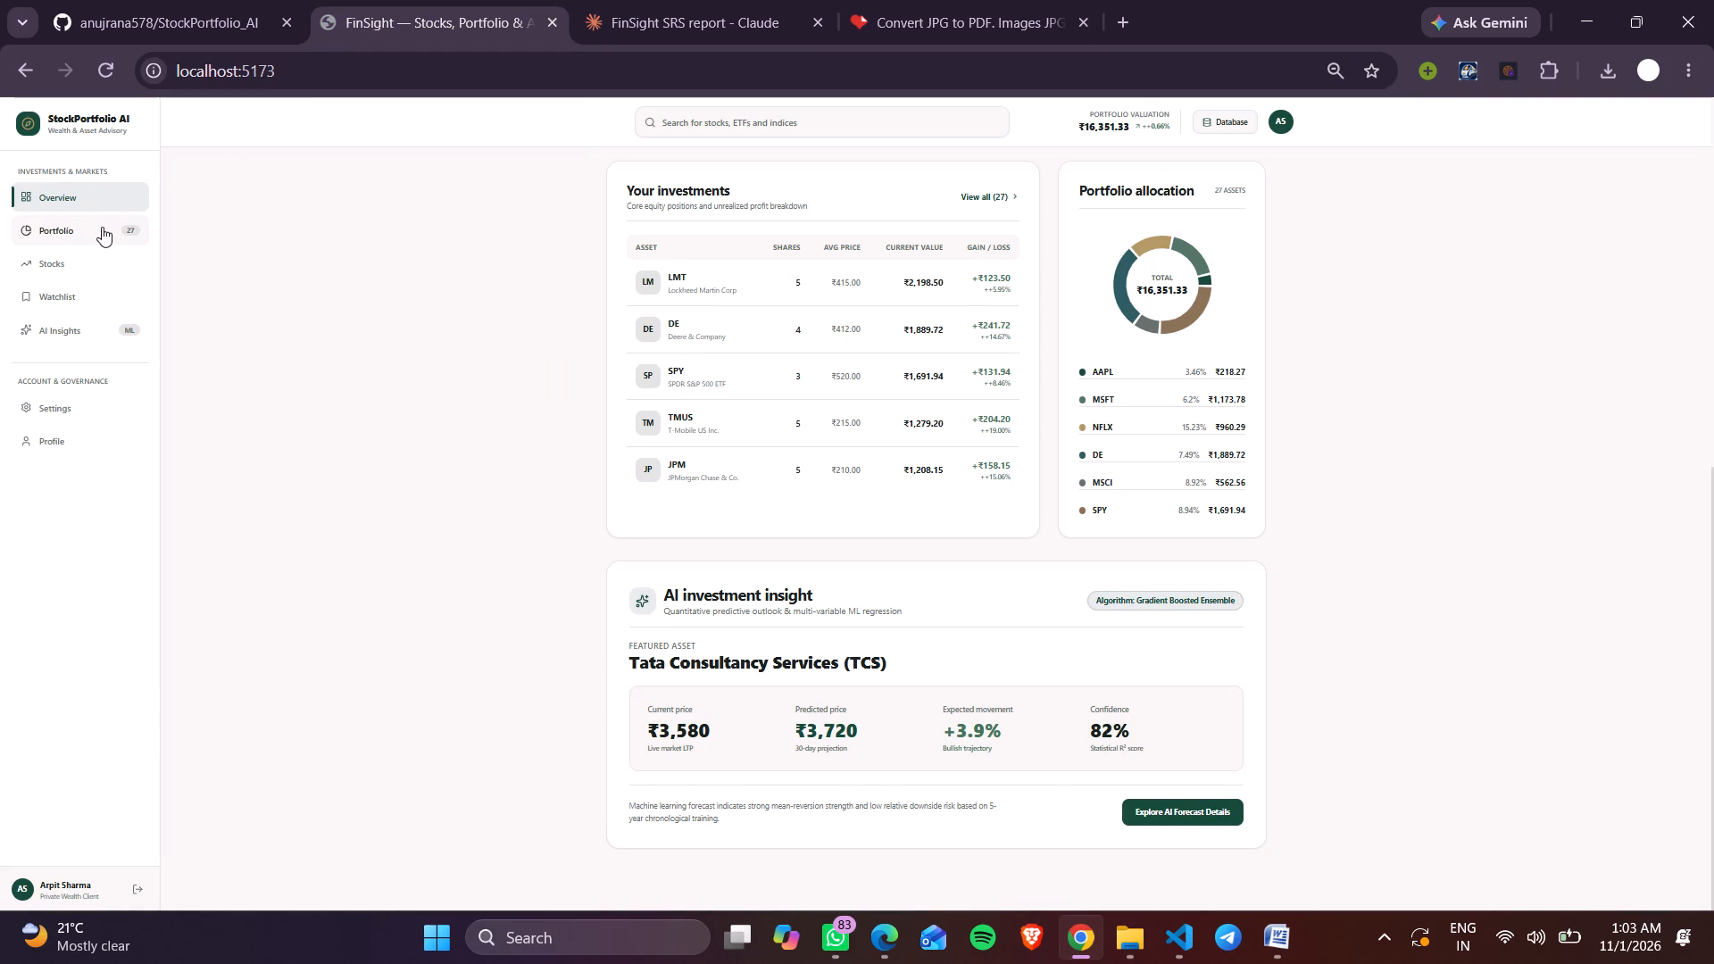
pyautogui.scroll(10, 459, 395)
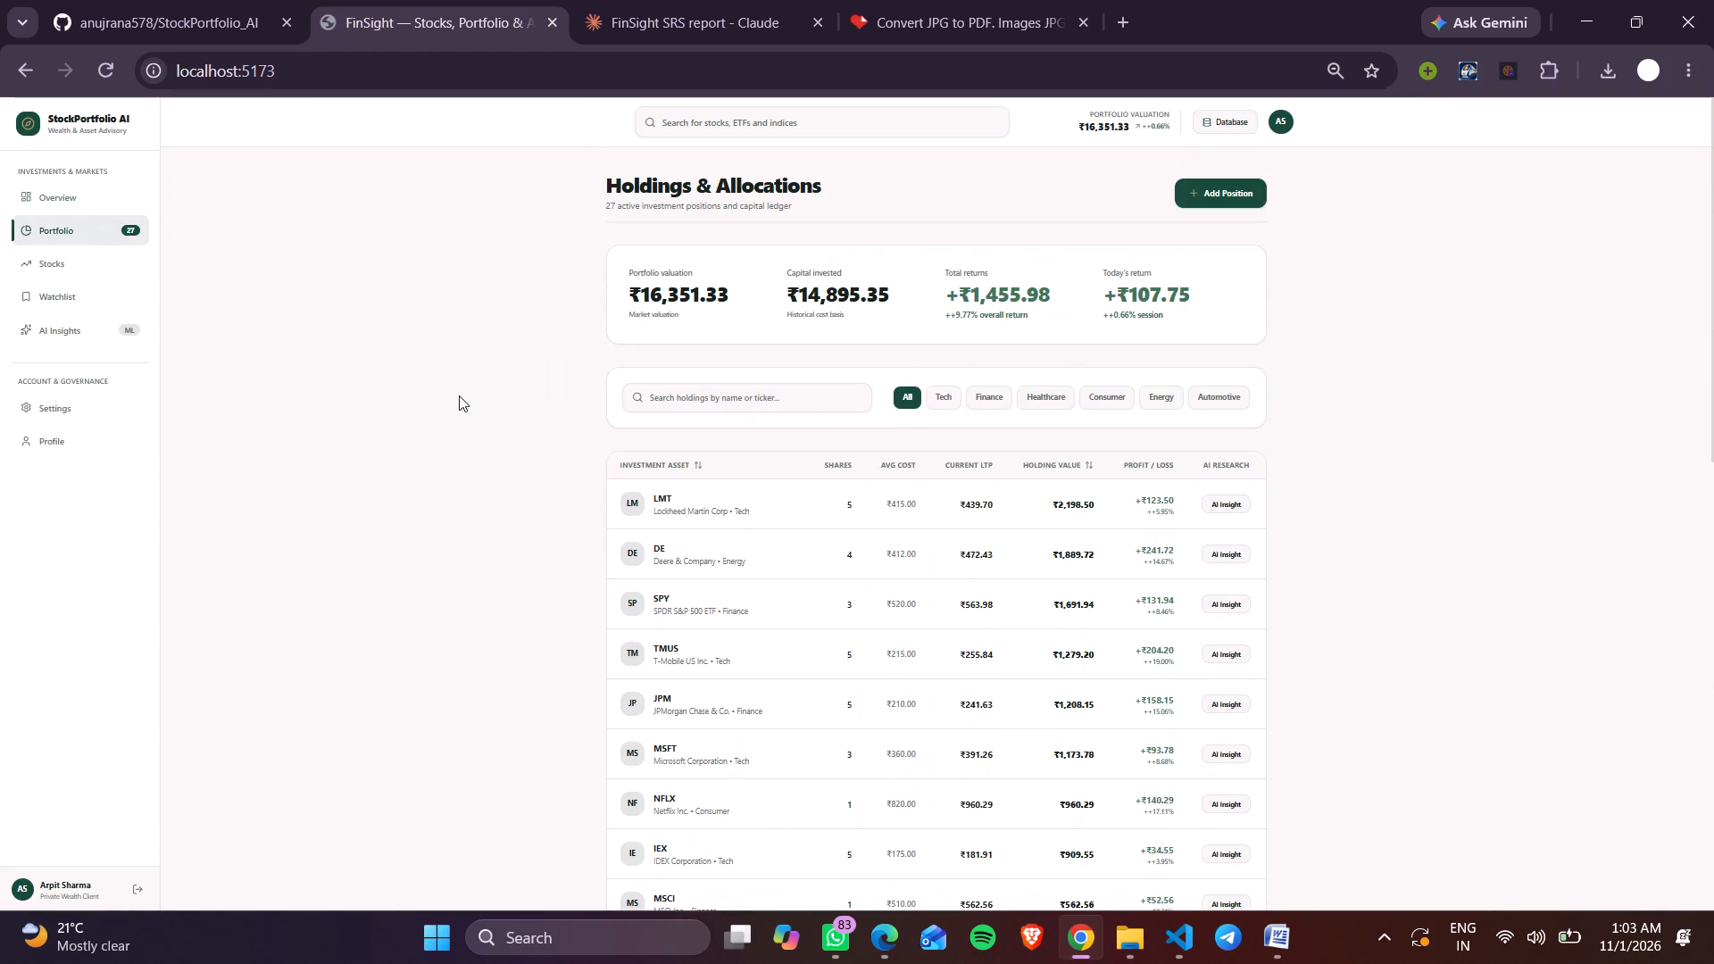
pyautogui.scroll(5, 459, 395)
pyautogui.press('Print')
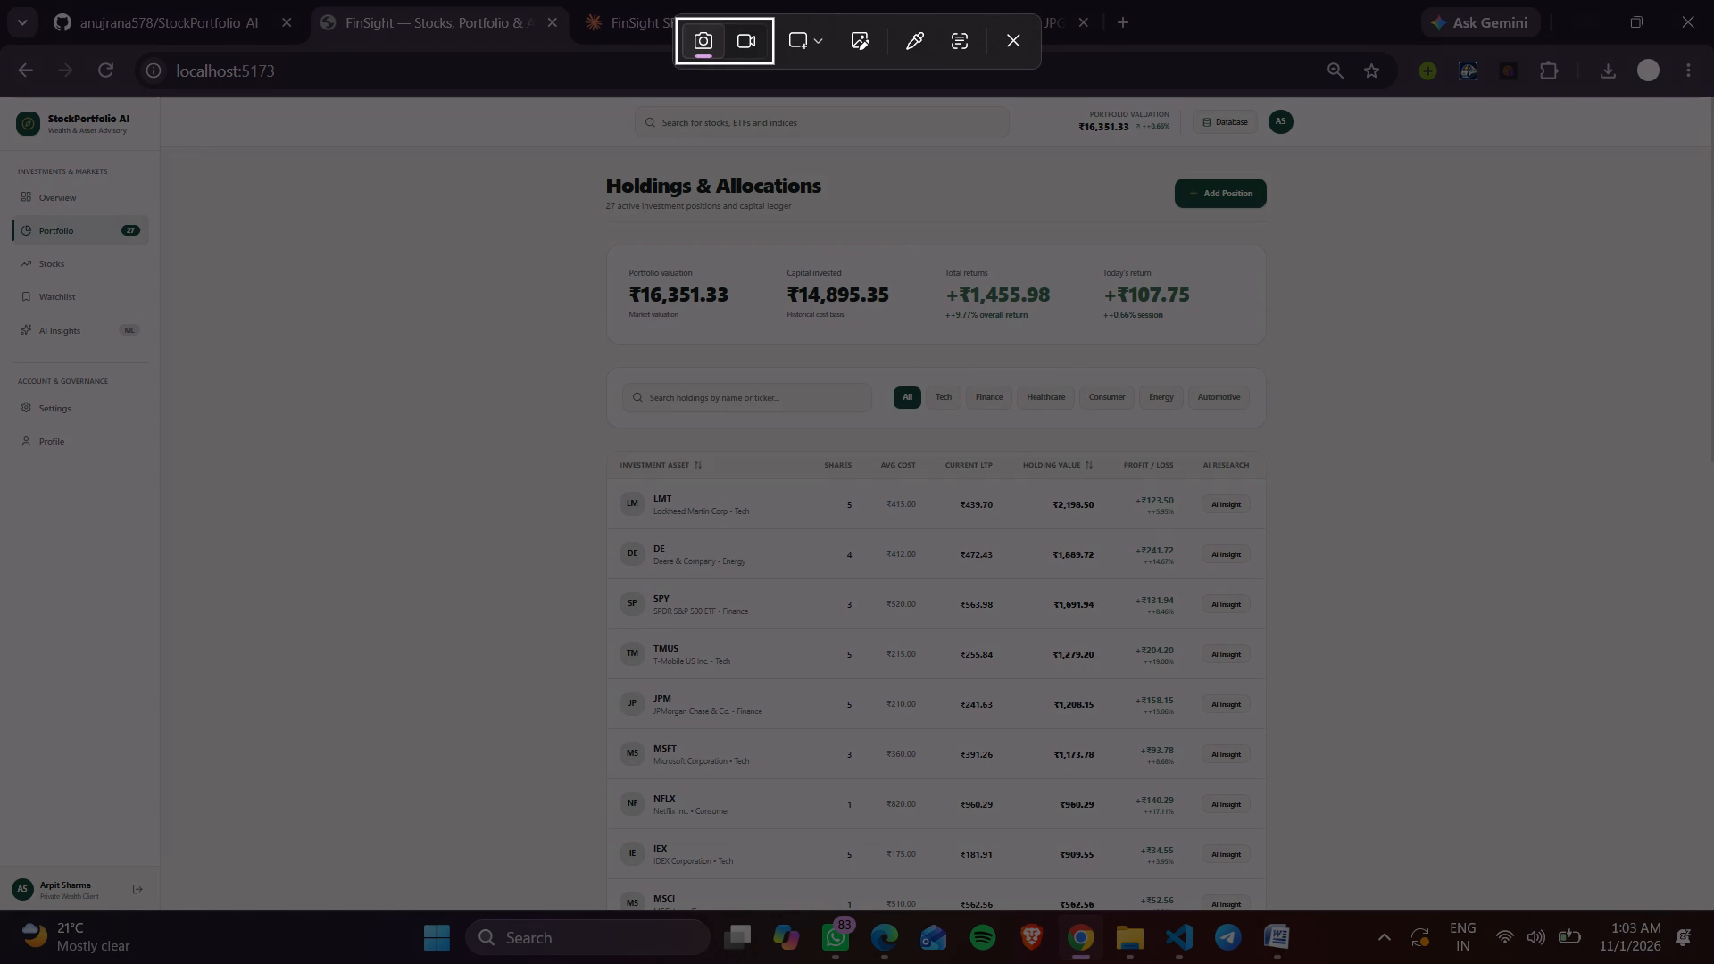
pyautogui.moveTo(0, 91); pyautogui.dragTo(1713, 850)
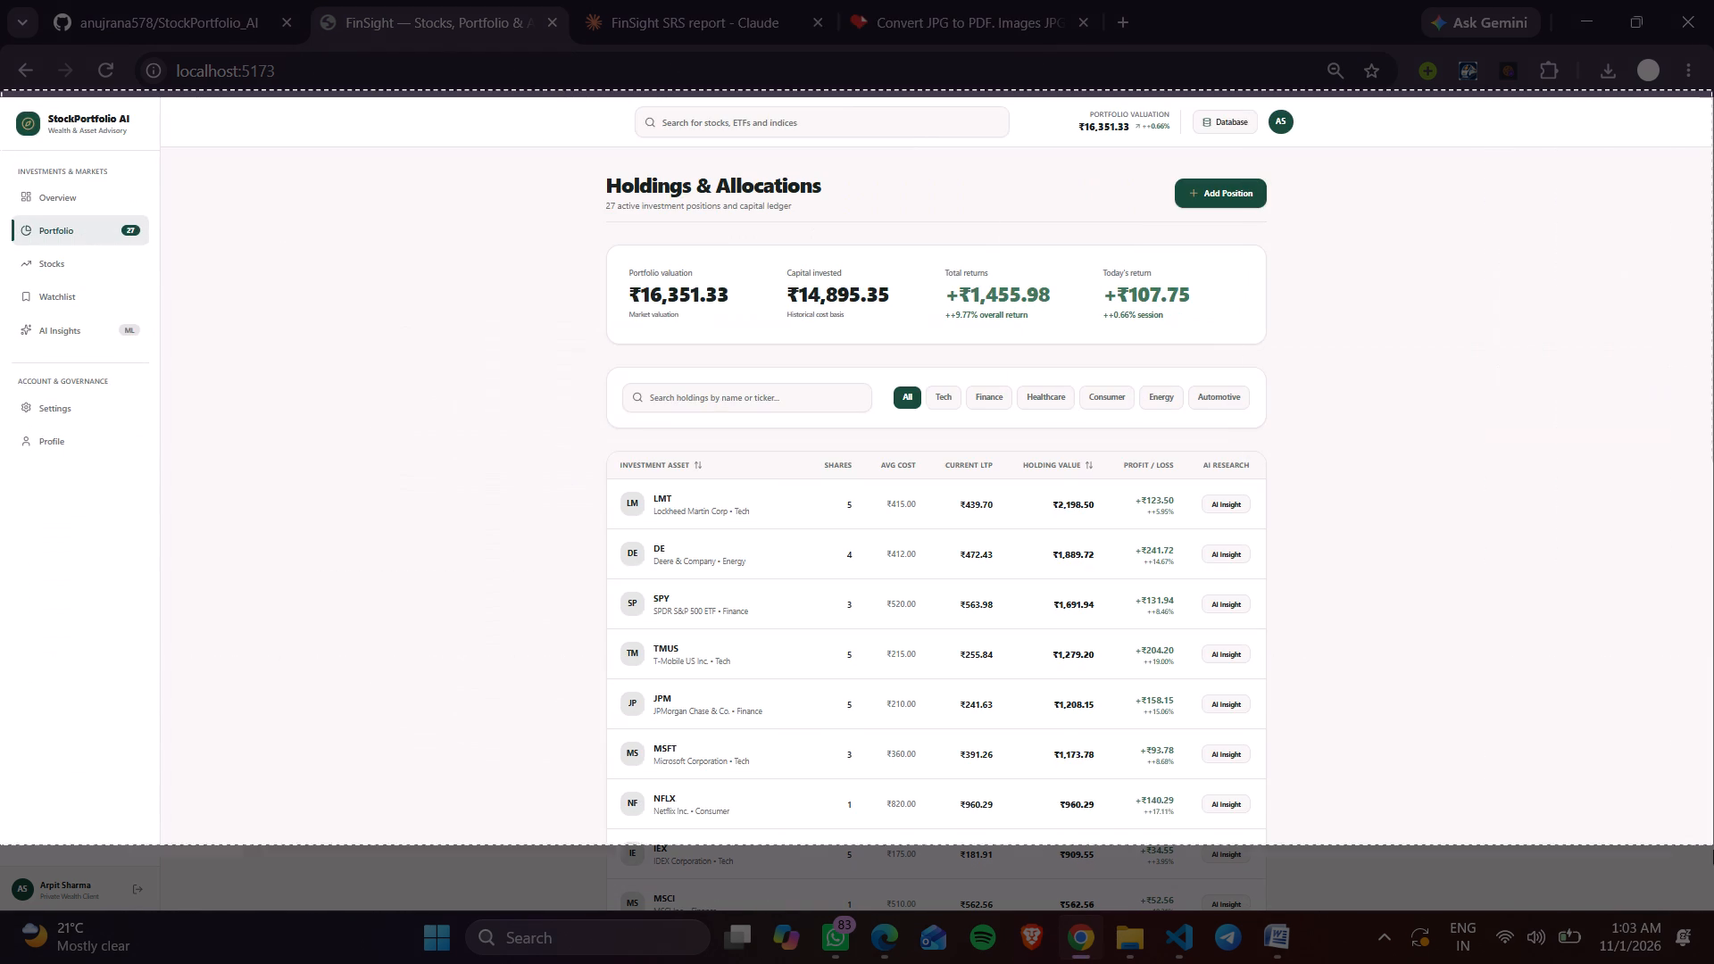
pyautogui.moveTo(1713, 850); pyautogui.dragTo(1713, 913)
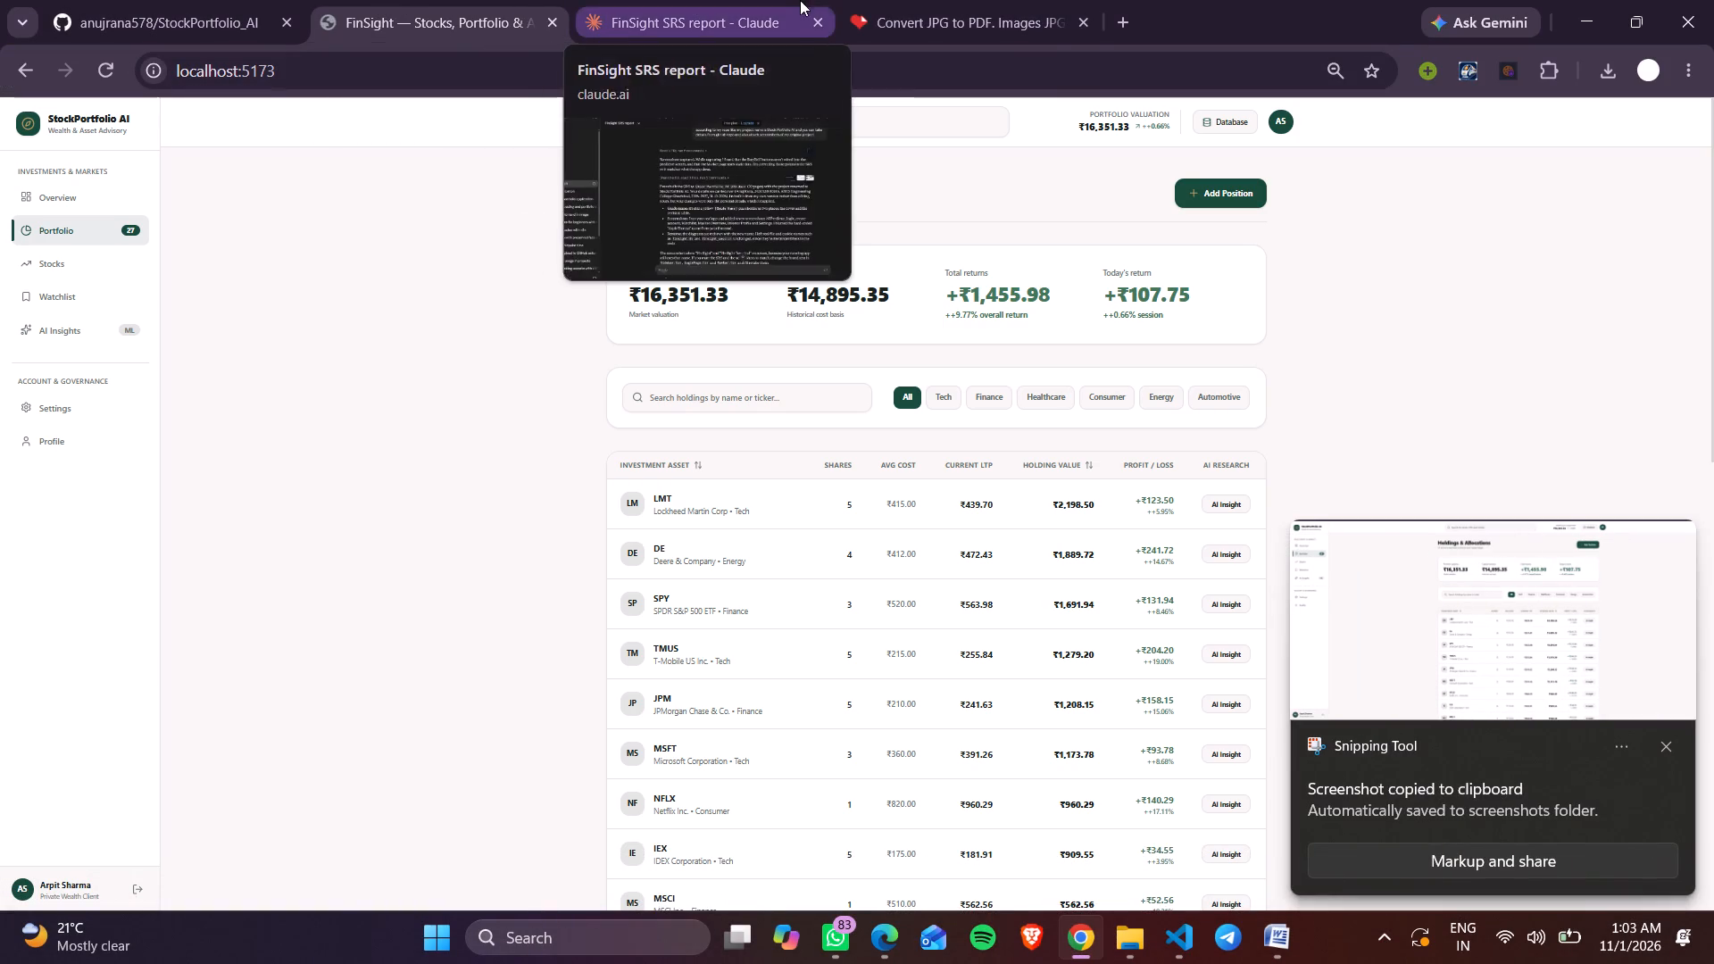
pyautogui.click(874, 4)
pyautogui.click(1152, 262)
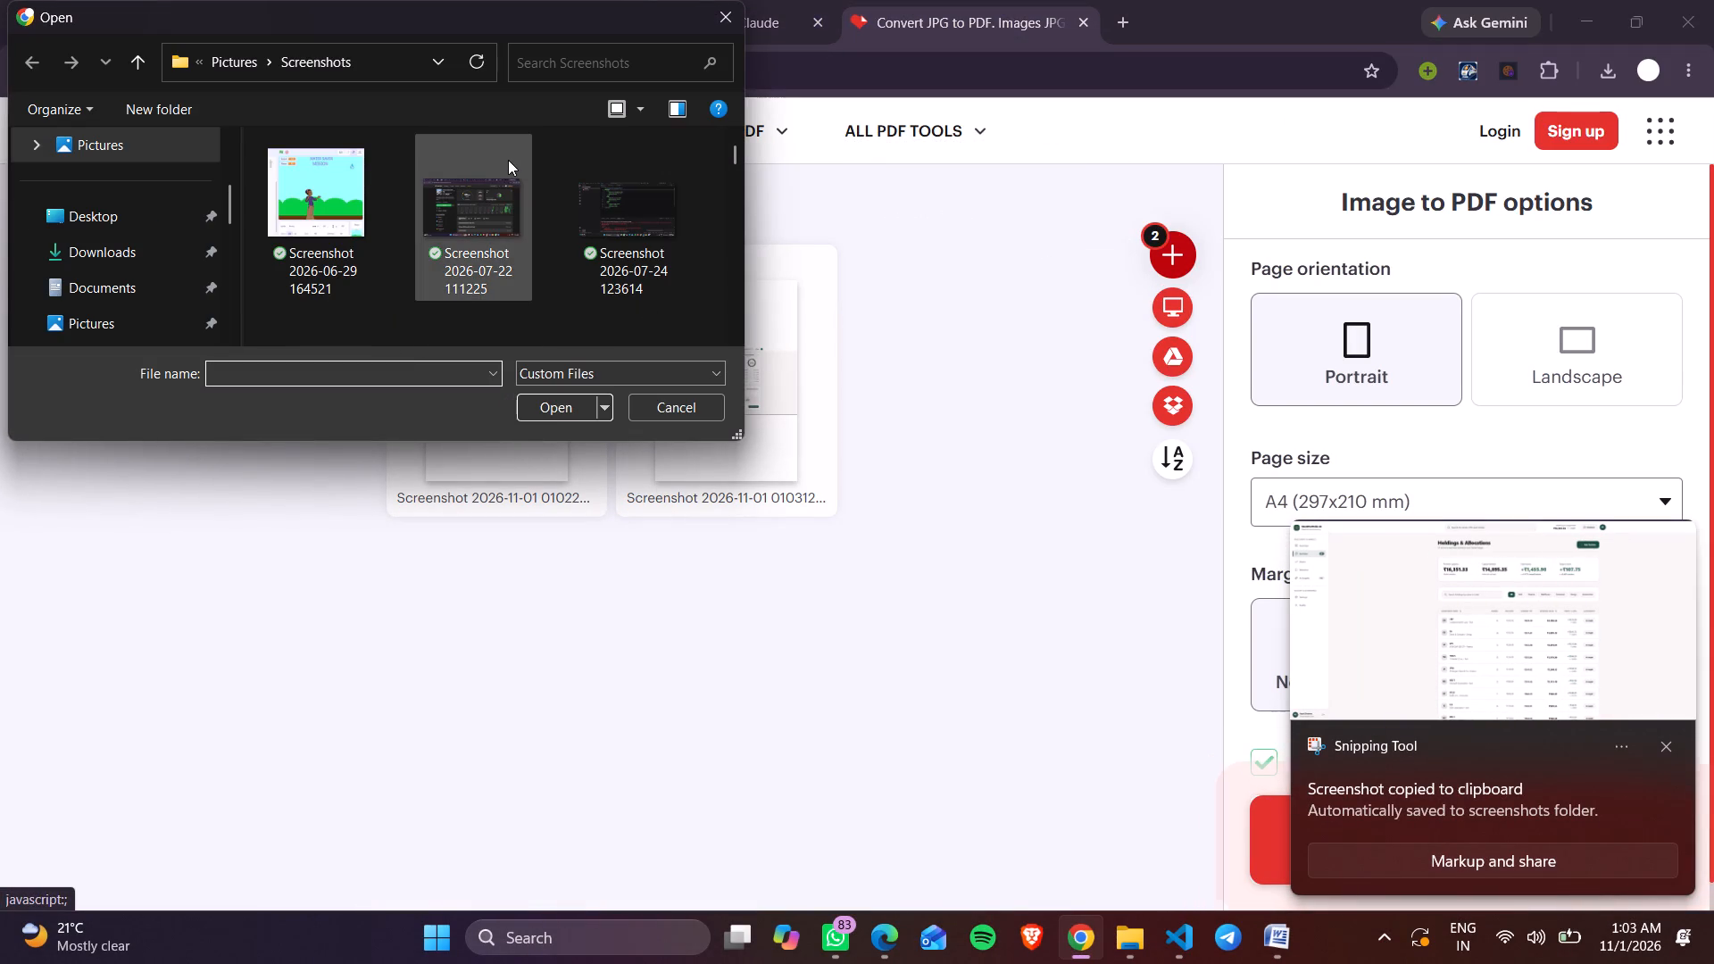
pyautogui.scroll(-20, 508, 160)
pyautogui.scroll(-20, 508, 160)
pyautogui.scroll(-20, 508, 160)
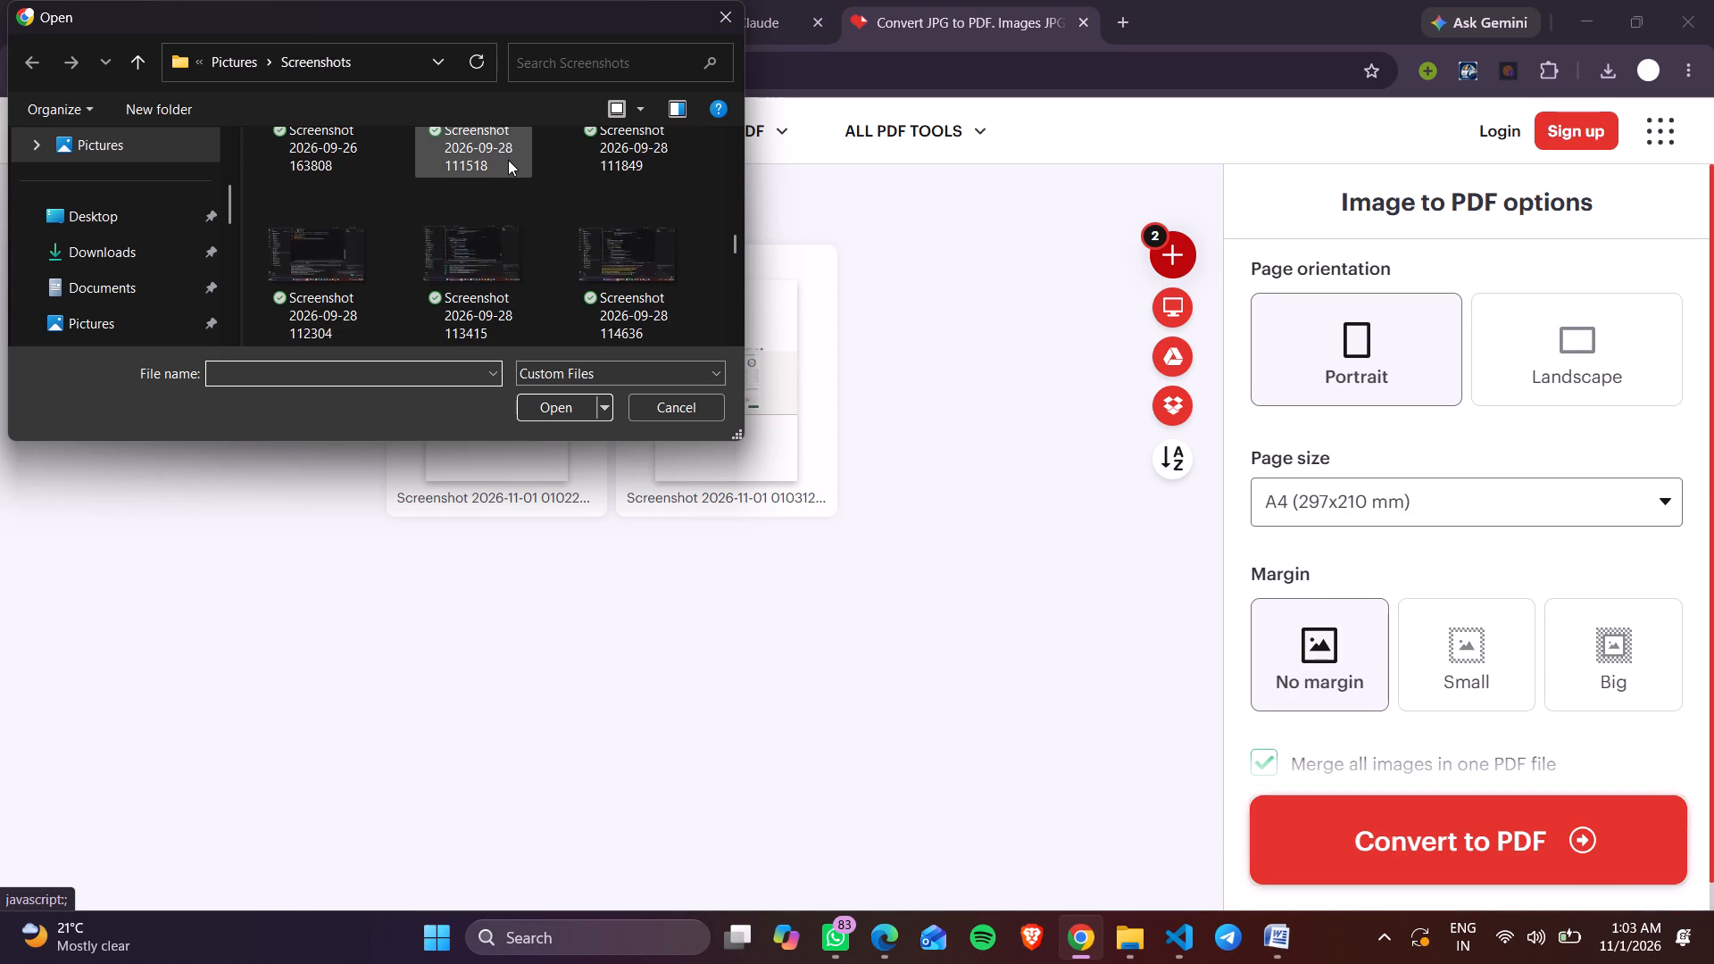
pyautogui.scroll(-20, 508, 160)
pyautogui.scroll(-20, 508, 160)
pyautogui.scroll(-20, 508, 160)
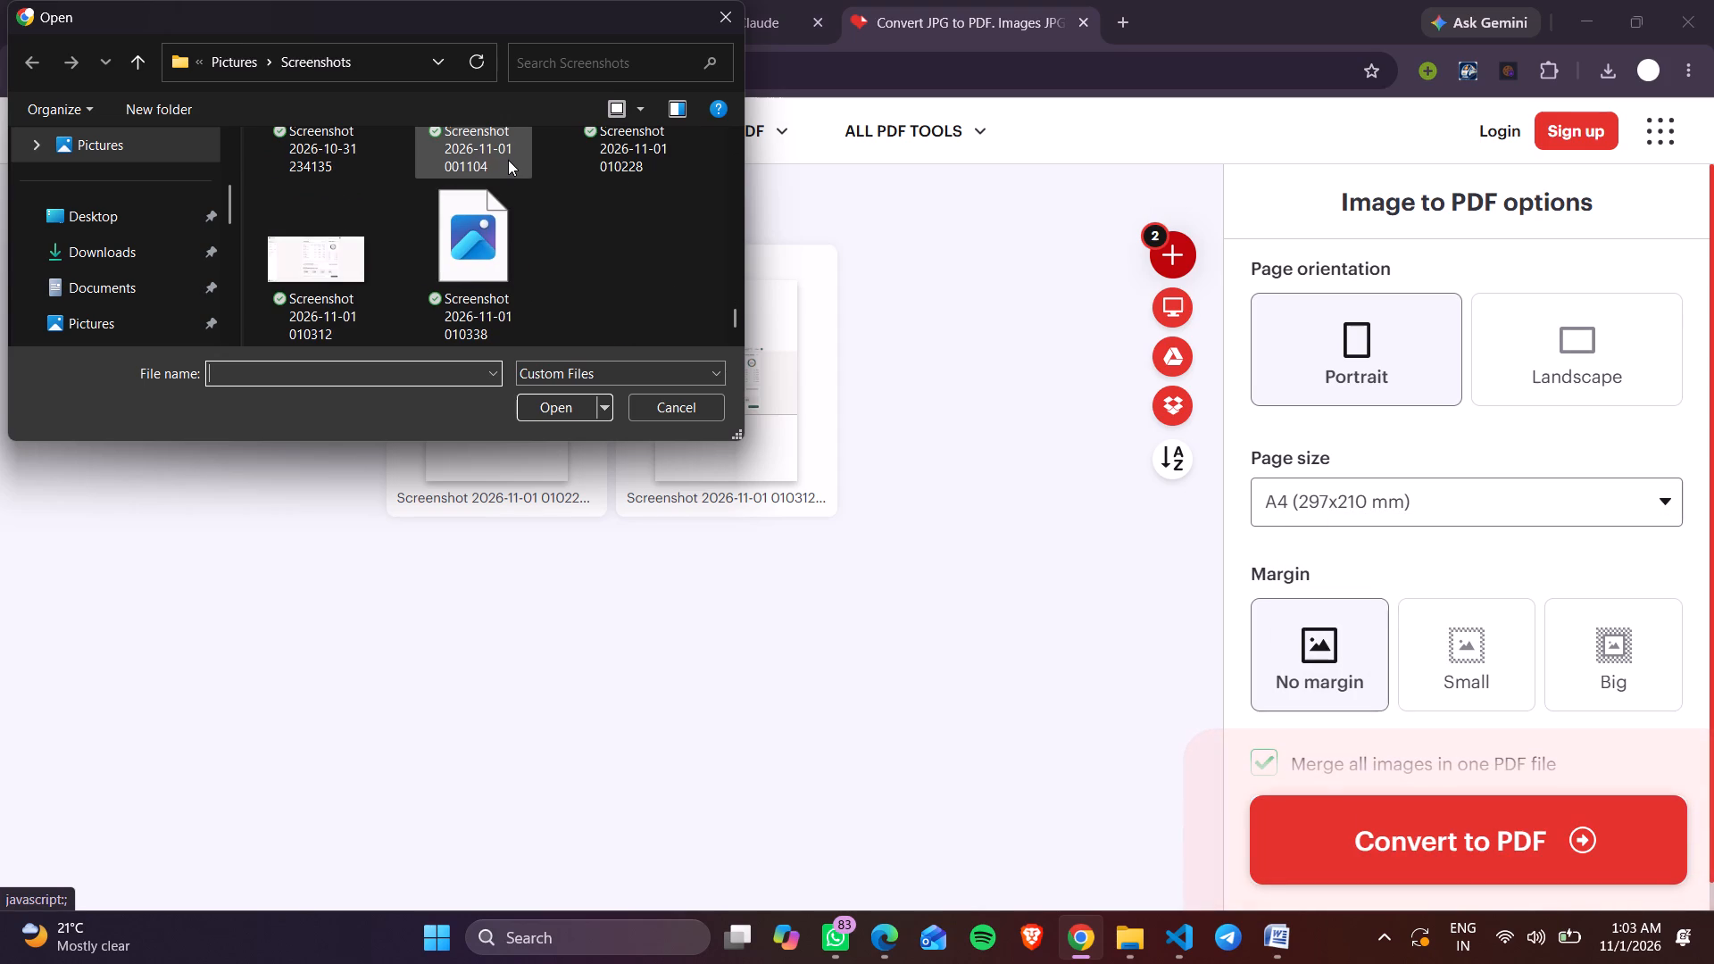
pyautogui.scroll(-11, 508, 160)
pyautogui.click(453, 251)
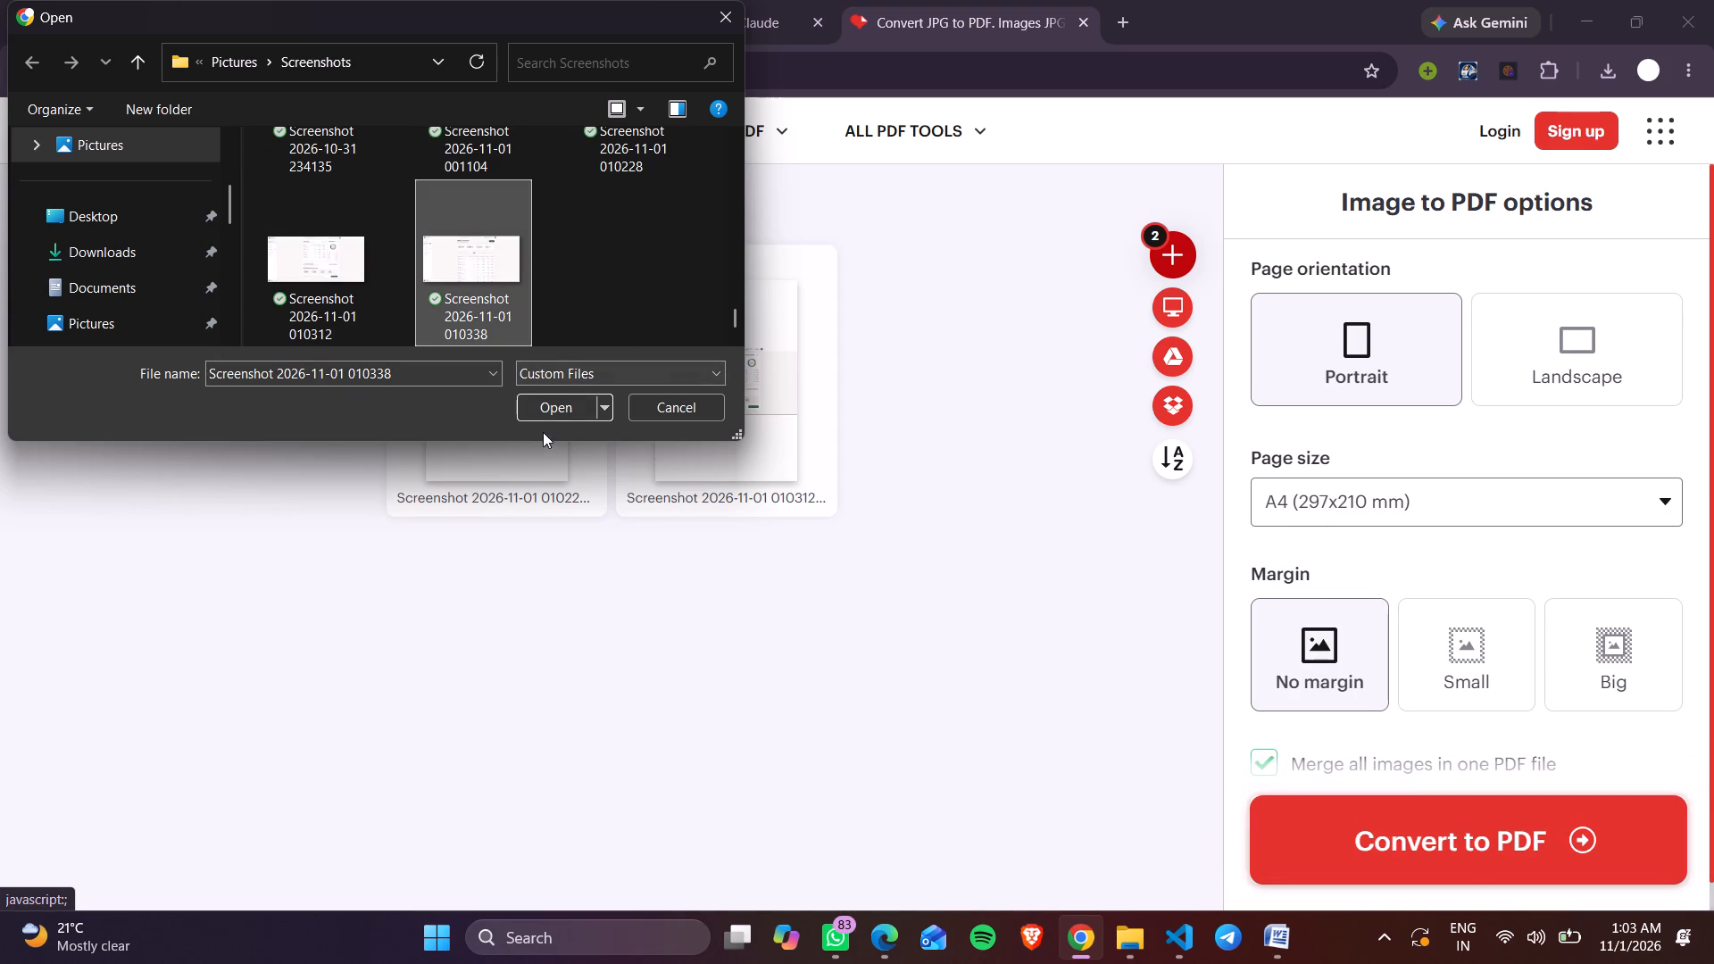
pyautogui.click(545, 417)
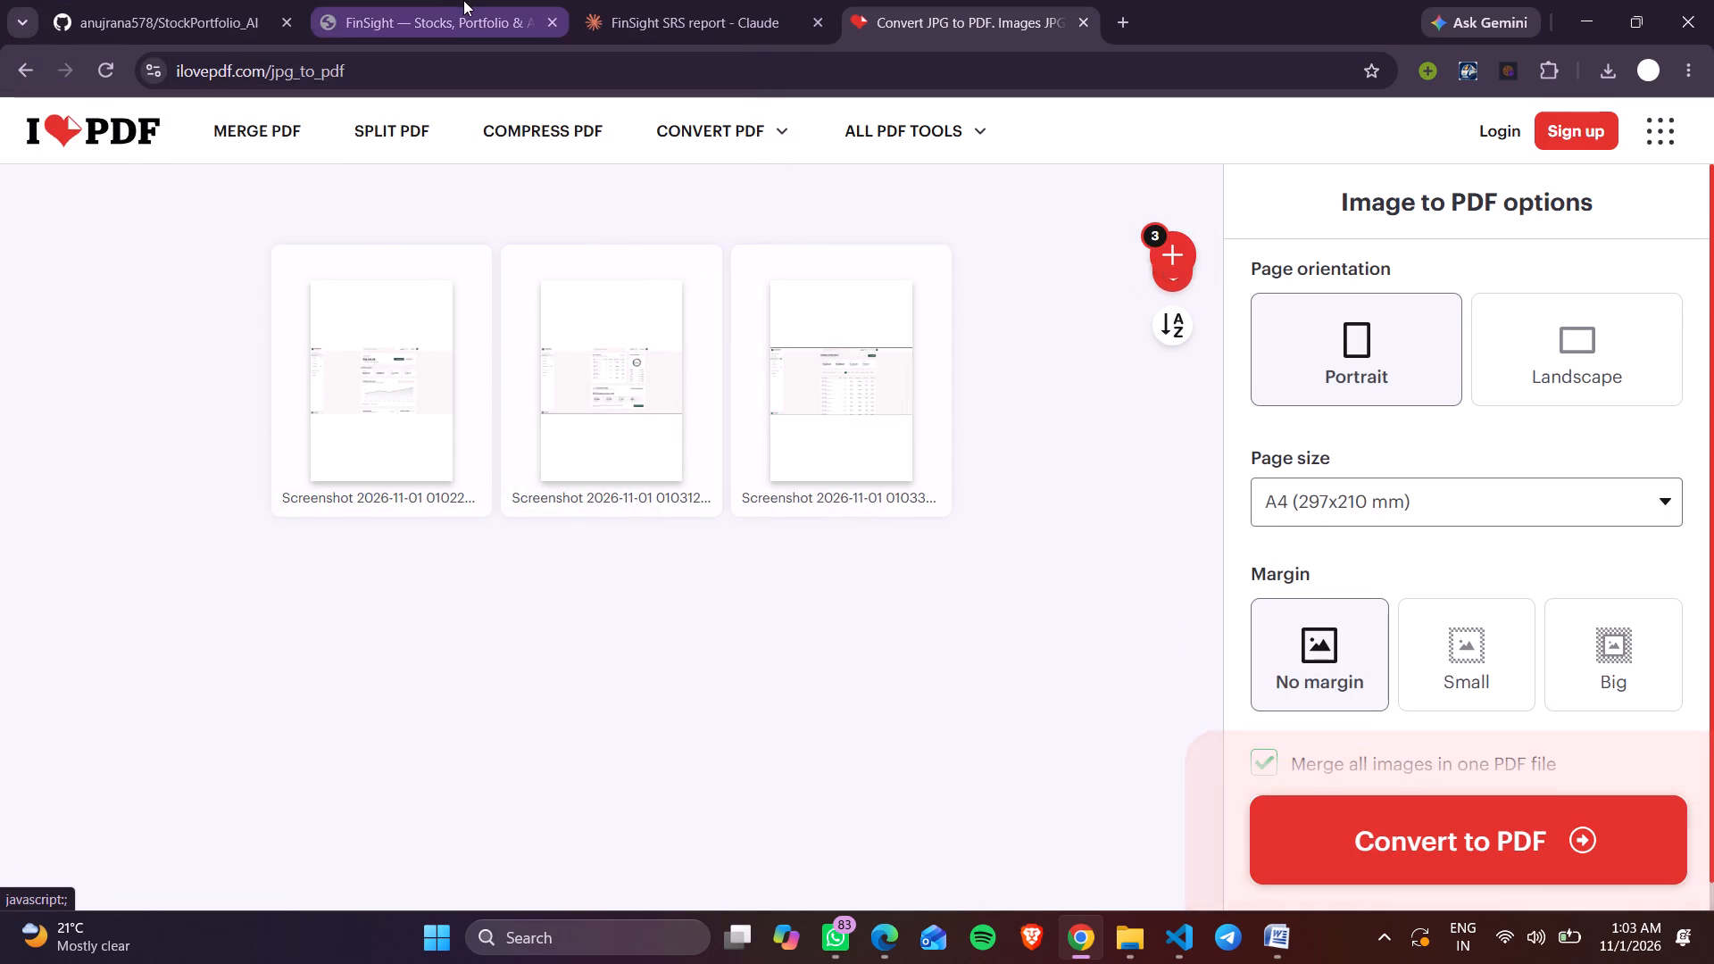
# Capture a screenshot of the bottom of the Portfolio page's holdings table in StockPortfolio AI, from KO down to ADAP.
pyautogui.click(449, 0)
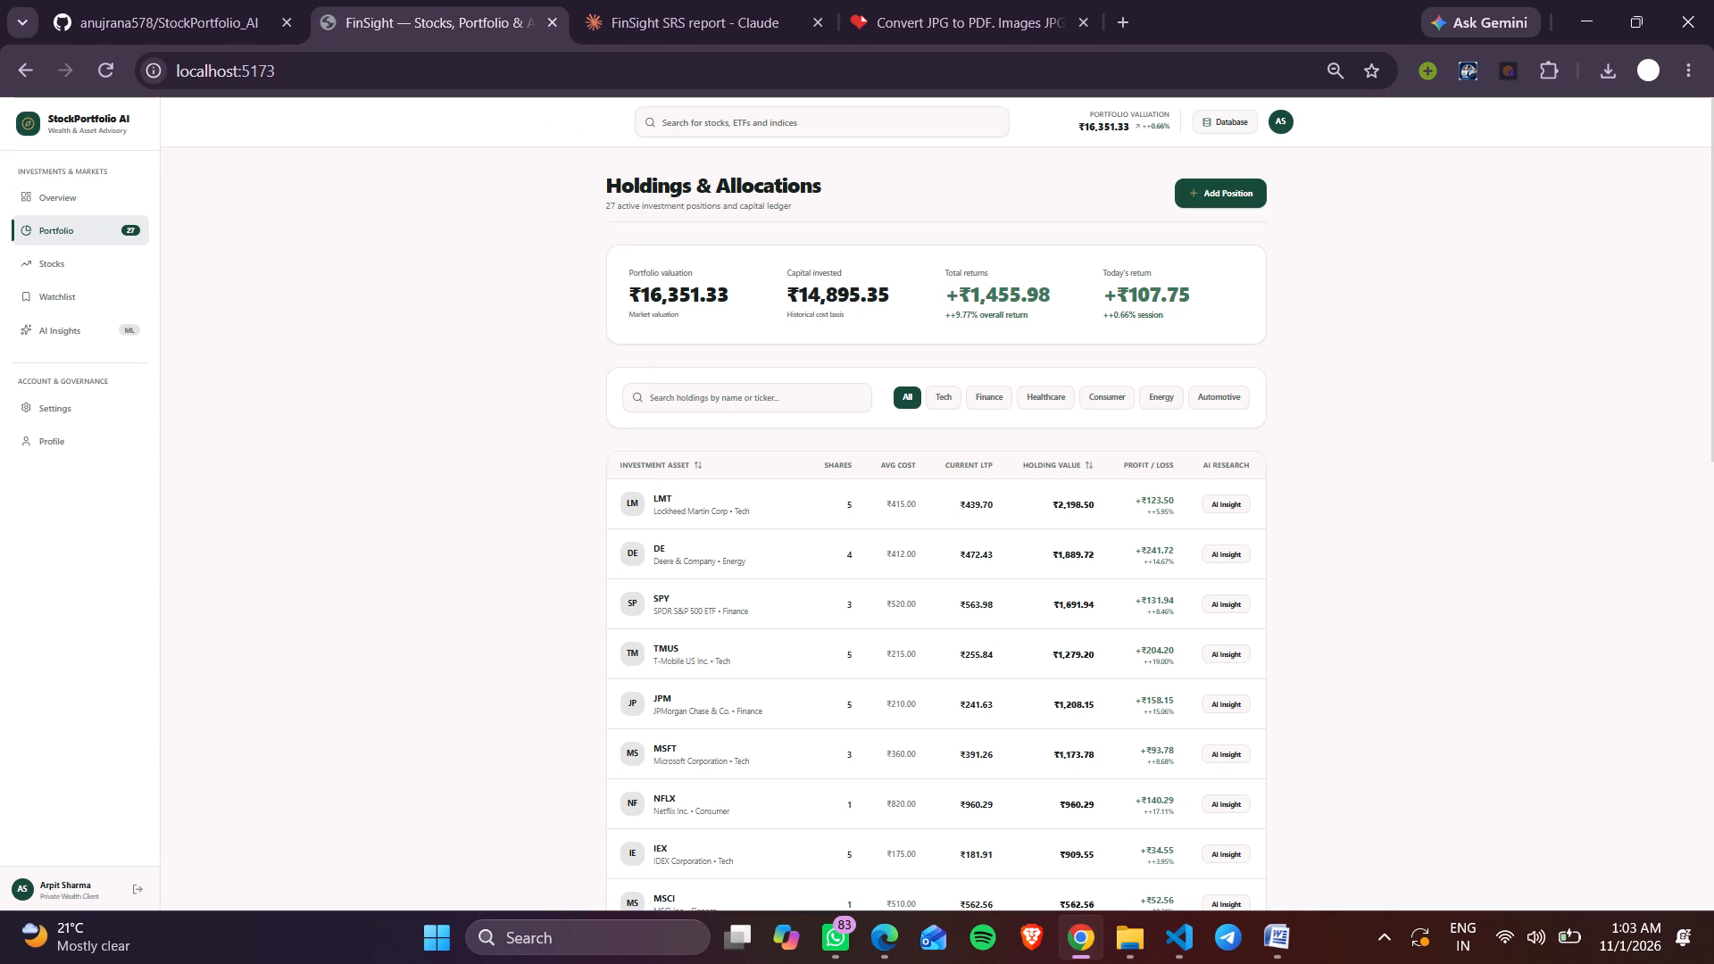
pyautogui.scroll(-5, 665, 403)
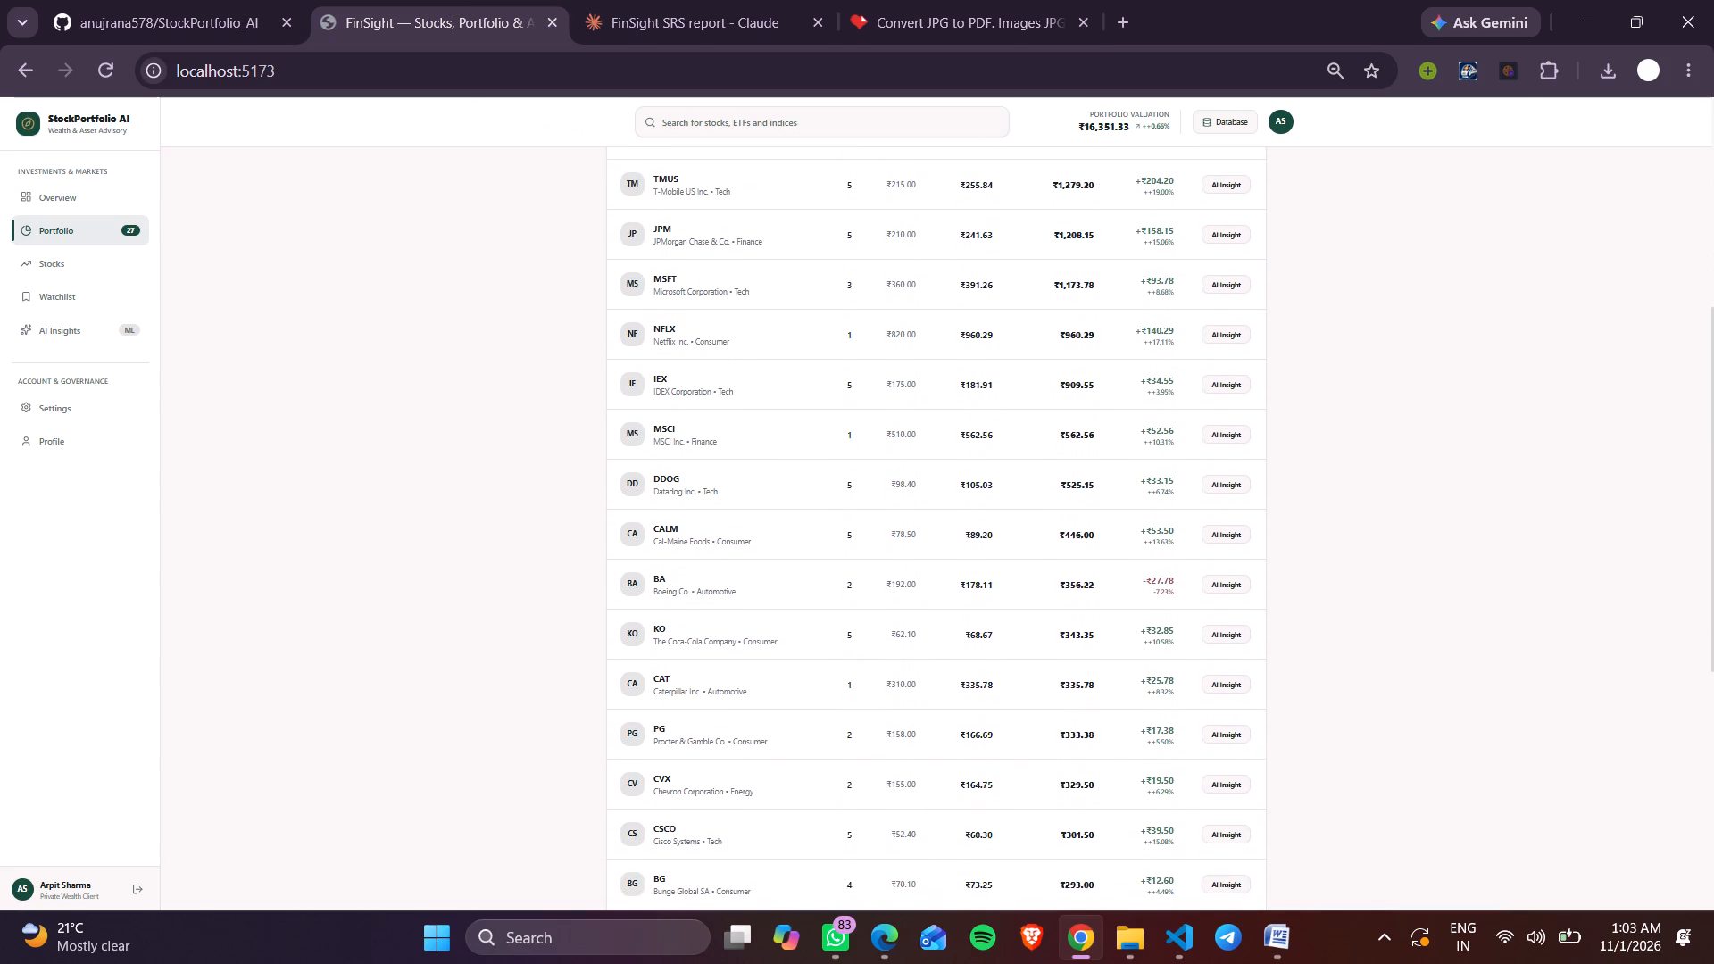
pyautogui.scroll(-2, 665, 403)
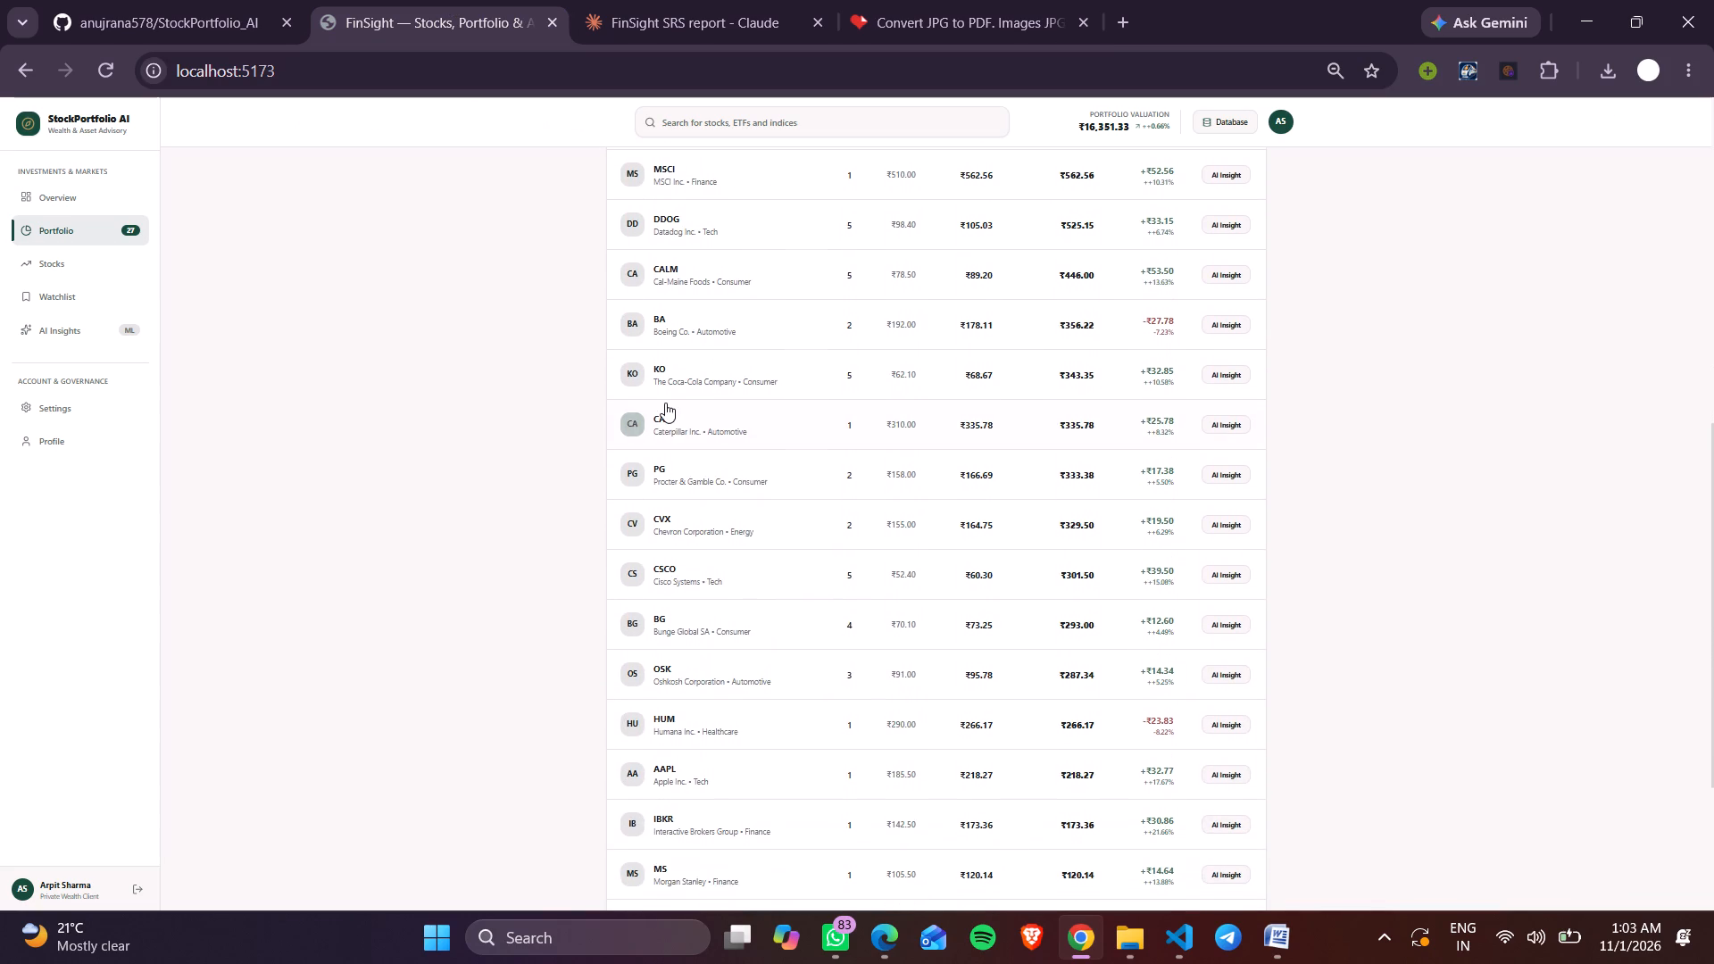
pyautogui.scroll(-3, 665, 403)
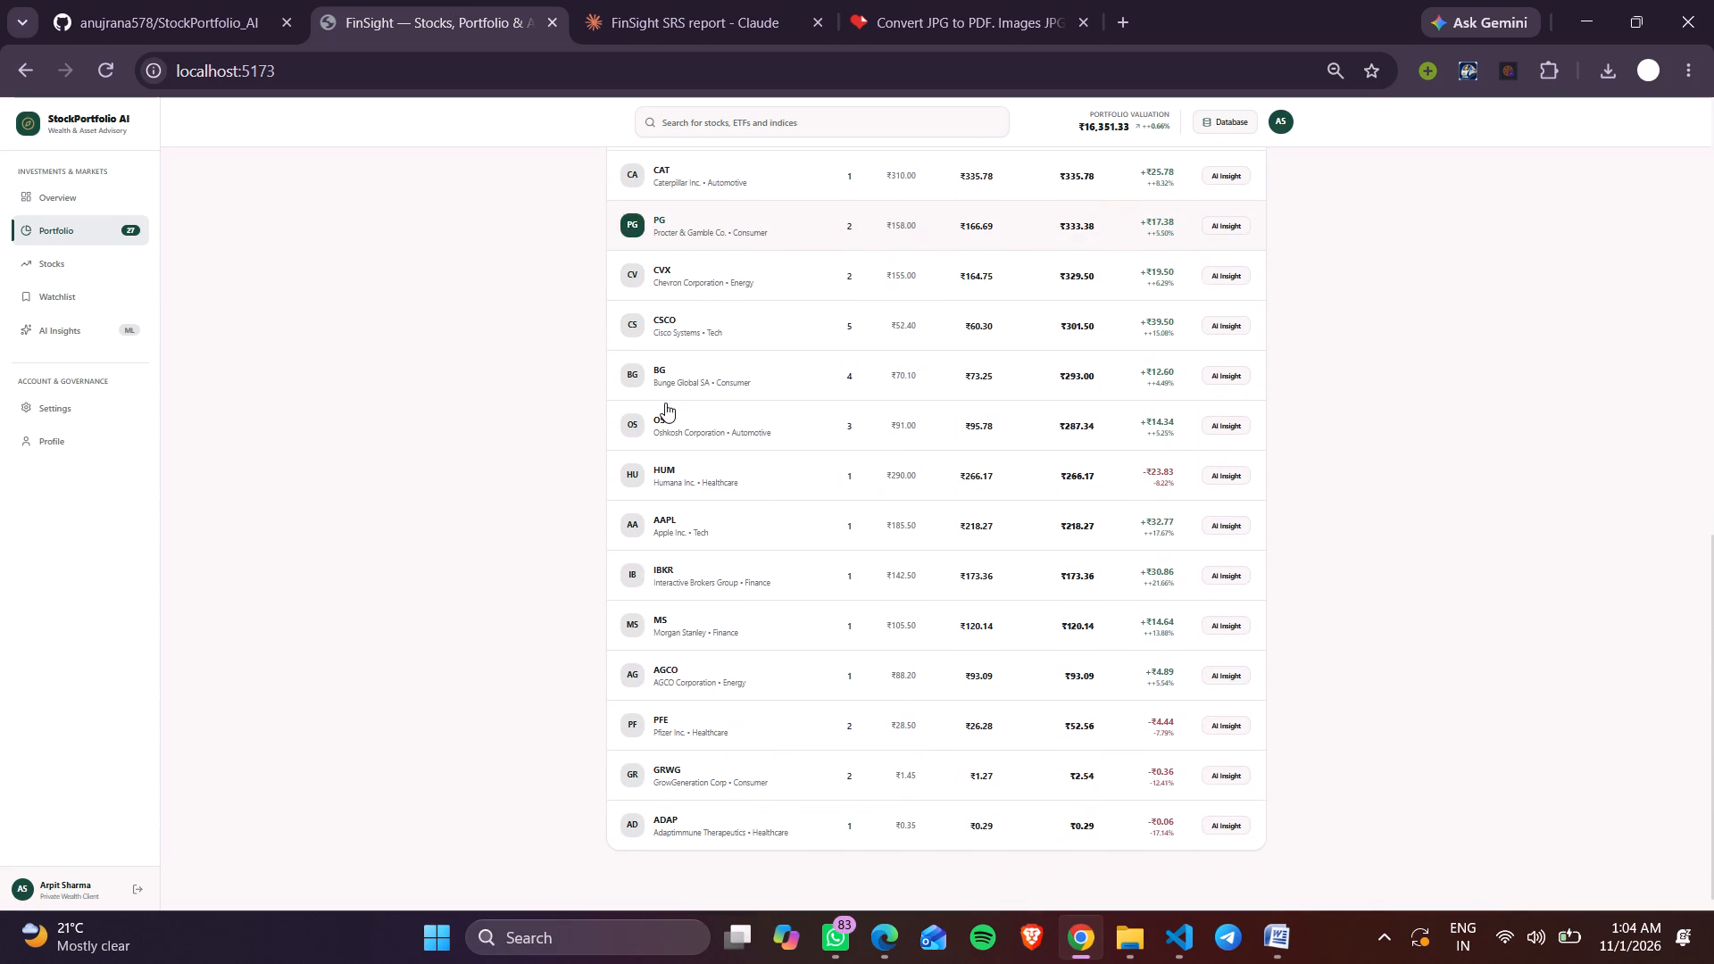
pyautogui.scroll(-1, 665, 403)
pyautogui.scroll(1, 665, 403)
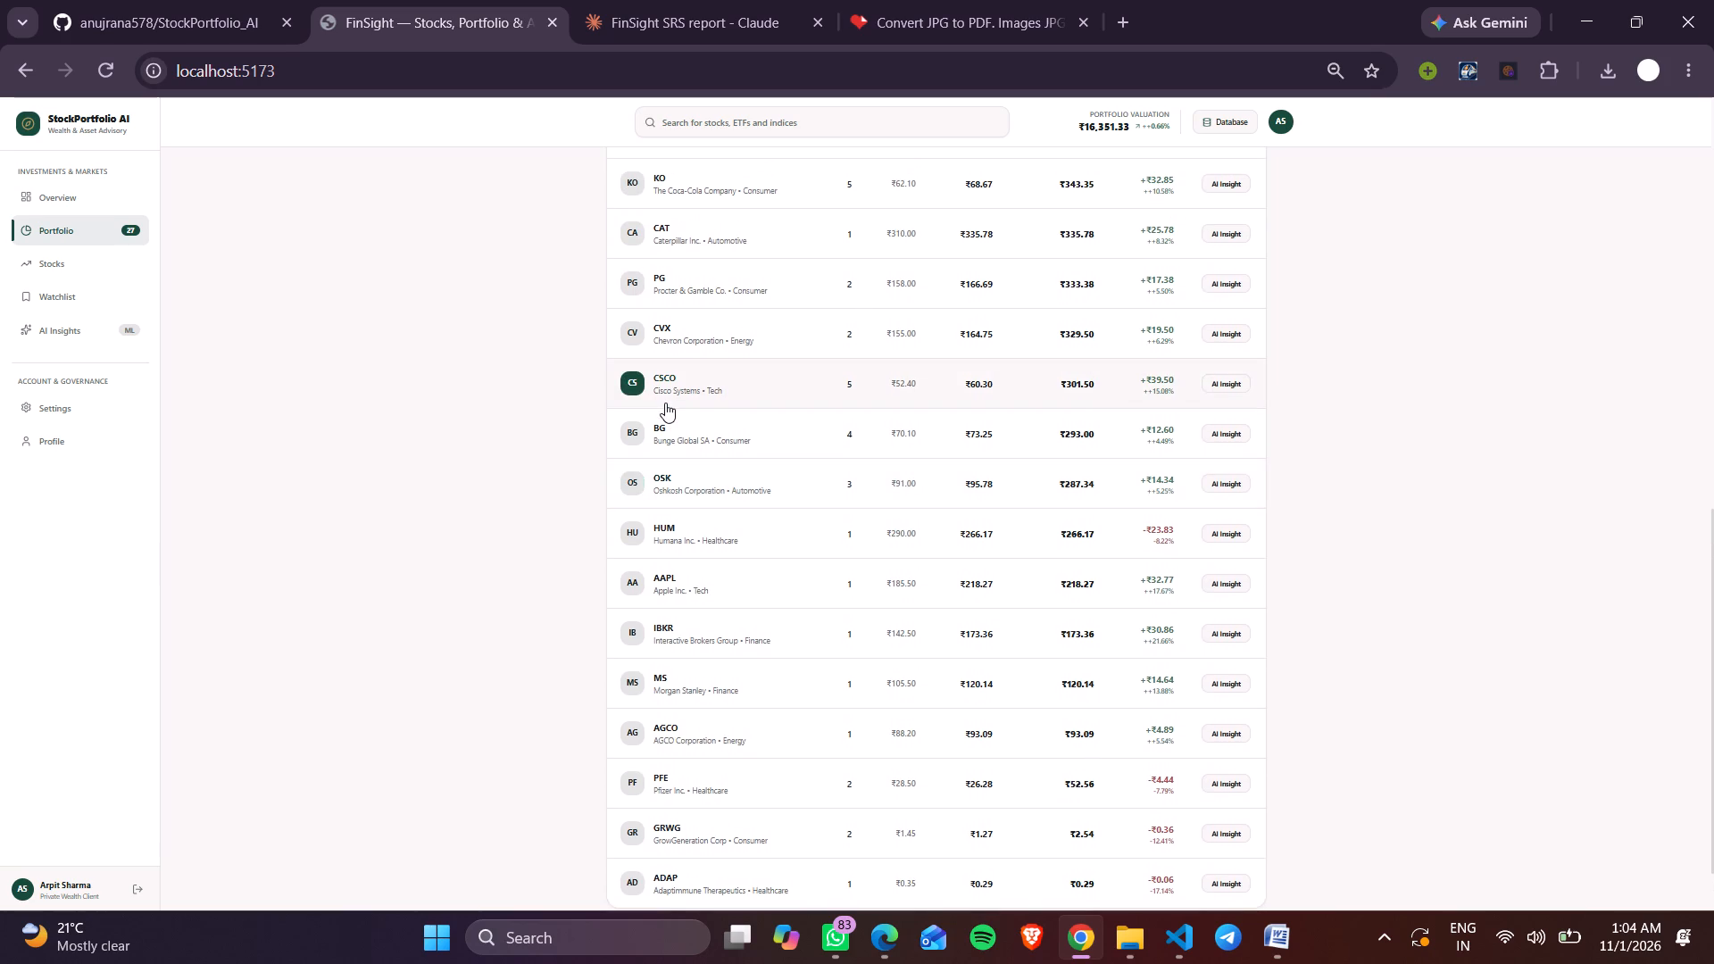
pyautogui.press('Print')
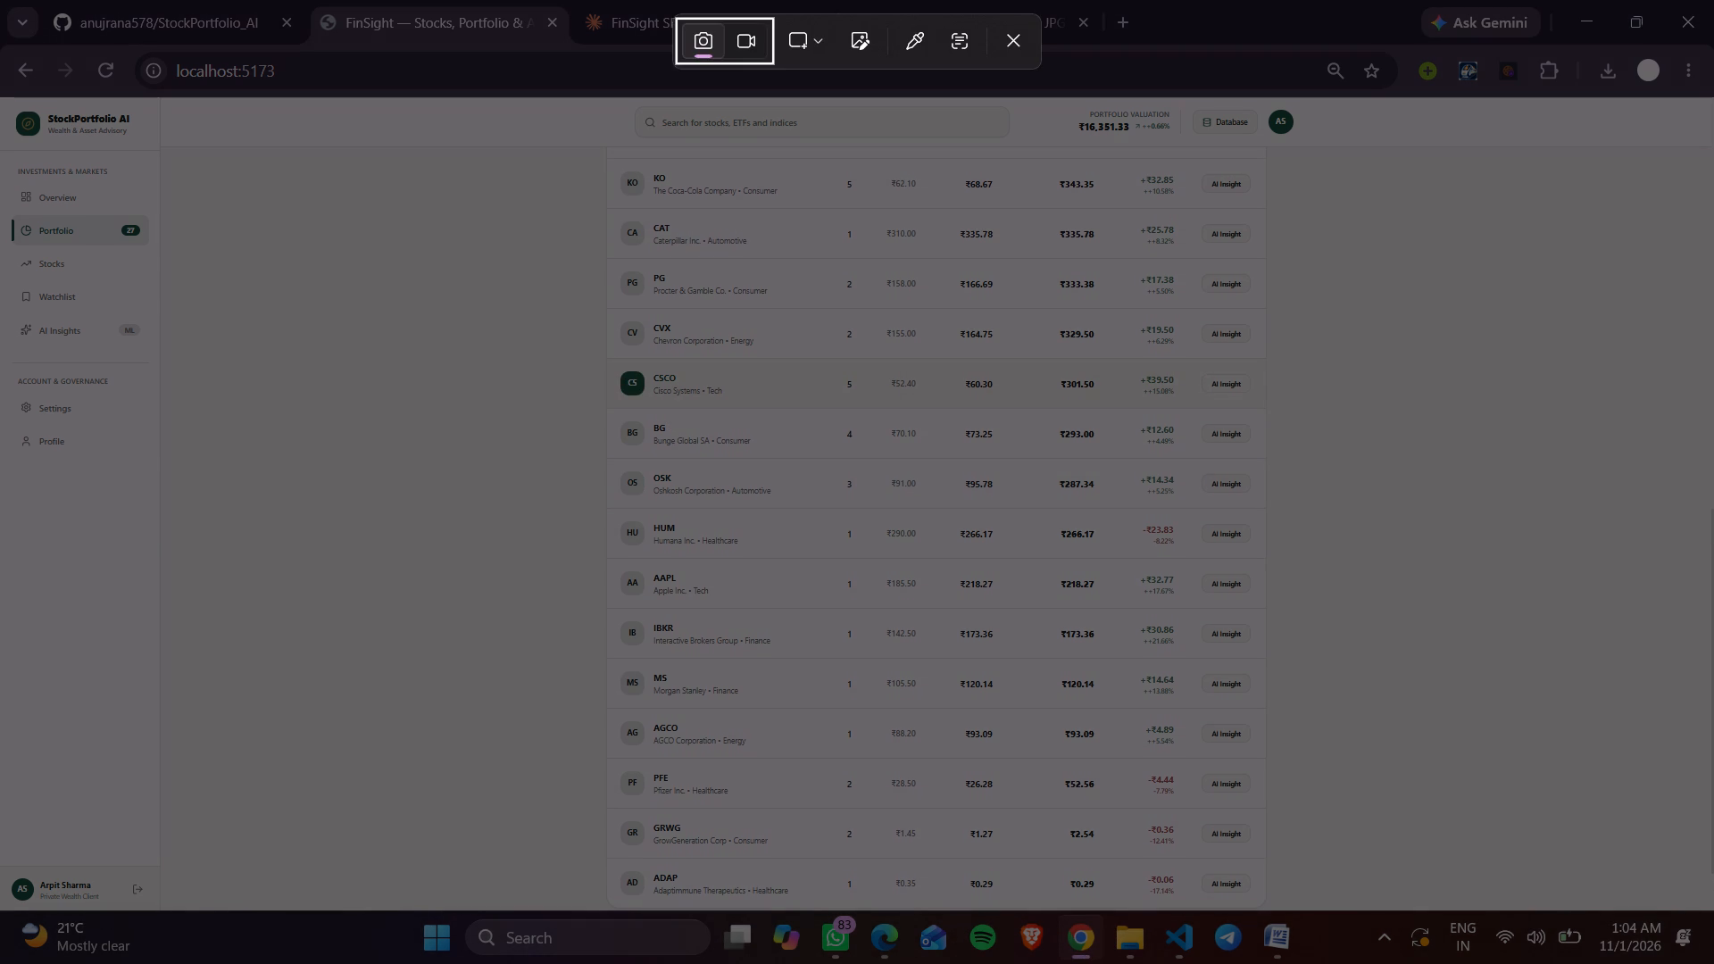
pyautogui.moveTo(0, 100); pyautogui.dragTo(1709, 927)
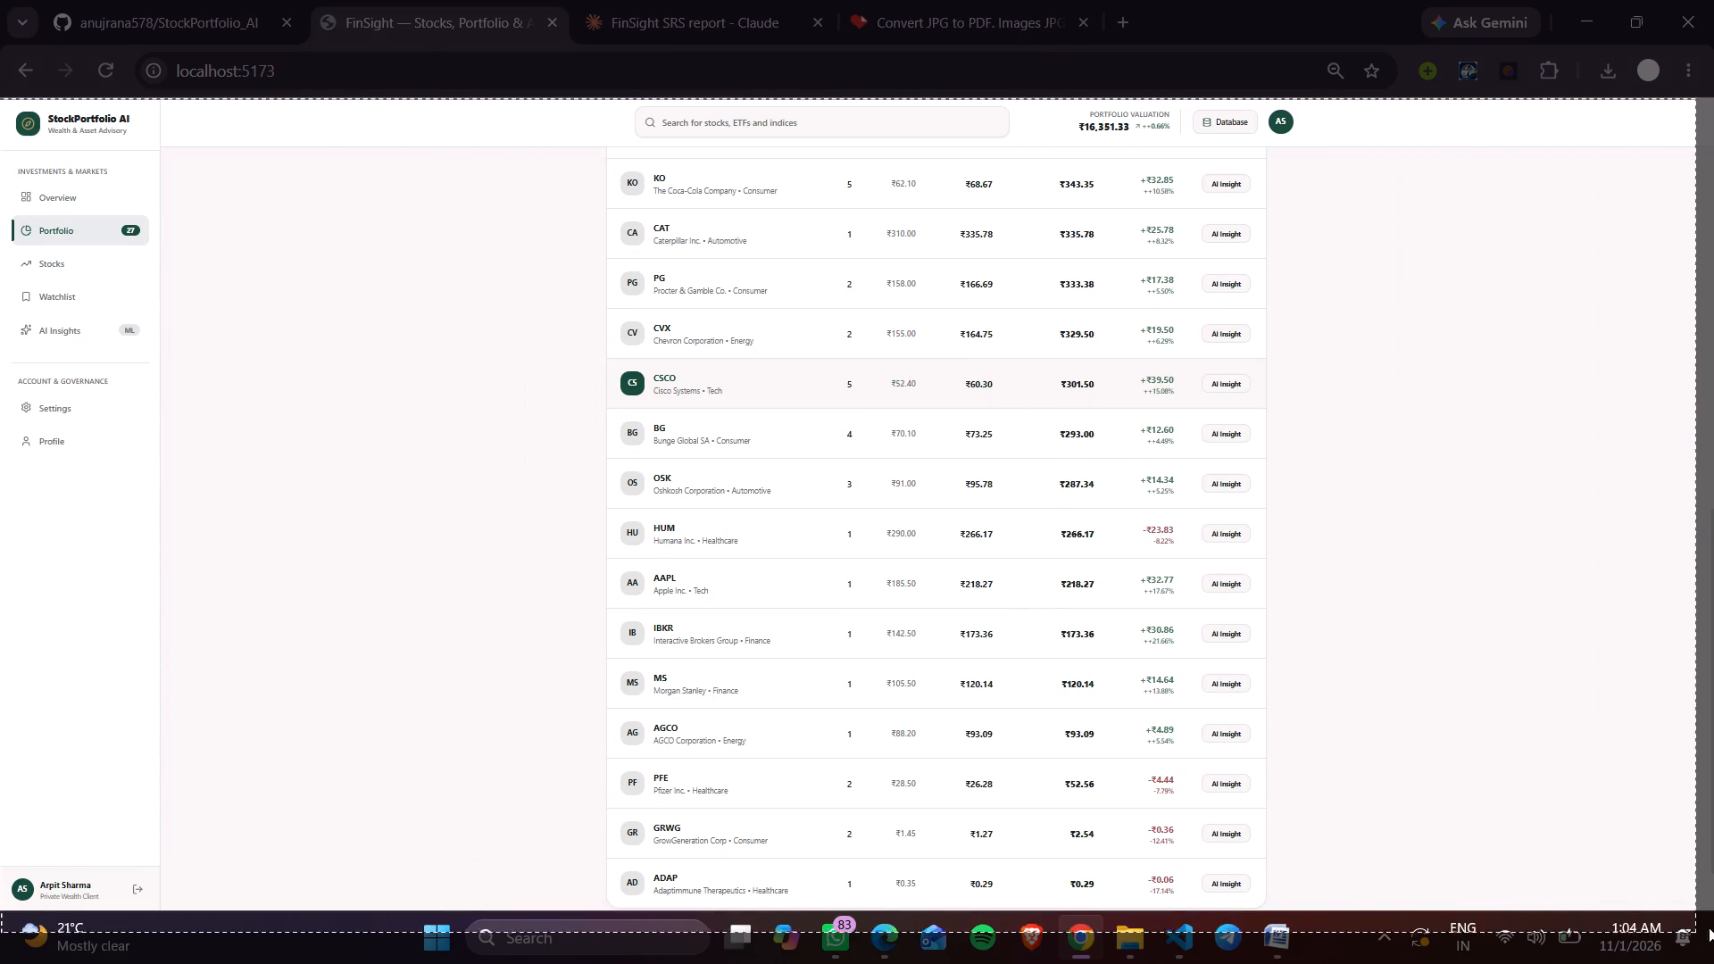
pyautogui.moveTo(1709, 927); pyautogui.dragTo(1713, 909)
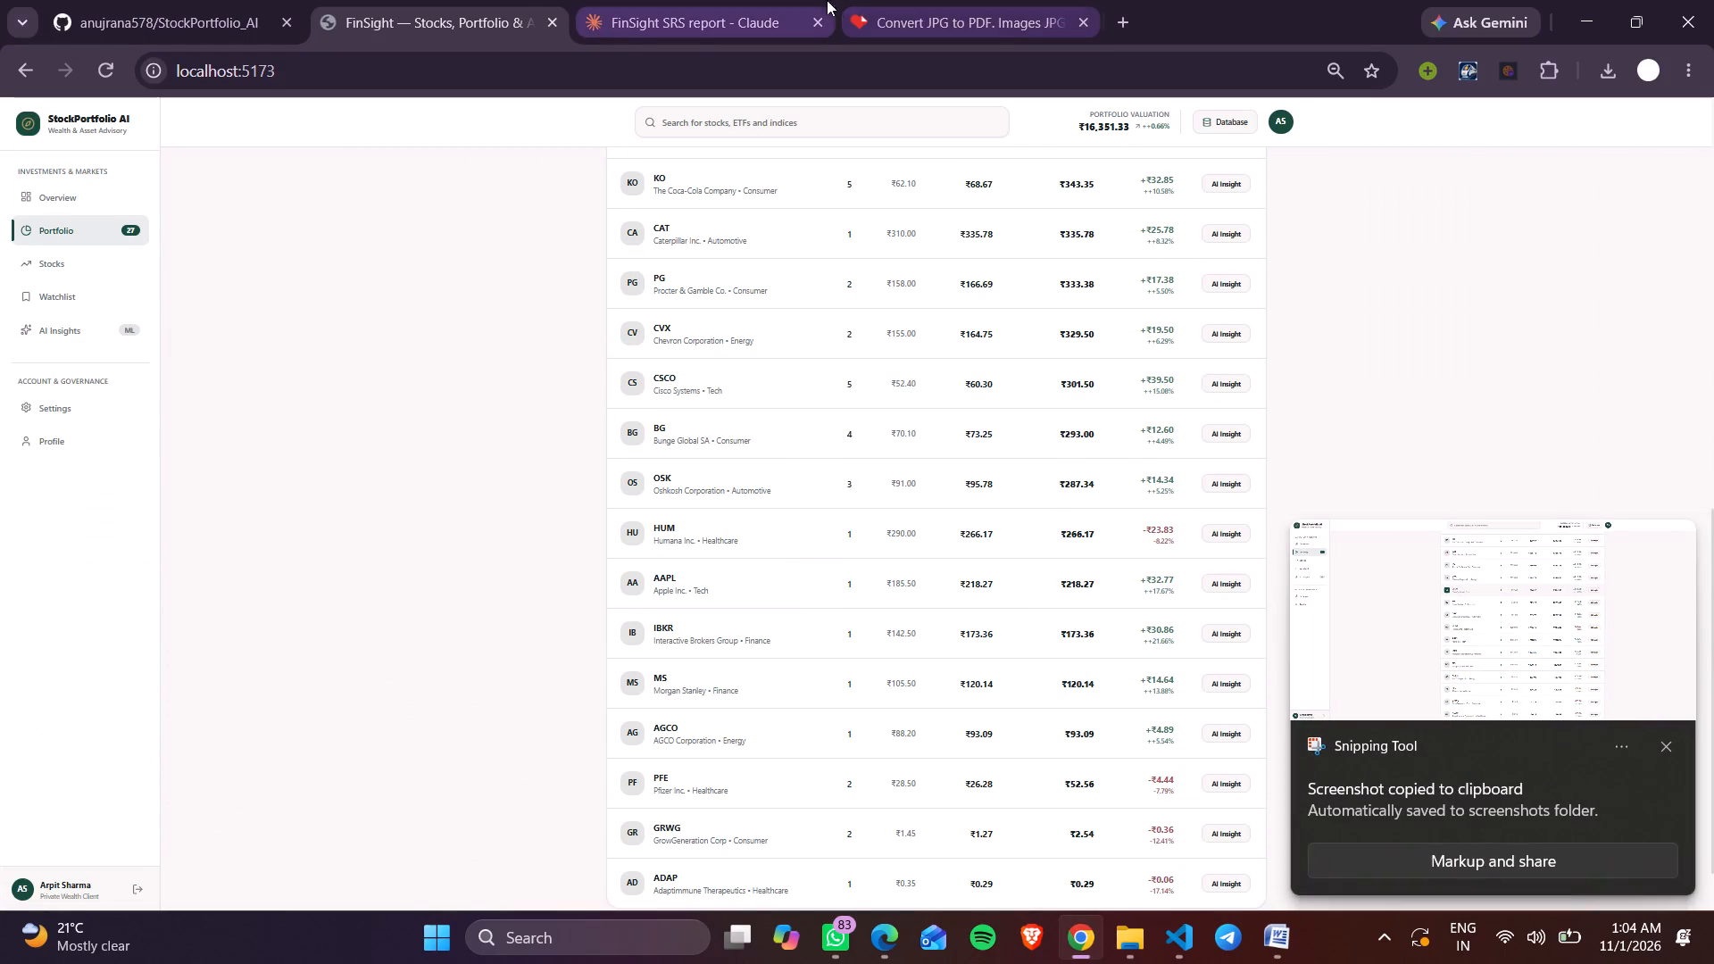
pyautogui.click(863, 11)
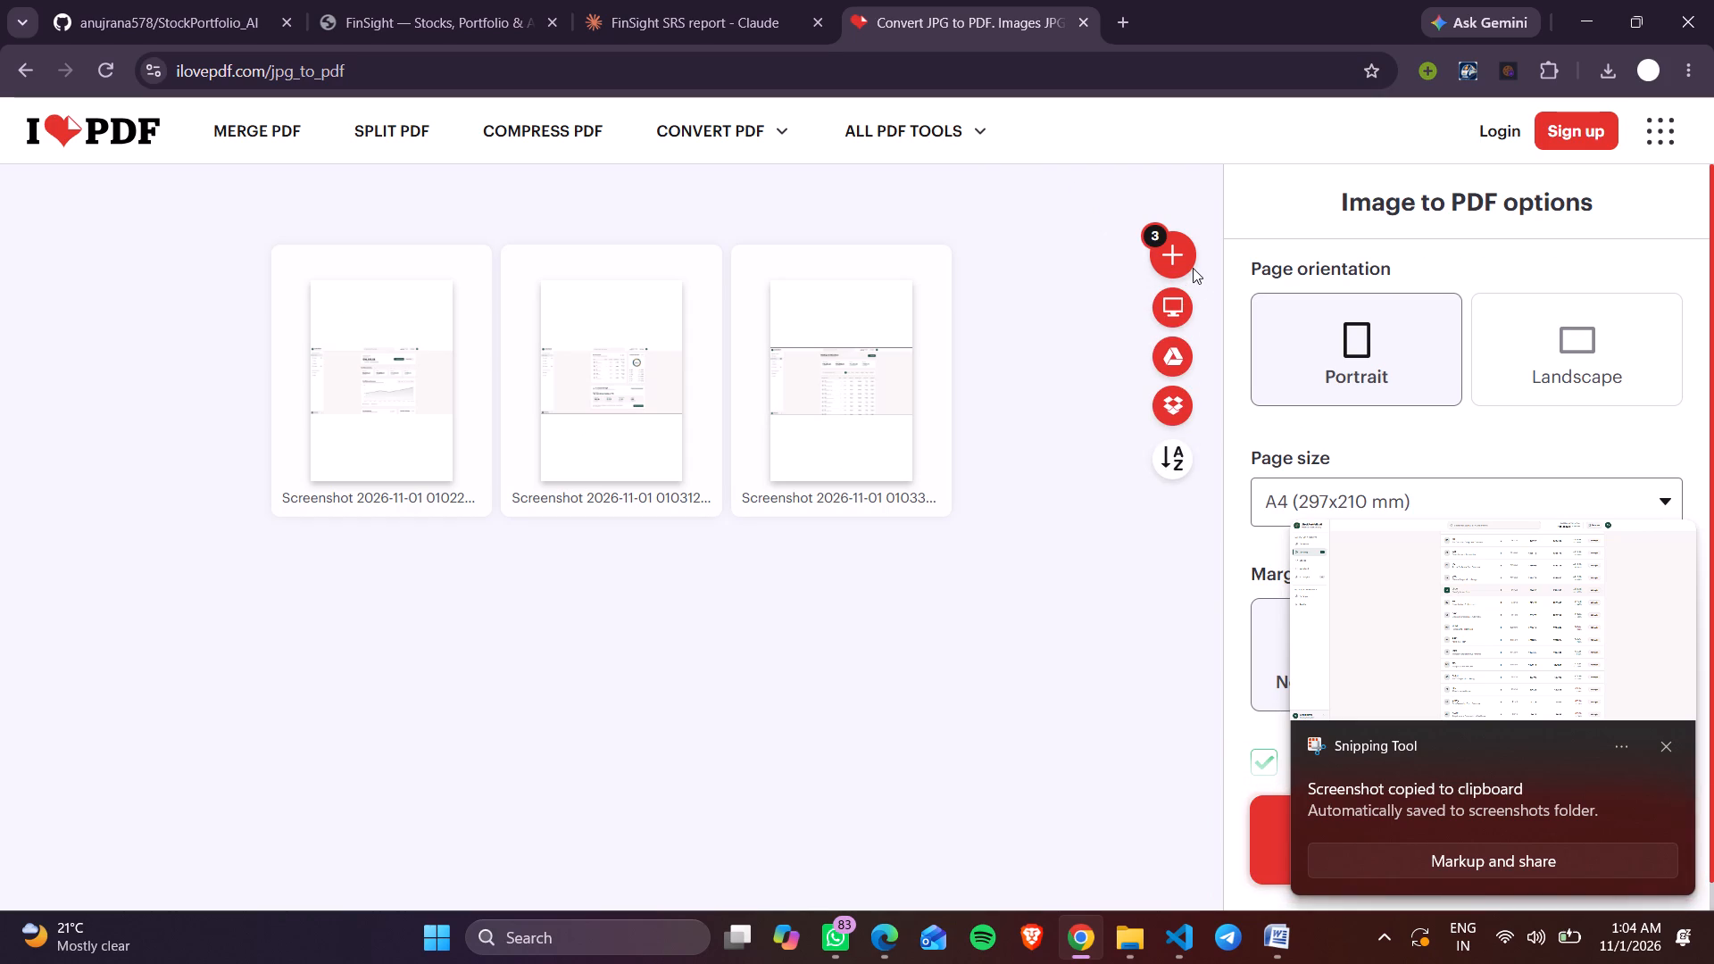
pyautogui.click(1193, 268)
pyautogui.click(1179, 260)
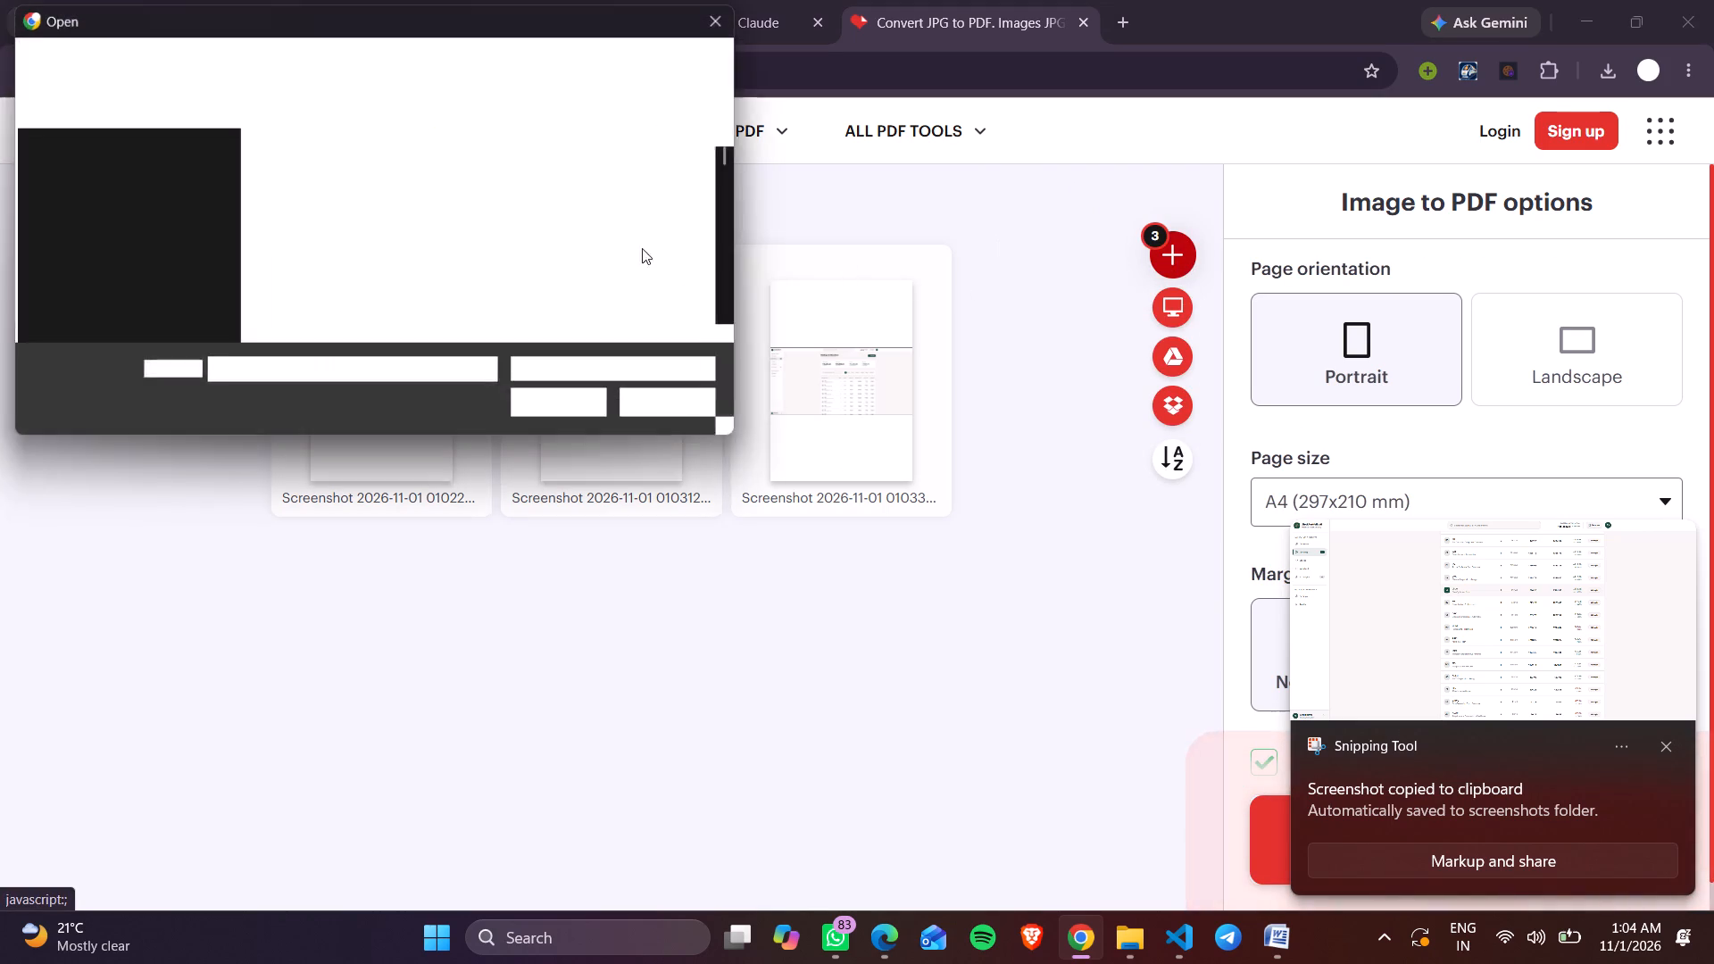
pyautogui.scroll(-20, 525, 241)
pyautogui.scroll(-20, 525, 241)
pyautogui.scroll(-12, 525, 241)
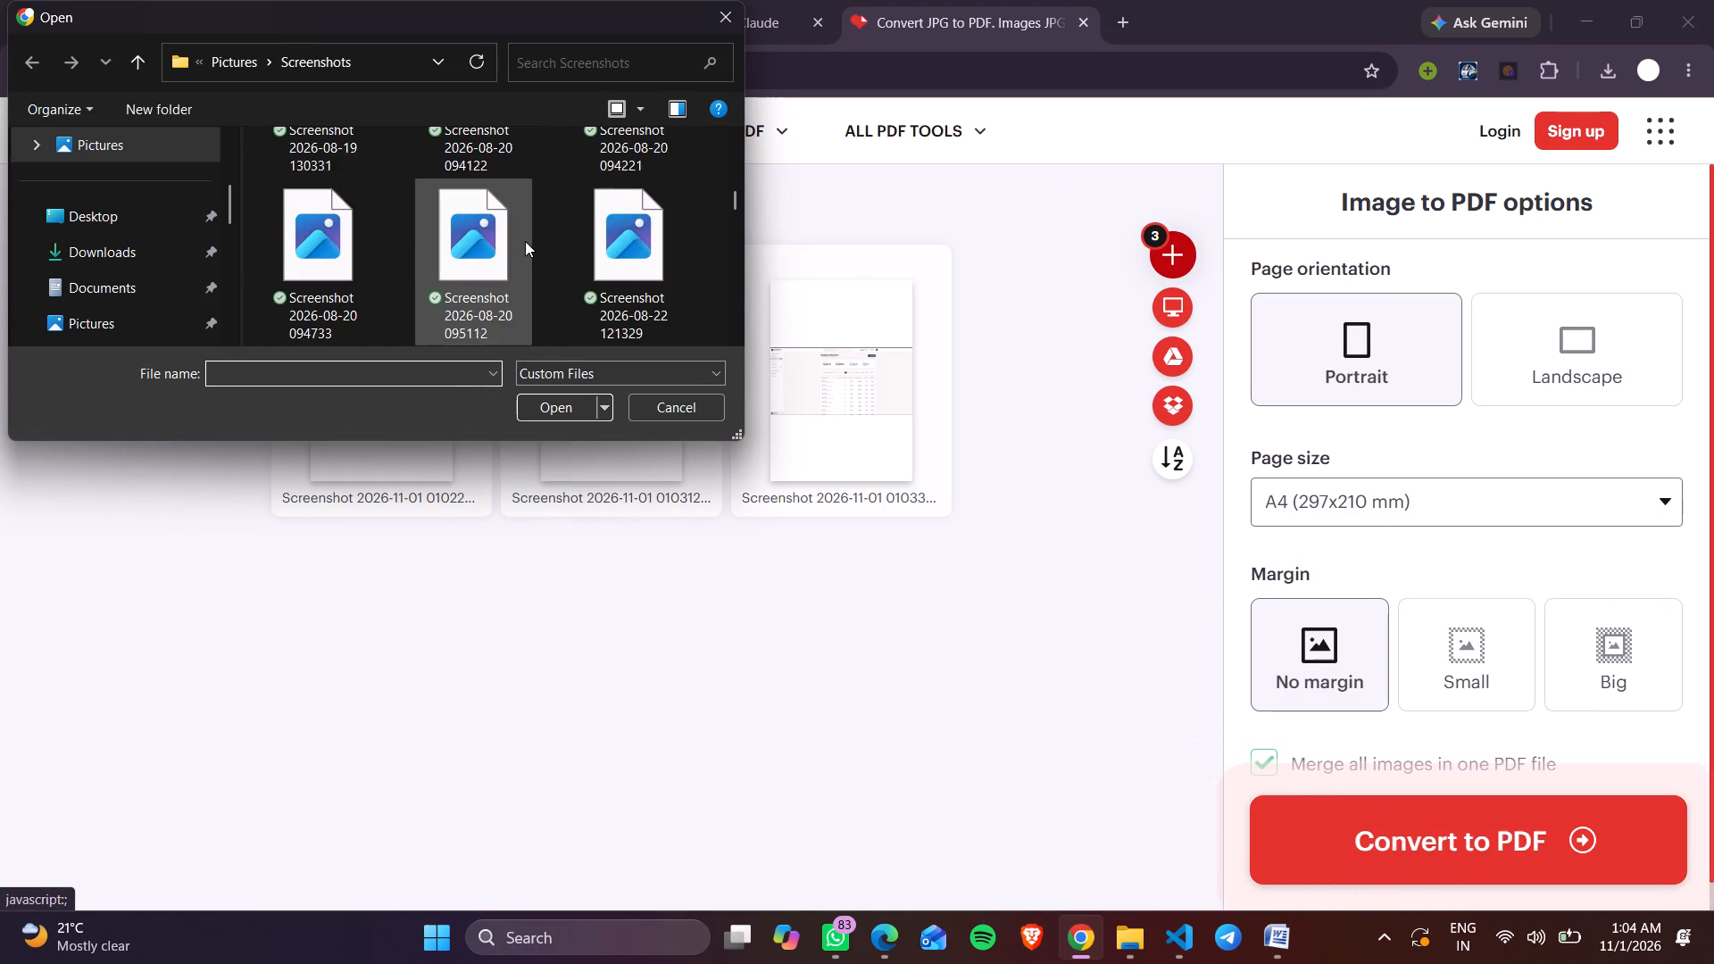
pyautogui.scroll(-20, 525, 241)
pyautogui.scroll(-20, 525, 241)
pyautogui.scroll(-20, 525, 241)
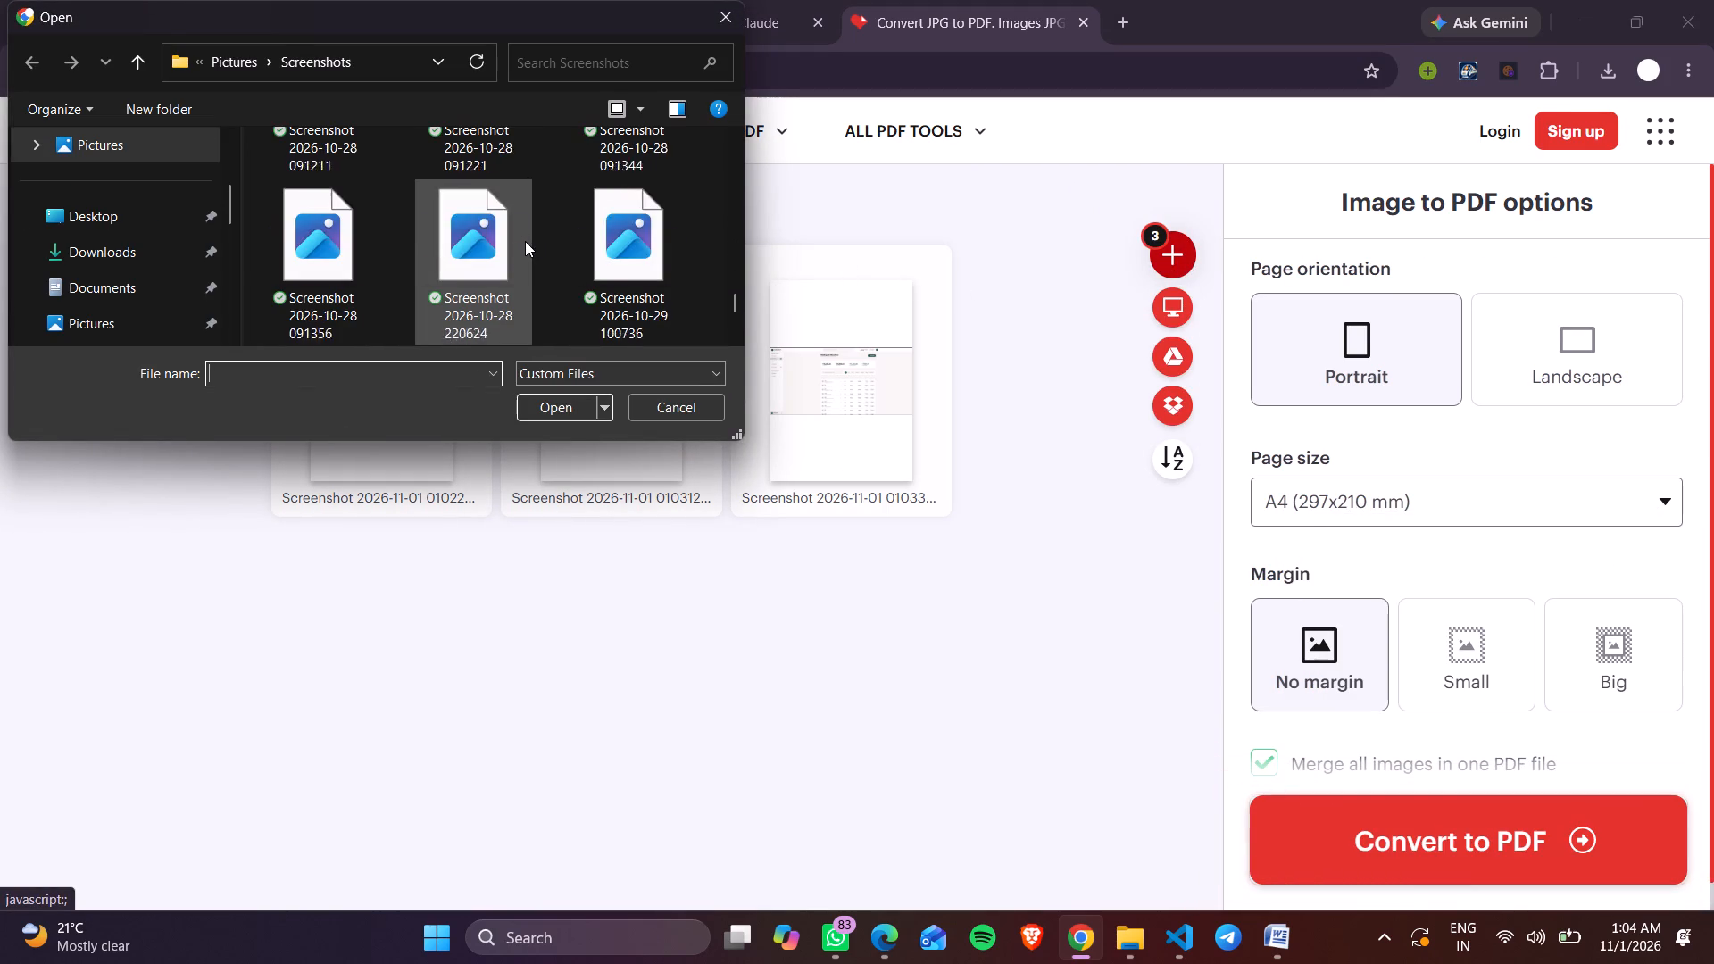
pyautogui.scroll(-20, 525, 241)
pyautogui.scroll(-20, 525, 241)
pyautogui.scroll(-10, 525, 241)
pyautogui.click(595, 257)
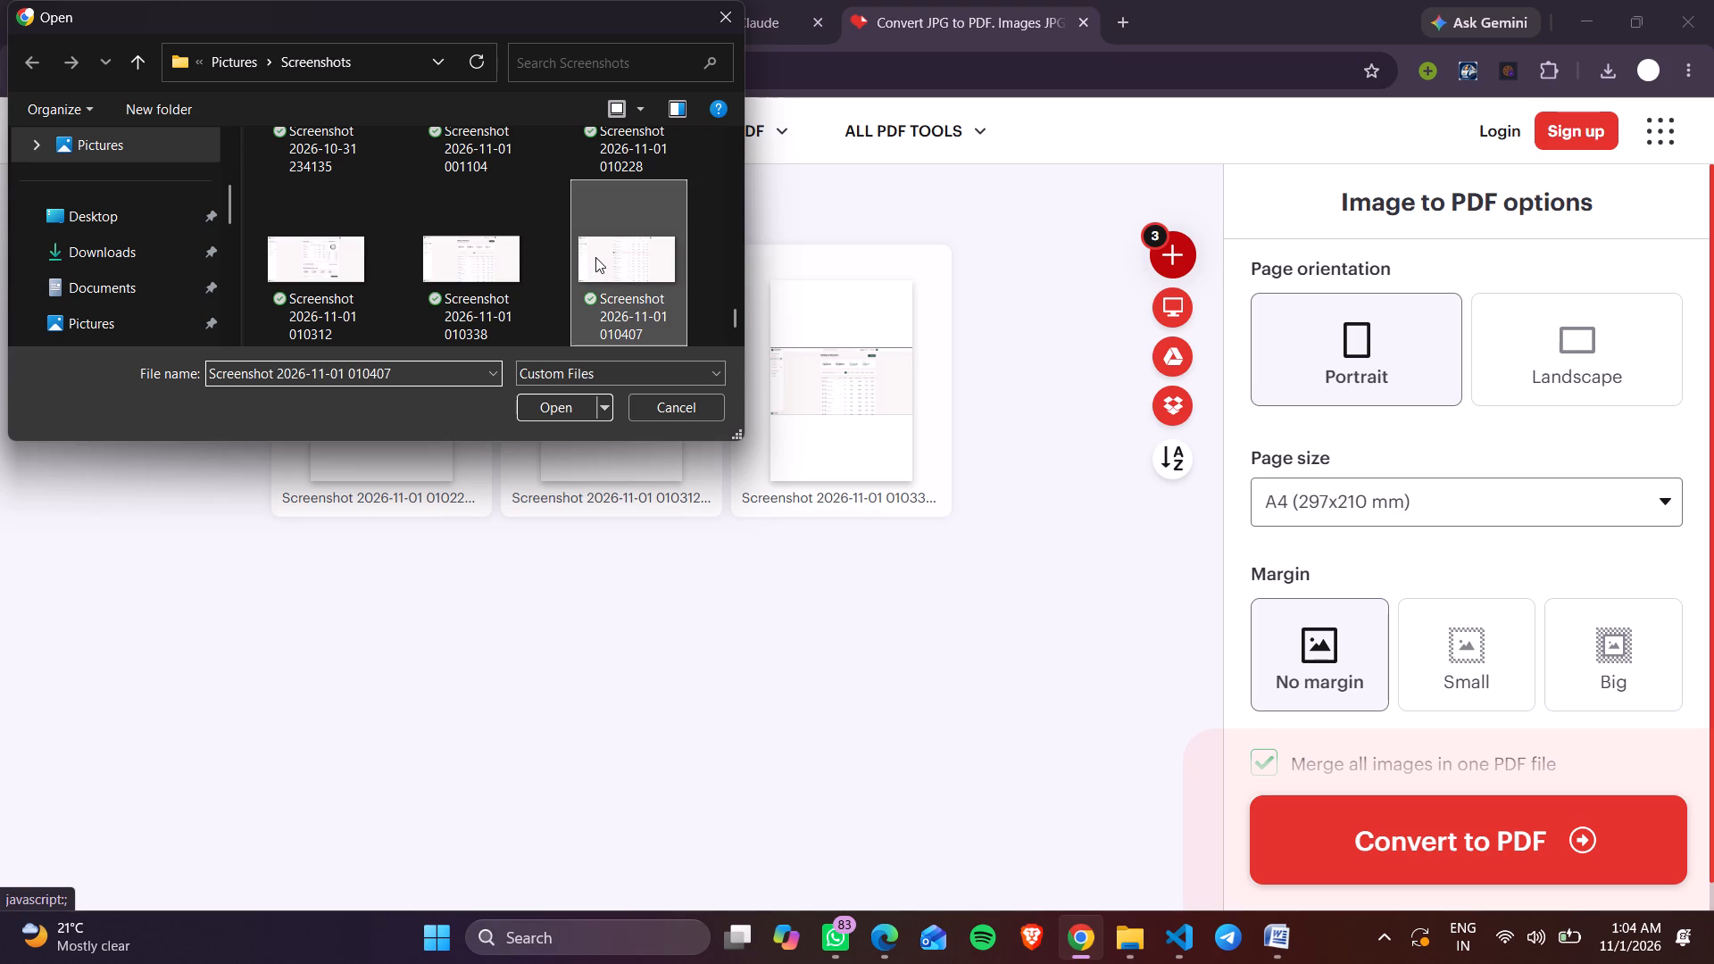
pyautogui.click(546, 410)
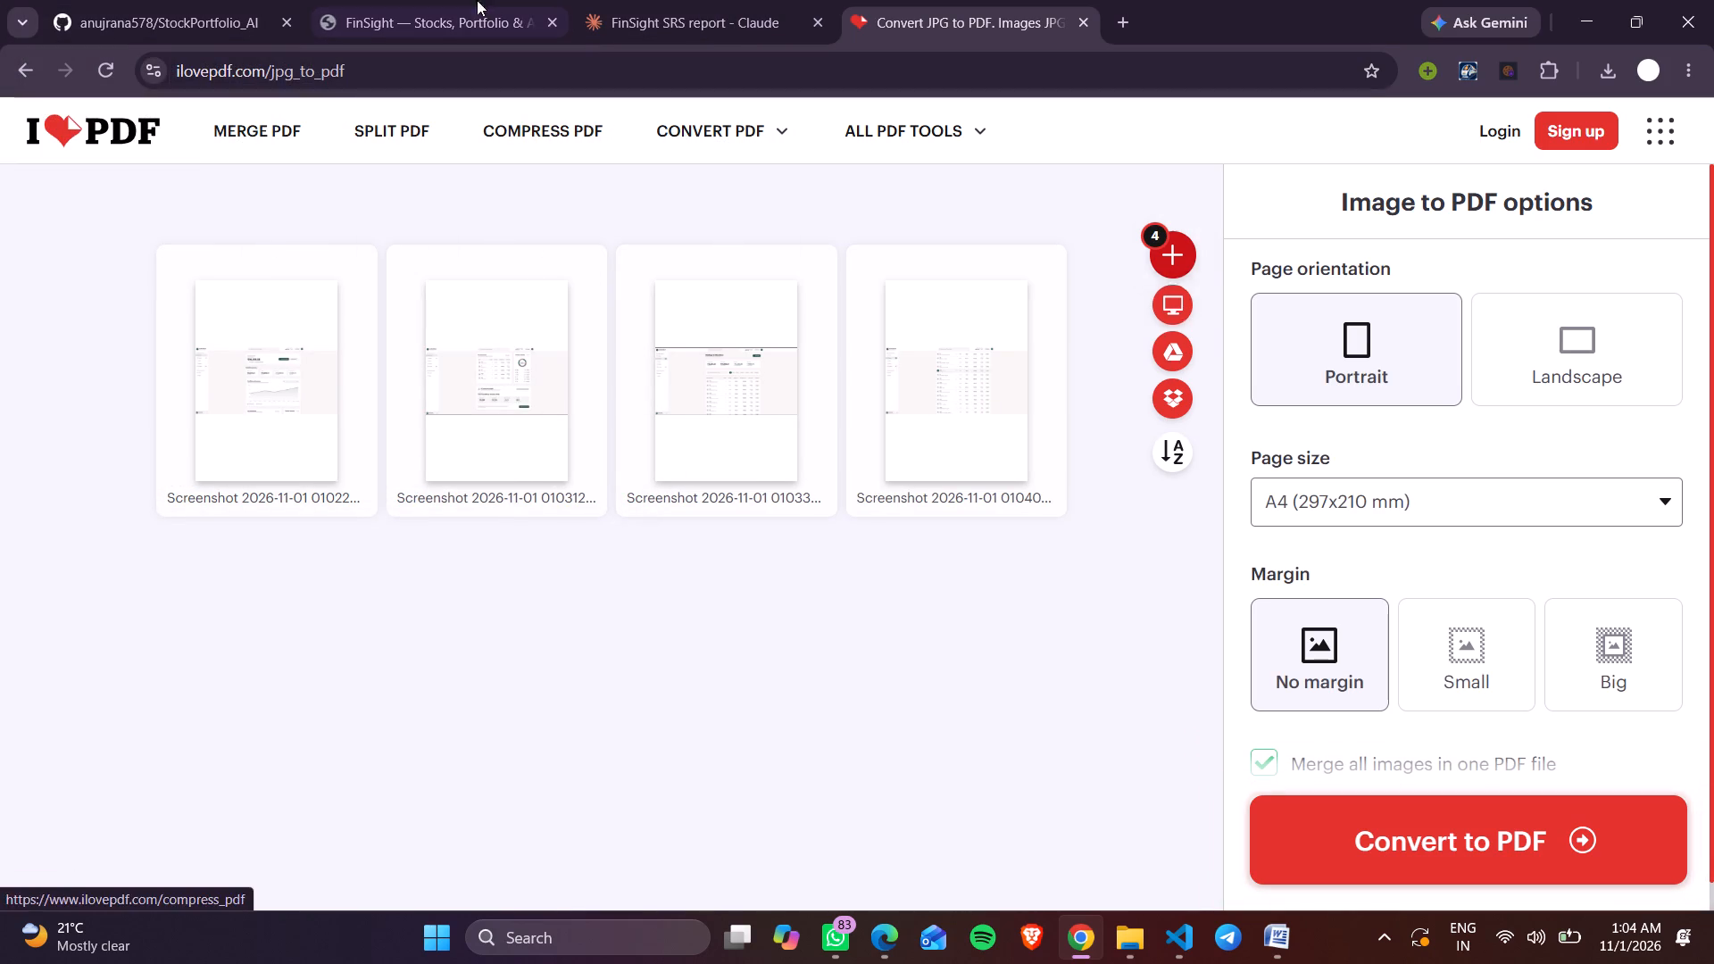
# Open the Stocks page of StockPortfolio AI and capture a screenshot of Securities & Market Intelligence.
pyautogui.click(492, 1)
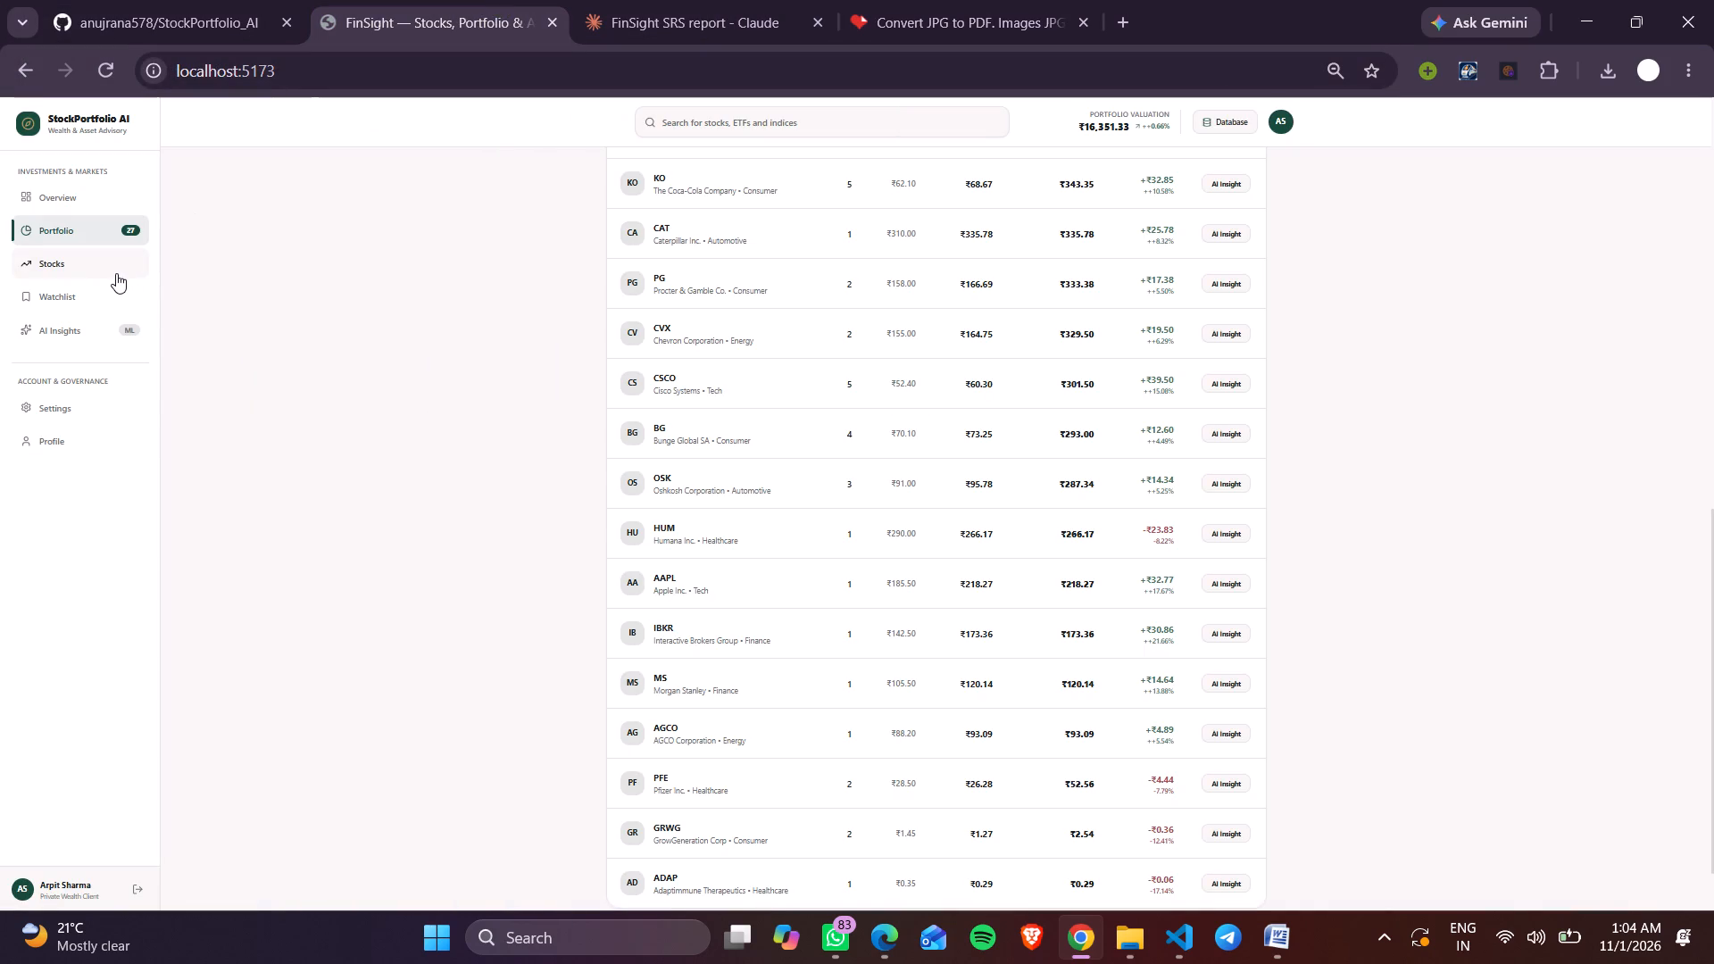
pyautogui.click(116, 273)
pyautogui.press('Print')
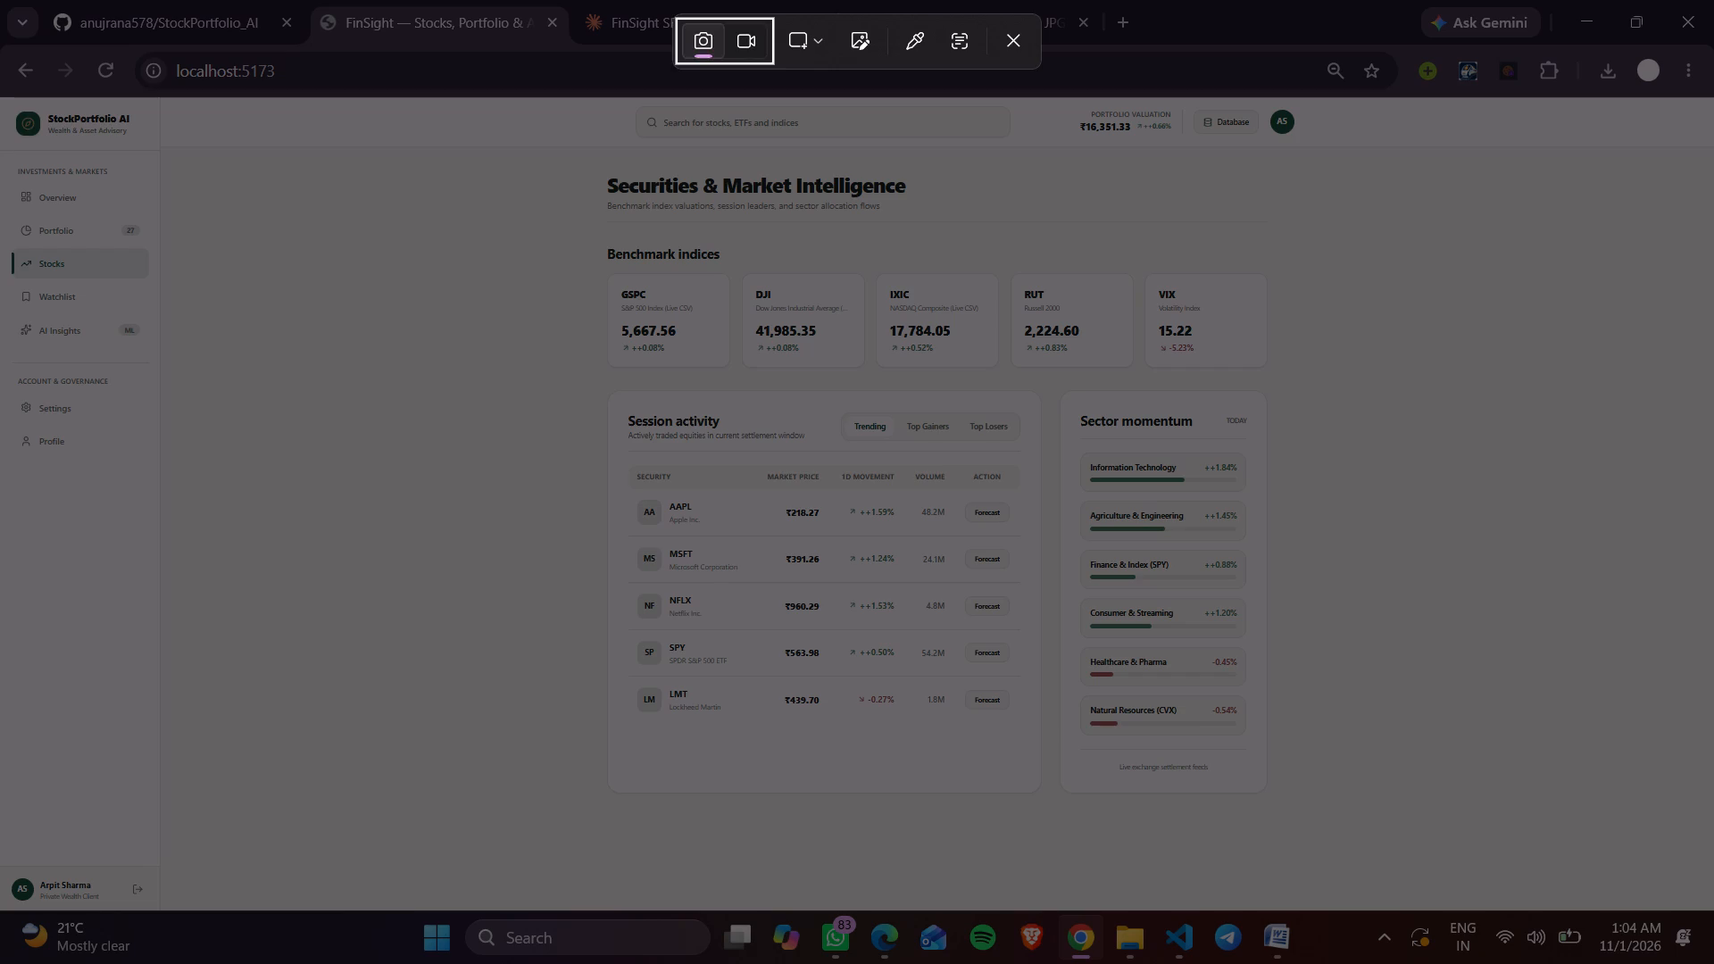
pyautogui.moveTo(0, 90); pyautogui.dragTo(1713, 909)
pyautogui.click(958, 7)
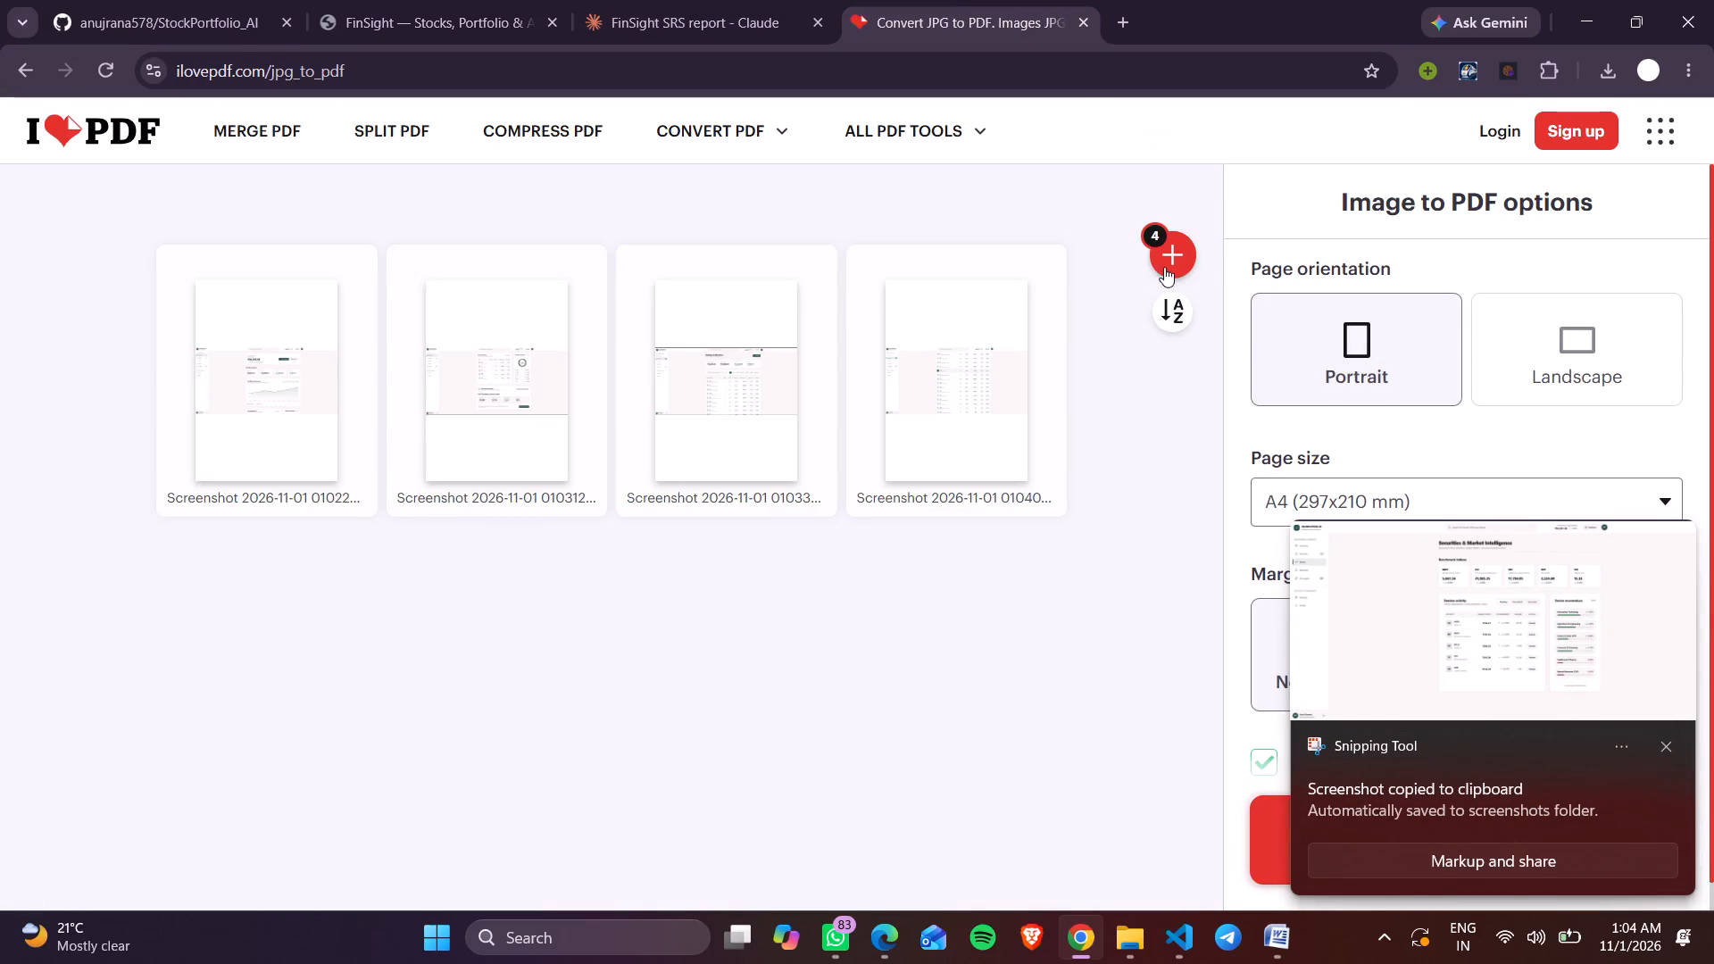
pyautogui.click(1169, 267)
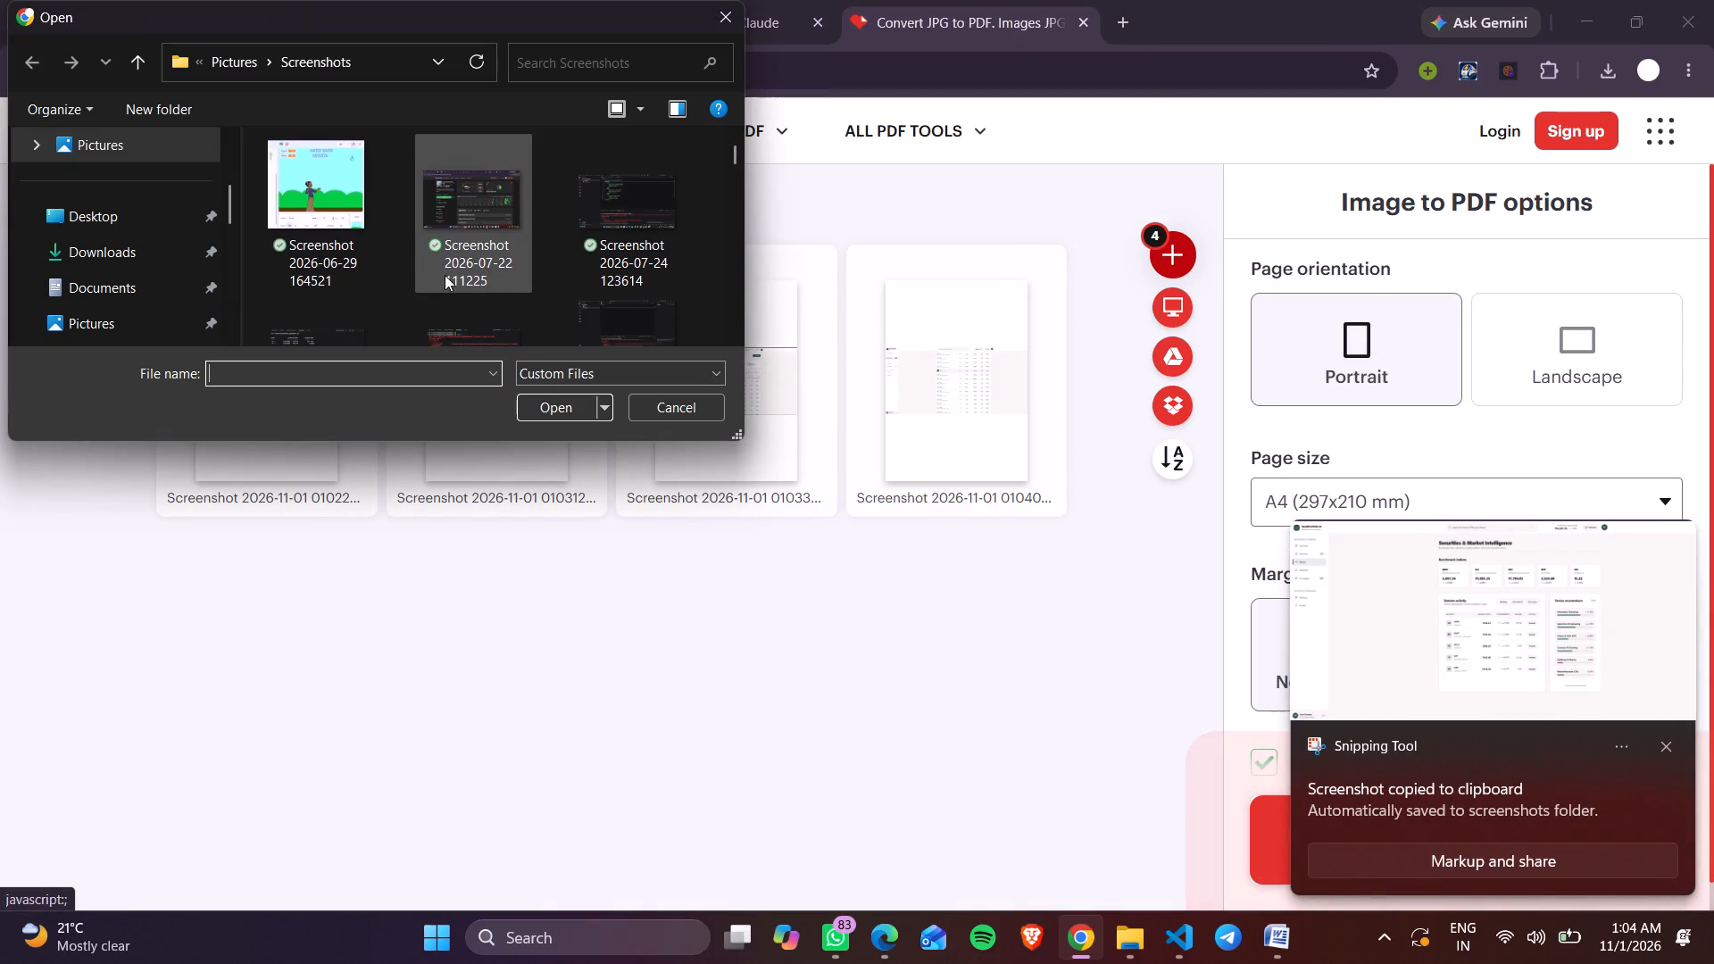
pyautogui.scroll(-20, 445, 275)
pyautogui.scroll(-20, 445, 275)
pyautogui.scroll(-20, 445, 275)
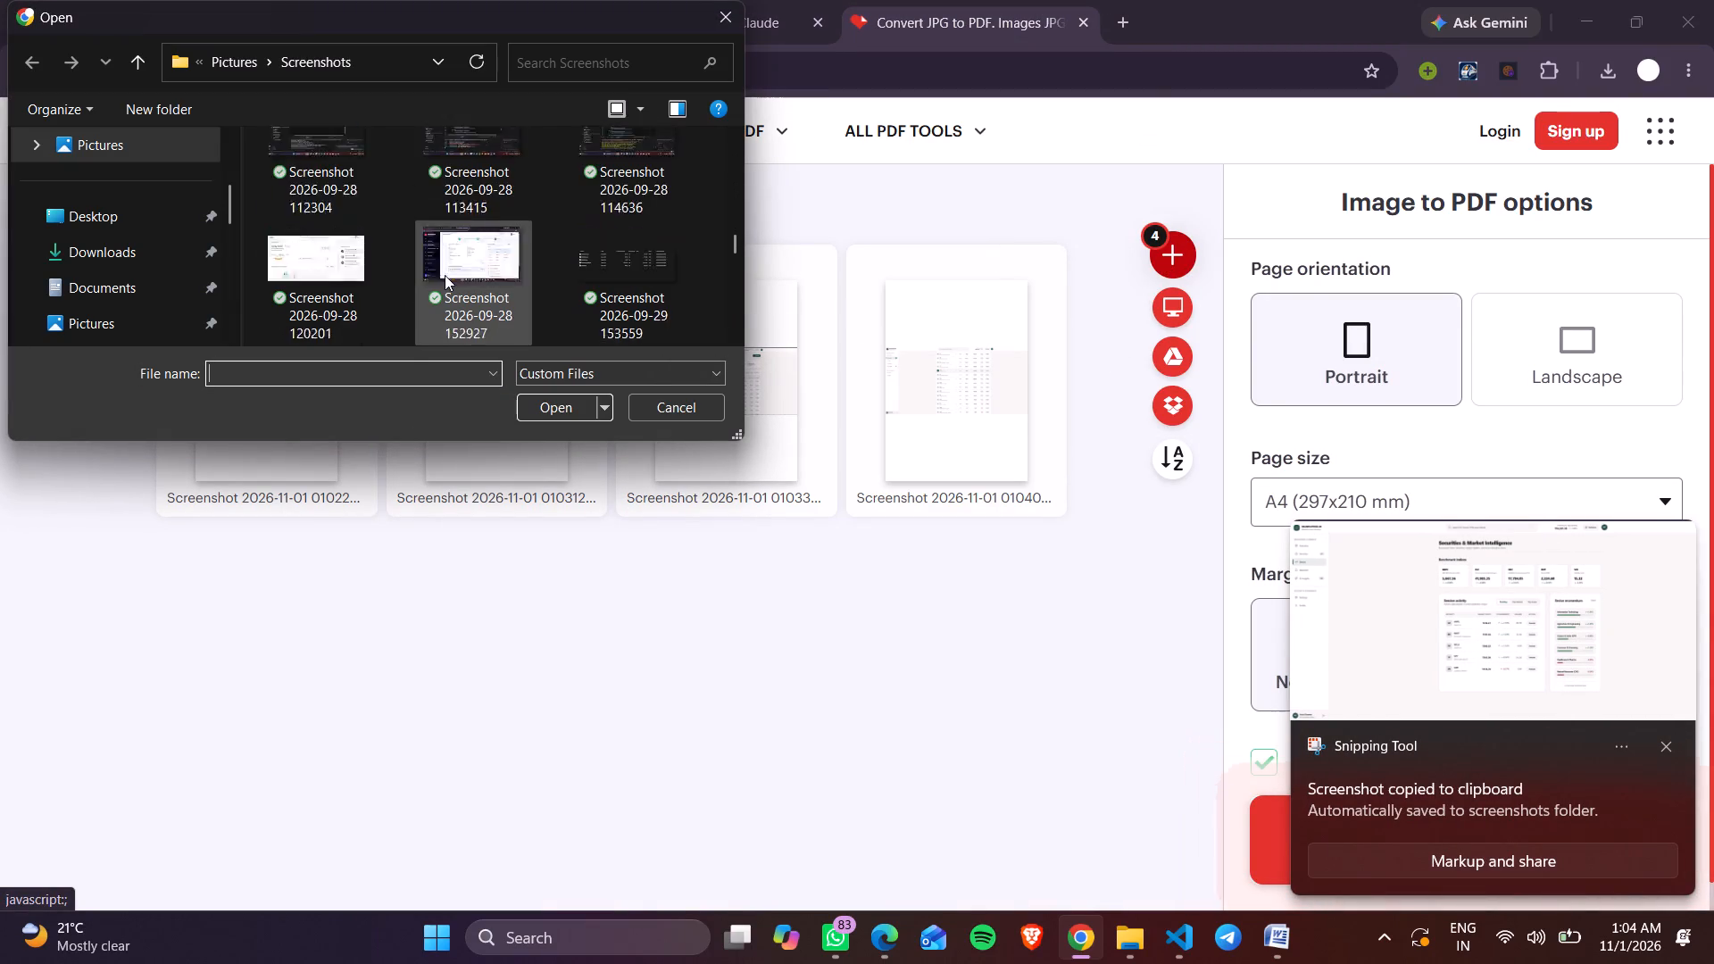
pyautogui.scroll(-20, 445, 275)
pyautogui.scroll(-20, 445, 275)
pyautogui.scroll(-20, 445, 275)
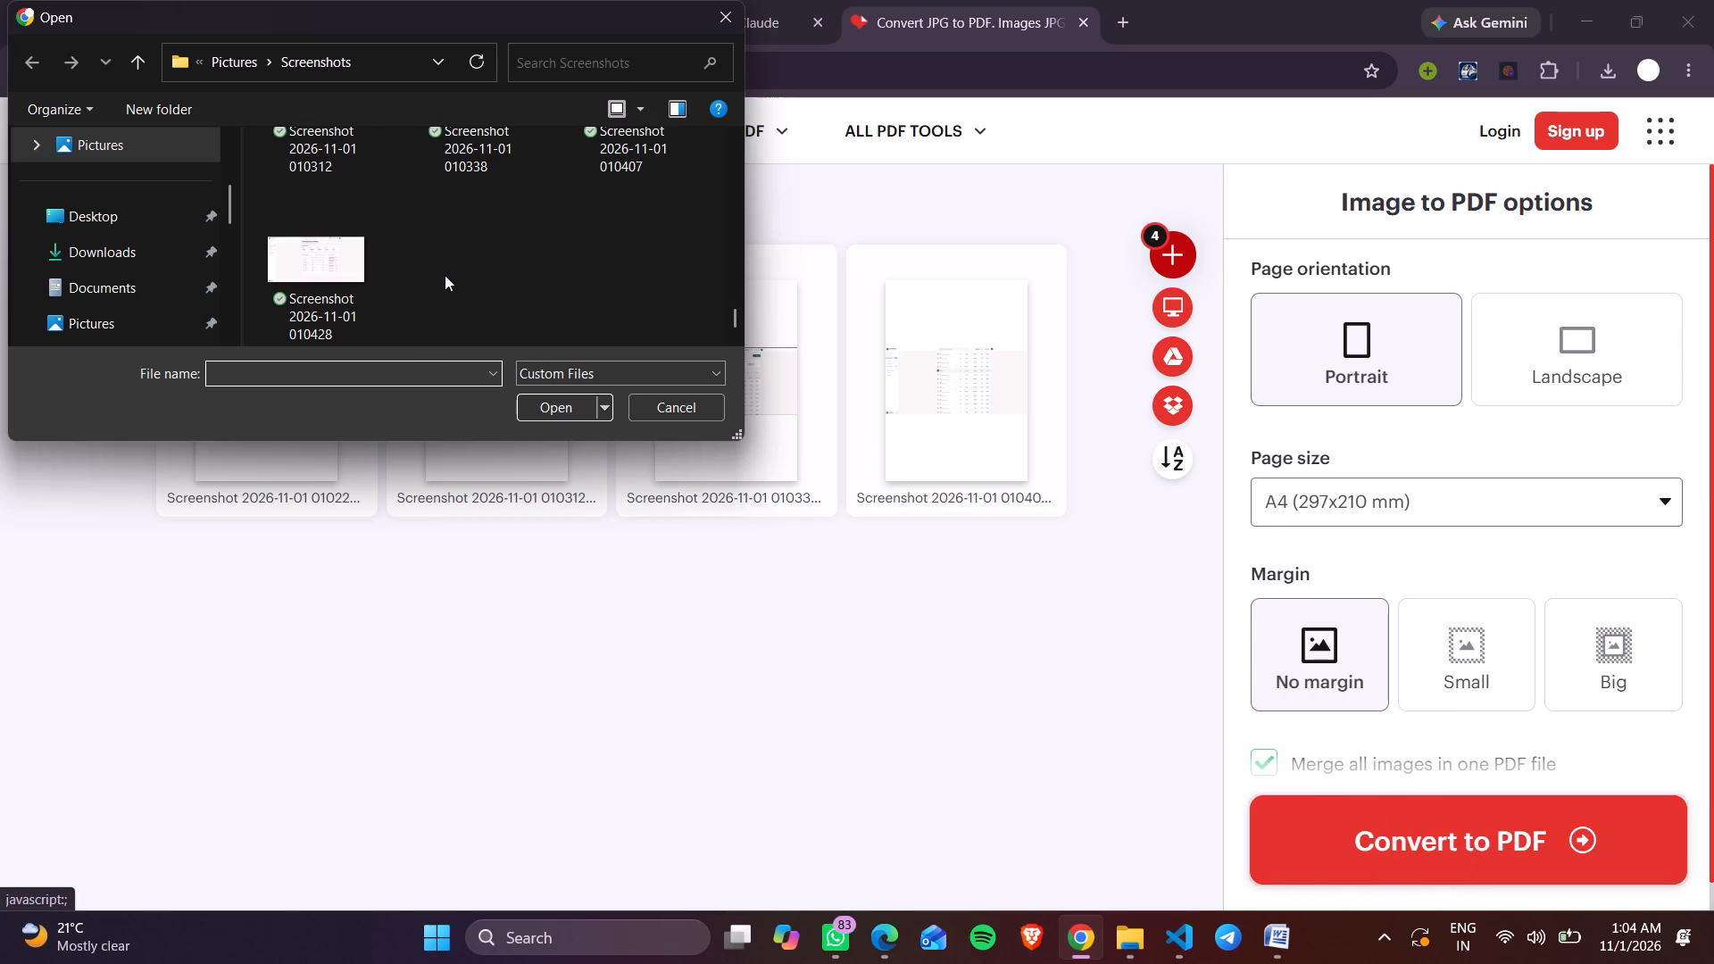
pyautogui.click(310, 253)
pyautogui.click(568, 411)
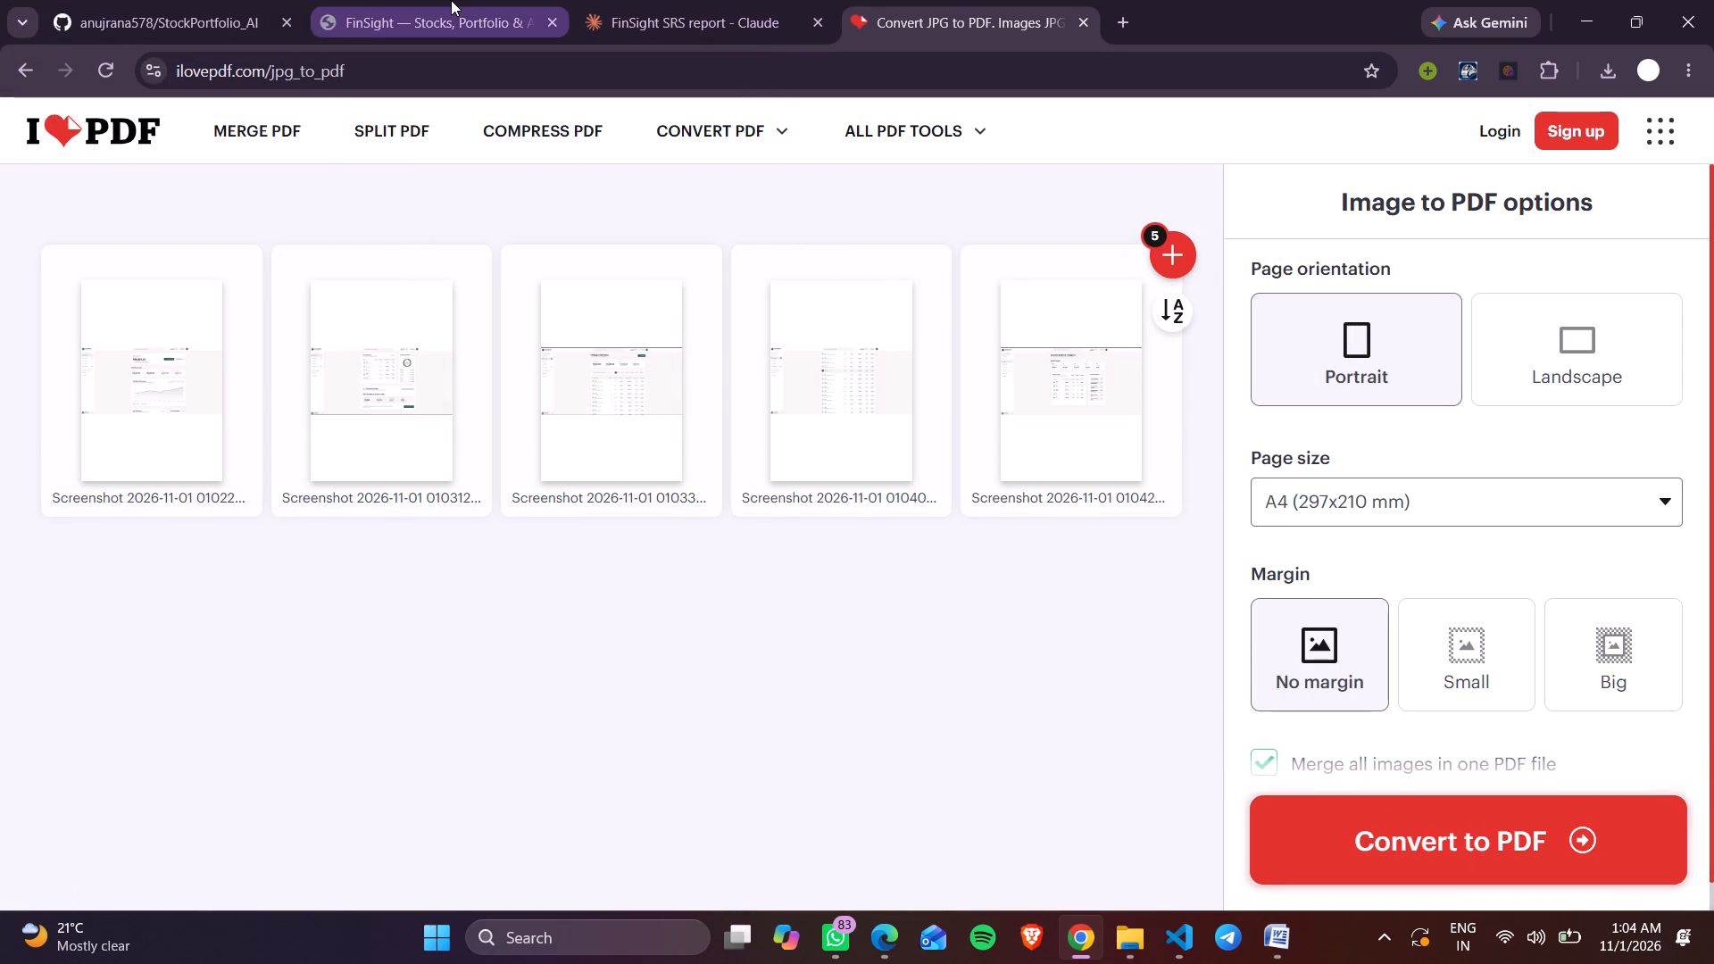
# Open the Watchlist page of StockPortfolio AI and capture a screenshot of the Monitored Watchlist.
pyautogui.click(451, 0)
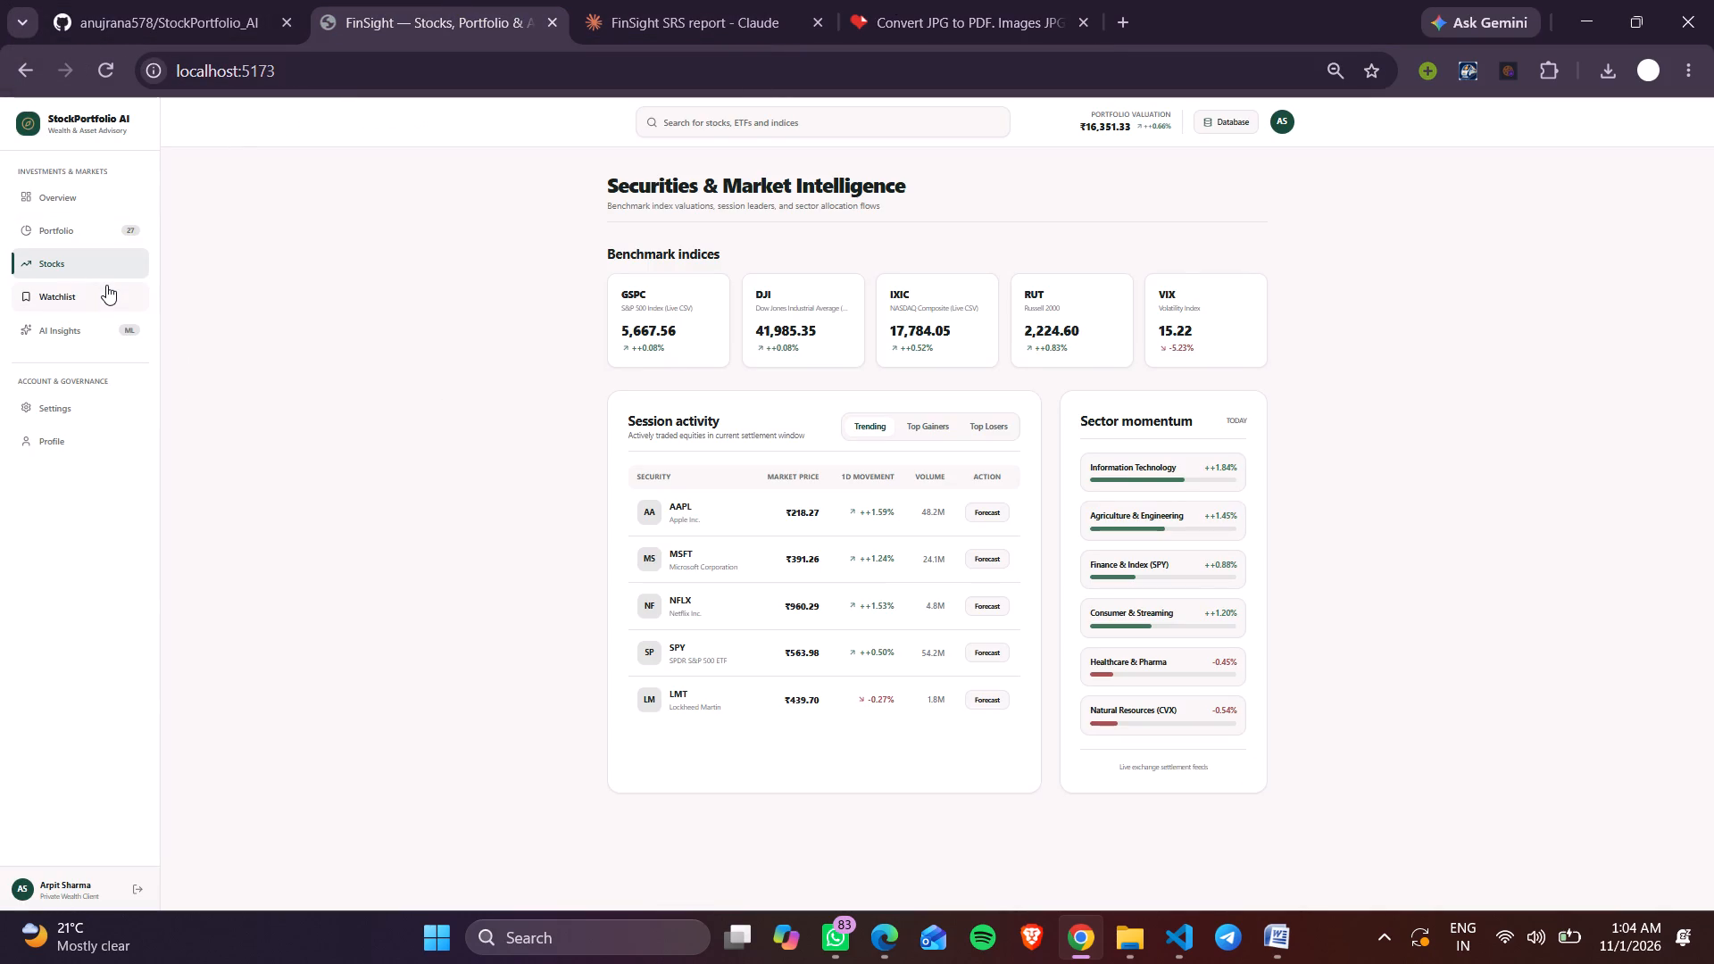
pyautogui.click(106, 285)
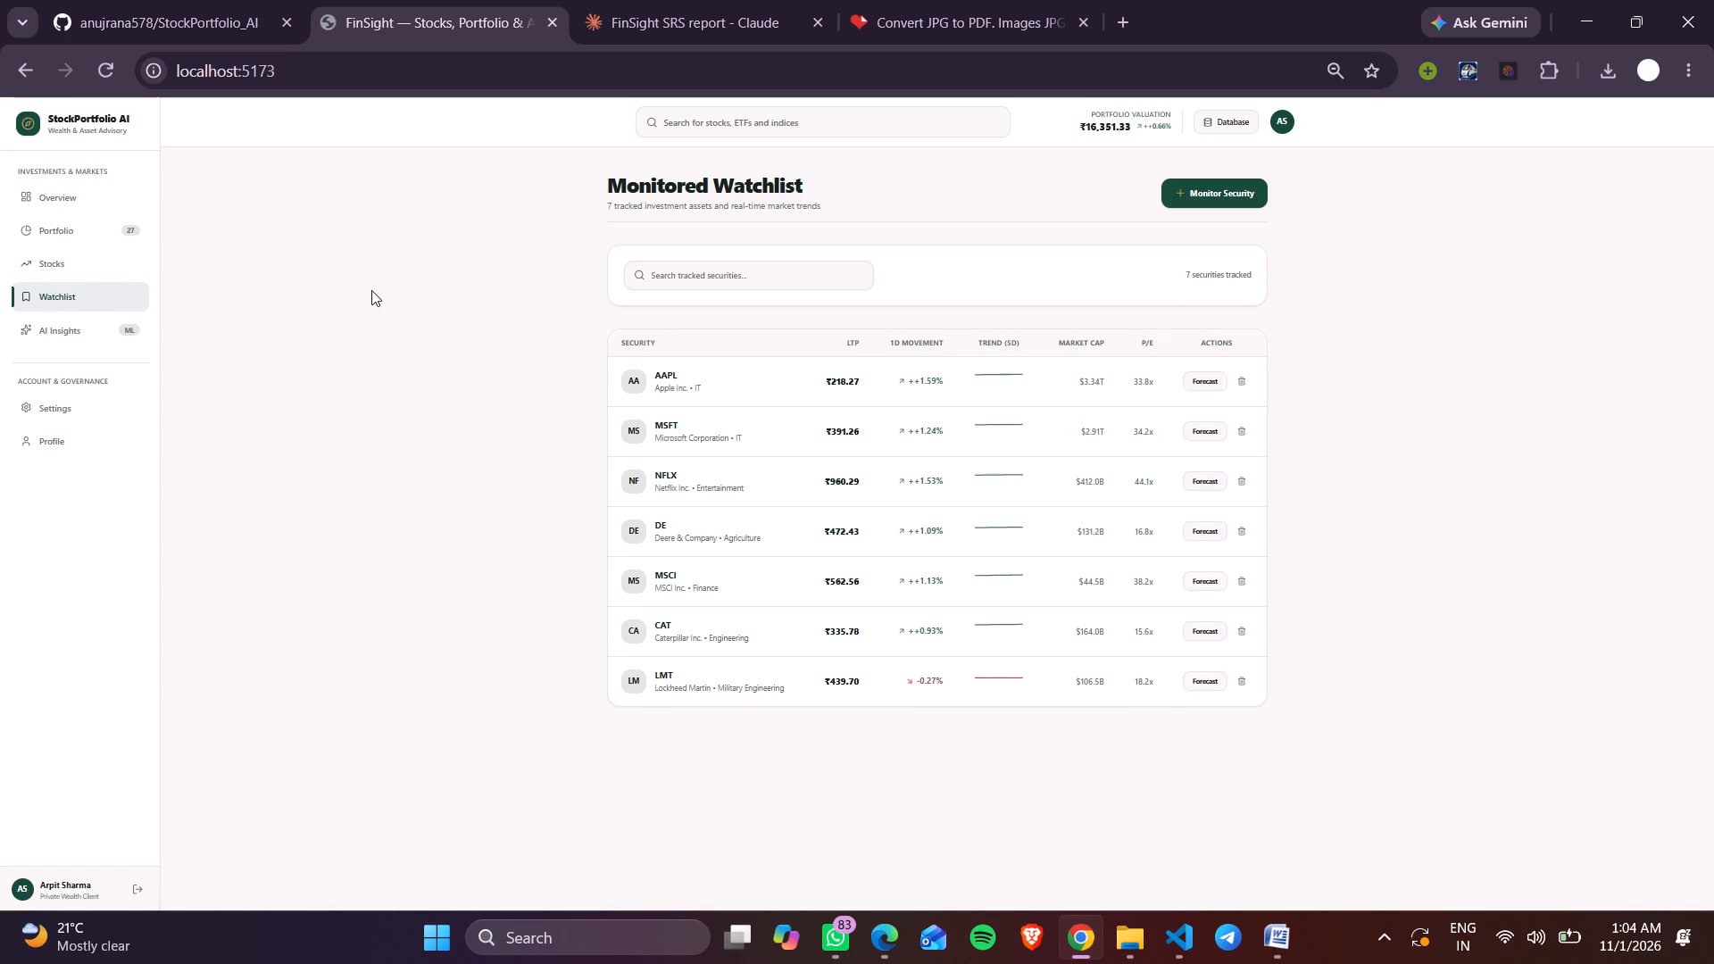
pyautogui.press('Print')
pyautogui.moveTo(0, 95); pyautogui.dragTo(1327, 398)
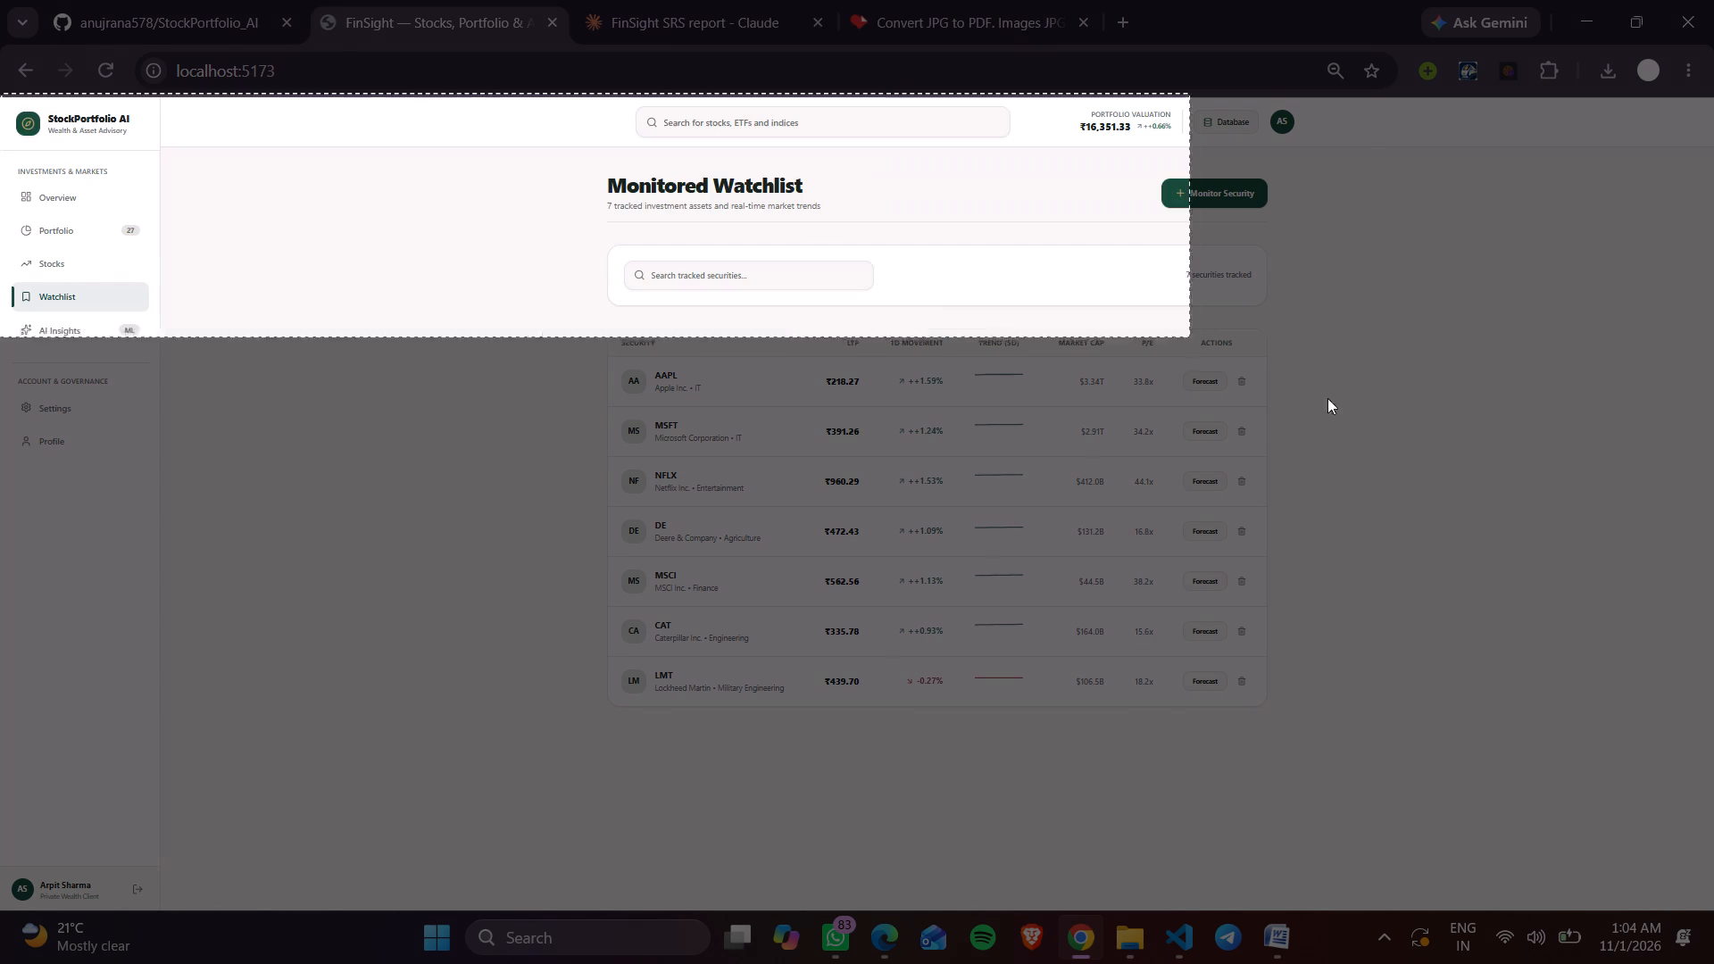
pyautogui.moveTo(1327, 398); pyautogui.dragTo(1713, 930)
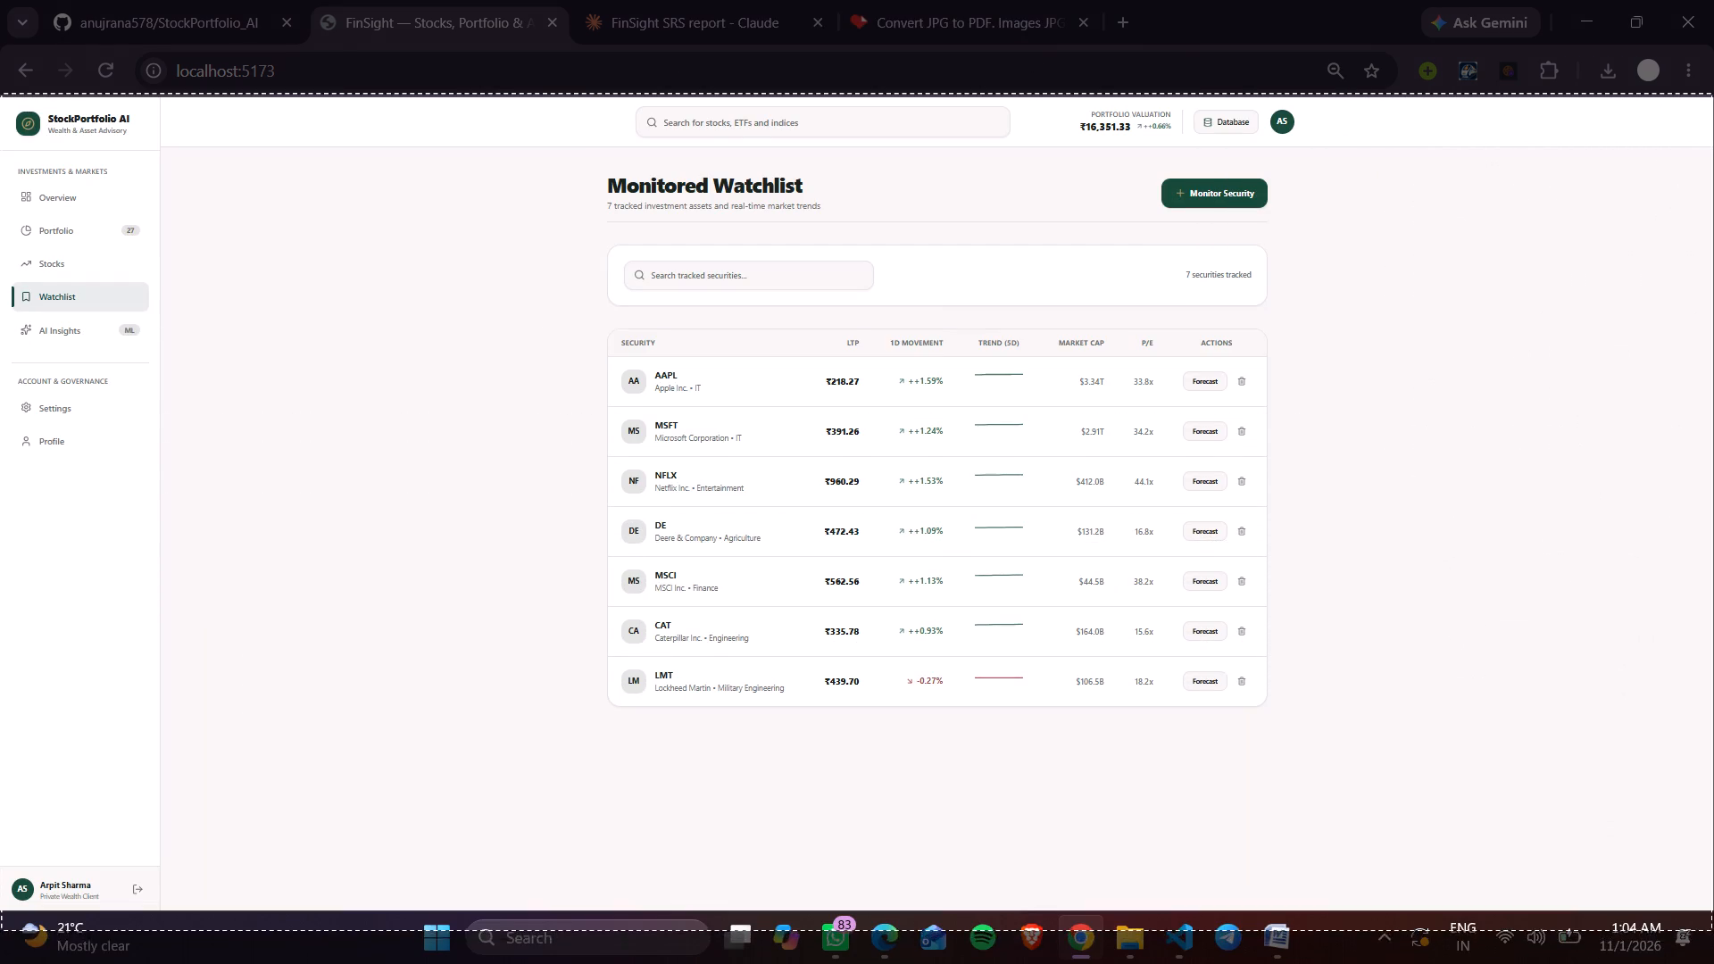
pyautogui.moveTo(1713, 930); pyautogui.dragTo(1713, 911)
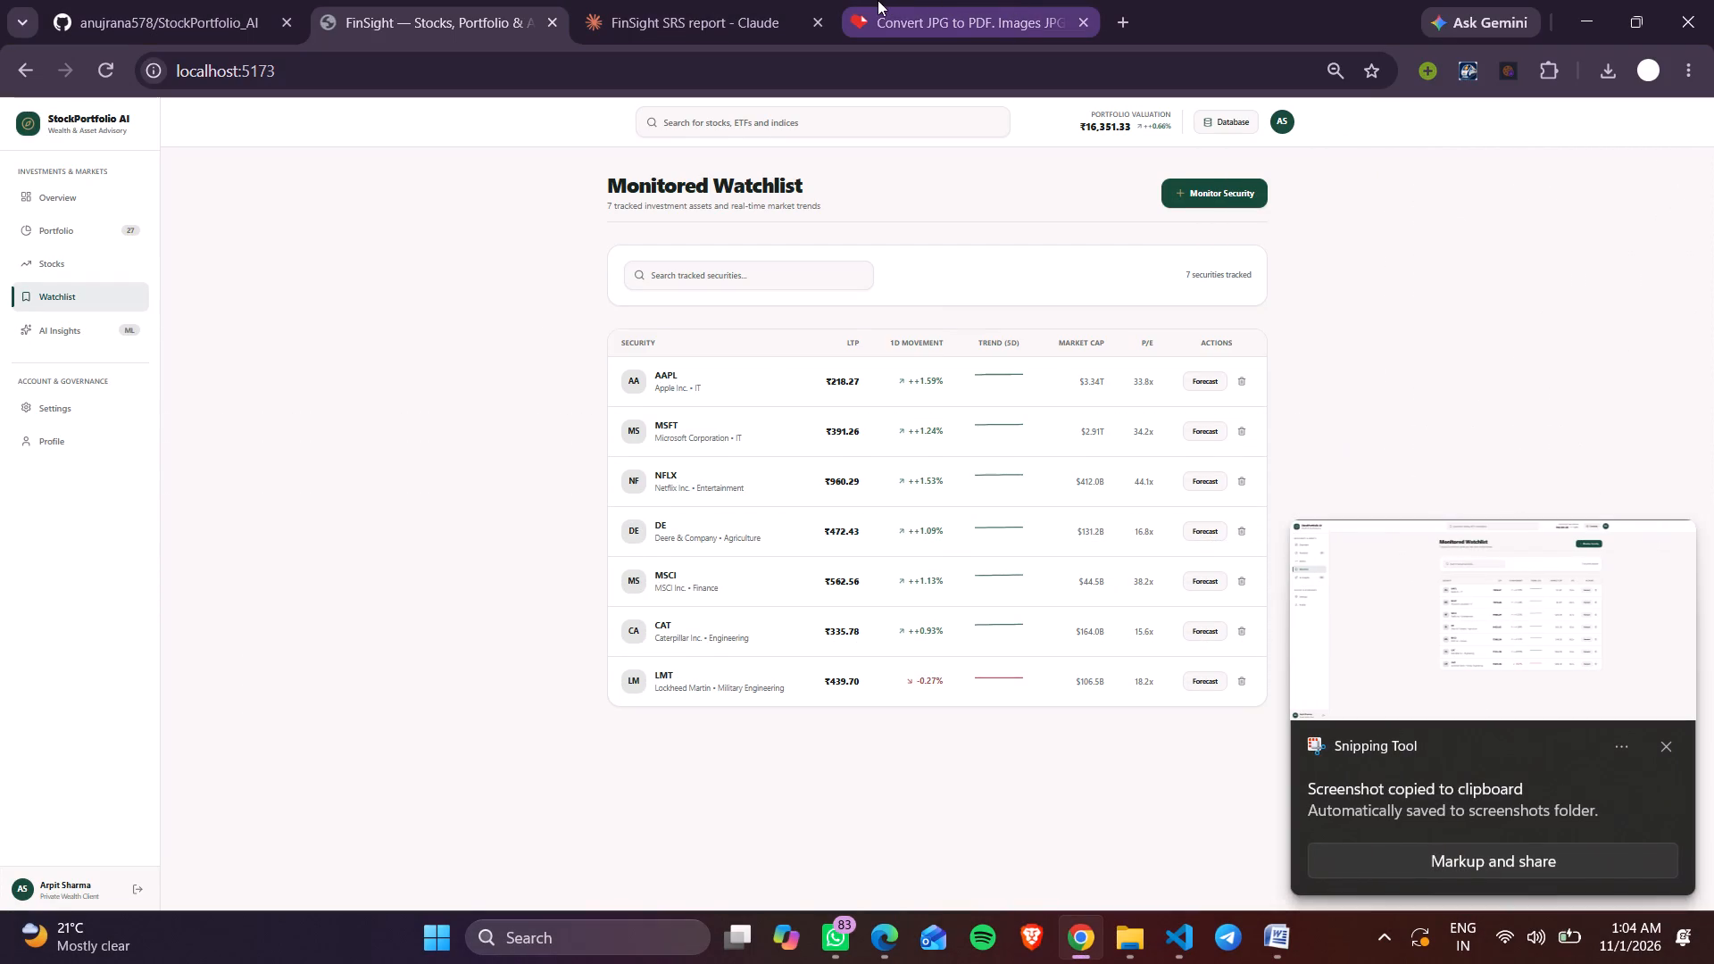
pyautogui.click(878, 1)
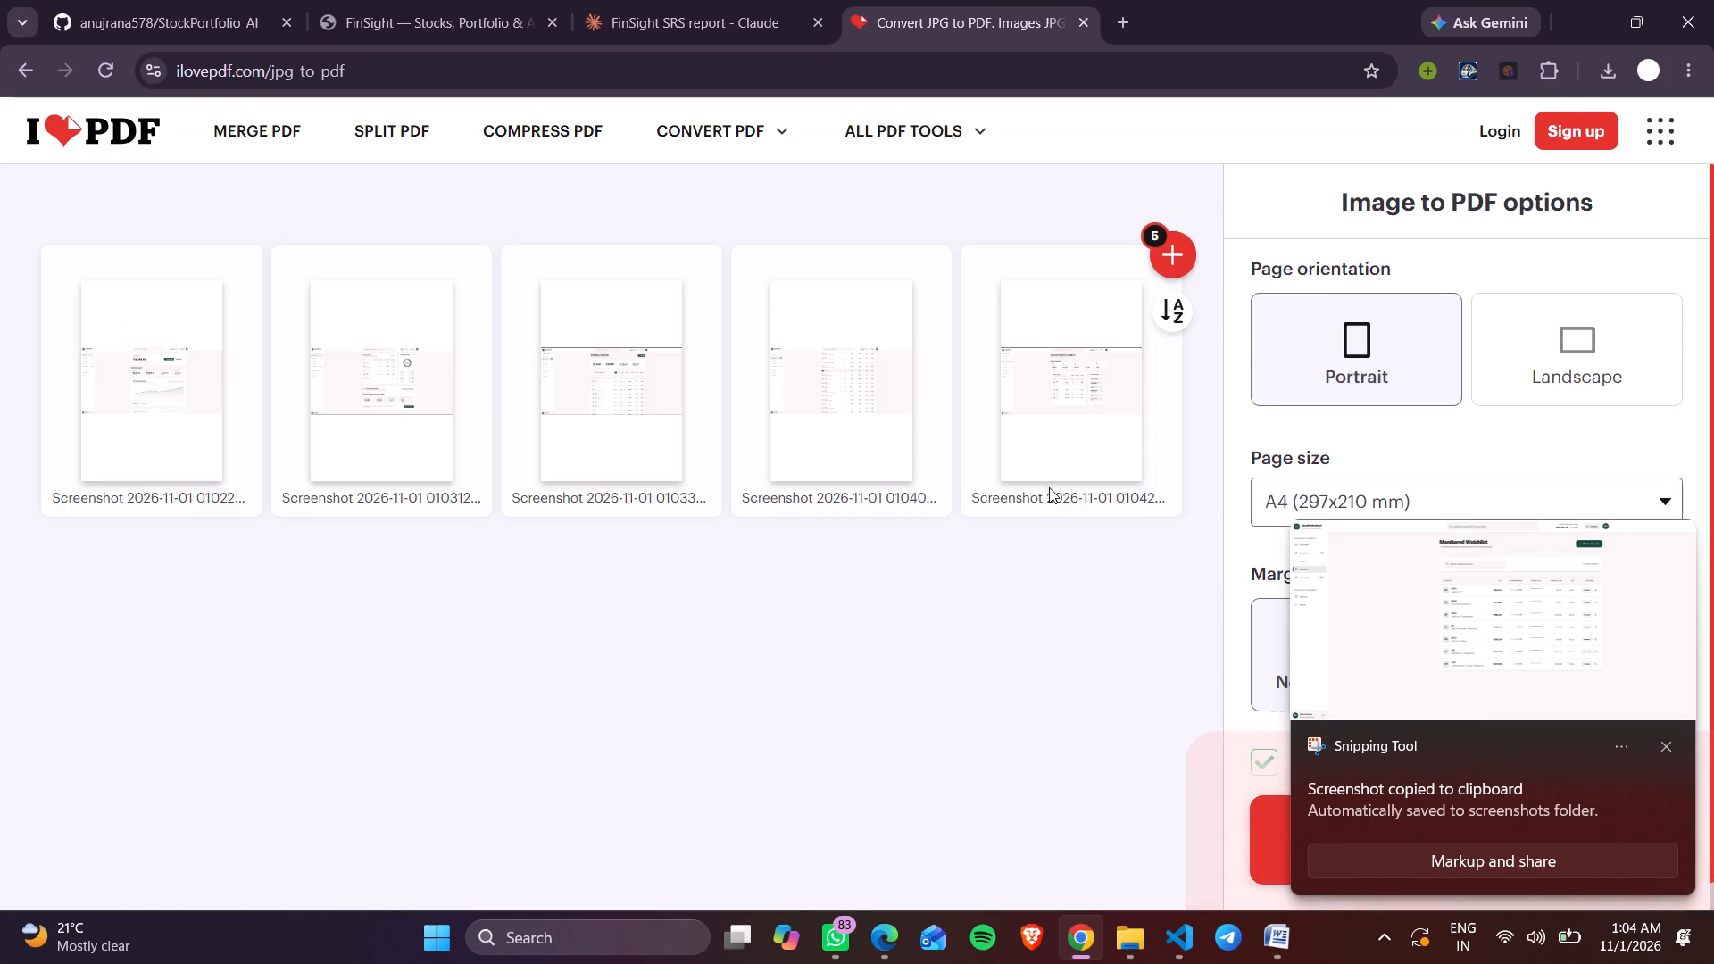
pyautogui.click(1171, 249)
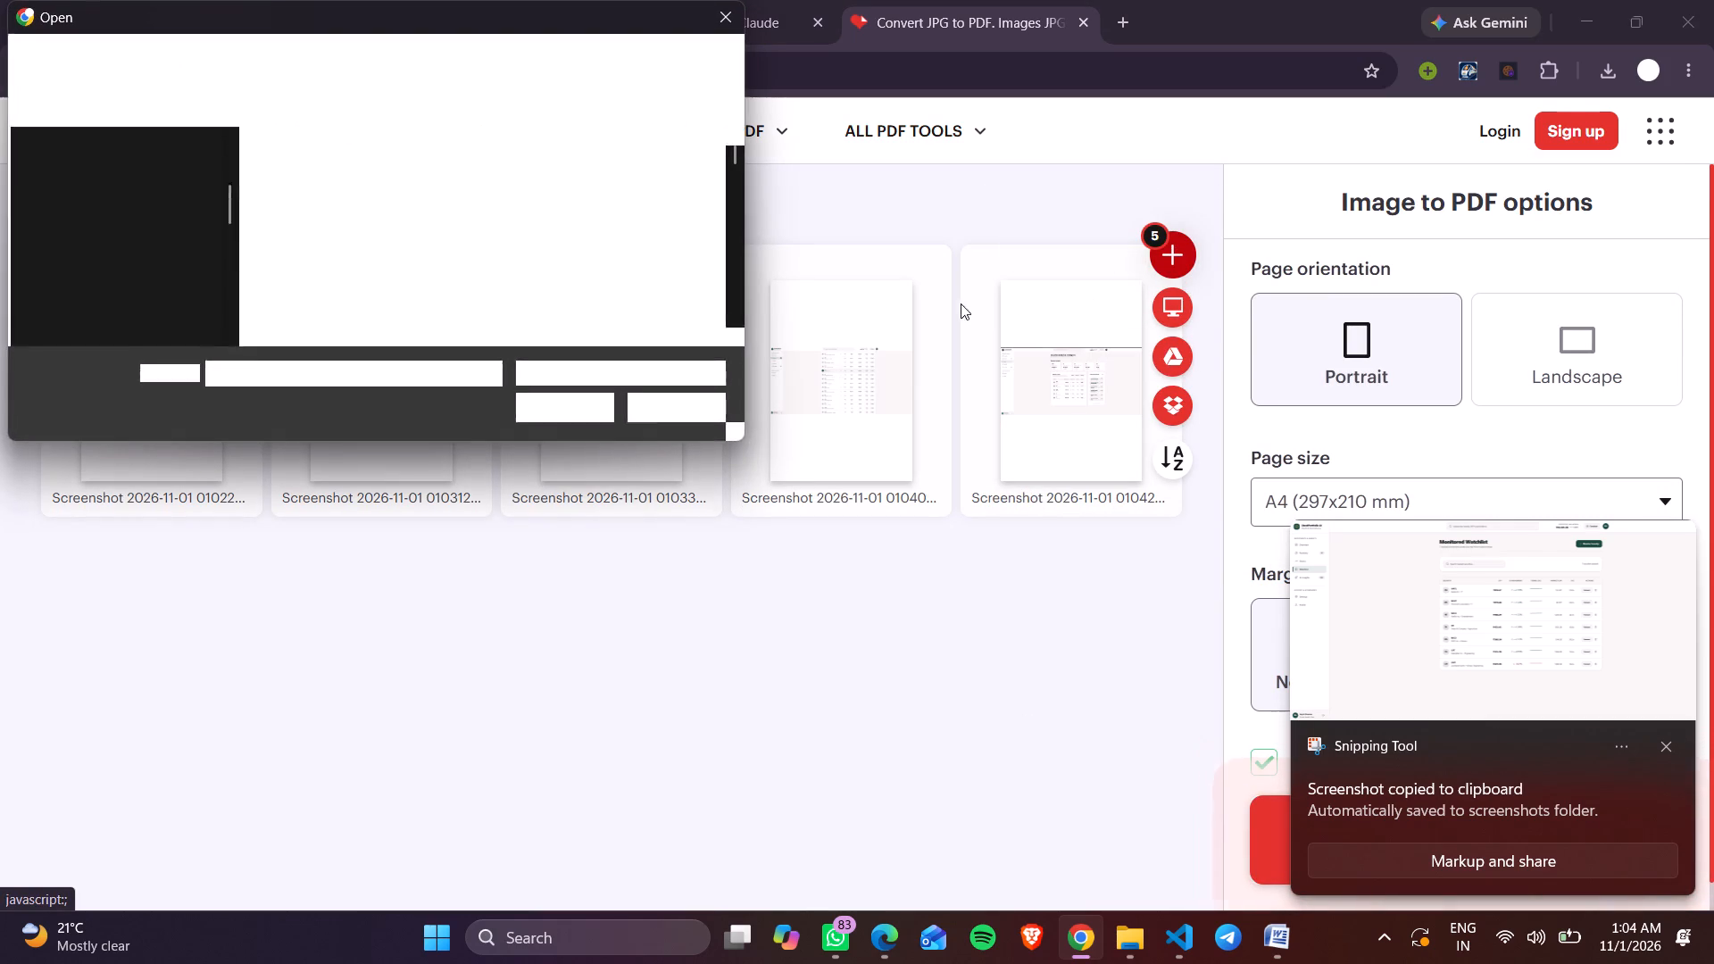
pyautogui.scroll(-20, 459, 248)
pyautogui.scroll(-20, 459, 248)
pyautogui.scroll(-20, 459, 248)
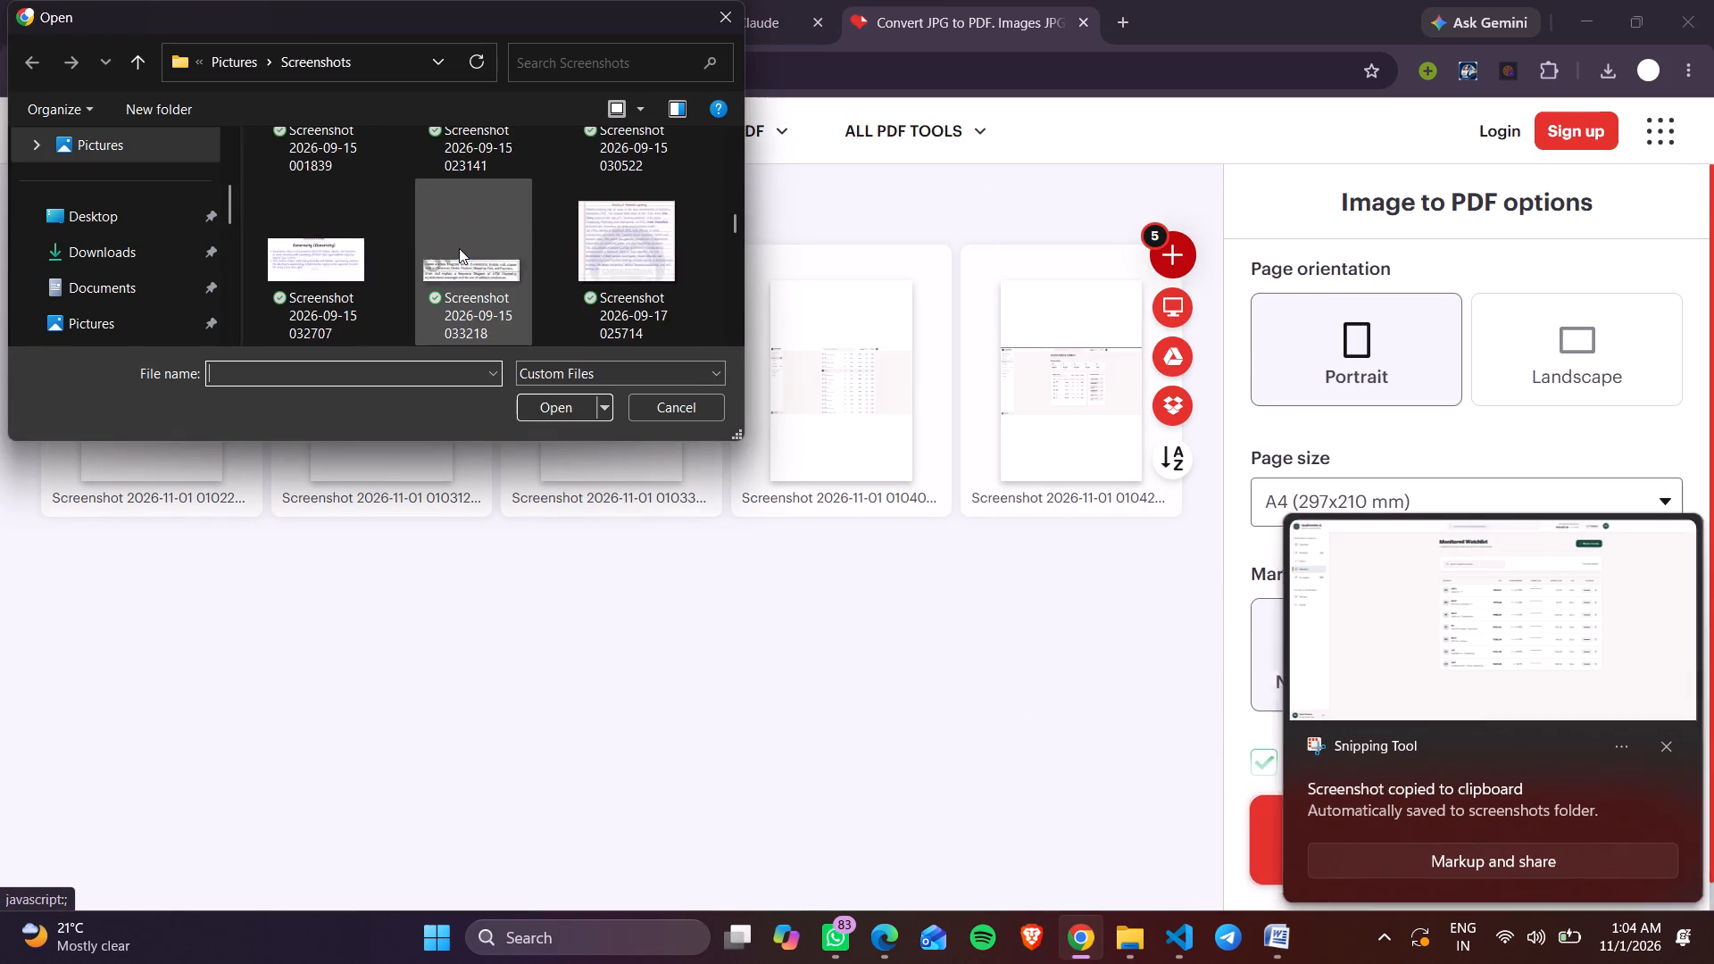
pyautogui.scroll(-20, 459, 248)
pyautogui.scroll(-20, 459, 248)
pyautogui.scroll(-20, 459, 248)
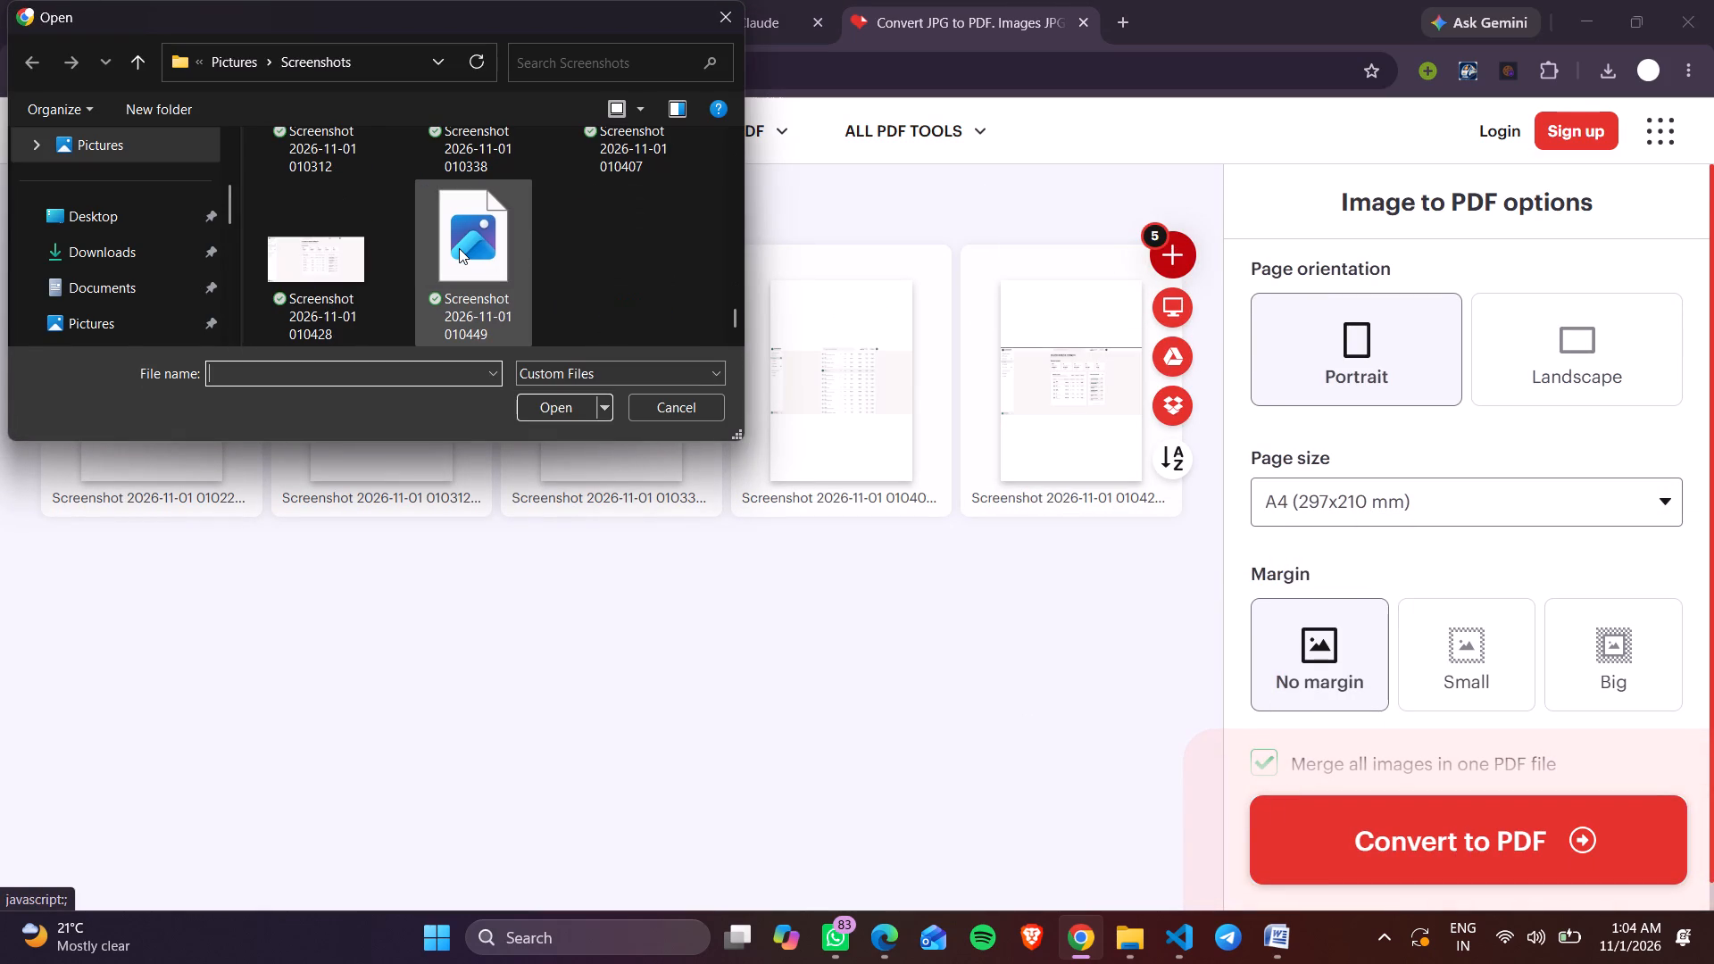
pyautogui.scroll(-20, 459, 248)
pyautogui.scroll(-11, 459, 248)
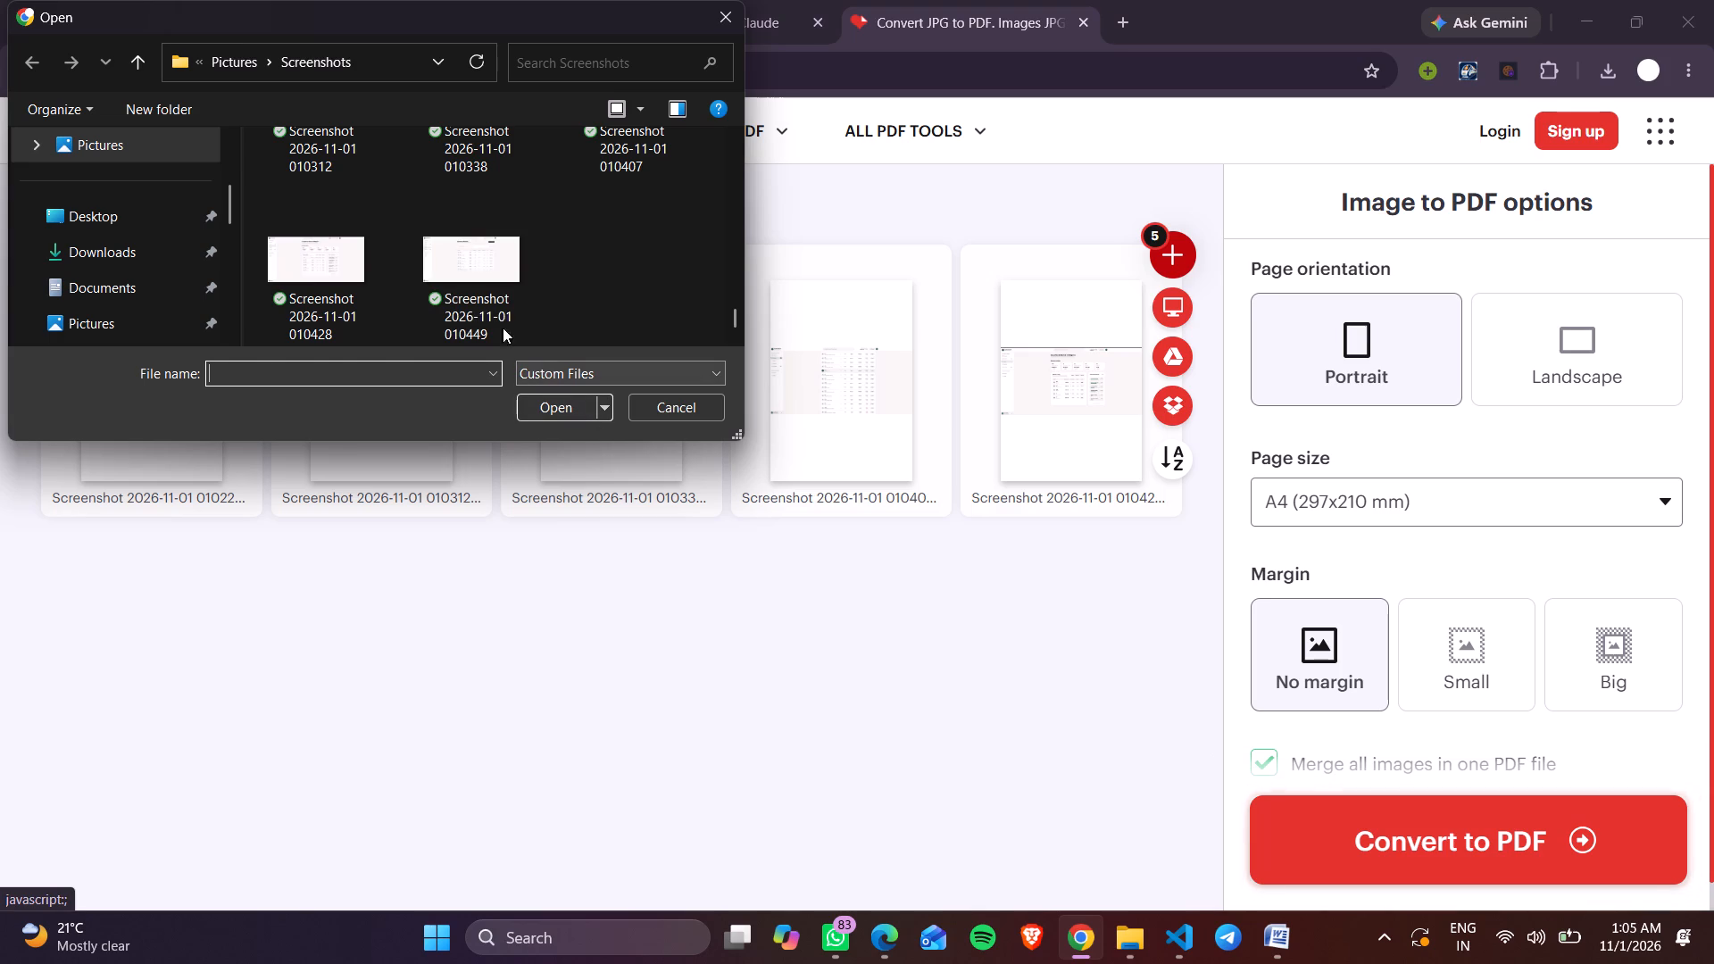
pyautogui.click(485, 304)
pyautogui.click(557, 405)
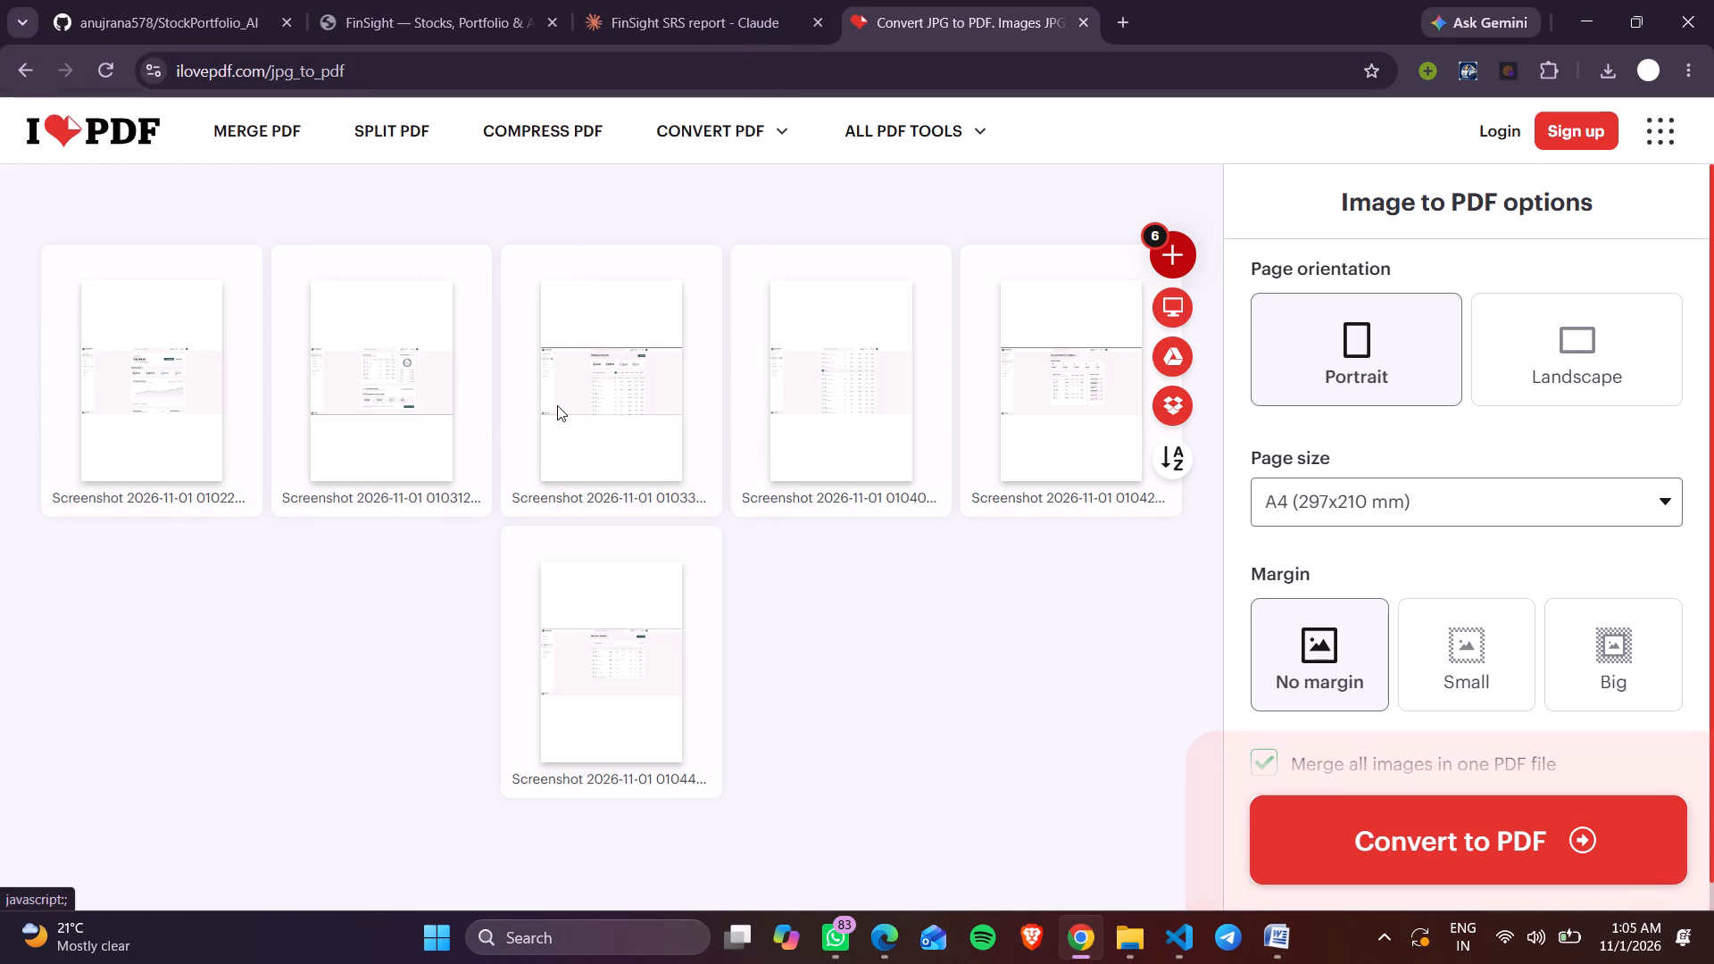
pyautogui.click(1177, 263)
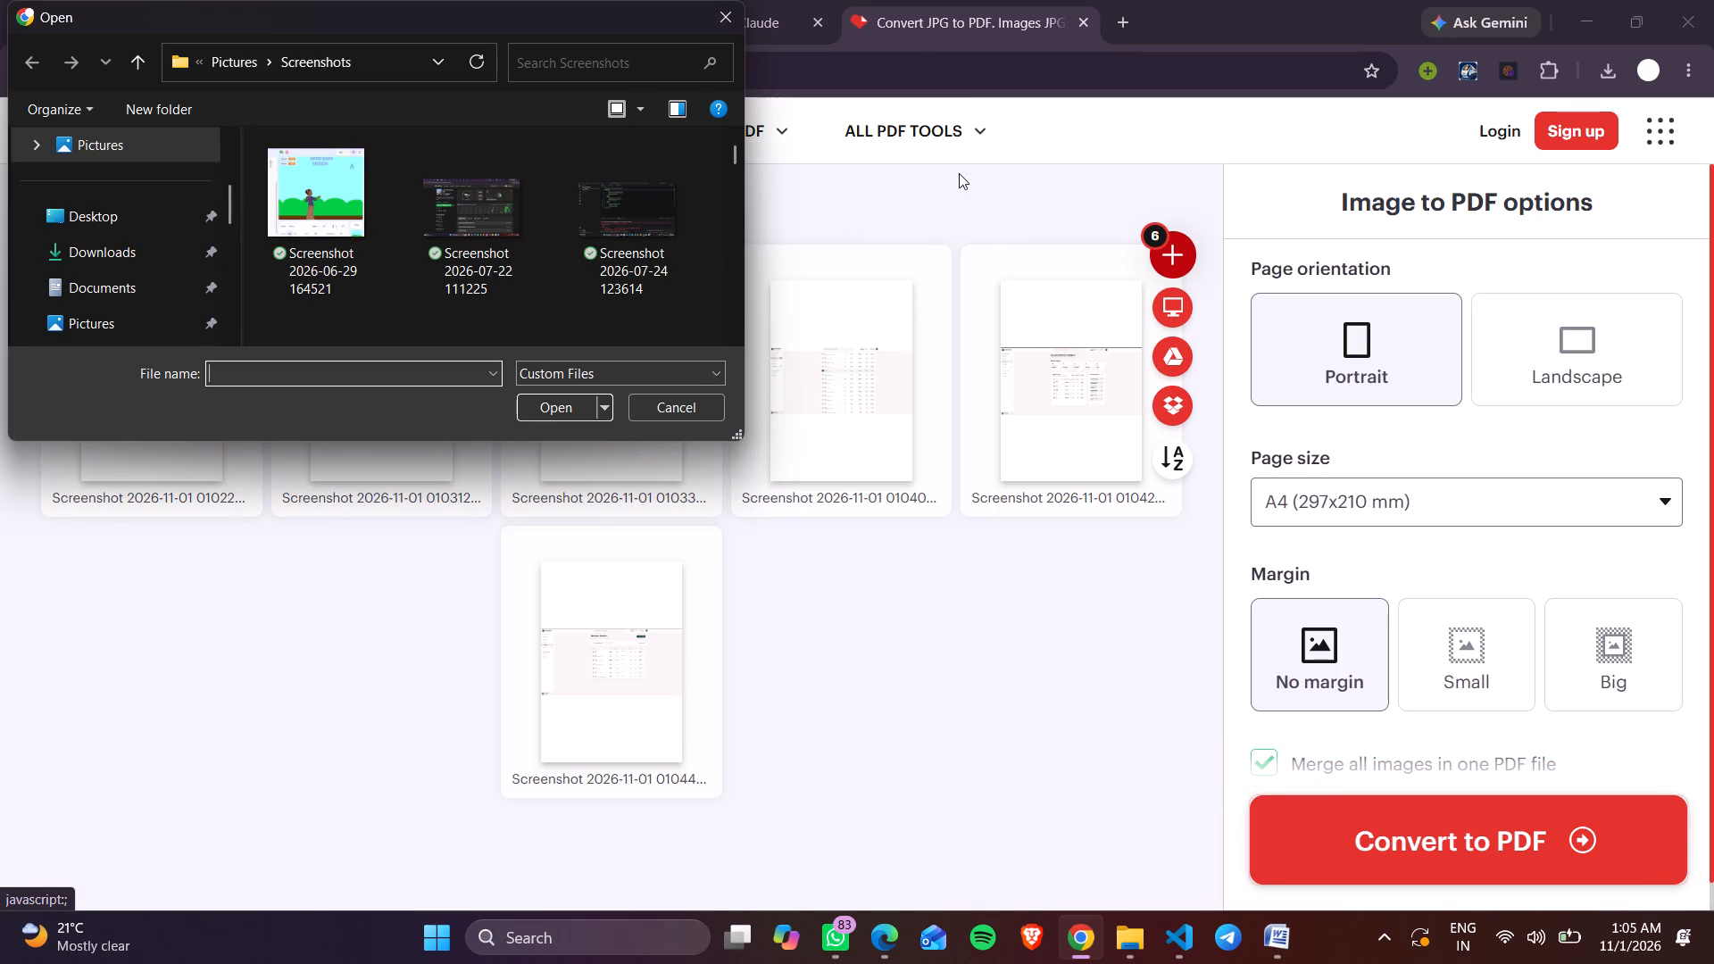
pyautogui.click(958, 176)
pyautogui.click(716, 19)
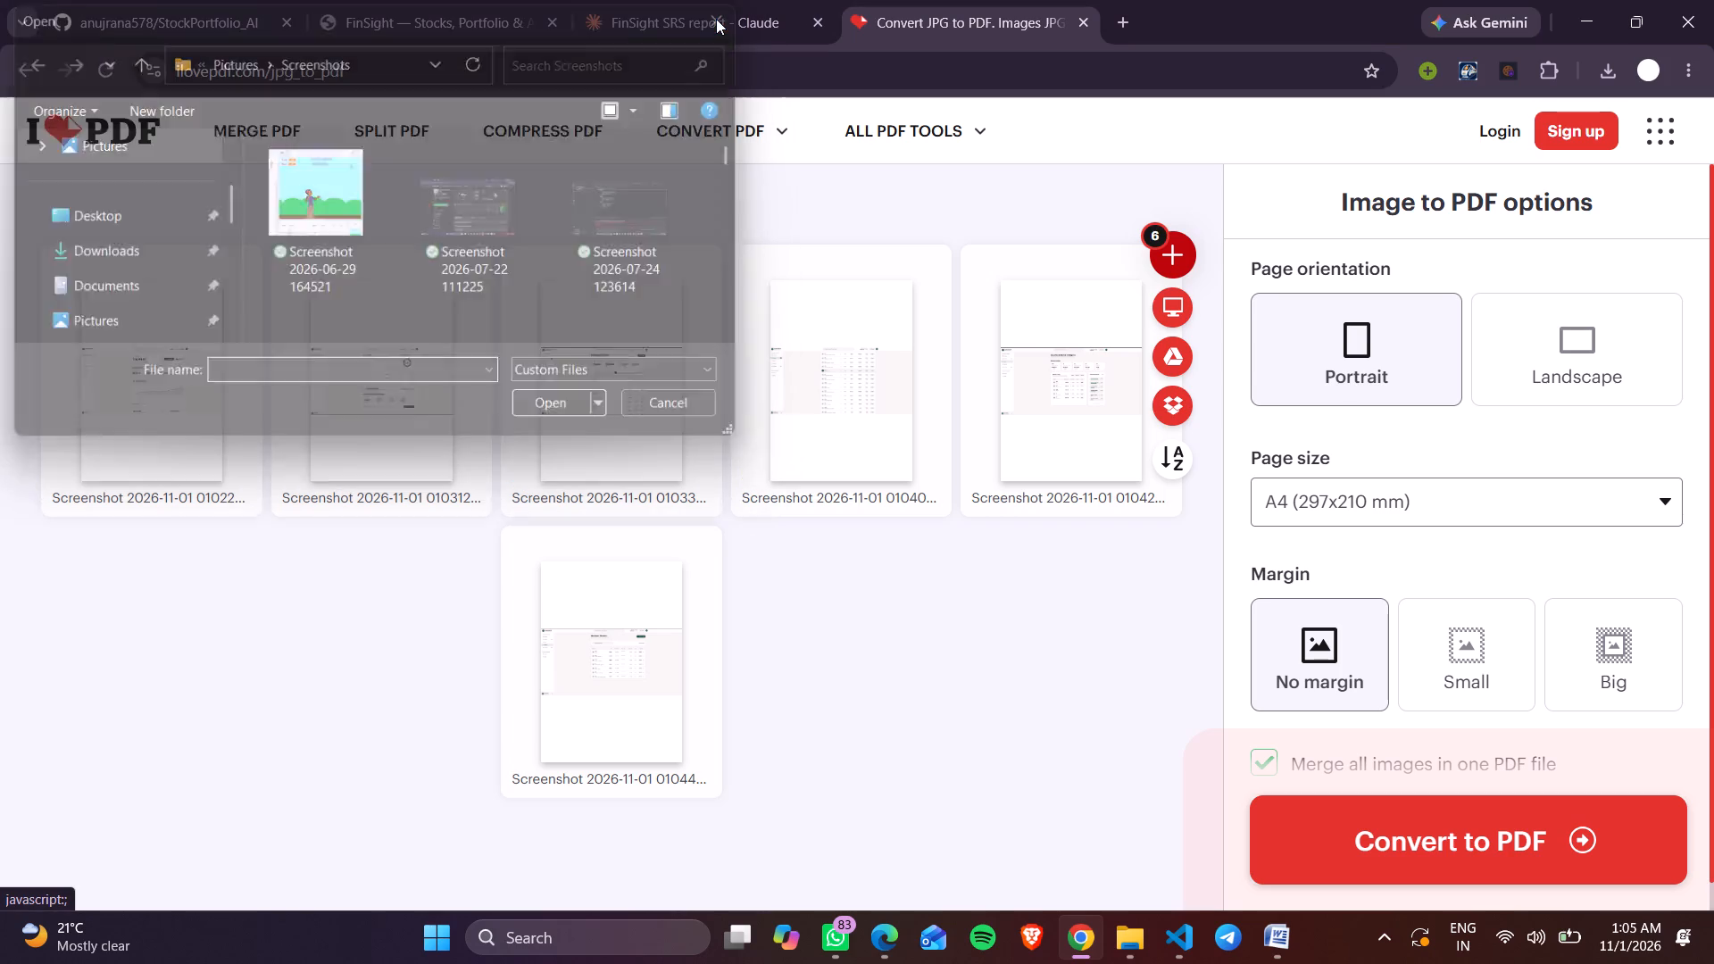
# Open the AI Insights page of StockPortfolio AI and capture a screenshot of its upper part with the AAPL Corp price chart.
pyautogui.click(495, 0)
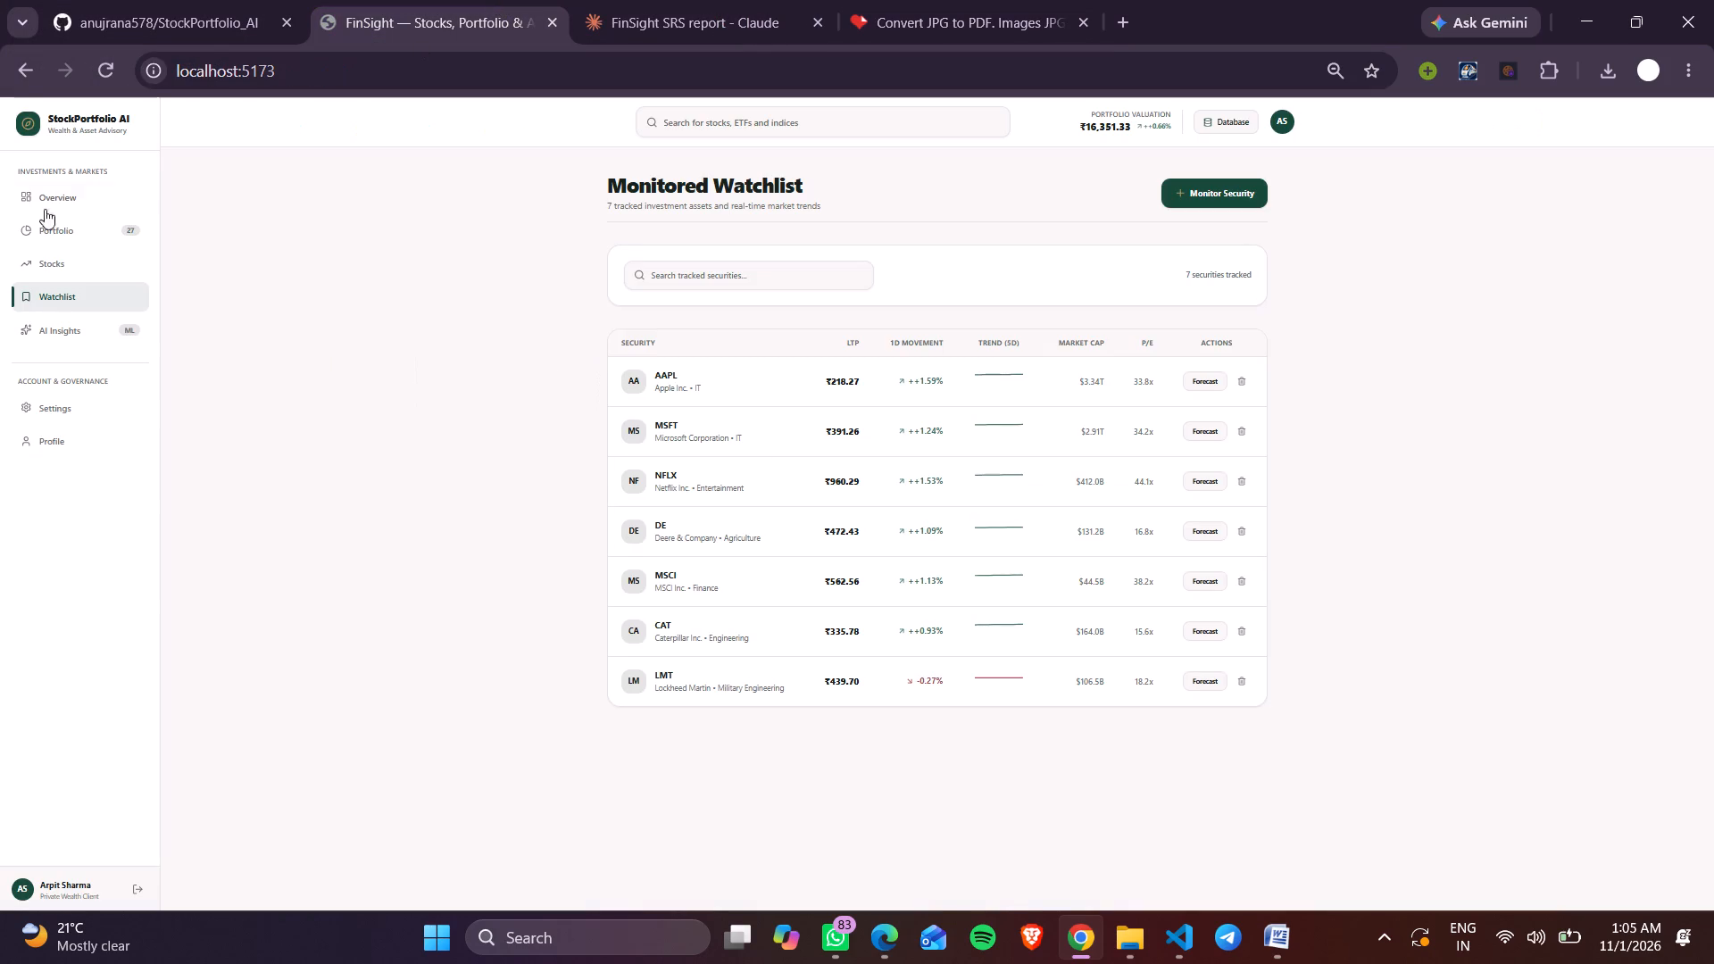
pyautogui.click(25, 338)
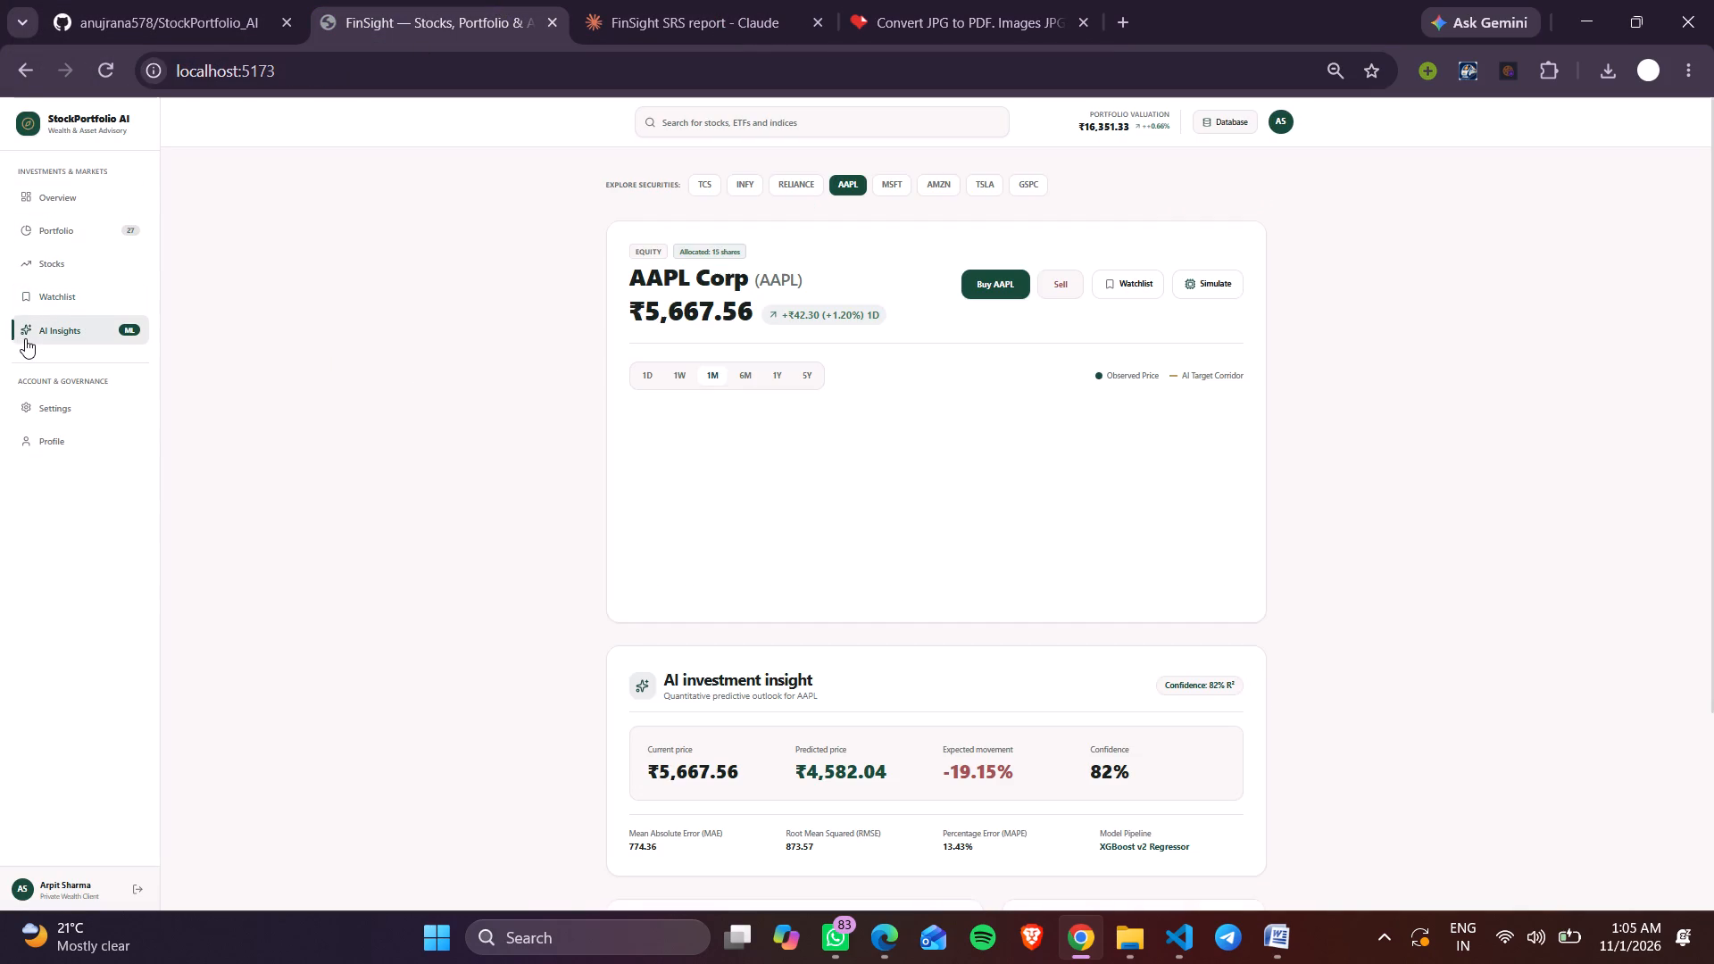
pyautogui.scroll(-4, 320, 446)
pyautogui.scroll(2, 320, 446)
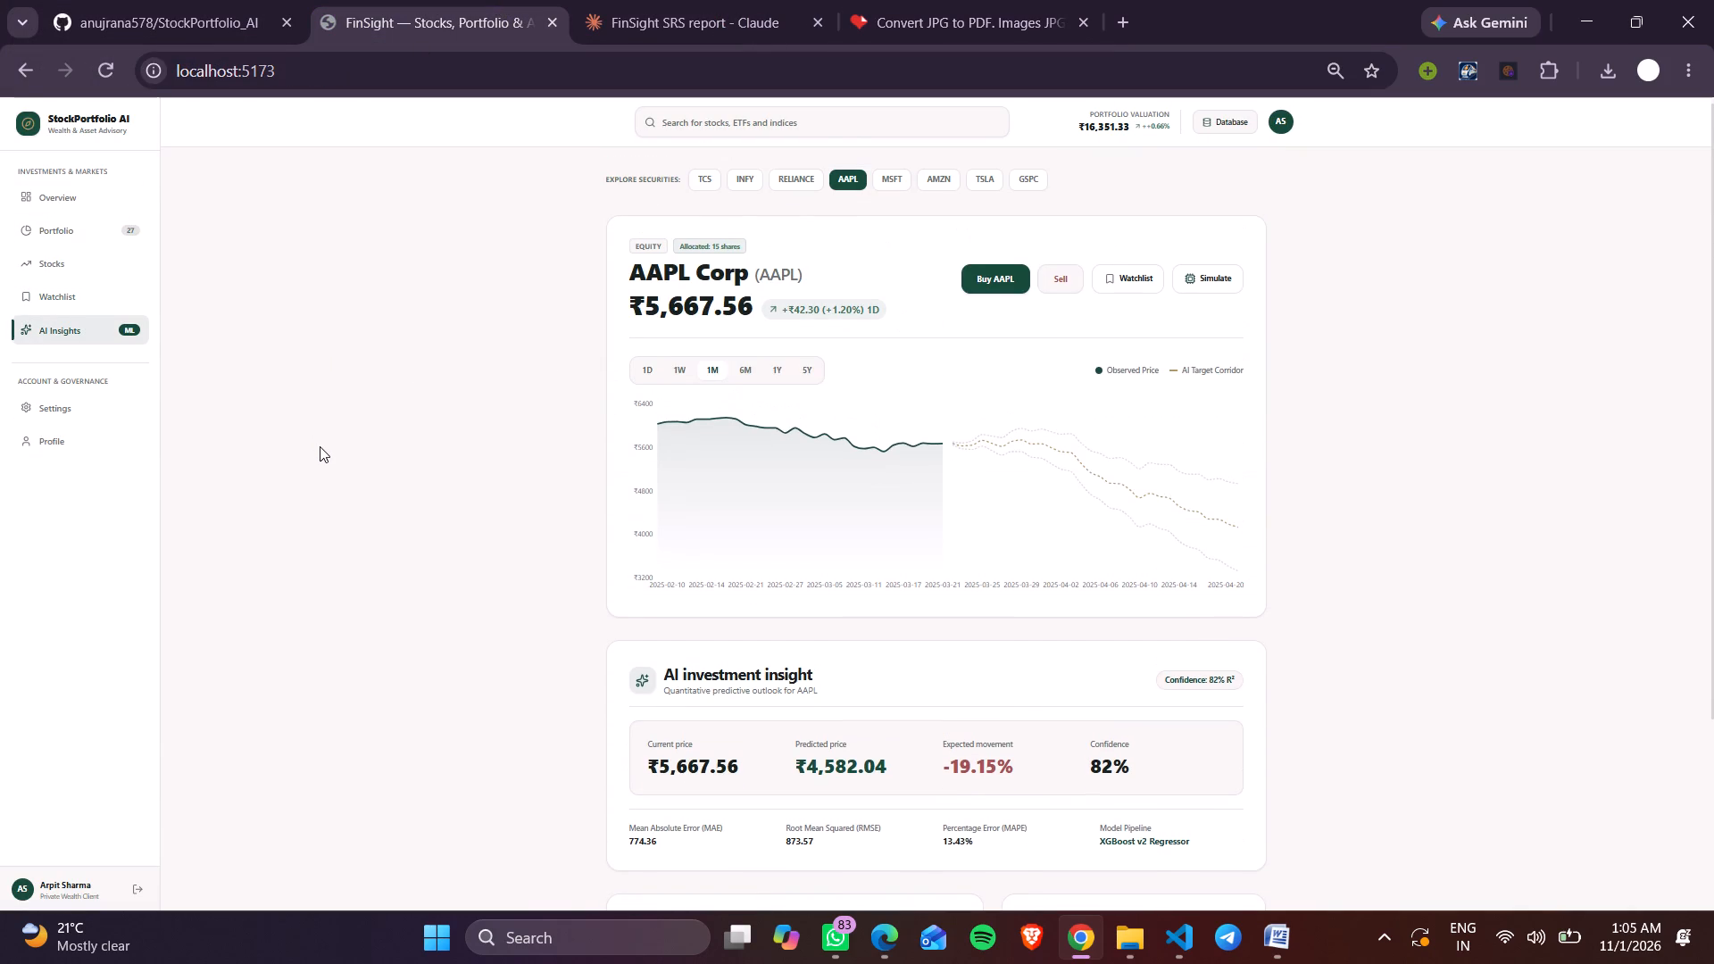
pyautogui.press('Print')
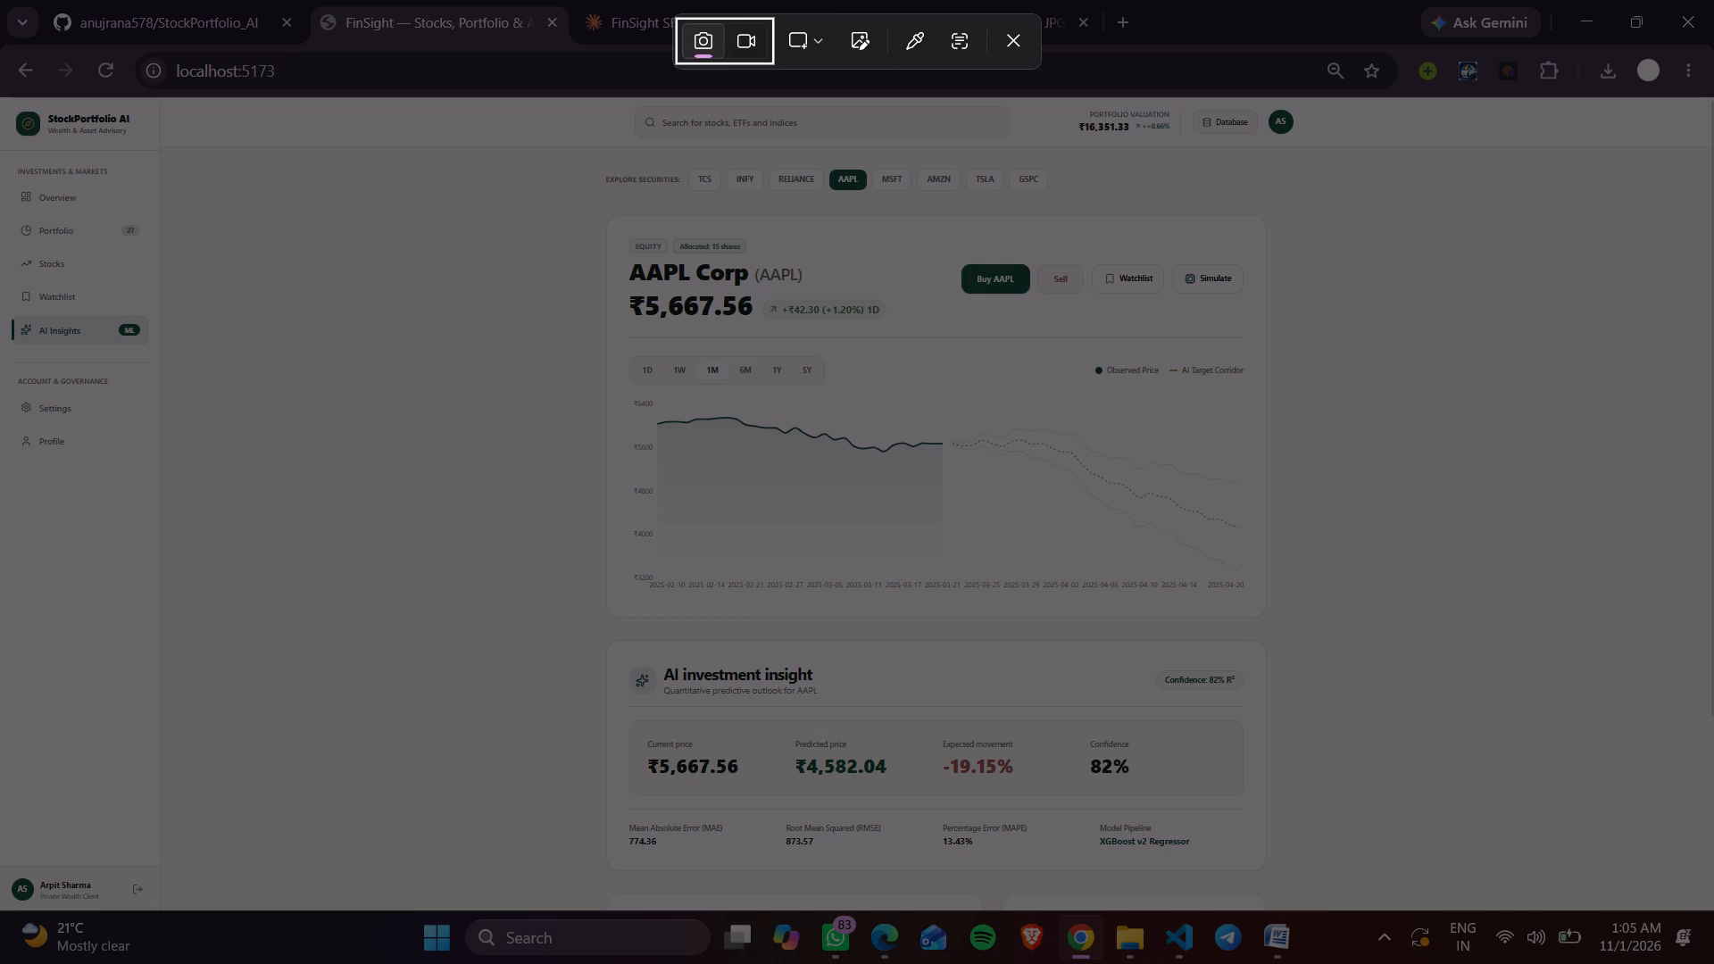
pyautogui.moveTo(0, 99); pyautogui.dragTo(1567, 946)
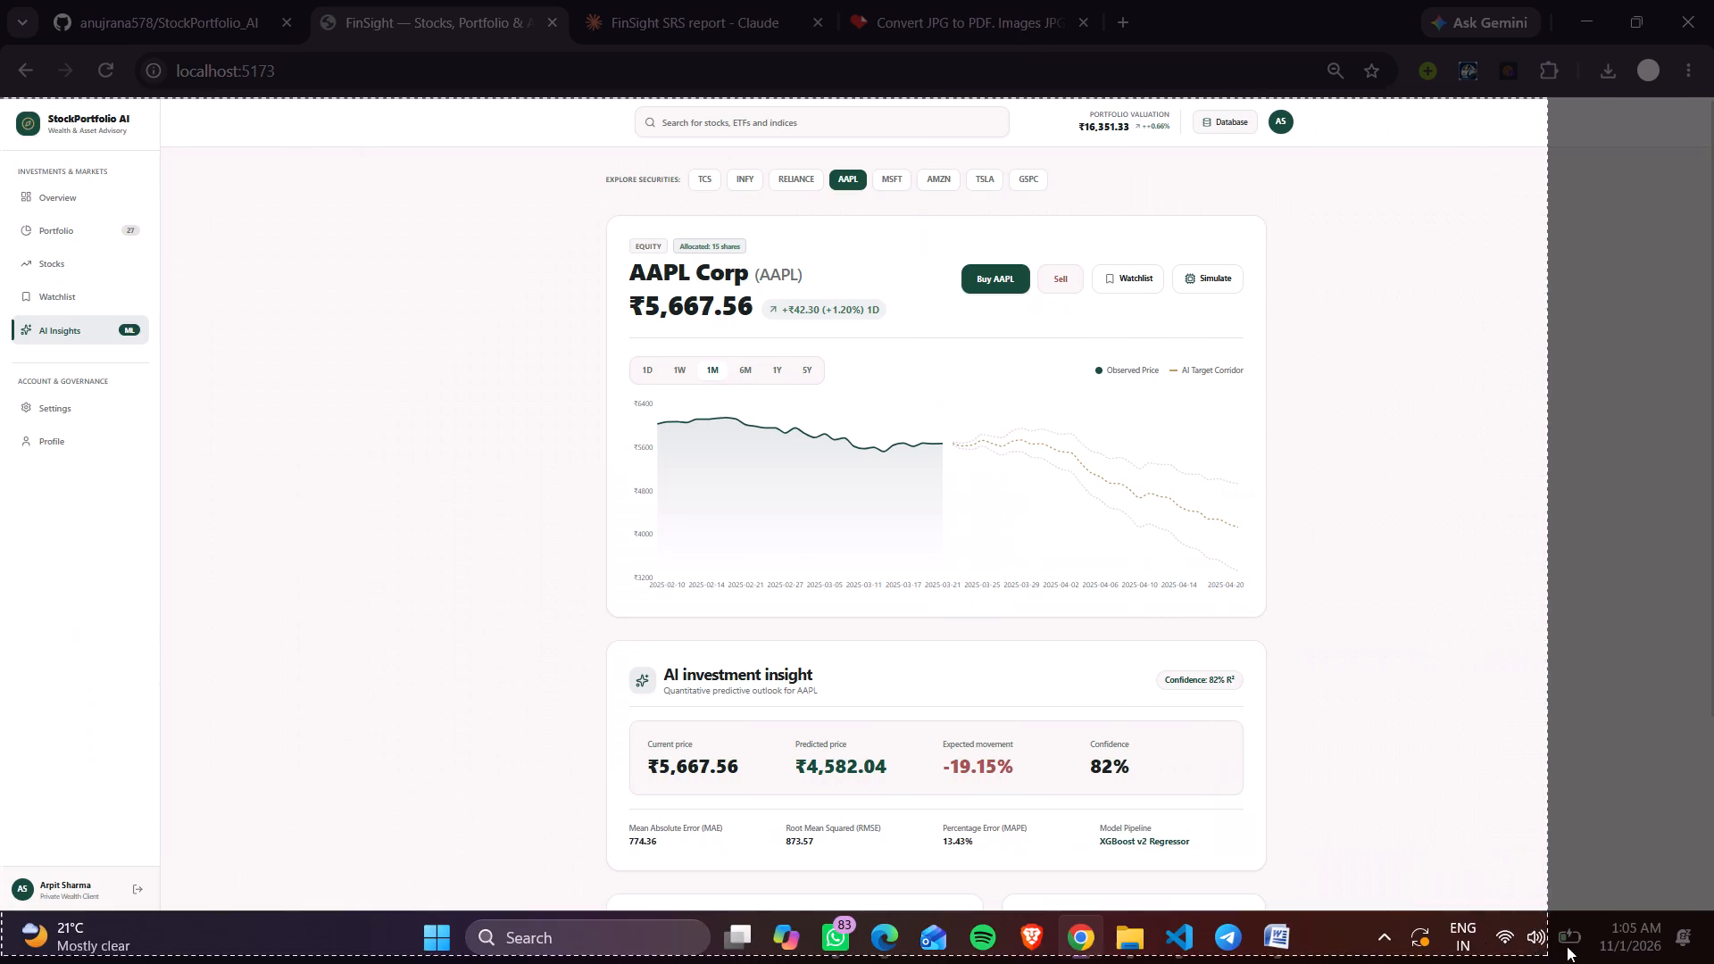
pyautogui.moveTo(1567, 946); pyautogui.dragTo(1713, 910)
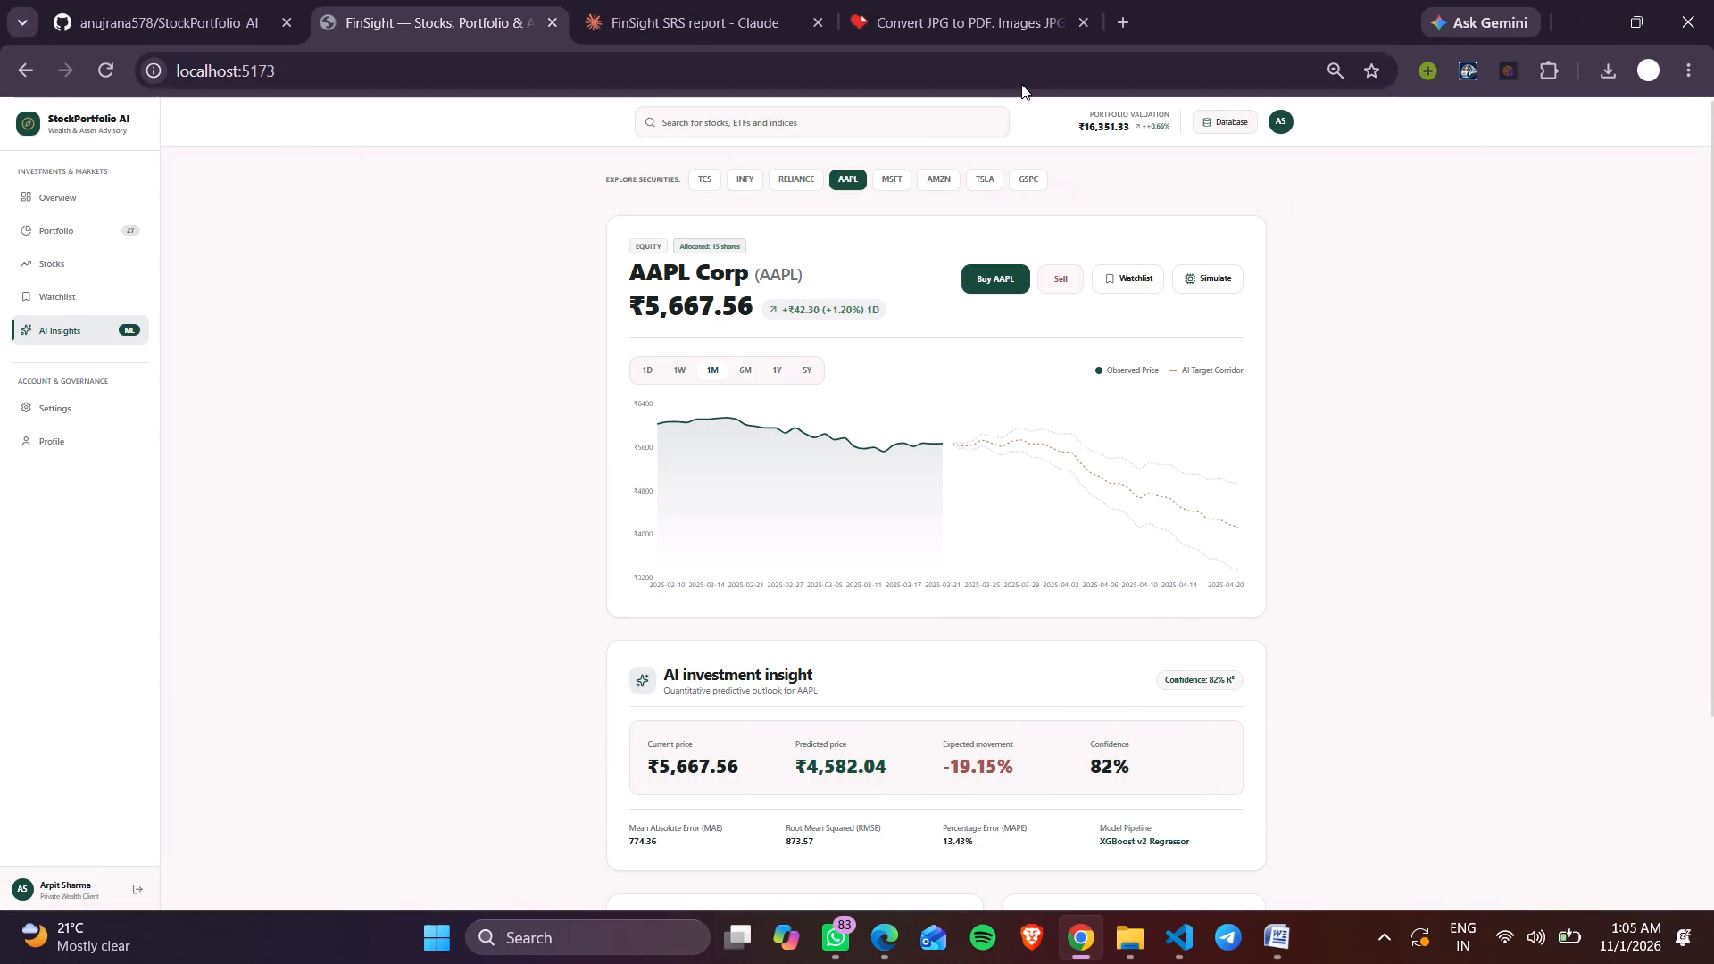
pyautogui.click(979, 22)
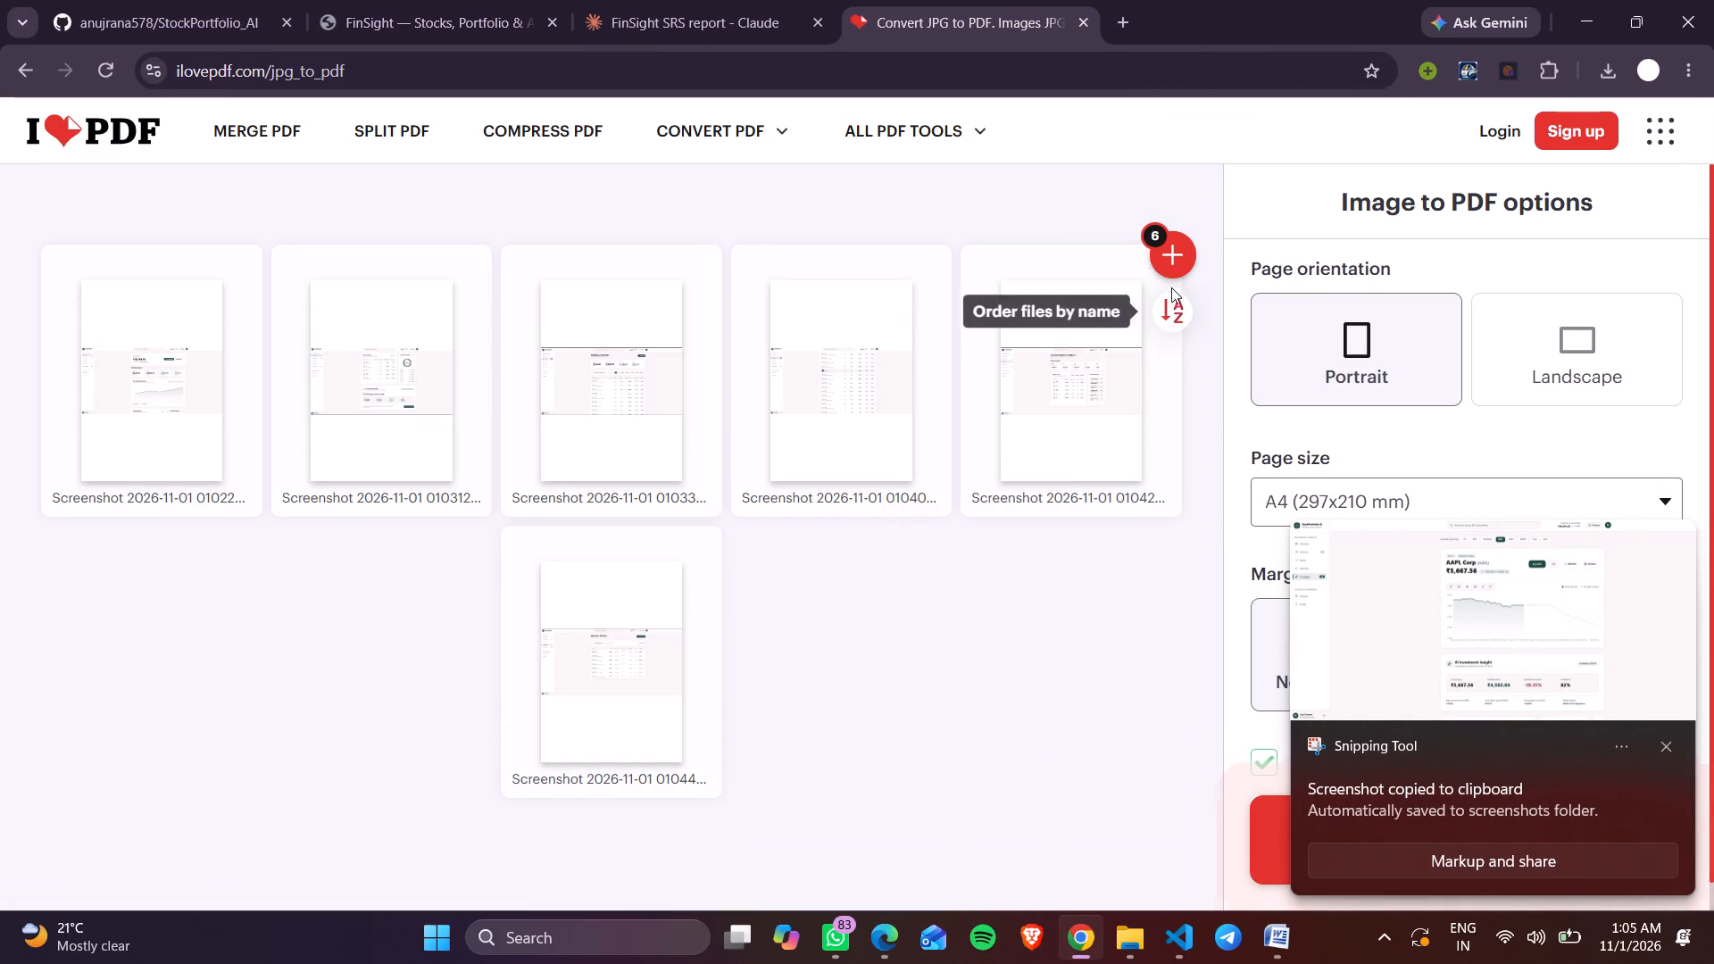
pyautogui.click(1174, 262)
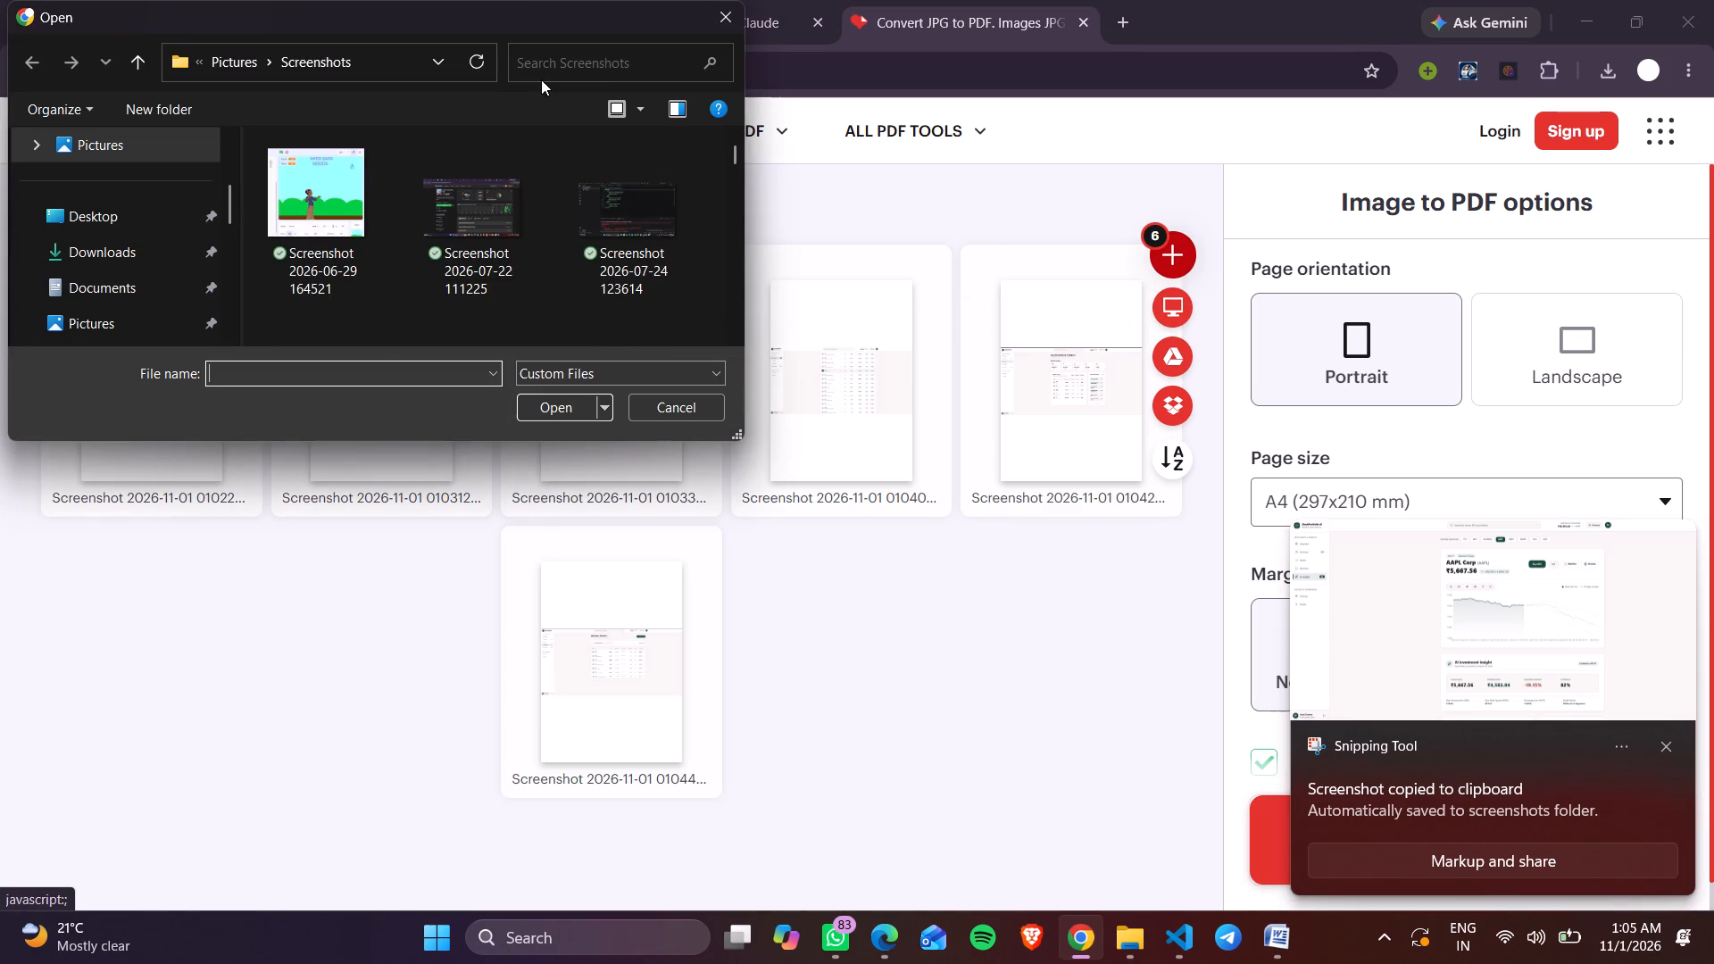
pyautogui.scroll(-20, 416, 291)
pyautogui.scroll(-10, 416, 291)
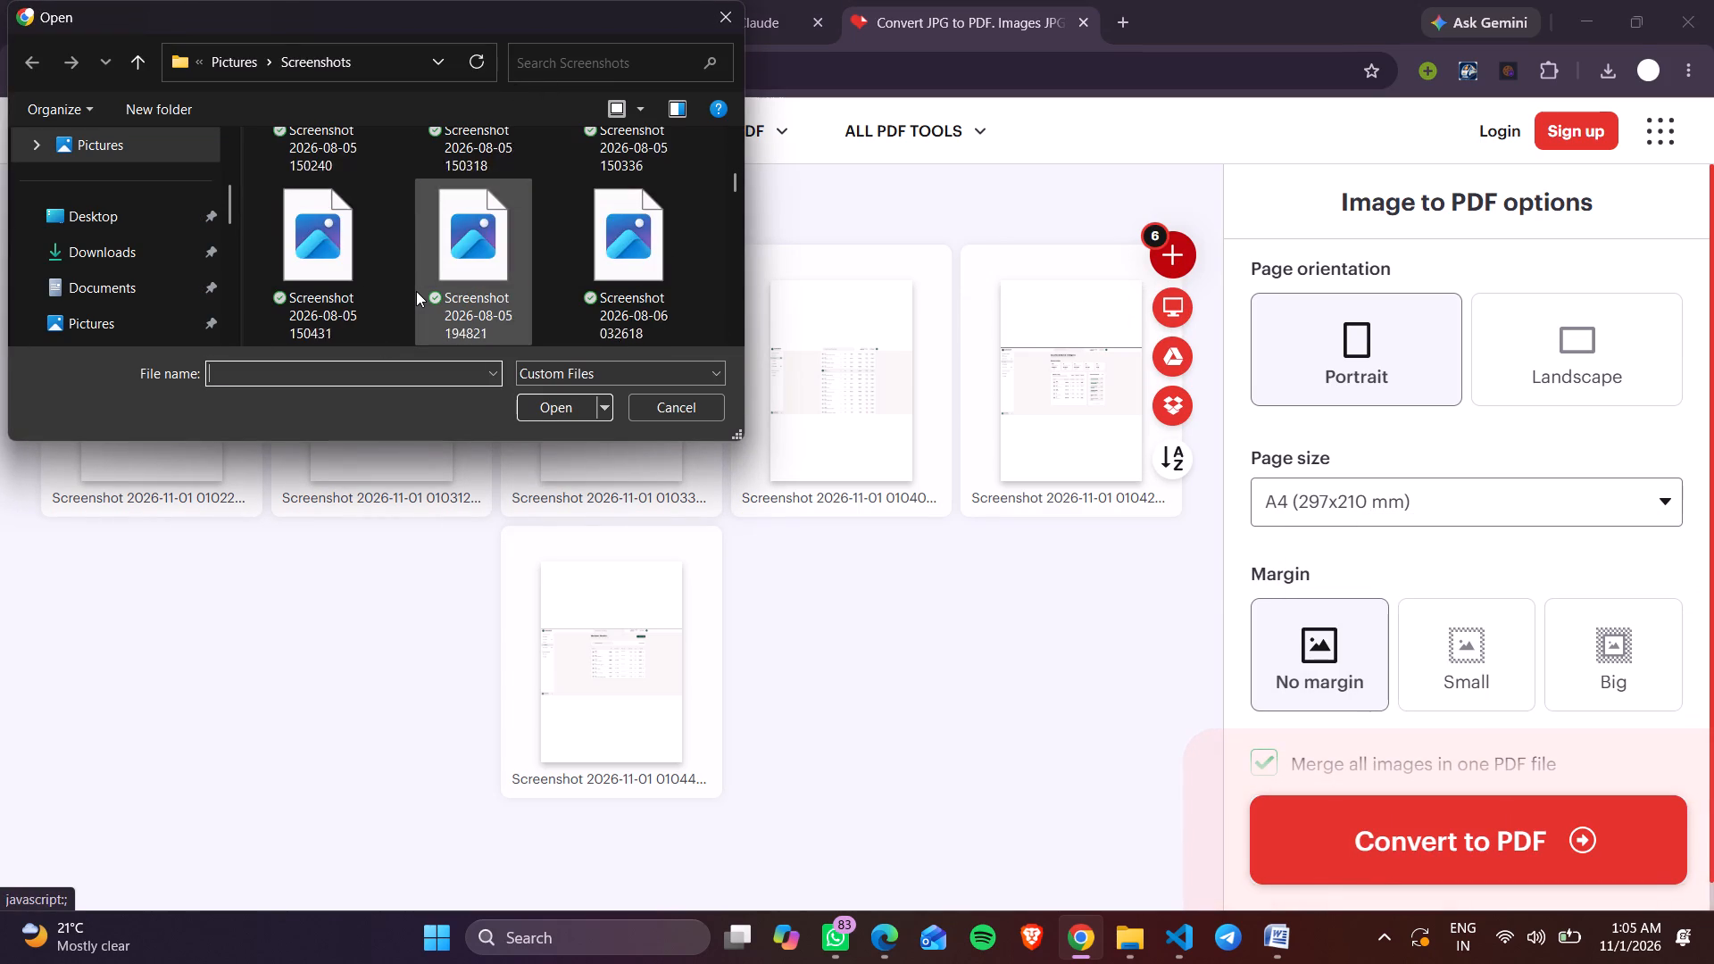
pyautogui.scroll(-20, 416, 291)
pyautogui.scroll(-20, 416, 291)
pyautogui.scroll(-20, 416, 291)
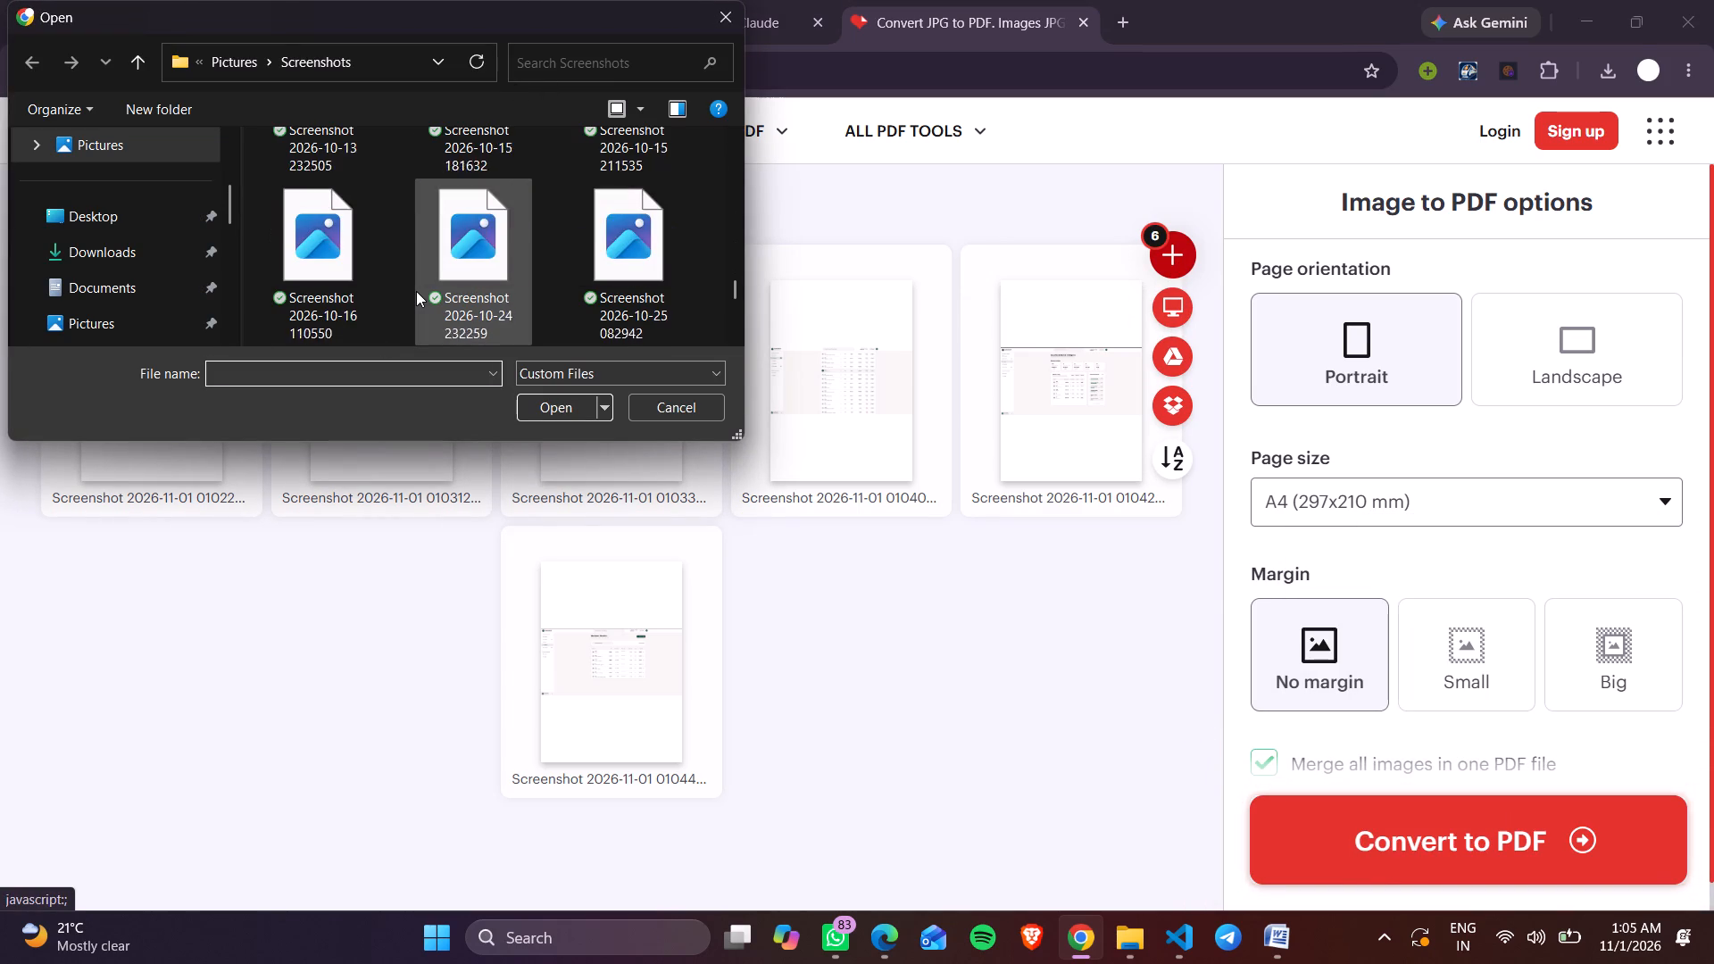
pyautogui.scroll(-20, 416, 291)
pyautogui.scroll(-20, 416, 291)
pyautogui.scroll(-13, 416, 291)
pyautogui.scroll(-2, 620, 264)
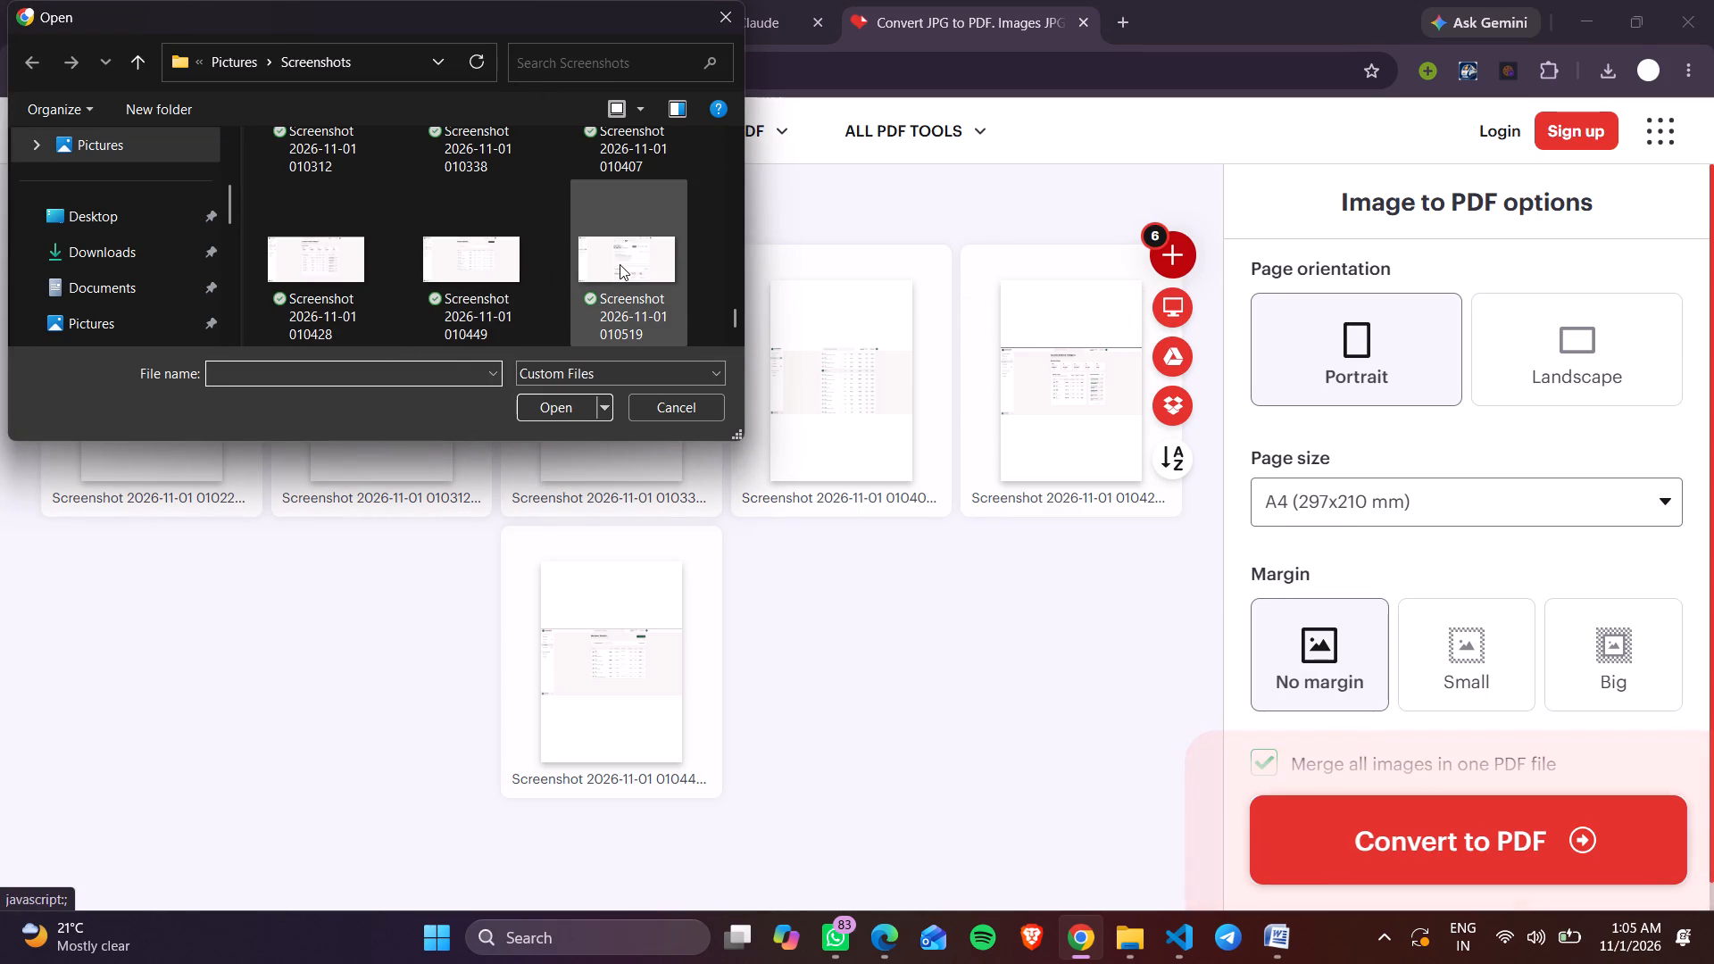
pyautogui.scroll(-5, 620, 264)
pyautogui.click(646, 276)
pyautogui.click(548, 408)
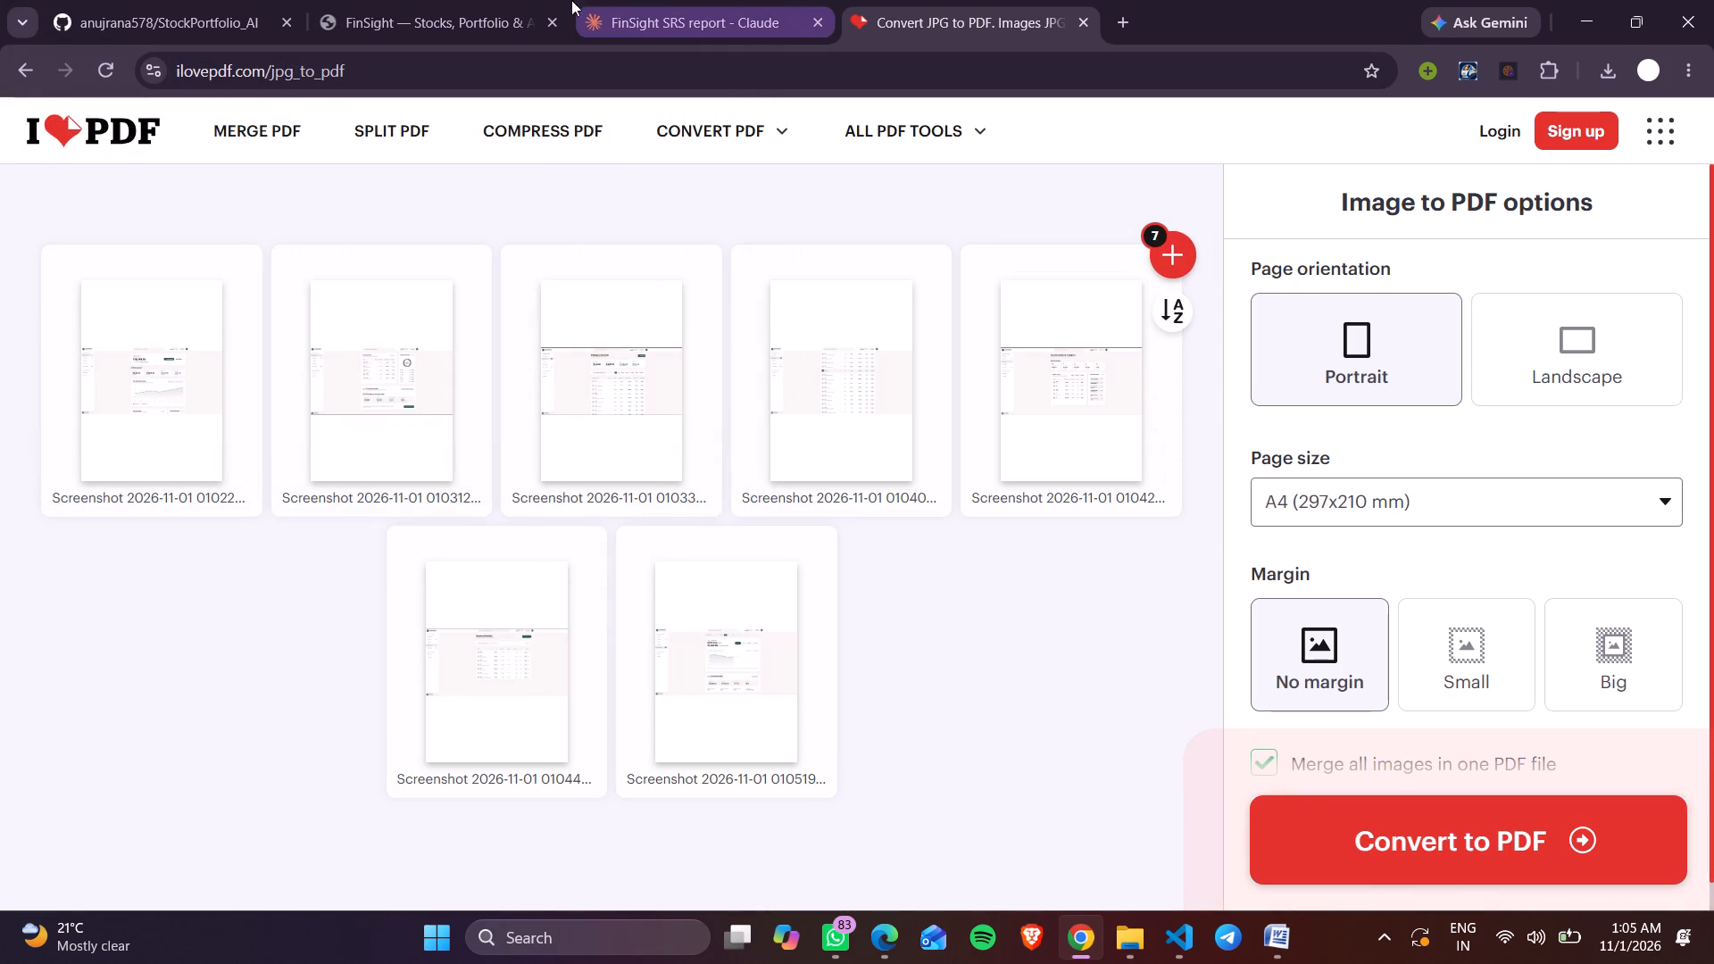
# Capture a screenshot of the lower part of the AI Insights page, including About AAPL Corp and Your holdings in AAPL.
pyautogui.click(493, 0)
pyautogui.scroll(-6, 606, 417)
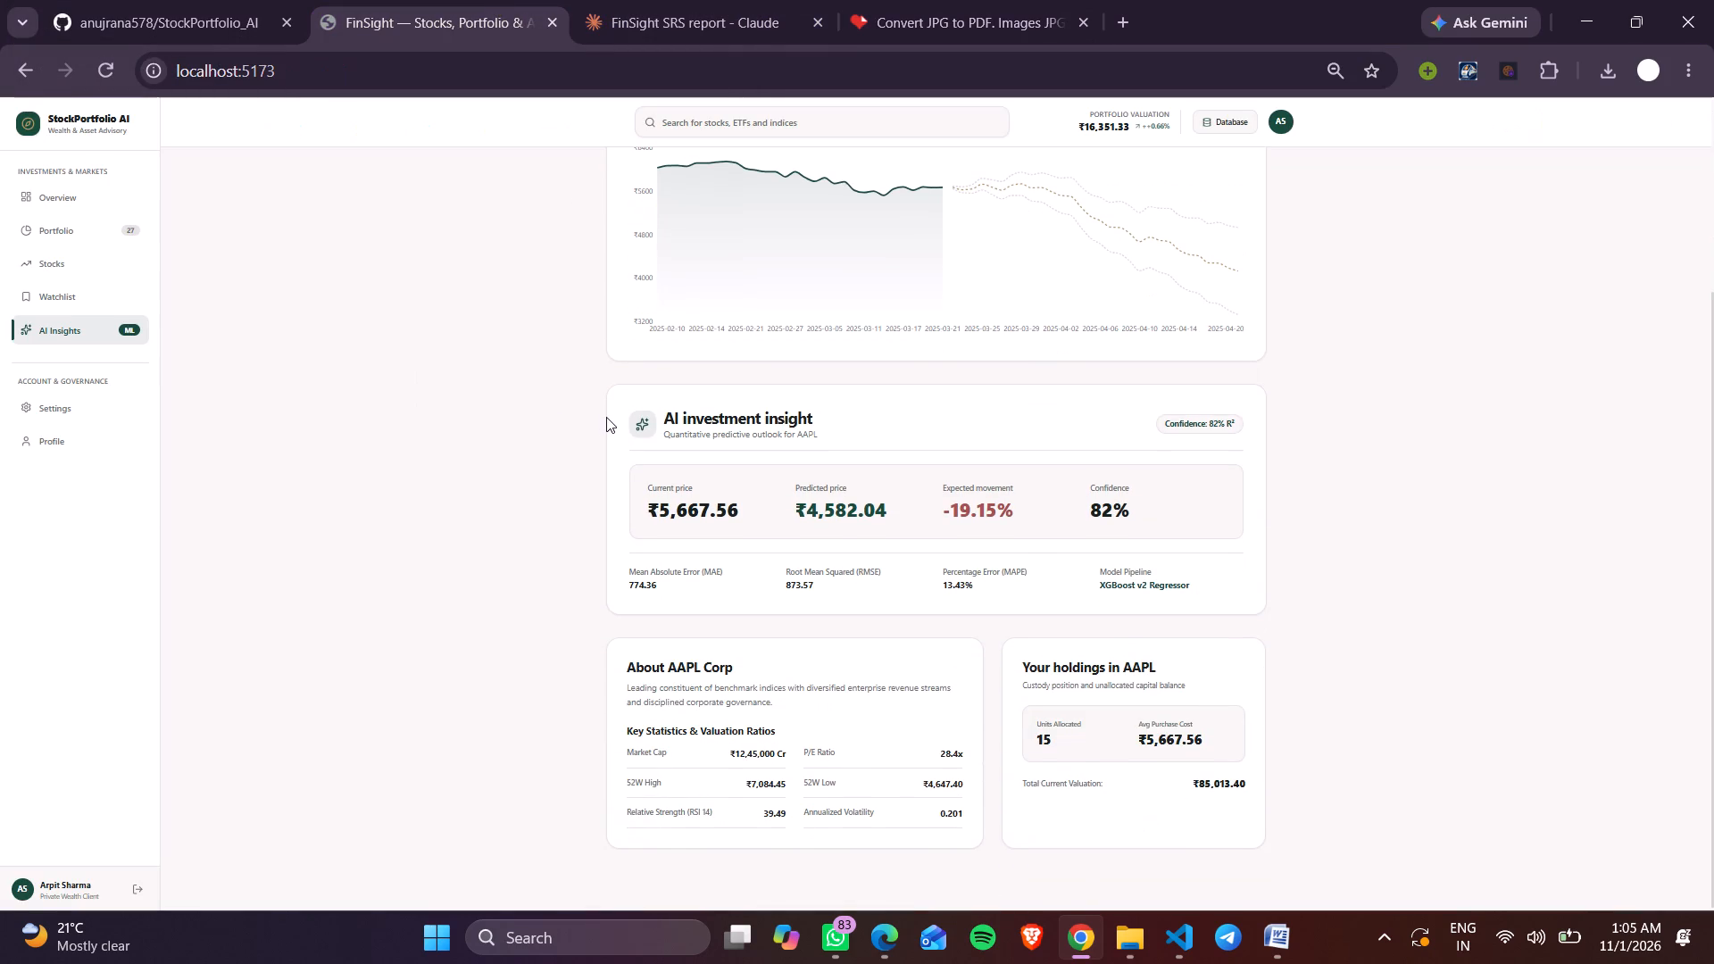
pyautogui.scroll(-2, 606, 417)
pyautogui.press('Print')
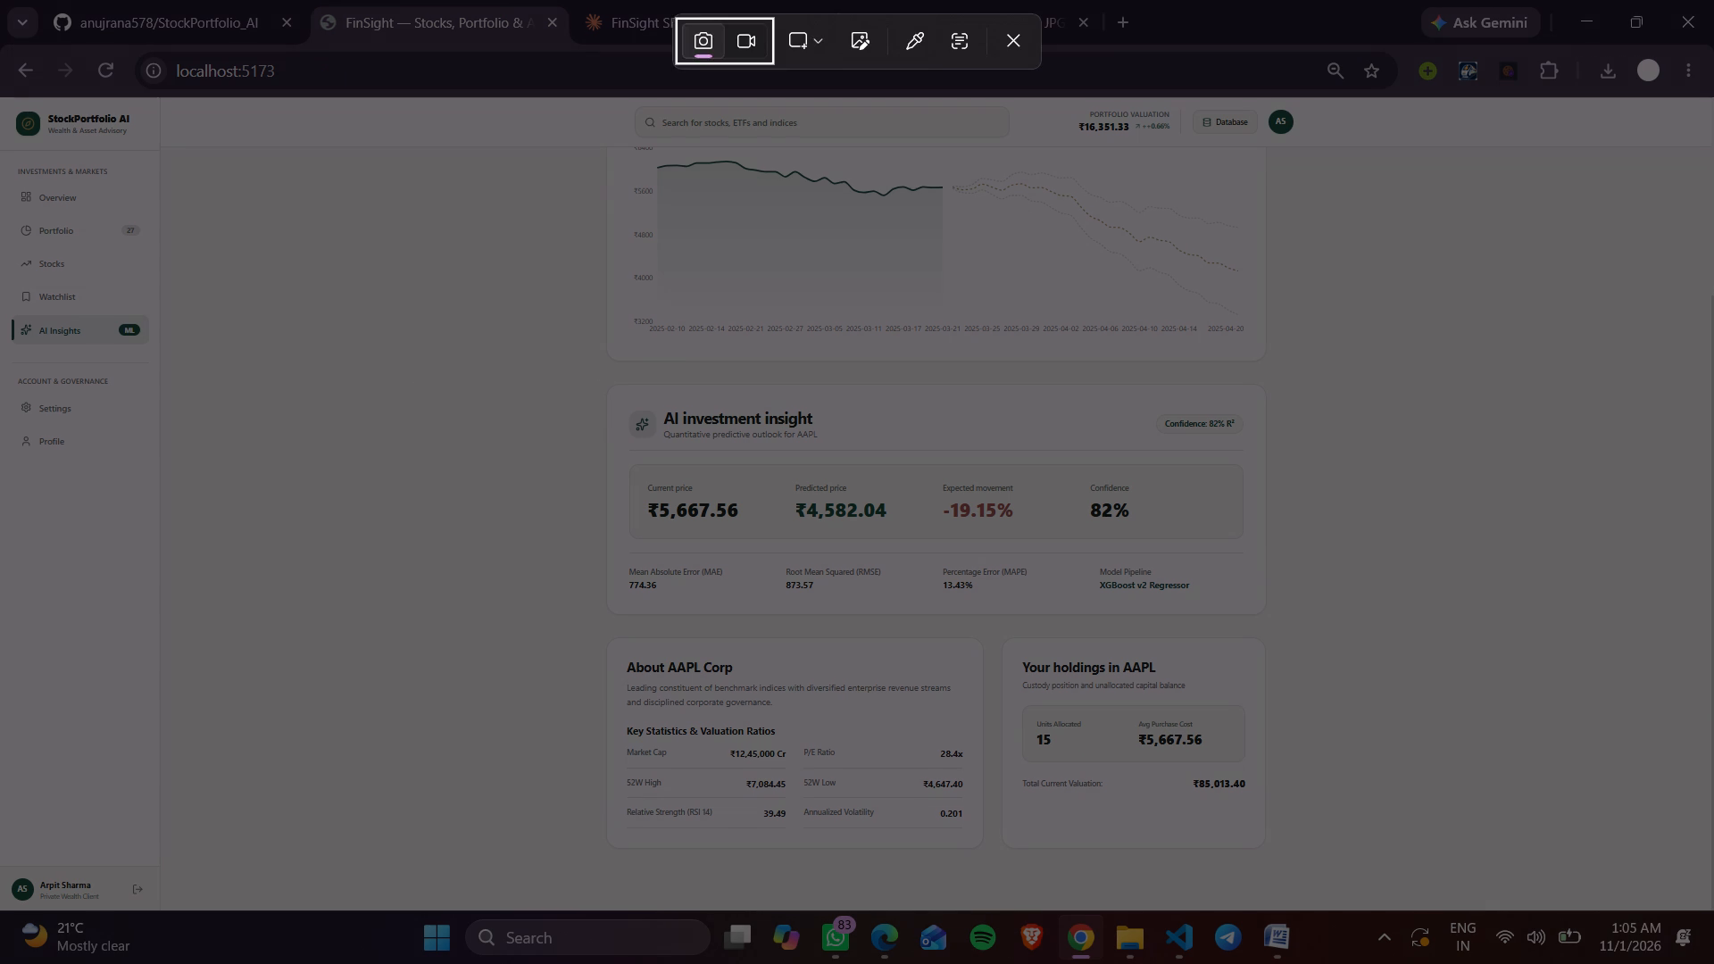
pyautogui.moveTo(0, 93); pyautogui.dragTo(1130, 588)
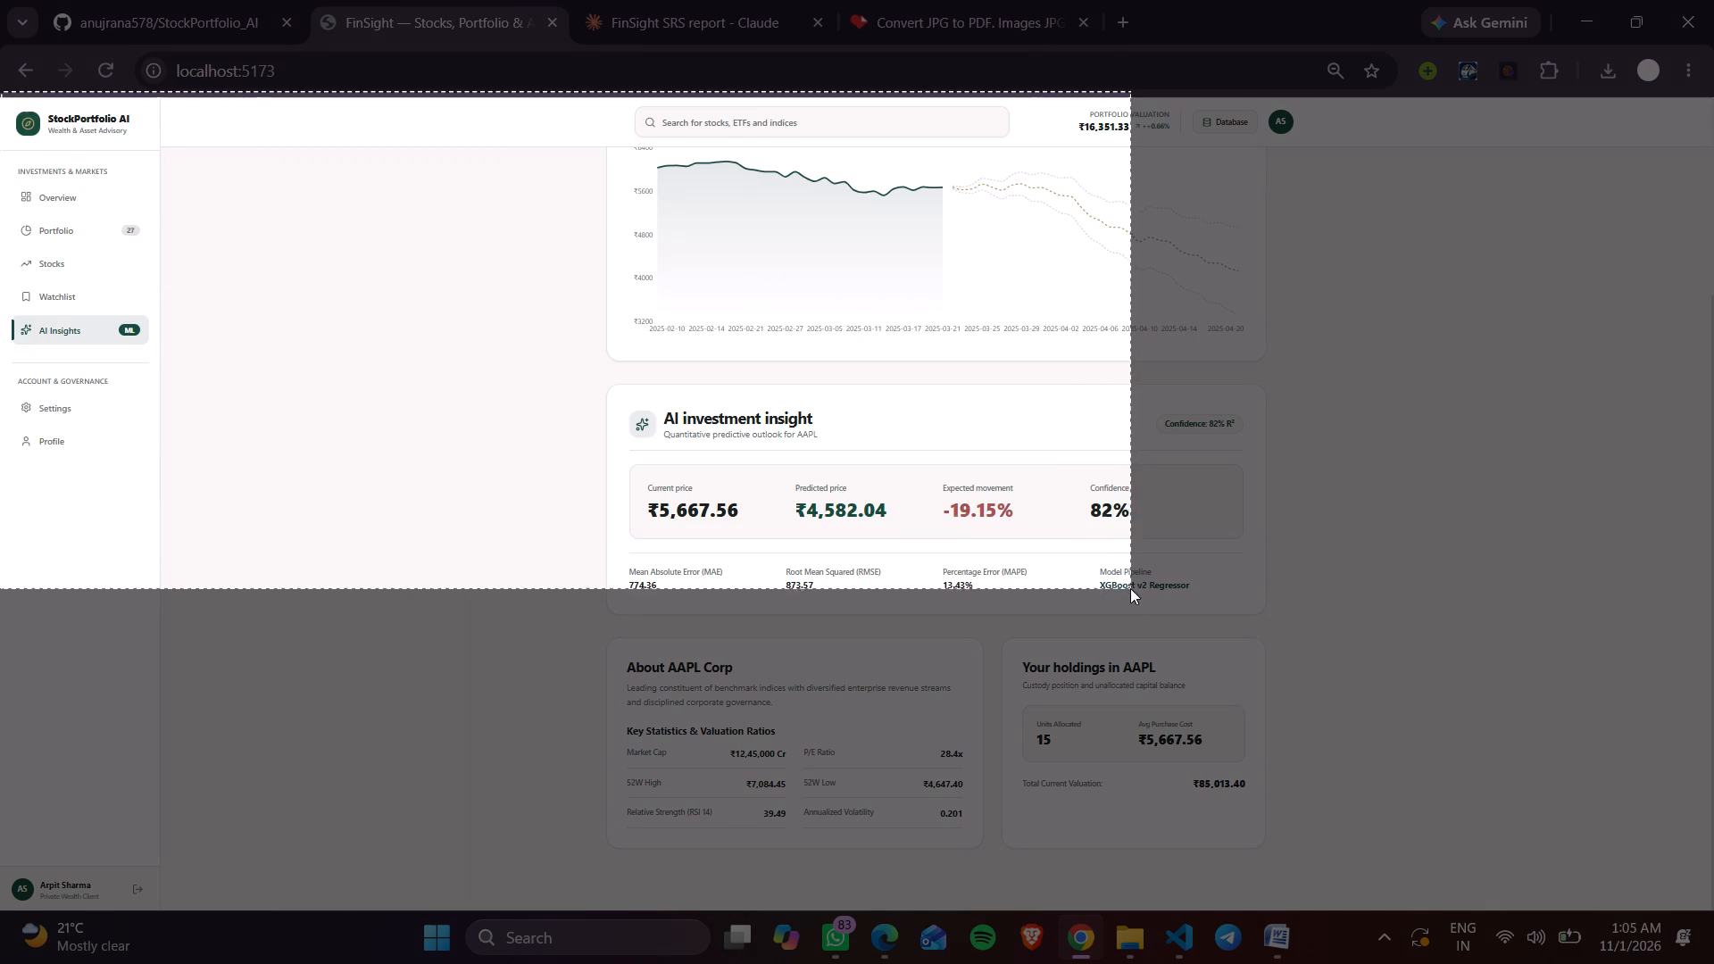
pyautogui.moveTo(1130, 588); pyautogui.dragTo(1713, 911)
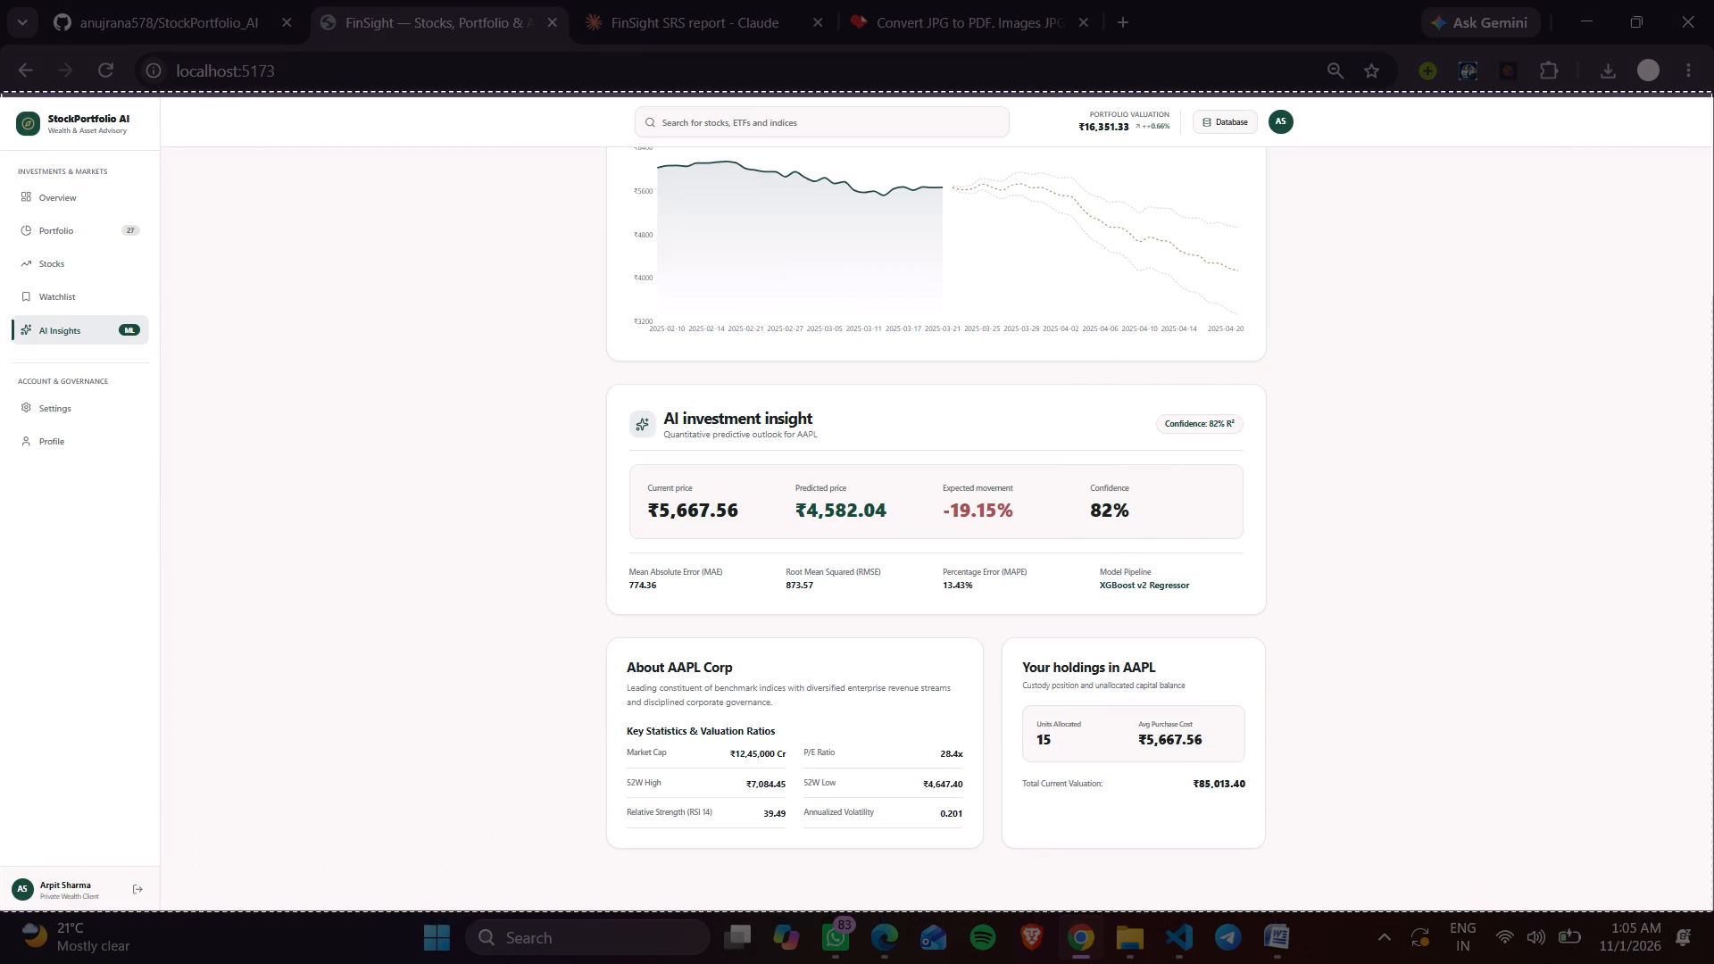
pyautogui.moveTo(1713, 911); pyautogui.dragTo(1713, 910)
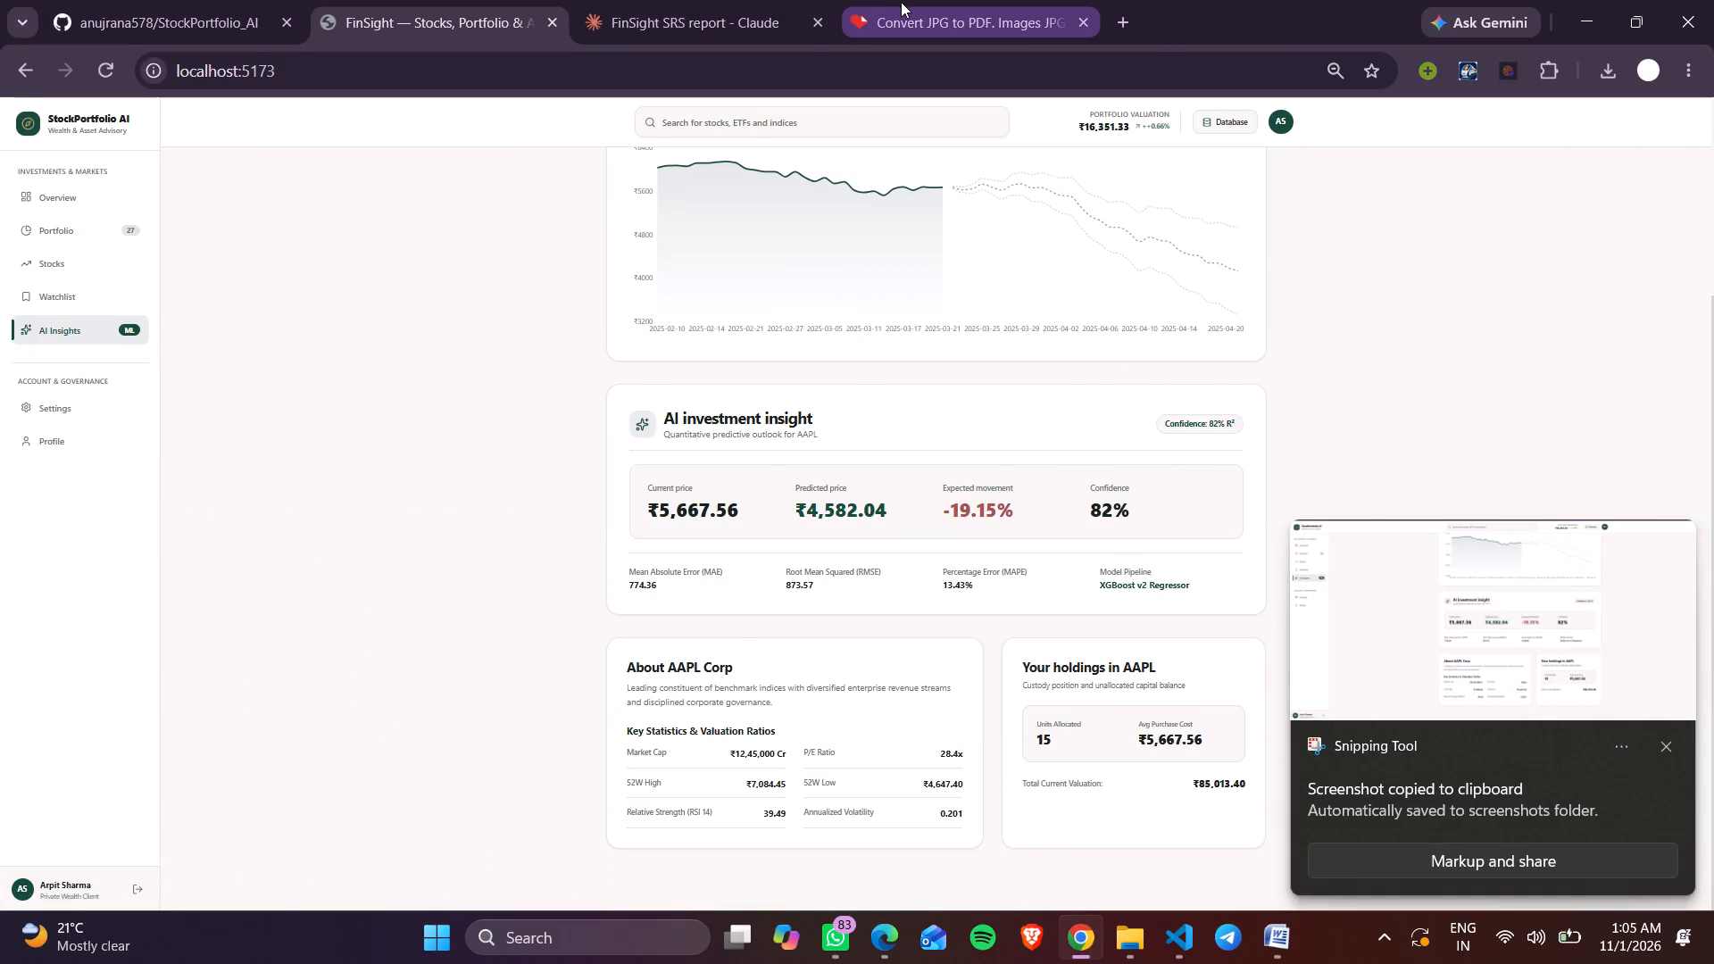
pyautogui.click(901, 2)
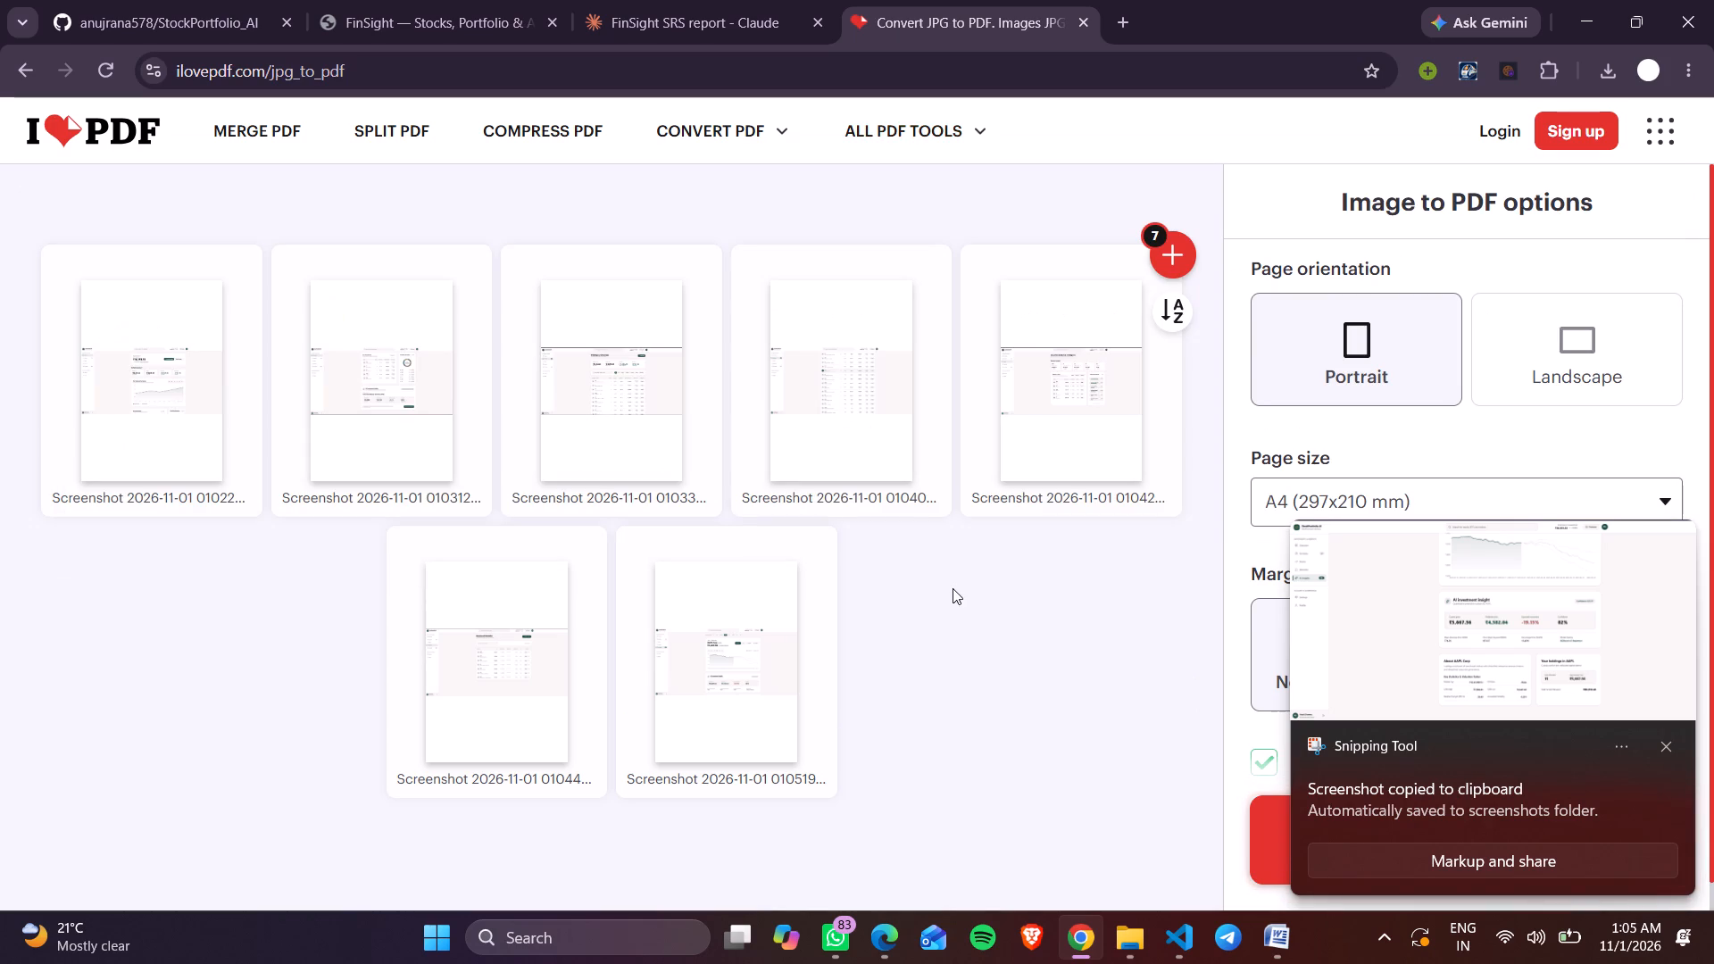
pyautogui.click(1172, 255)
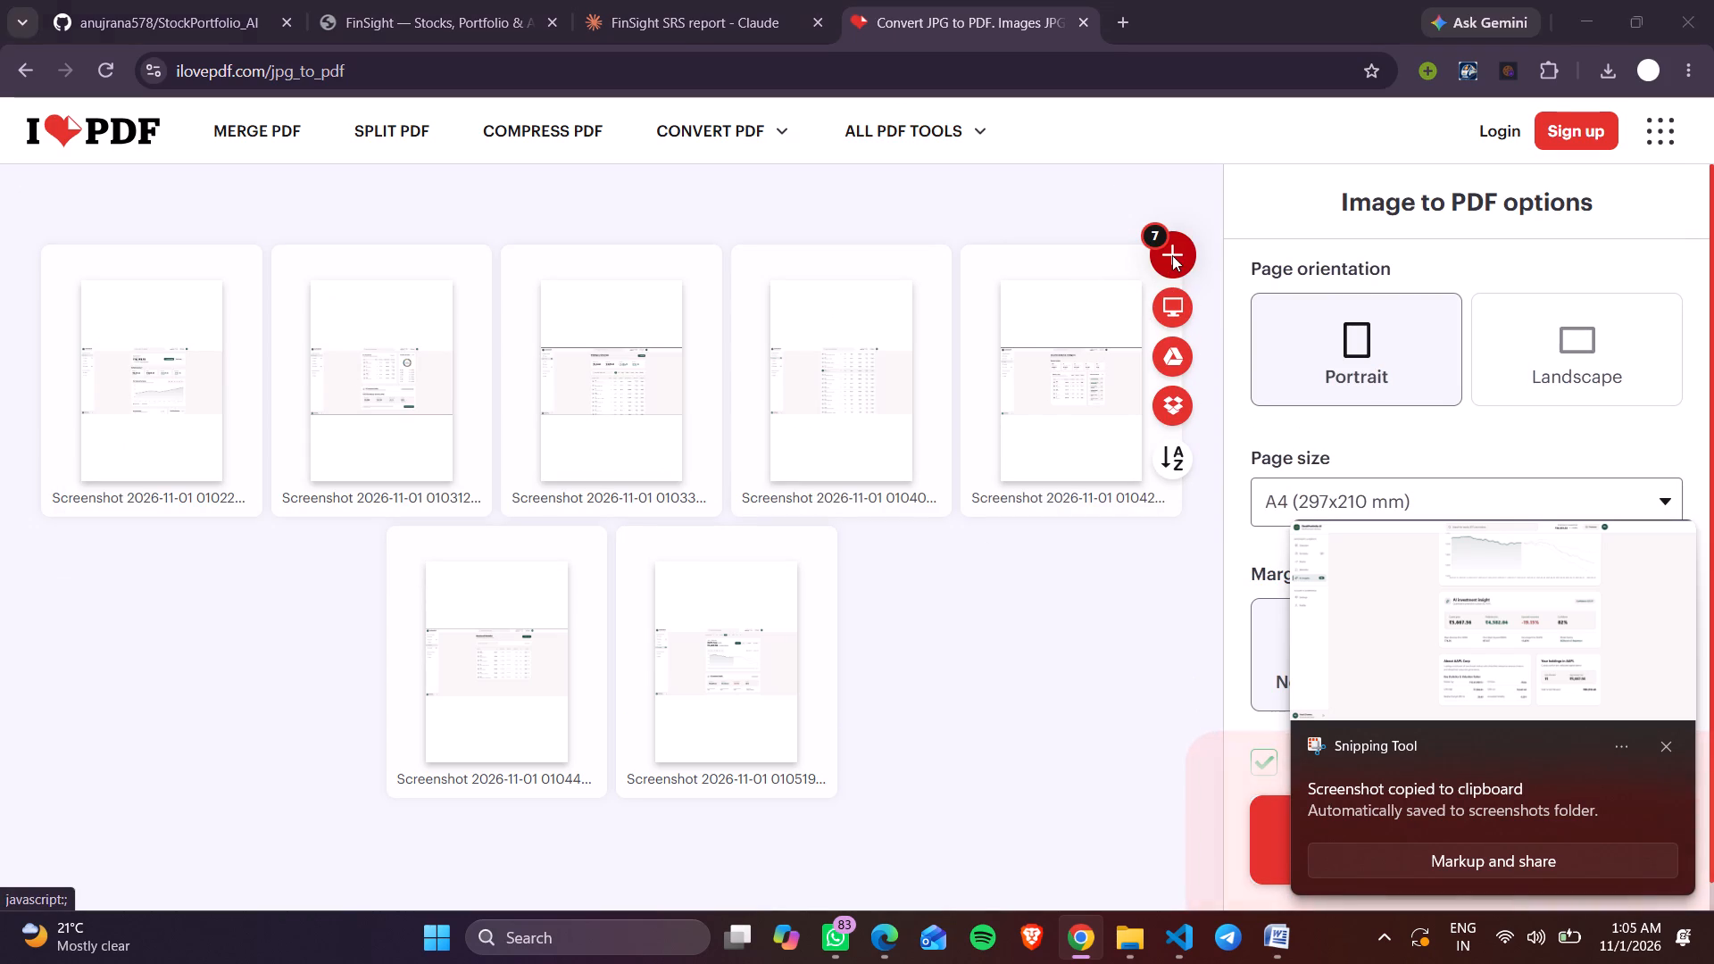
pyautogui.scroll(-5, 483, 253)
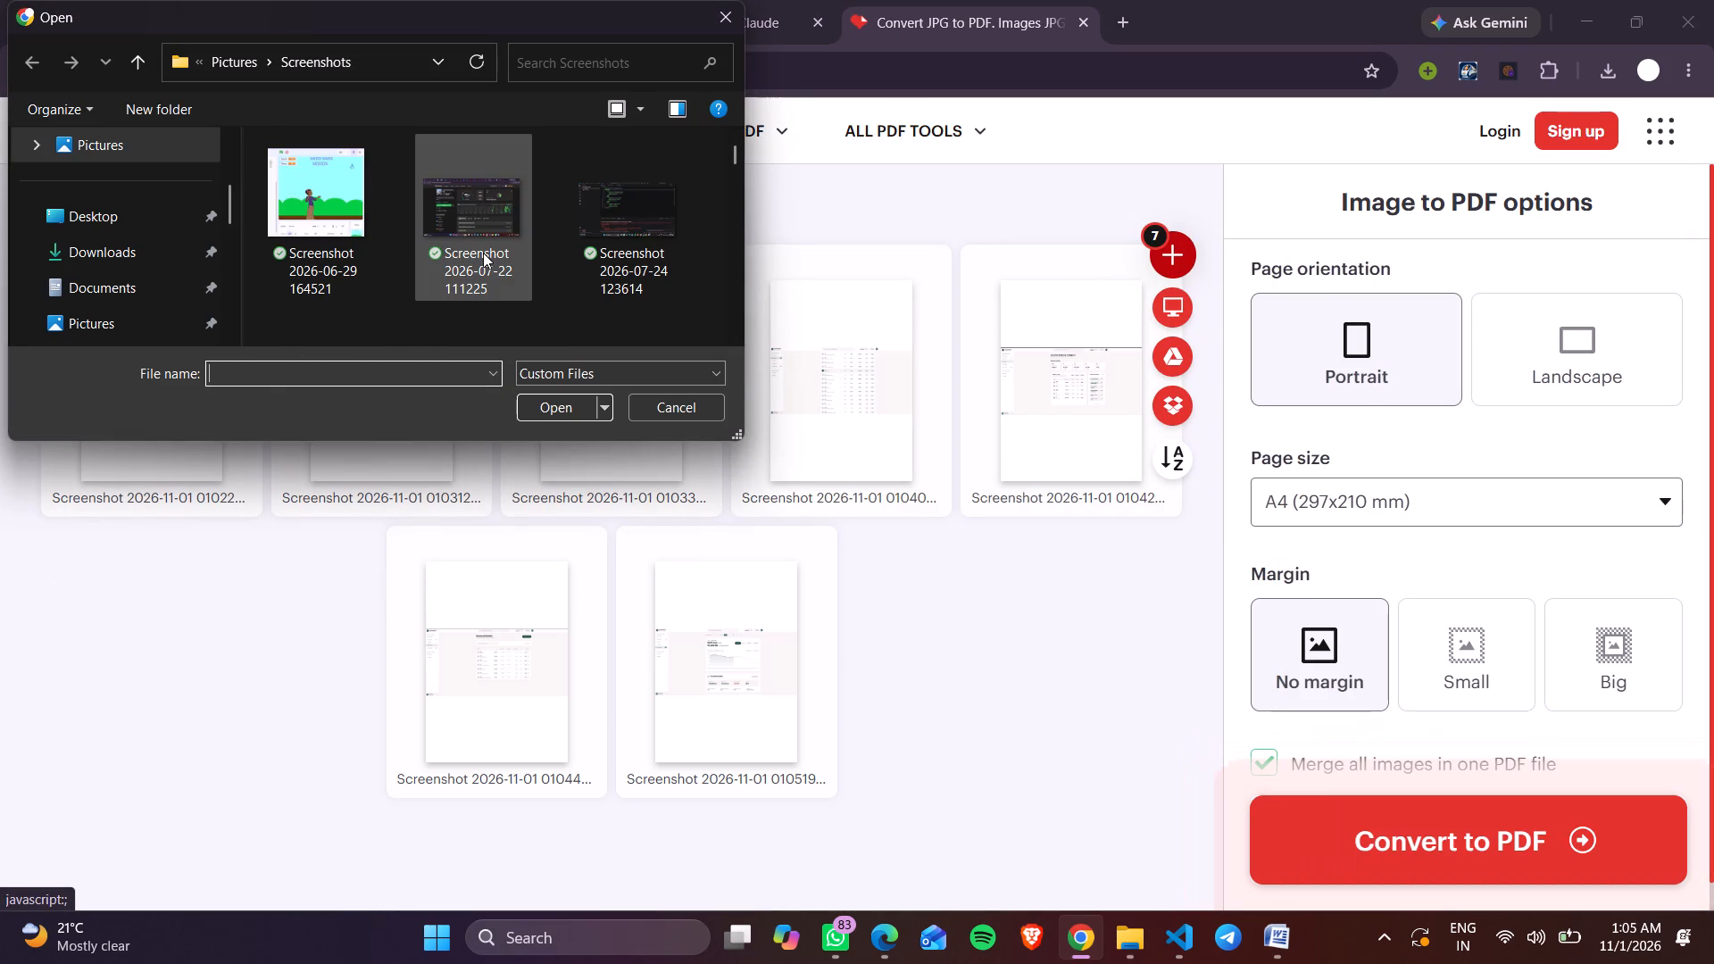
pyautogui.scroll(-20, 483, 253)
pyautogui.scroll(-20, 483, 253)
pyautogui.scroll(-20, 483, 253)
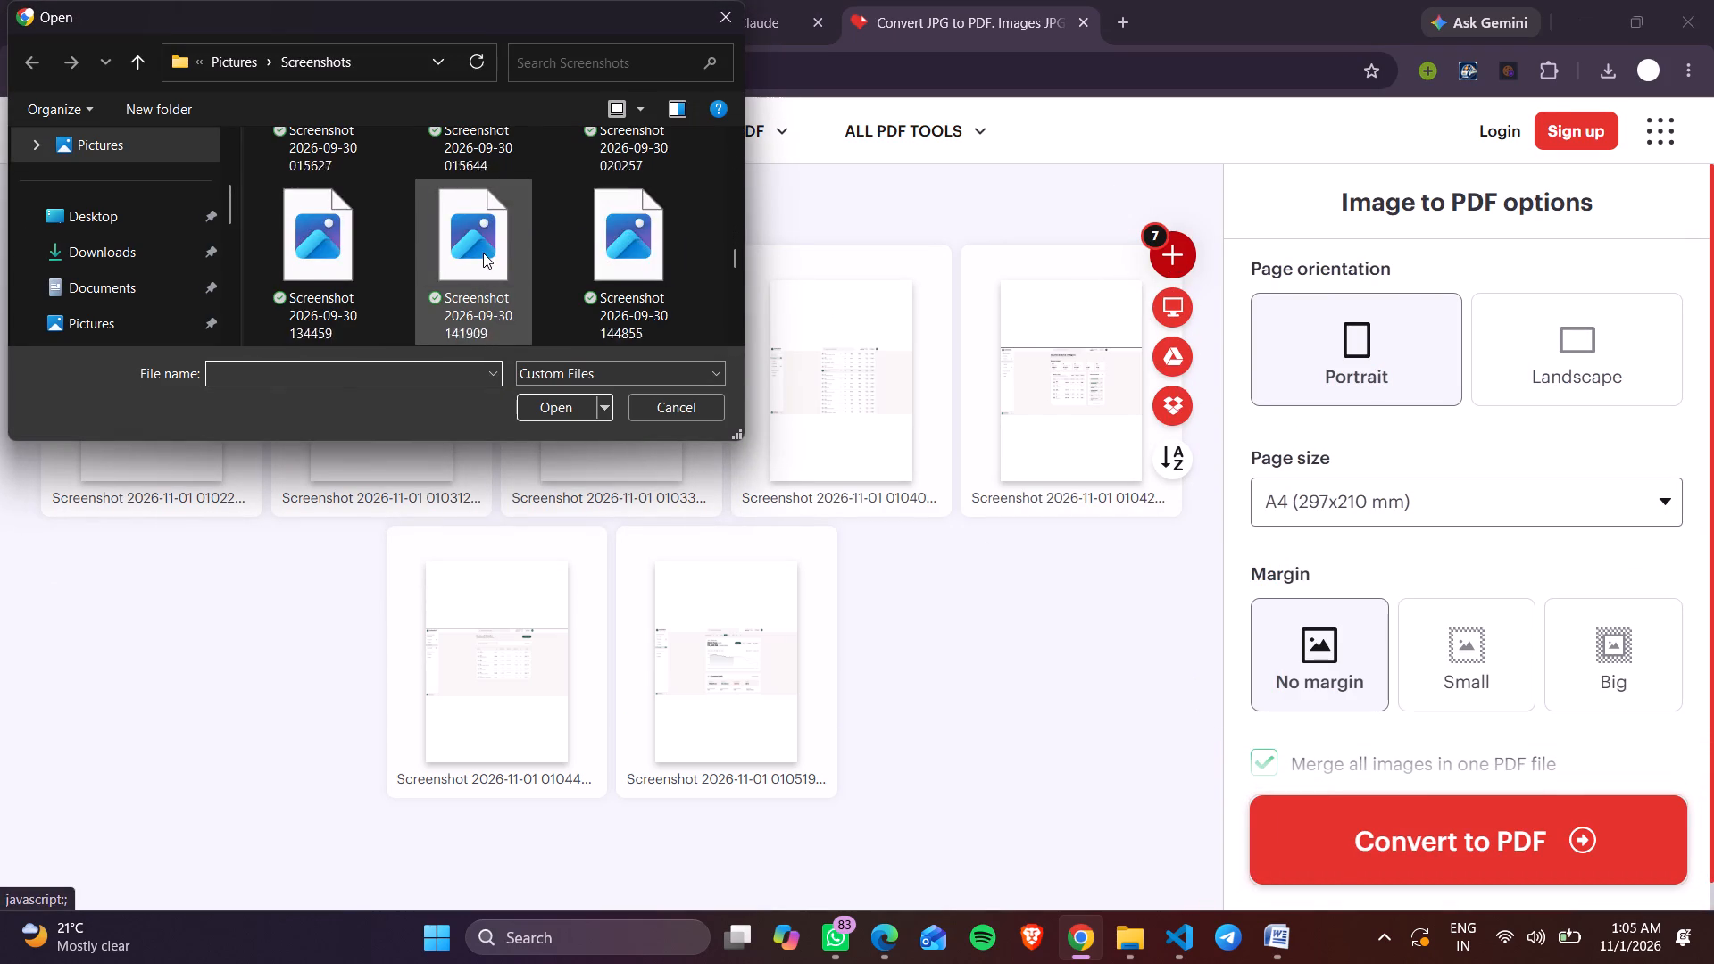
pyautogui.scroll(-20, 483, 253)
pyautogui.scroll(-20, 483, 253)
pyautogui.scroll(-20, 483, 253)
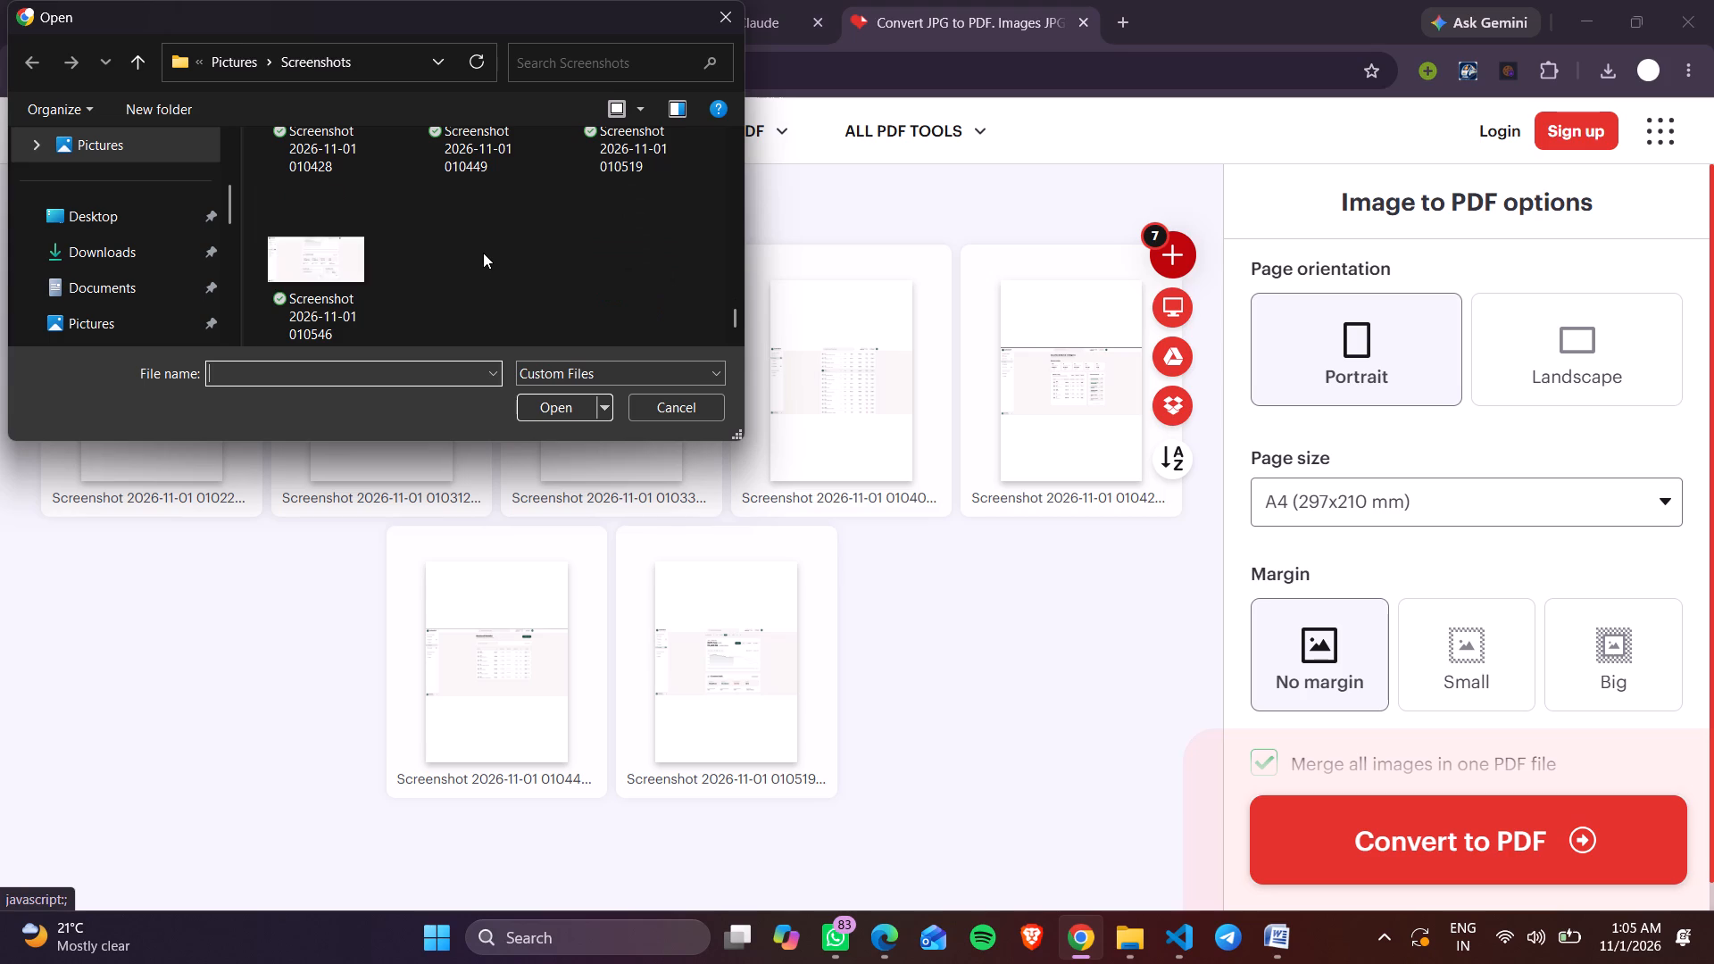
pyautogui.click(299, 259)
pyautogui.click(579, 404)
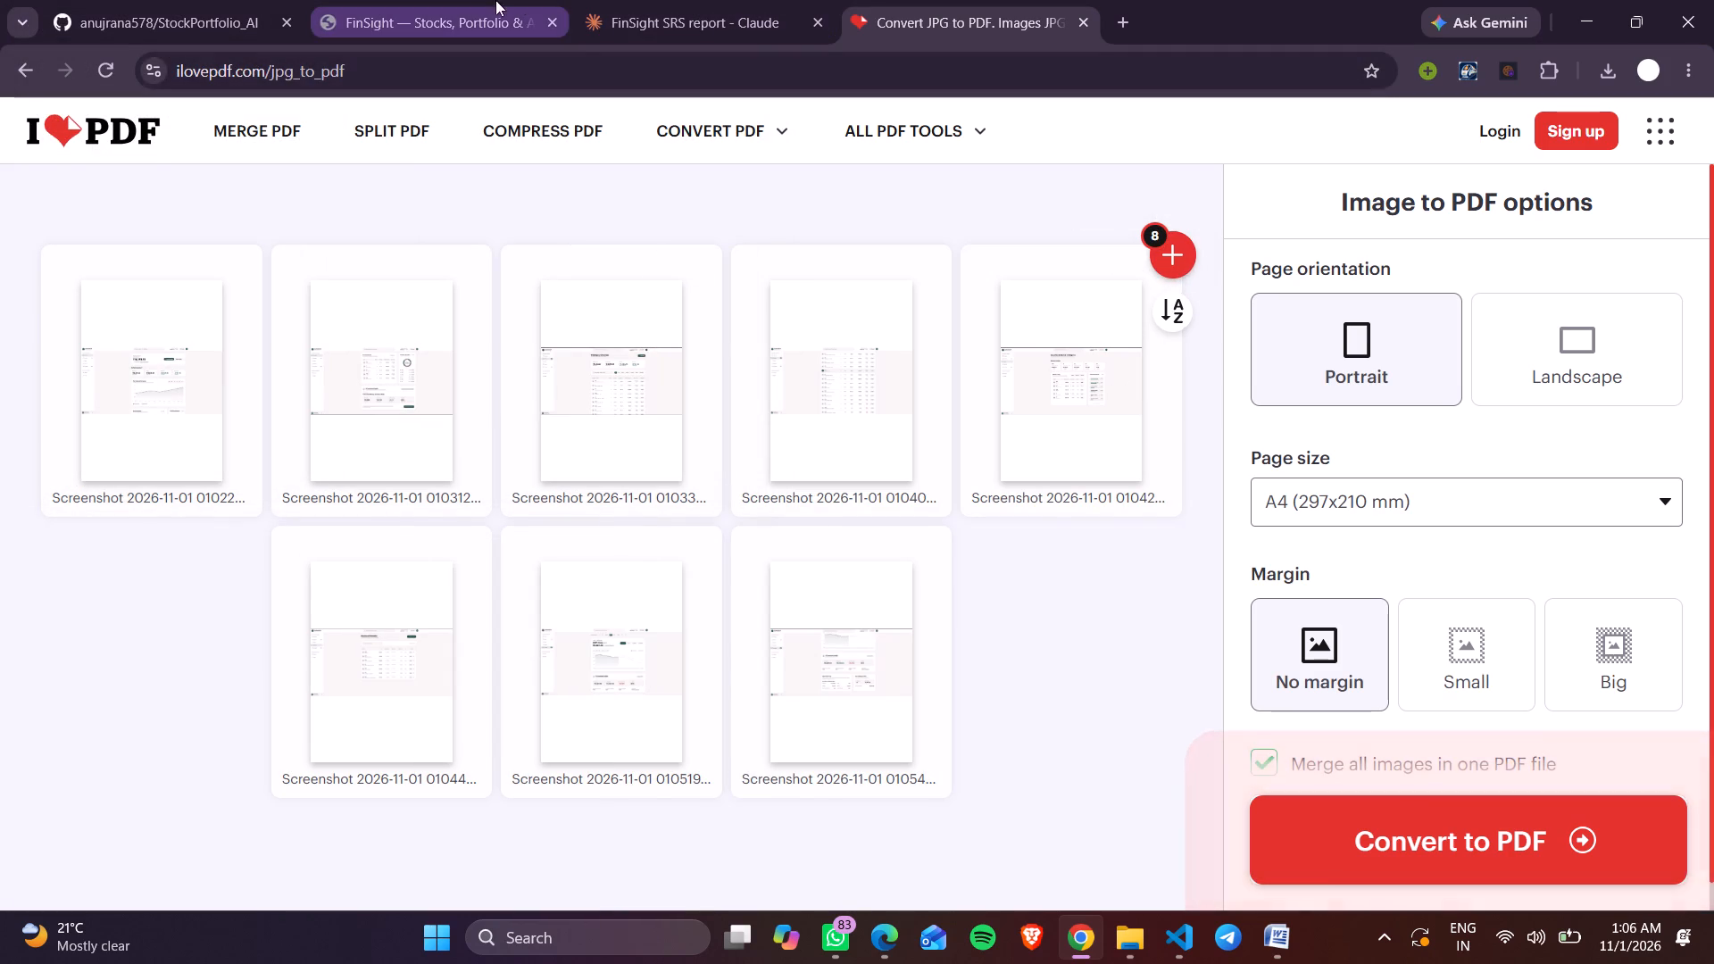
# Open the Settings page of StockPortfolio AI and capture a screenshot of System Preferences & Calibration.
pyautogui.click(478, 0)
pyautogui.click(70, 399)
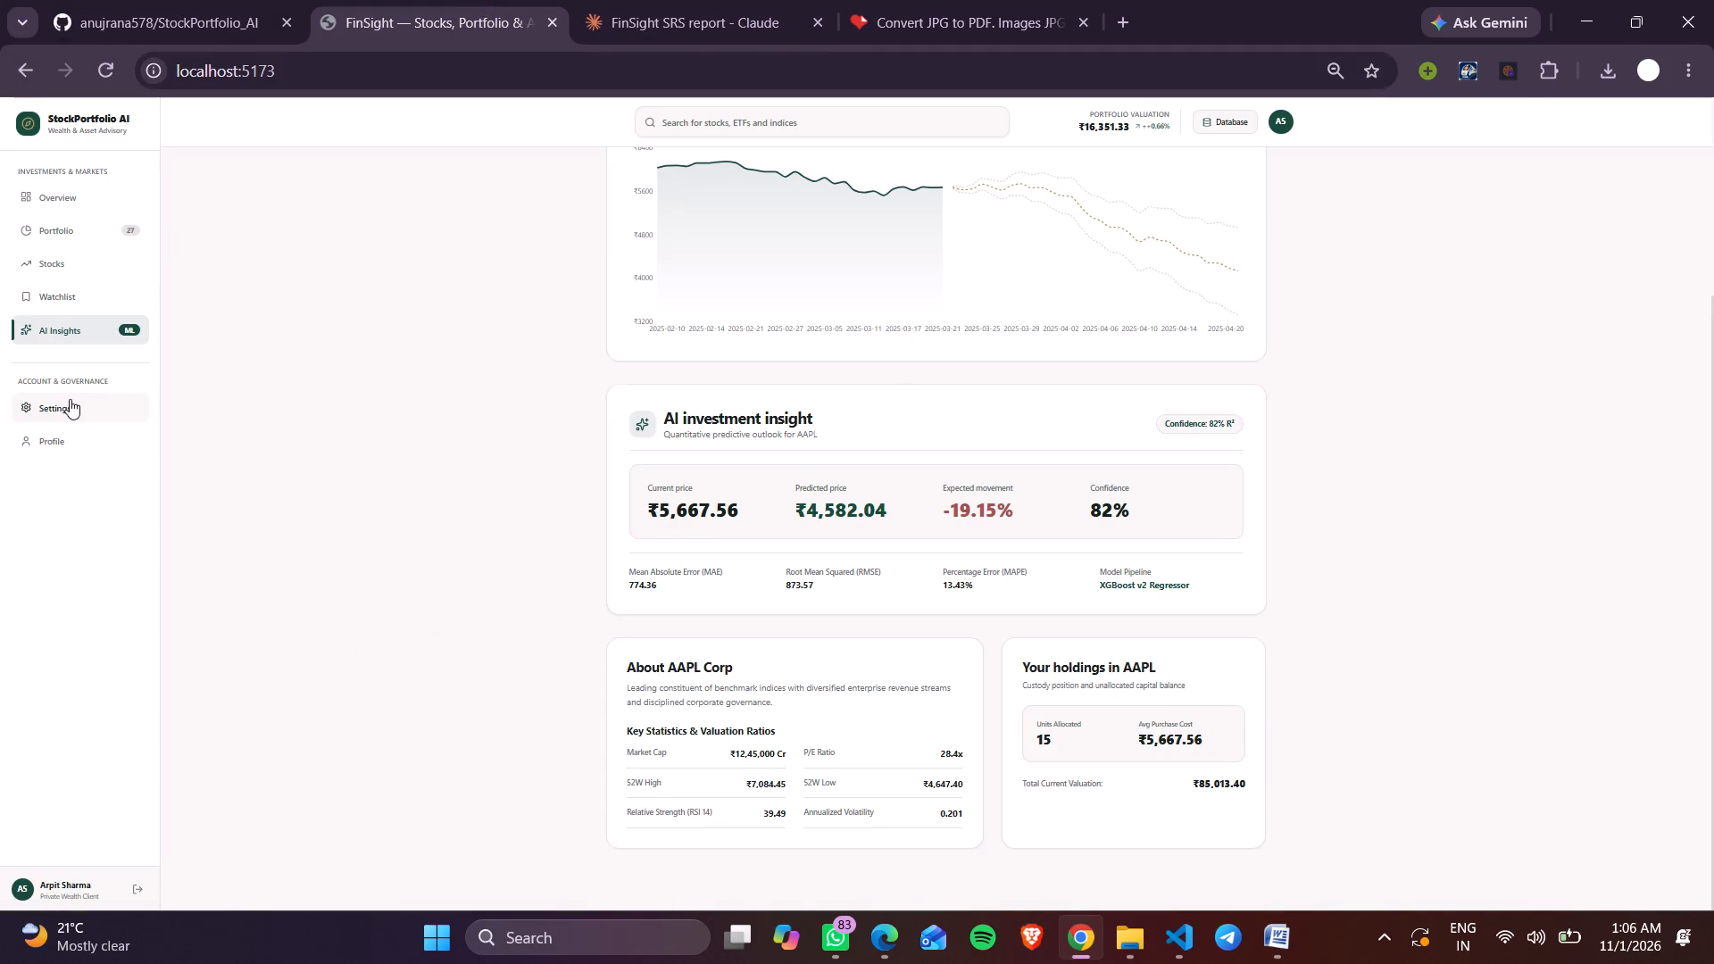
pyautogui.press('Print')
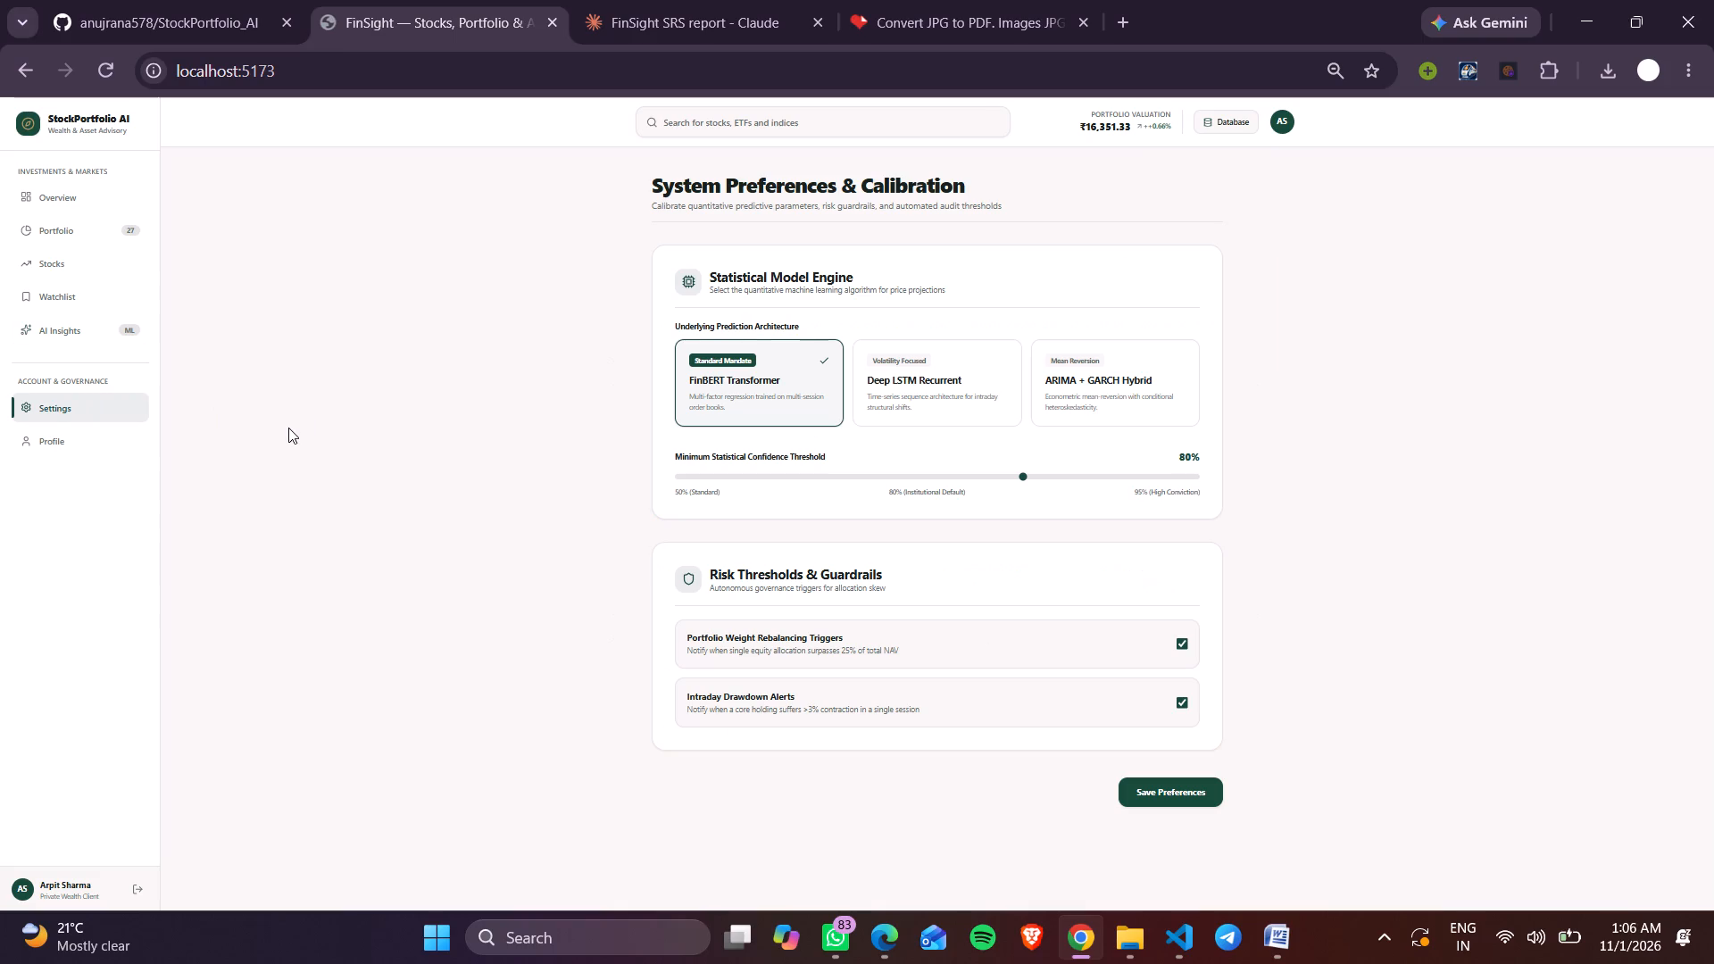
pyautogui.moveTo(0, 94); pyautogui.dragTo(1713, 910)
pyautogui.click(937, 2)
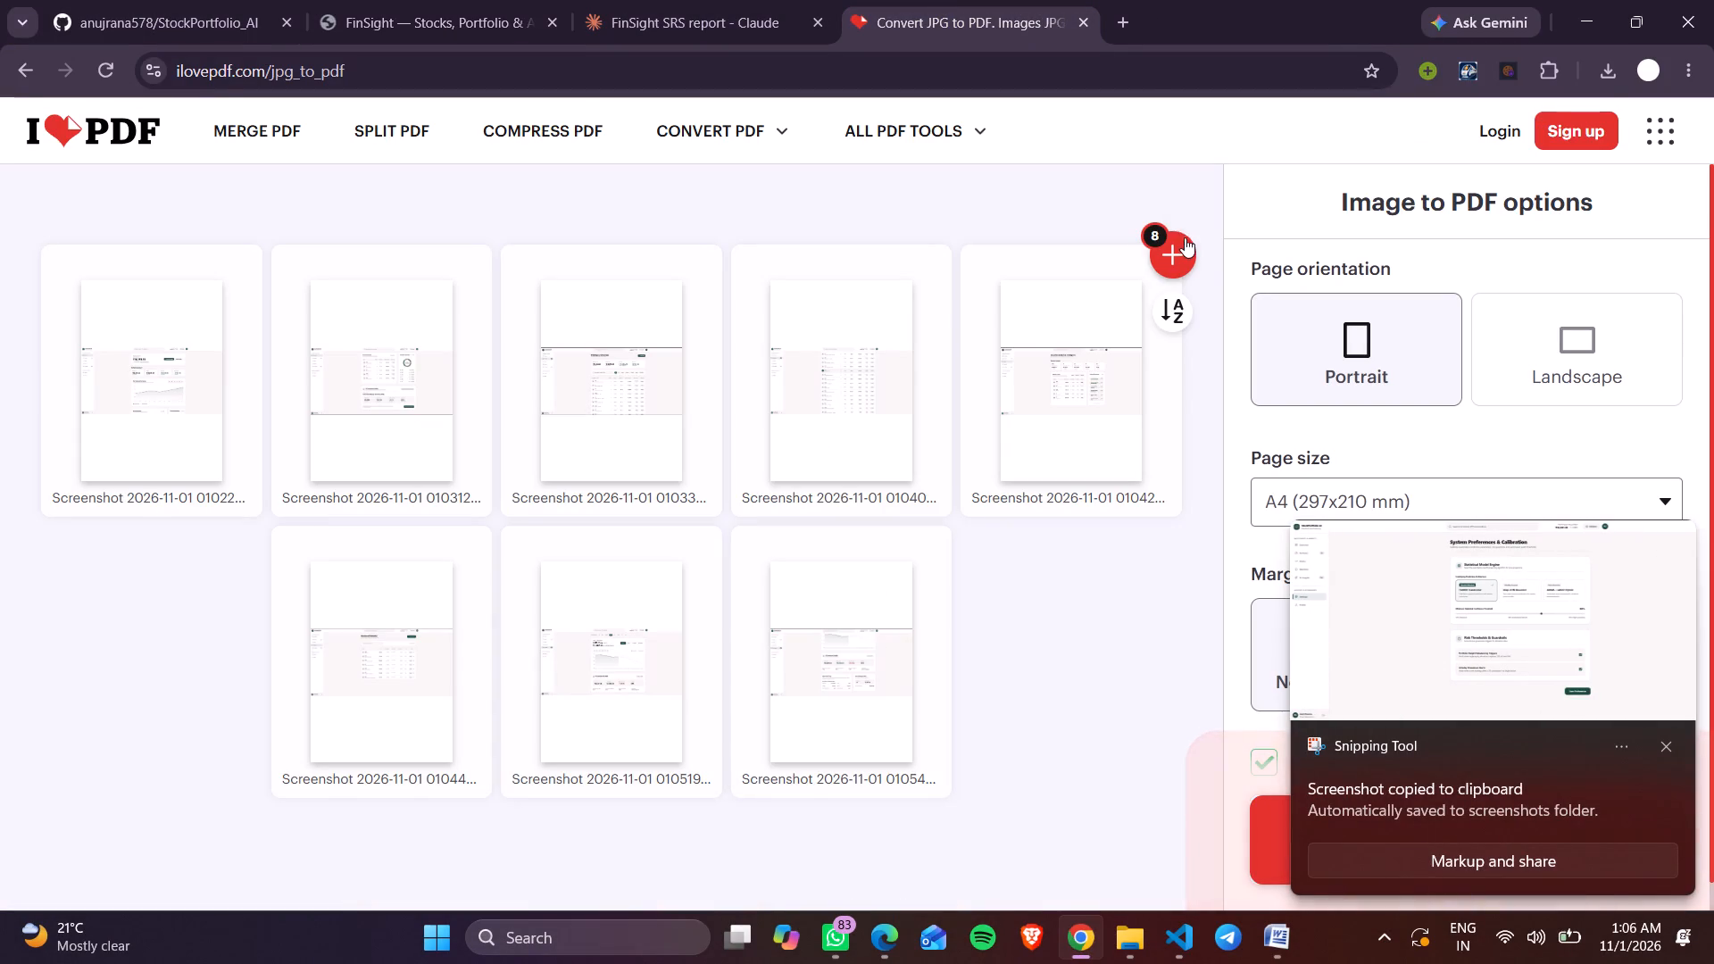
pyautogui.click(1178, 250)
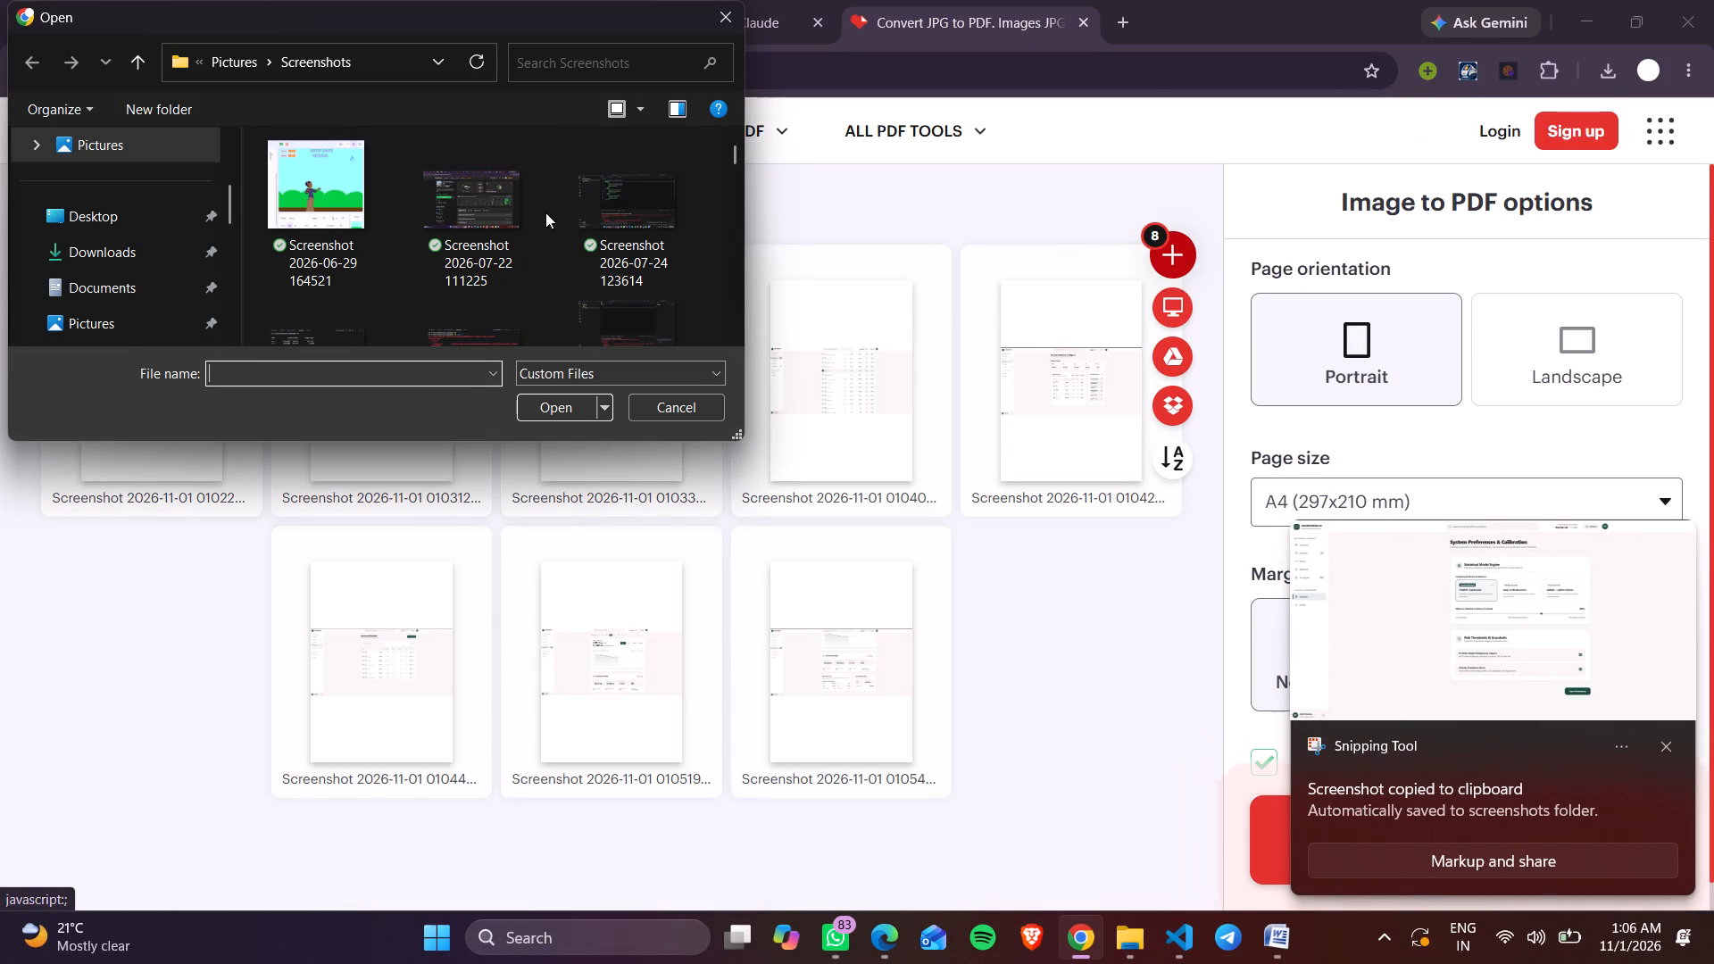
pyautogui.scroll(-6, 509, 261)
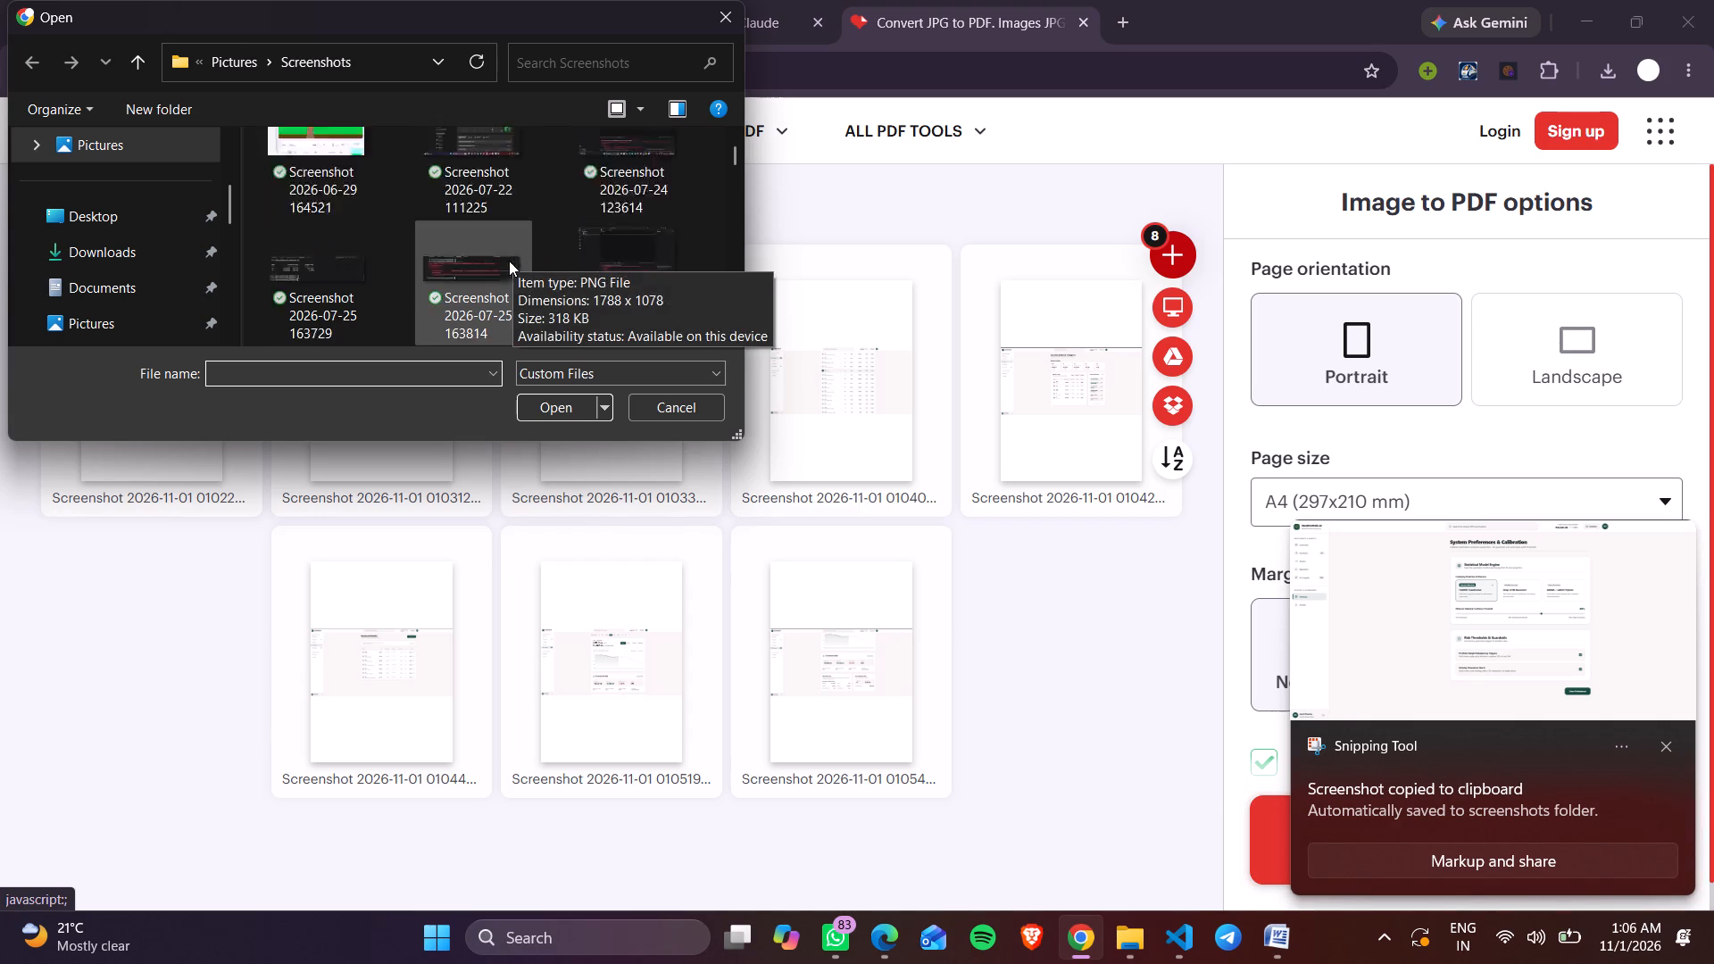
pyautogui.scroll(-20, 509, 261)
pyautogui.scroll(-20, 509, 261)
pyautogui.scroll(-20, 509, 261)
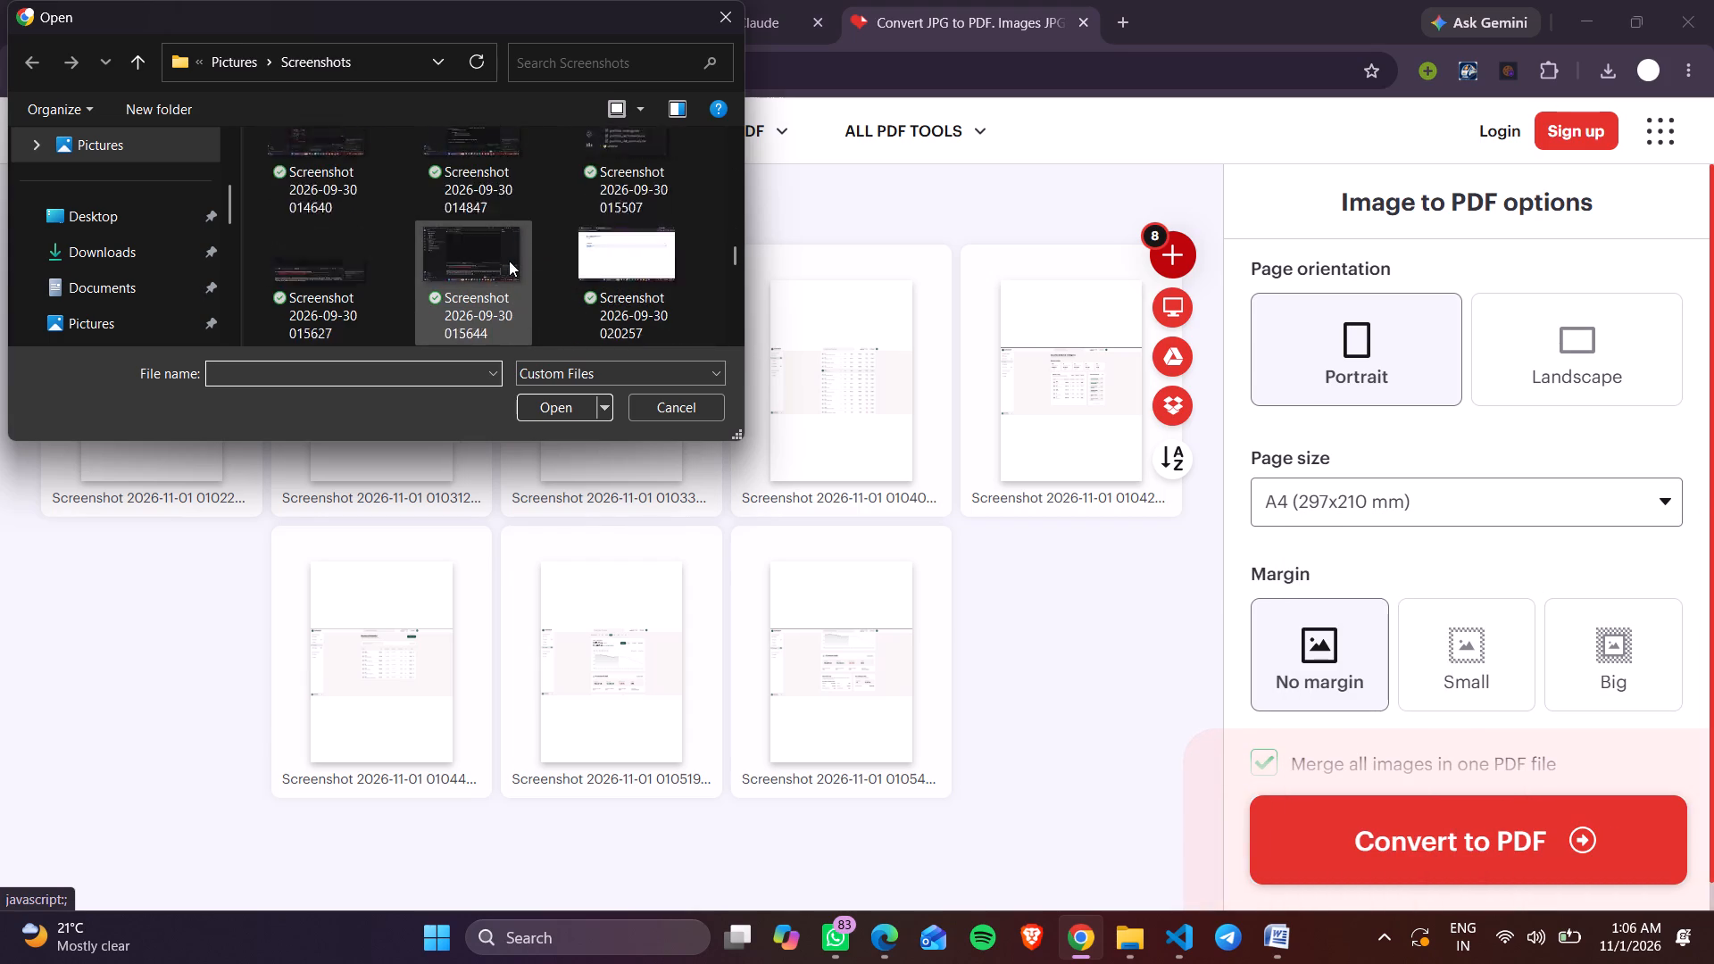
pyautogui.scroll(-20, 509, 261)
pyautogui.scroll(-20, 509, 261)
pyautogui.scroll(-20, 509, 261)
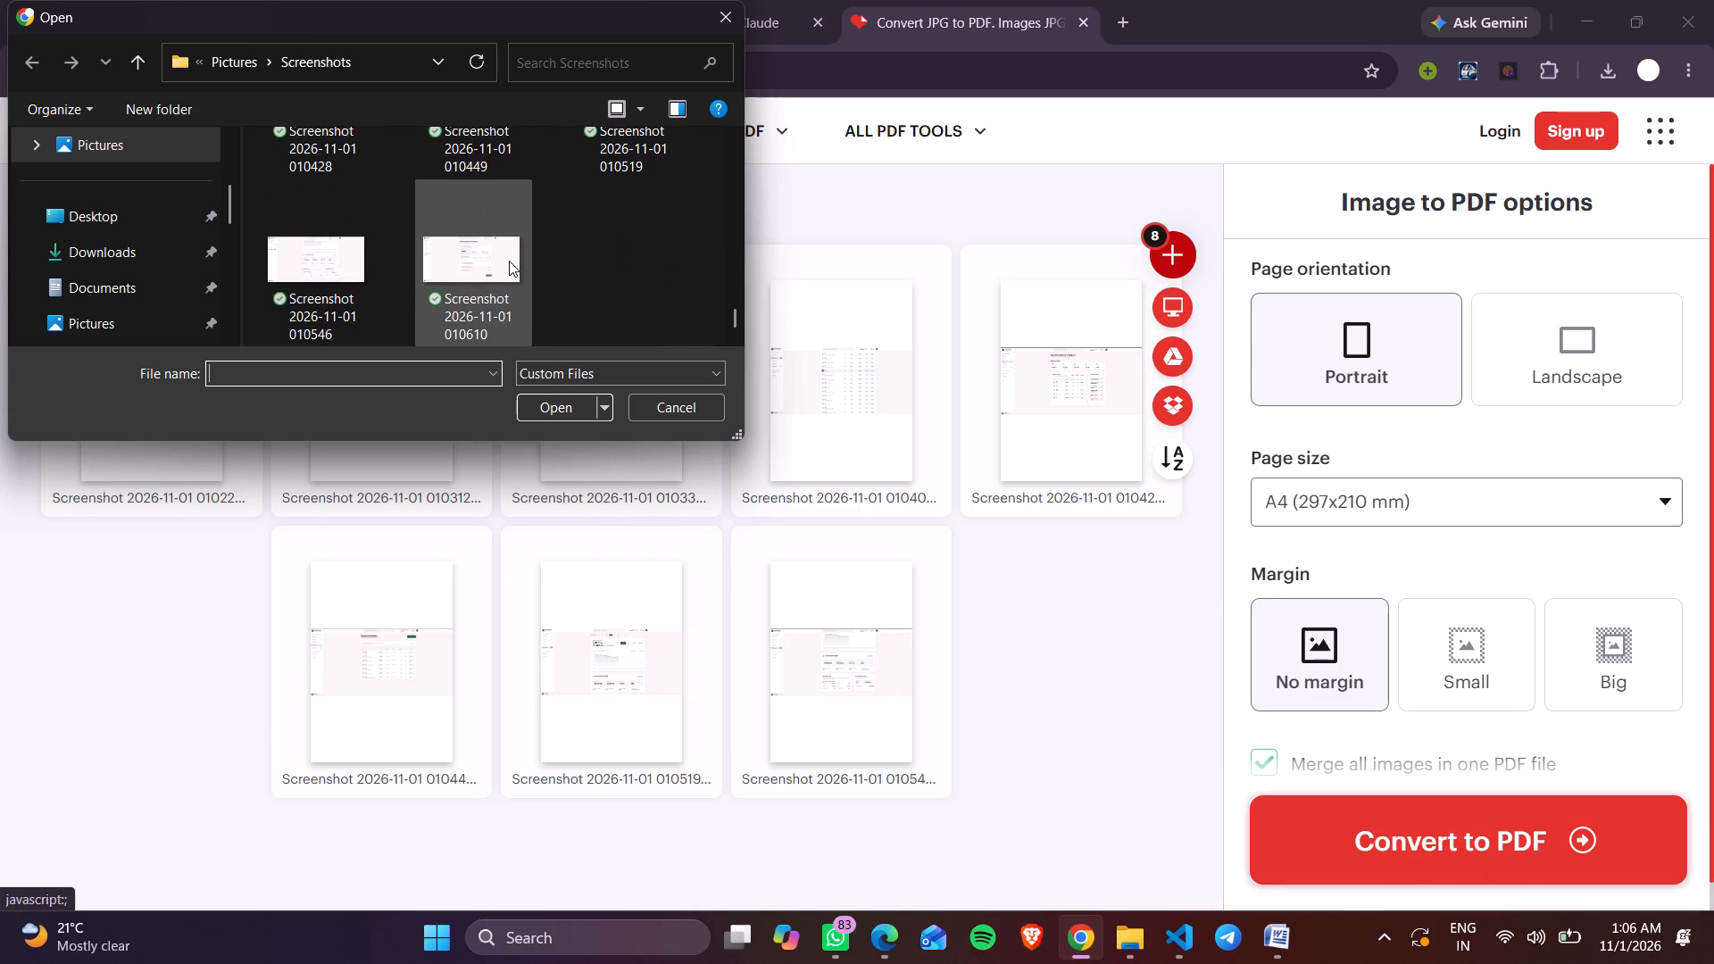
pyautogui.click(488, 296)
pyautogui.click(537, 416)
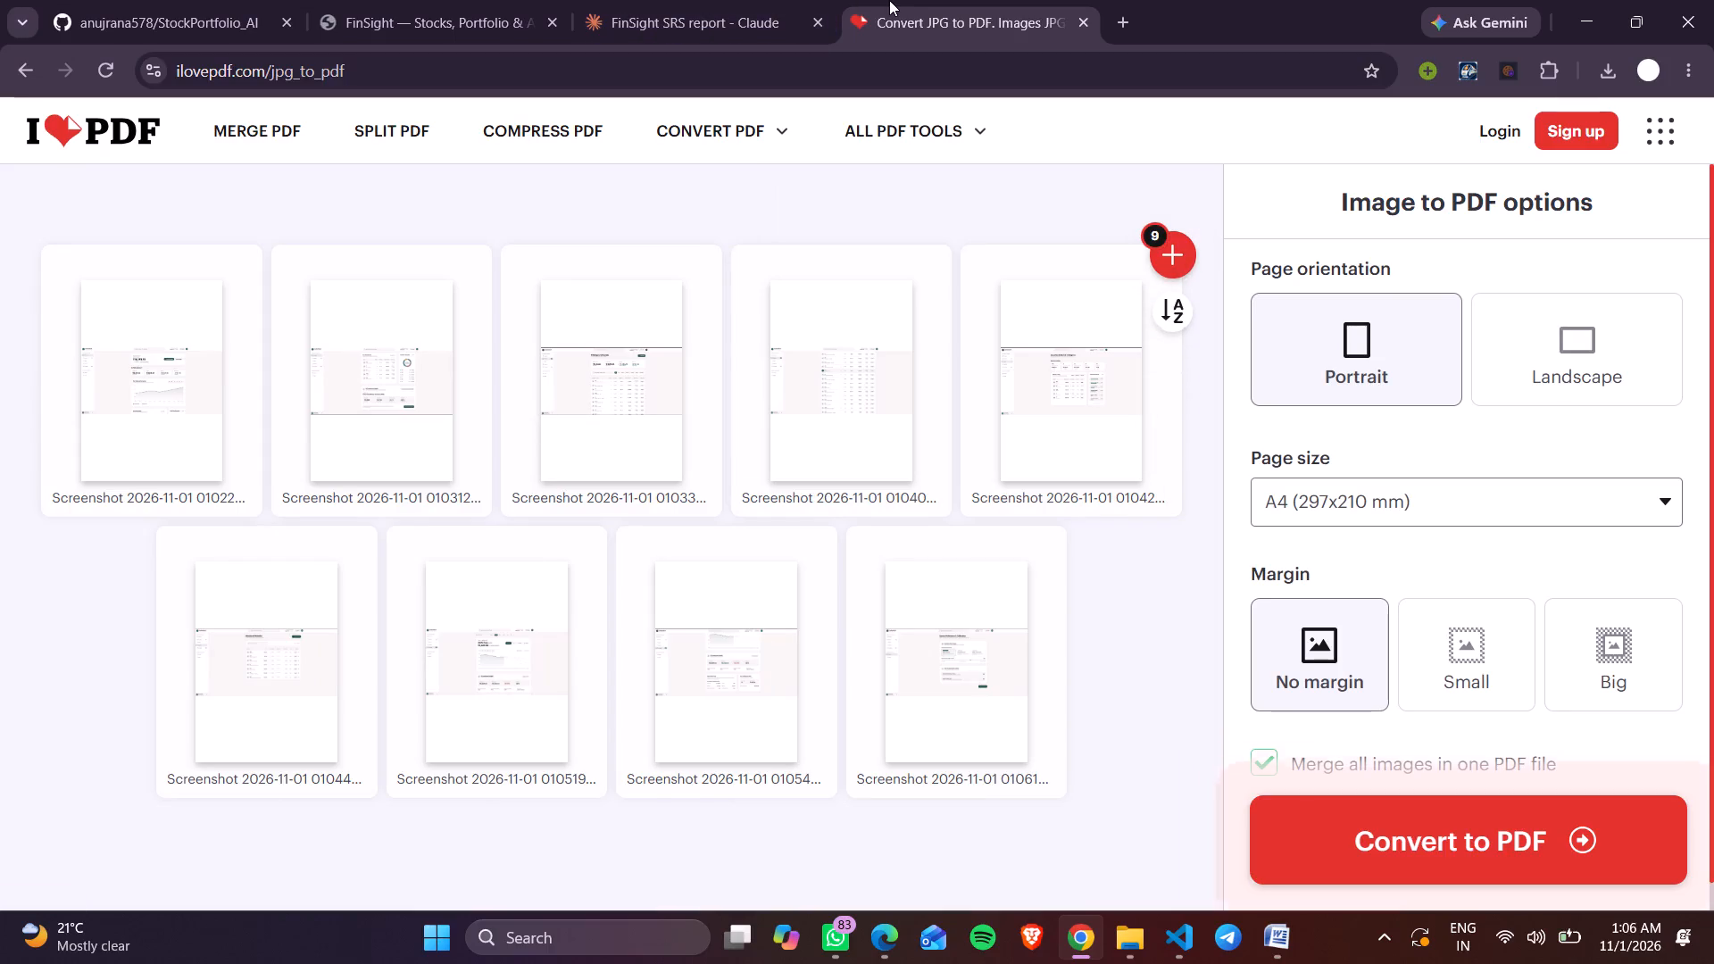
# Open the Profile page of StockPortfolio AI and capture a screenshot of the whole page area, excluding the browser's own controls.
pyautogui.click(889, 0)
pyautogui.click(348, 20)
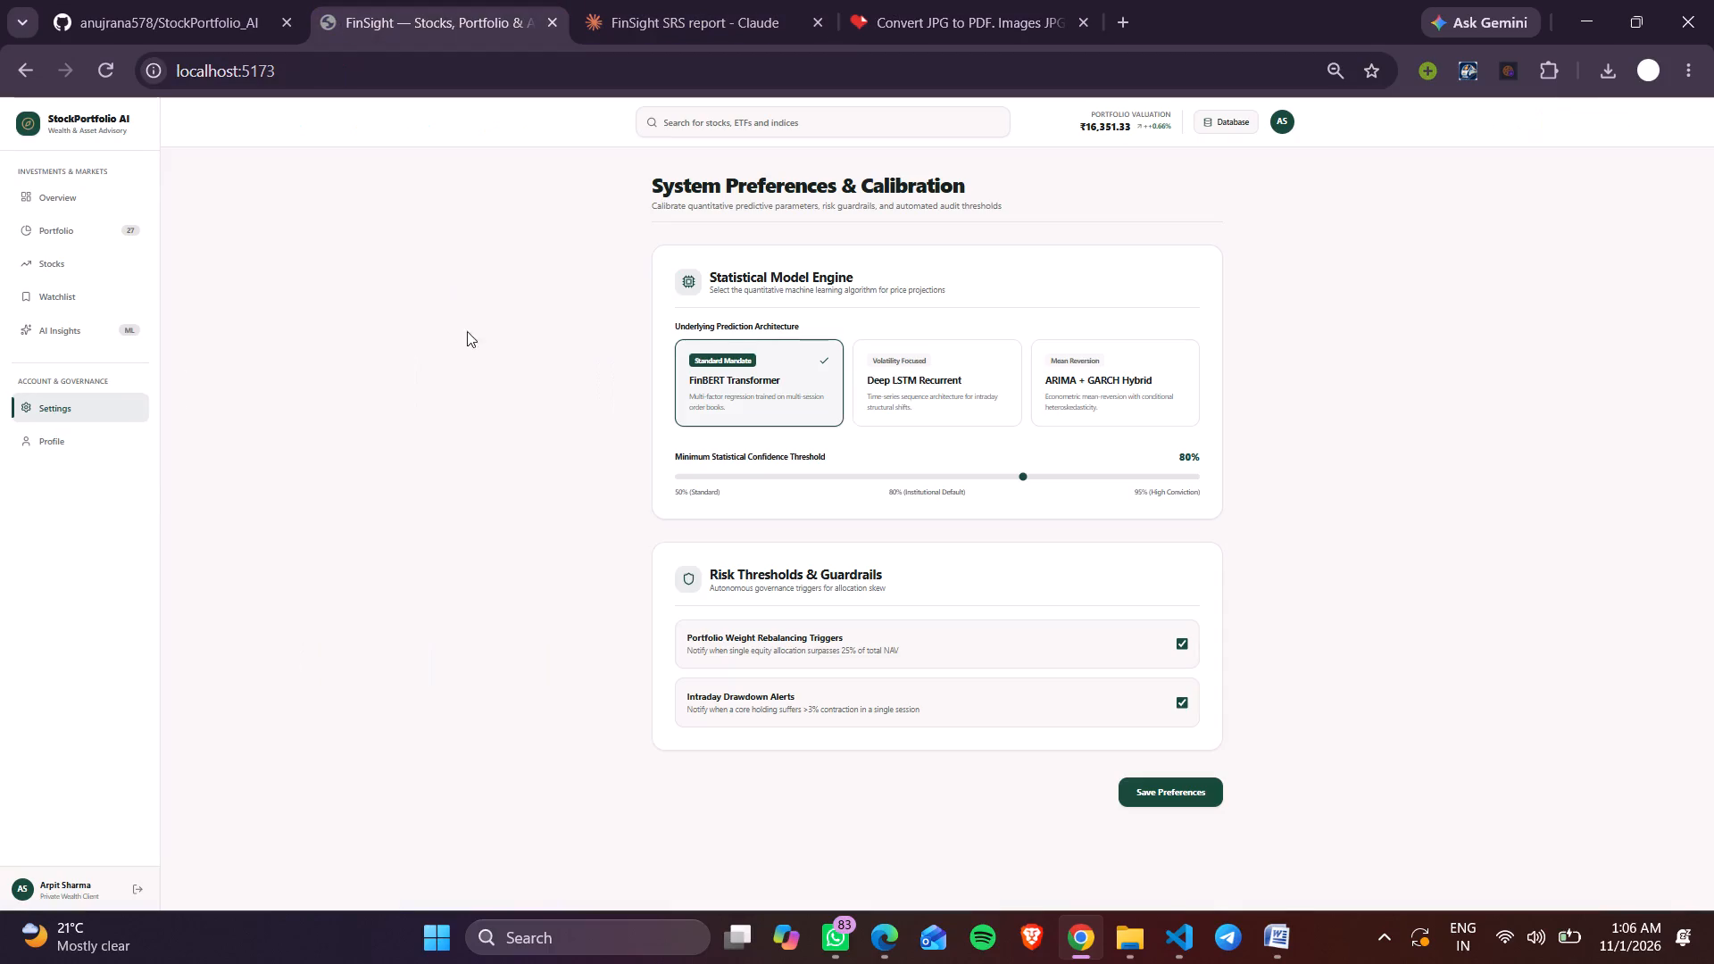
pyautogui.click(39, 436)
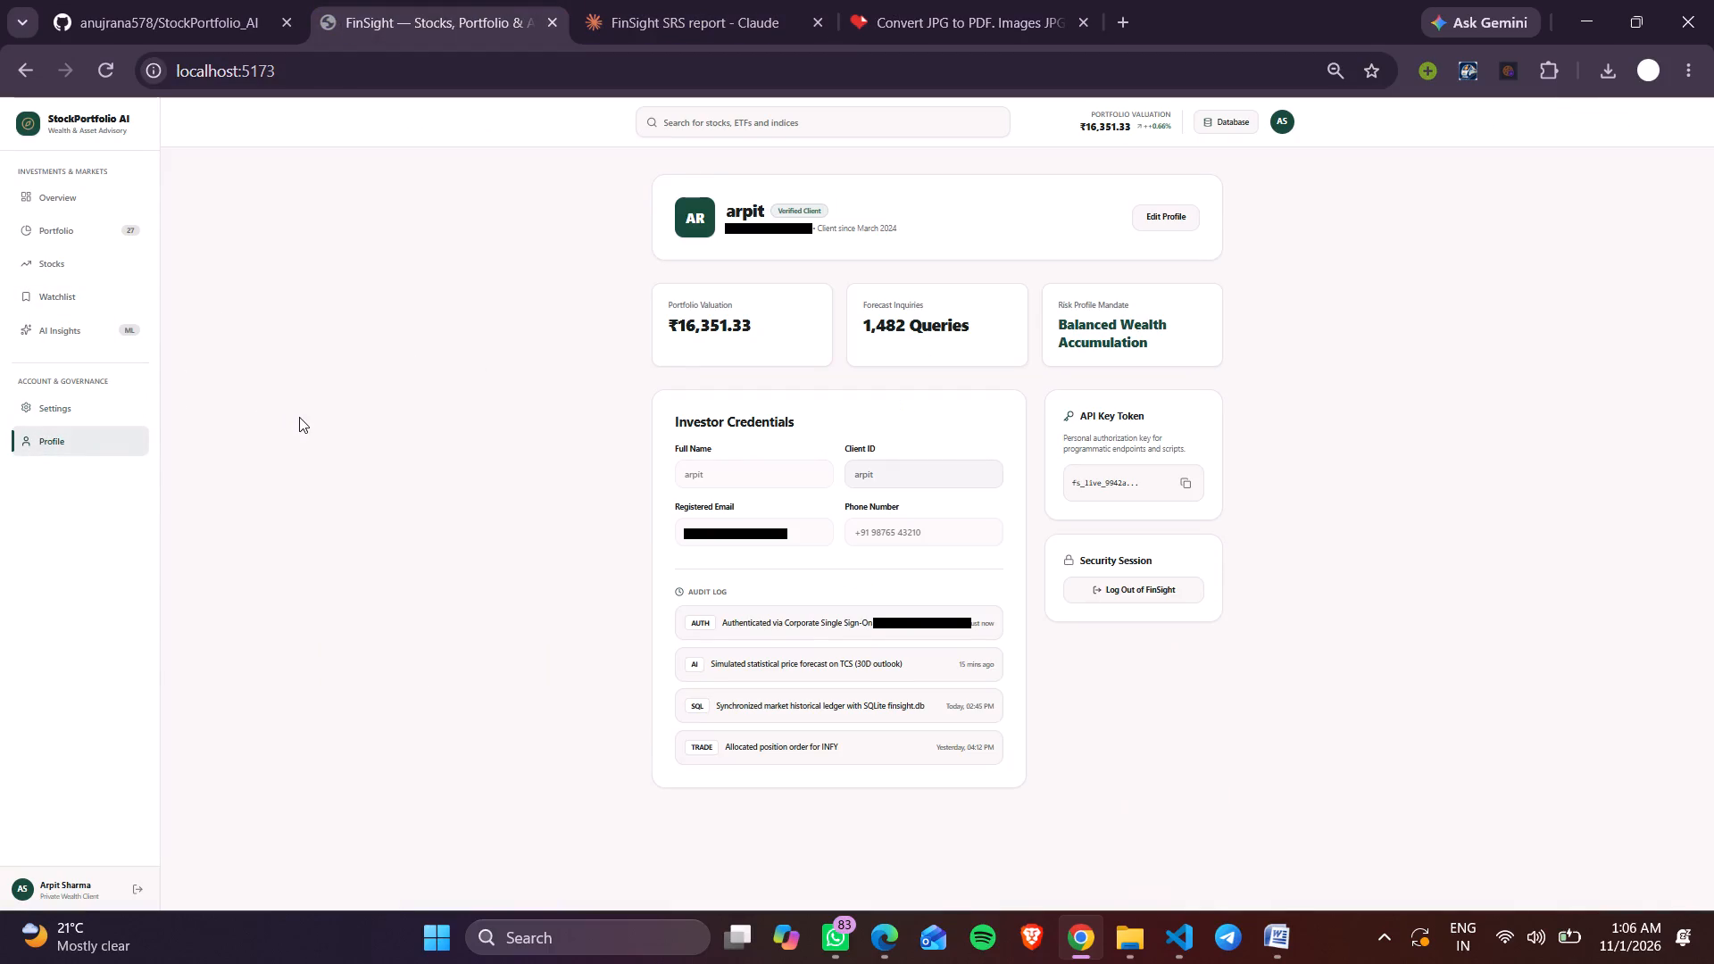
pyautogui.press('Print')
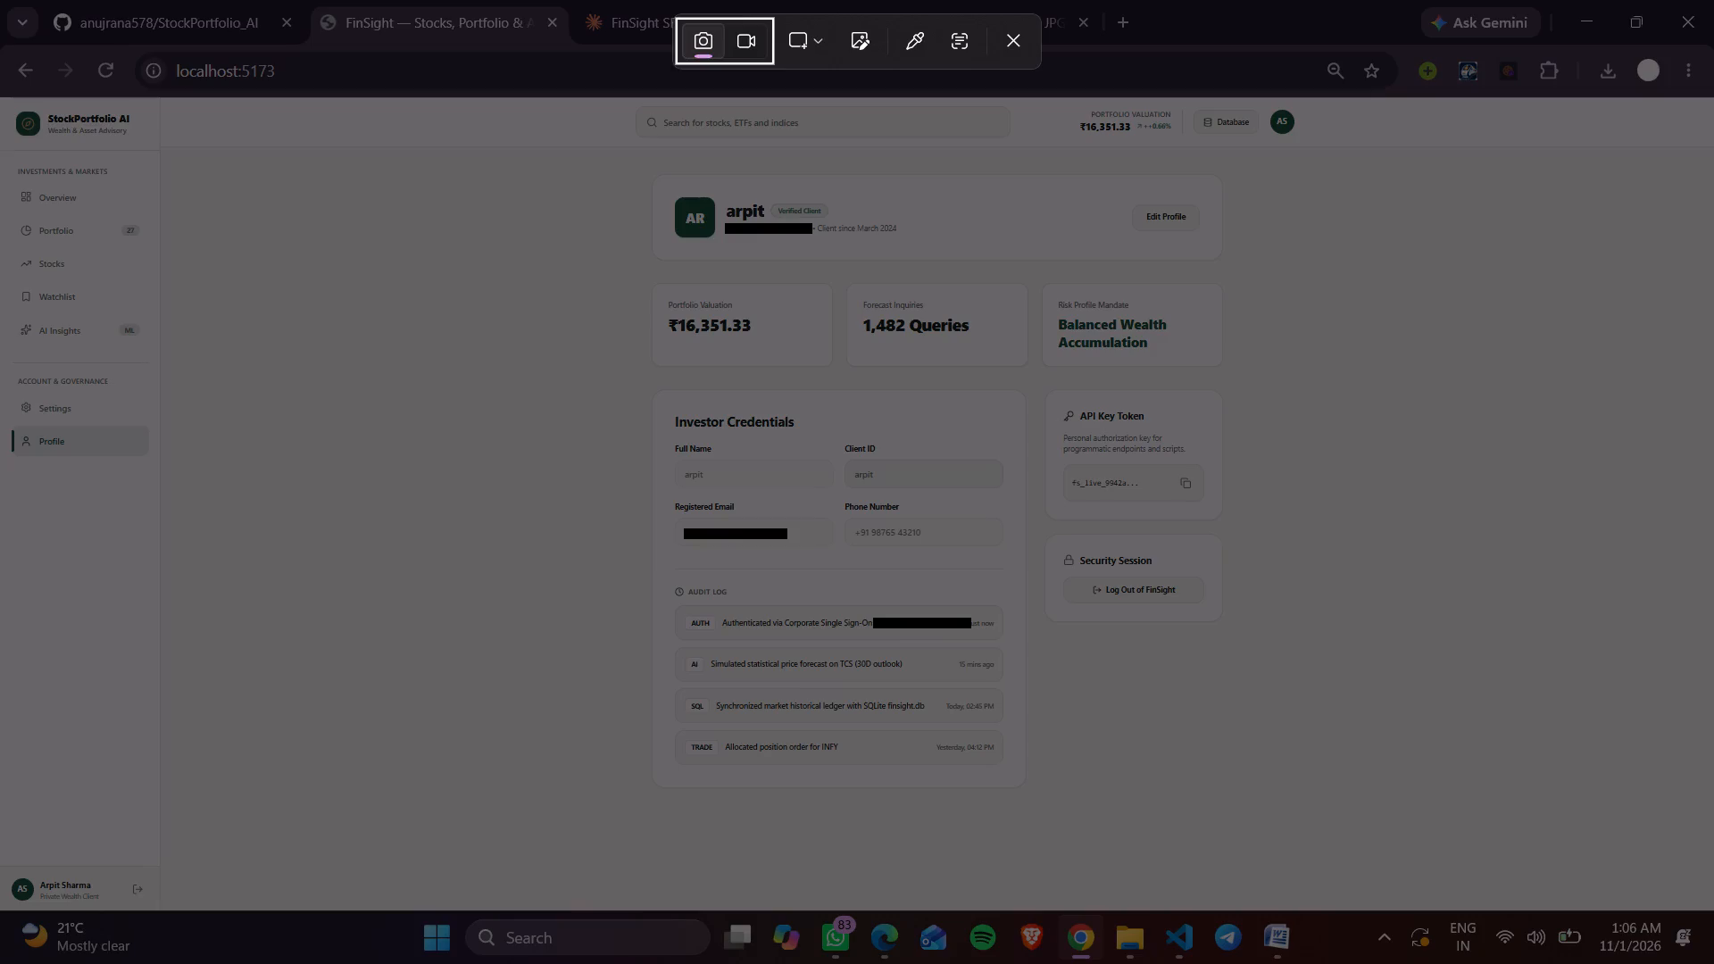
pyautogui.moveTo(0, 97); pyautogui.dragTo(1713, 963)
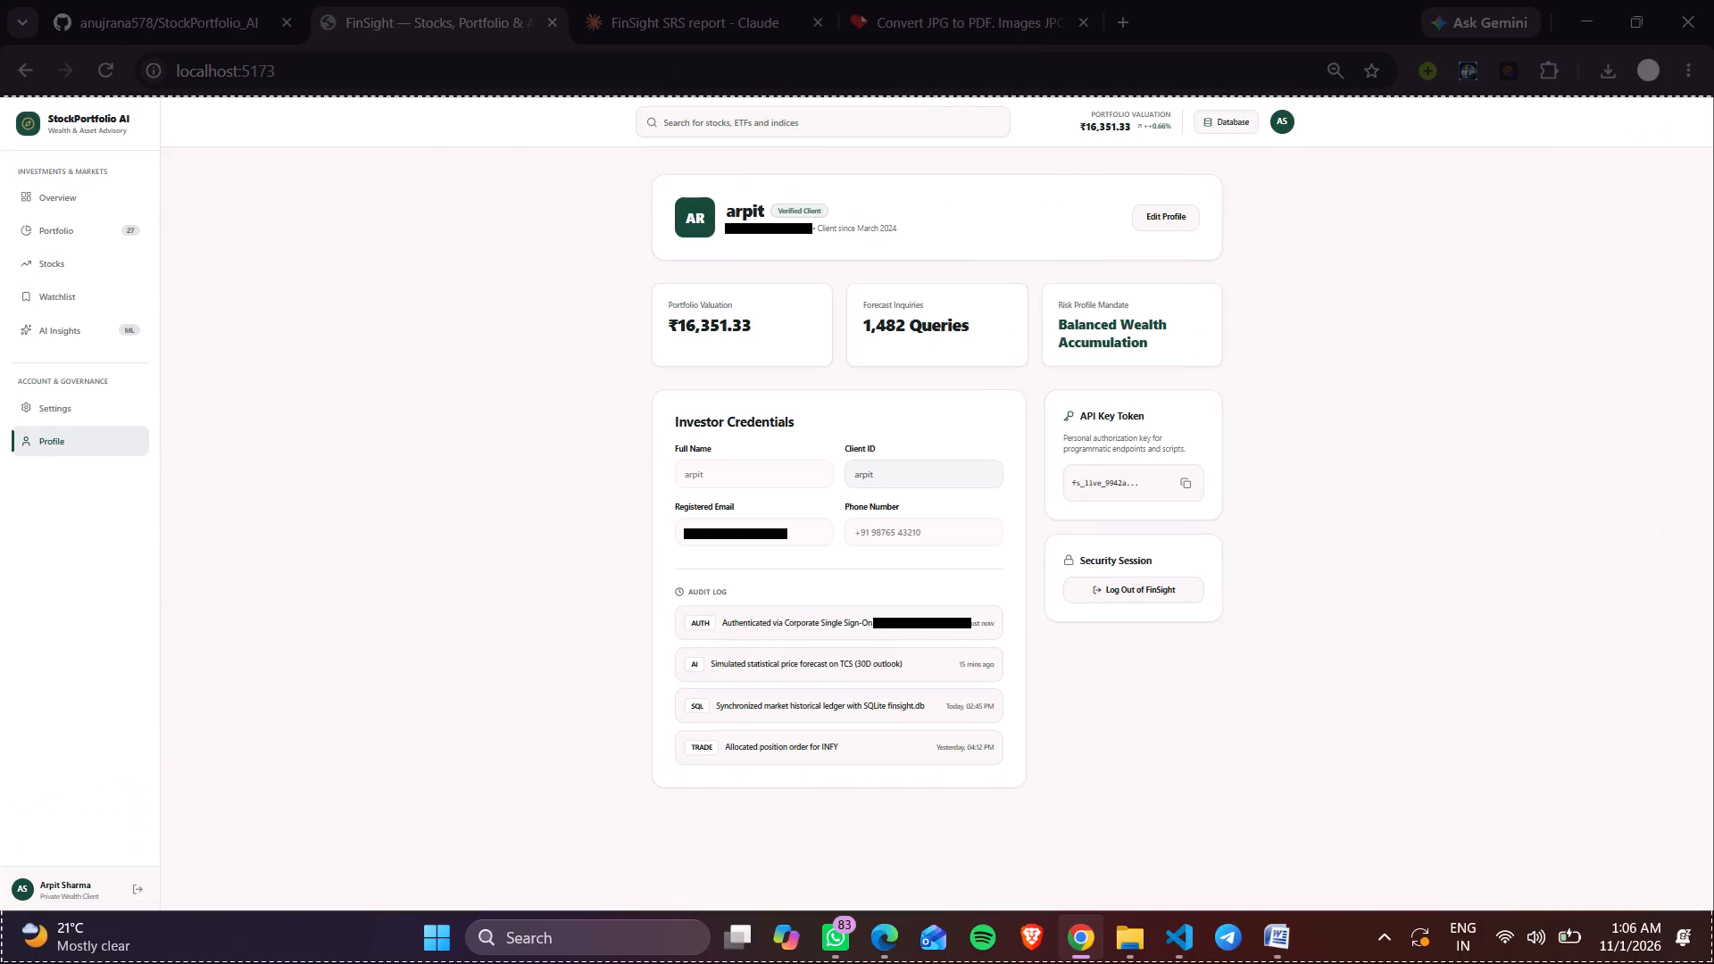
pyautogui.moveTo(1713, 963); pyautogui.dragTo(1713, 908)
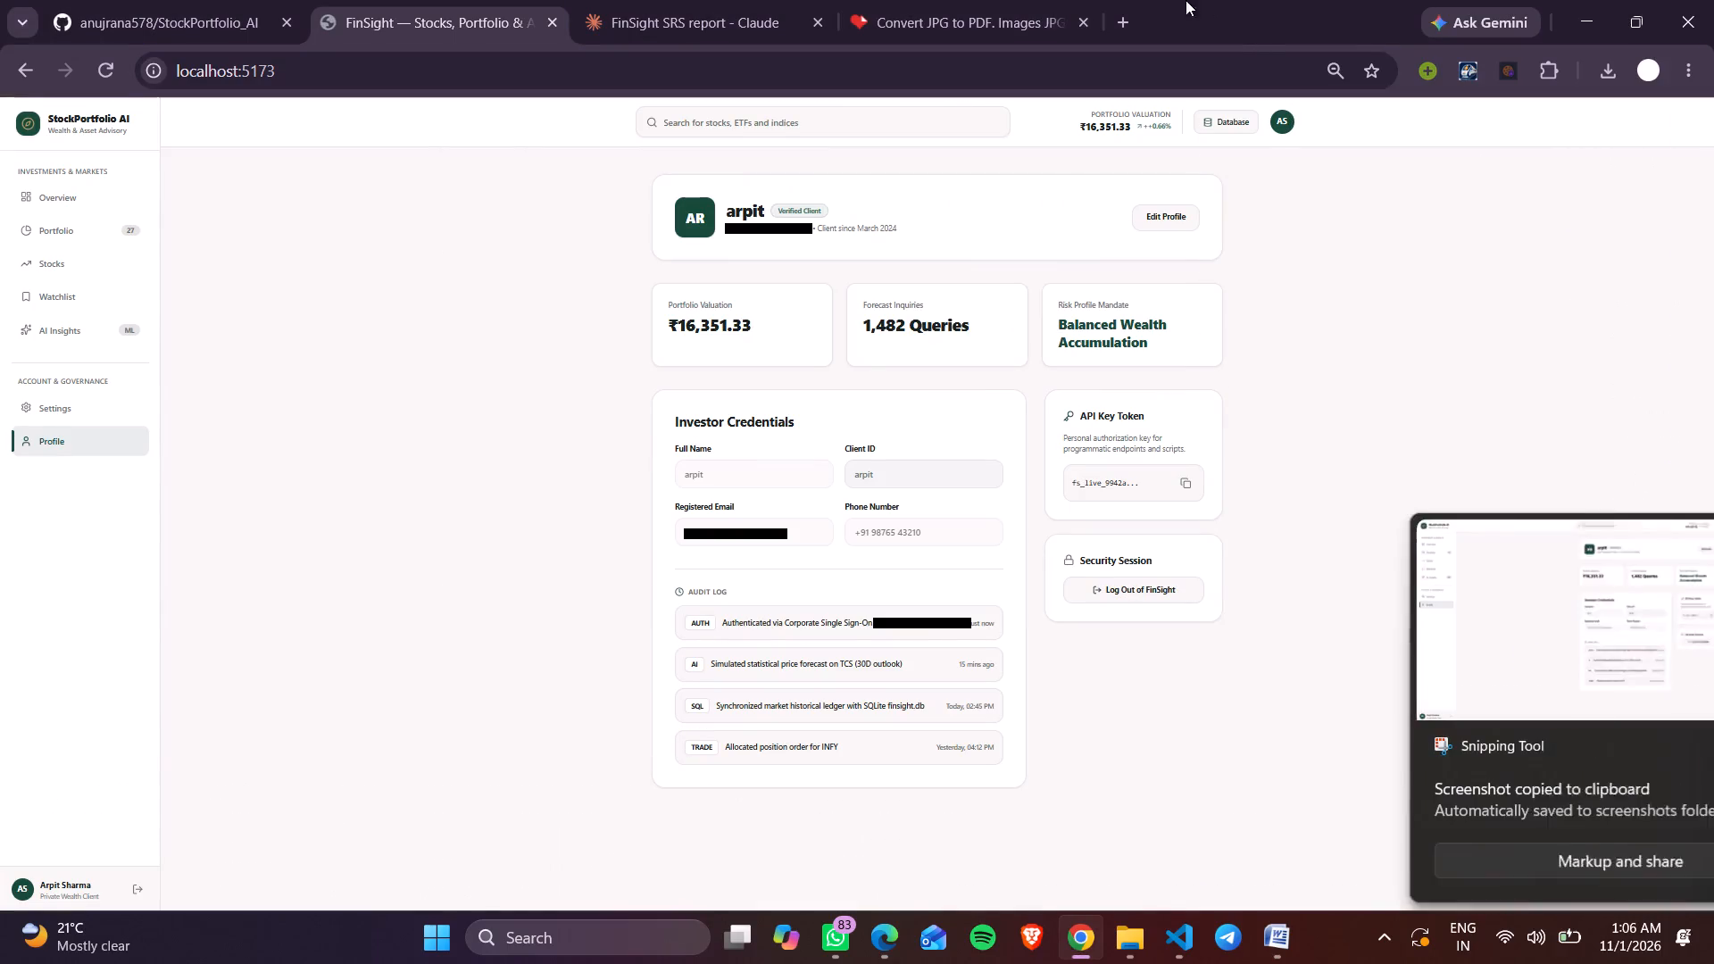
pyautogui.click(993, 0)
pyautogui.click(1168, 251)
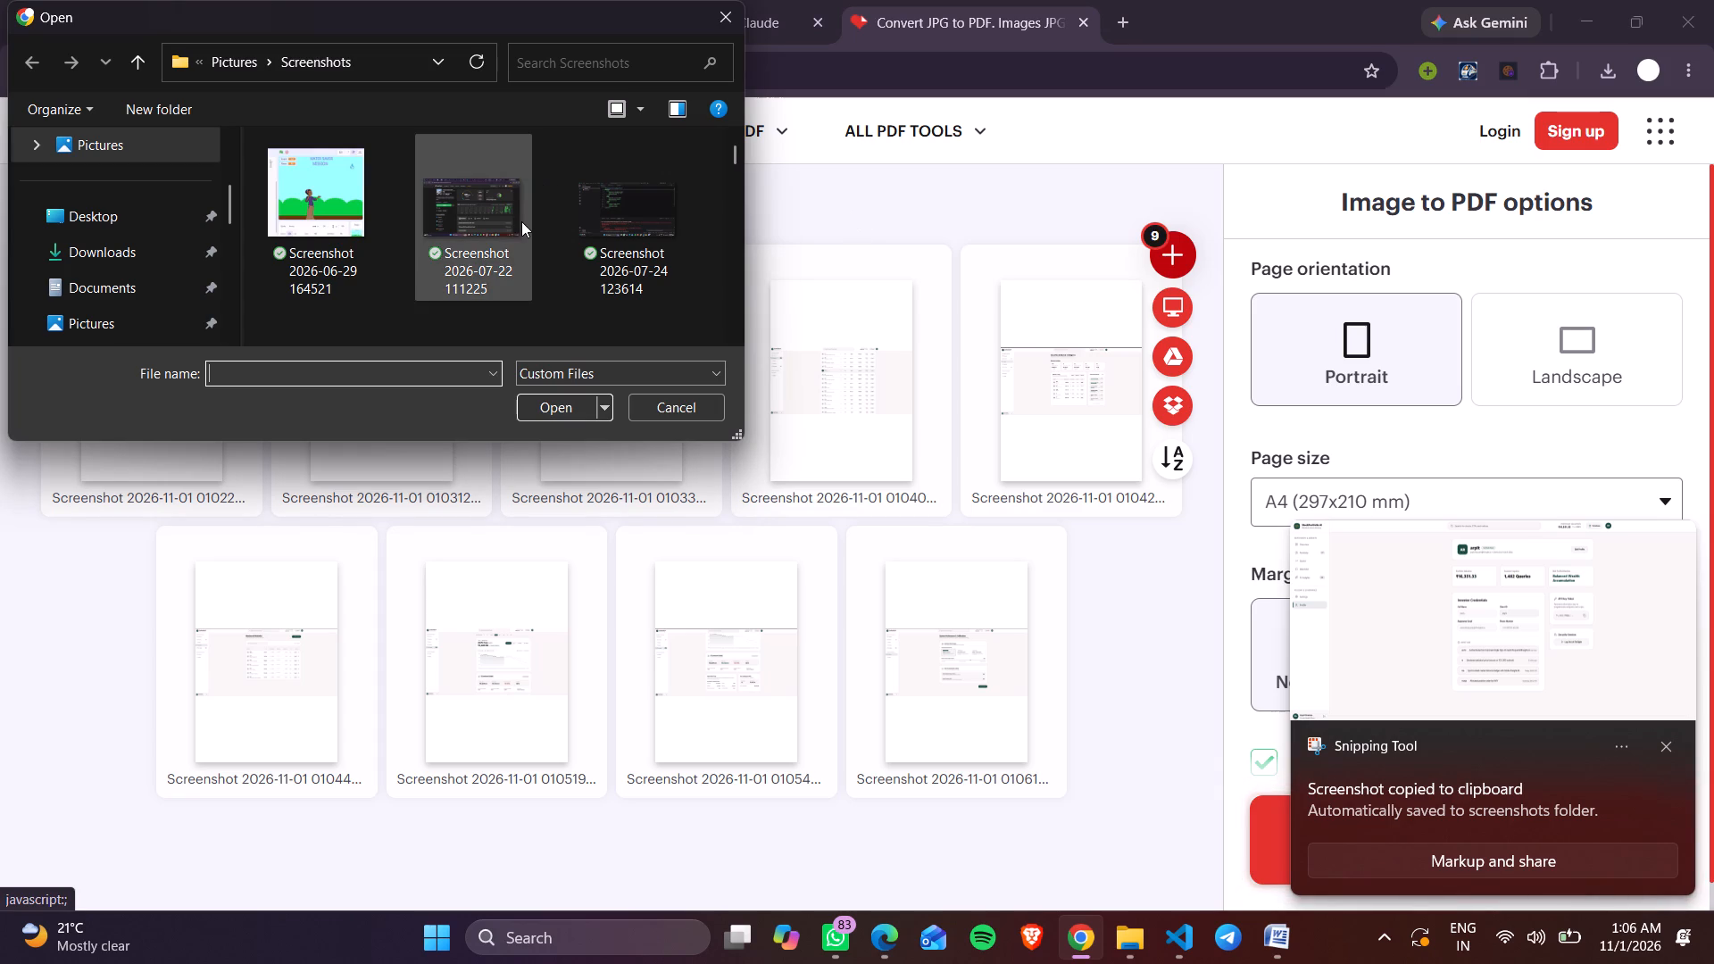
pyautogui.scroll(-20, 521, 221)
pyautogui.scroll(-20, 521, 221)
pyautogui.scroll(-20, 521, 221)
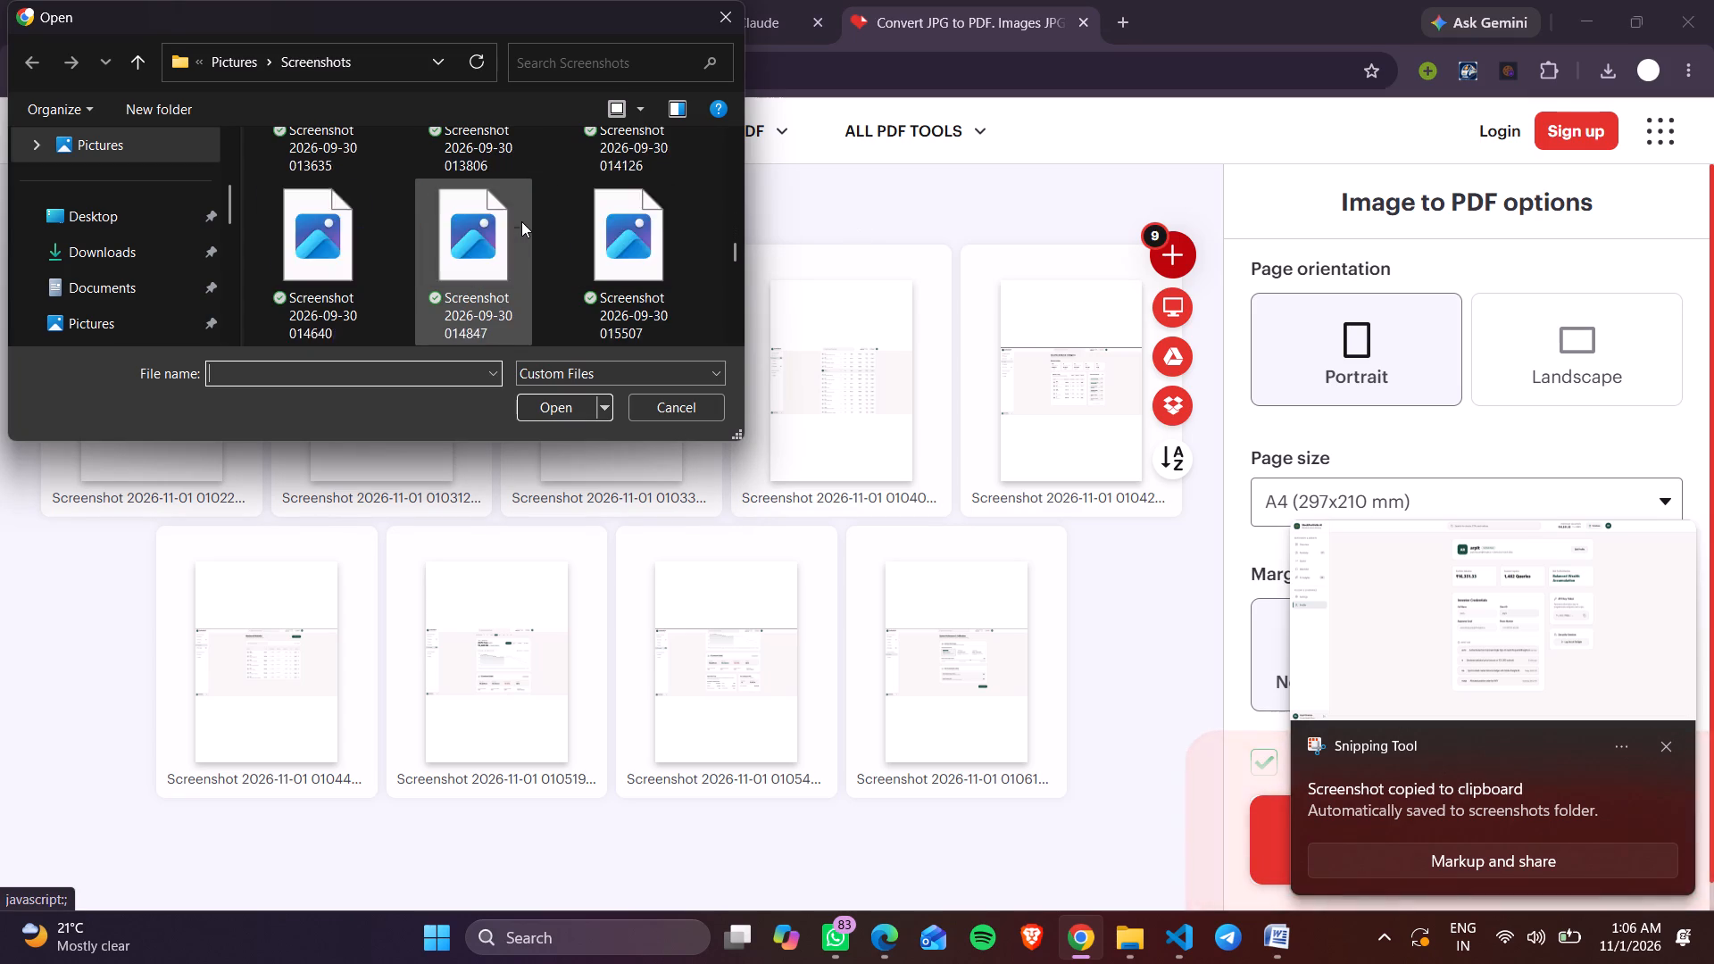
pyautogui.scroll(-20, 521, 221)
pyautogui.scroll(-20, 521, 221)
pyautogui.scroll(-20, 521, 221)
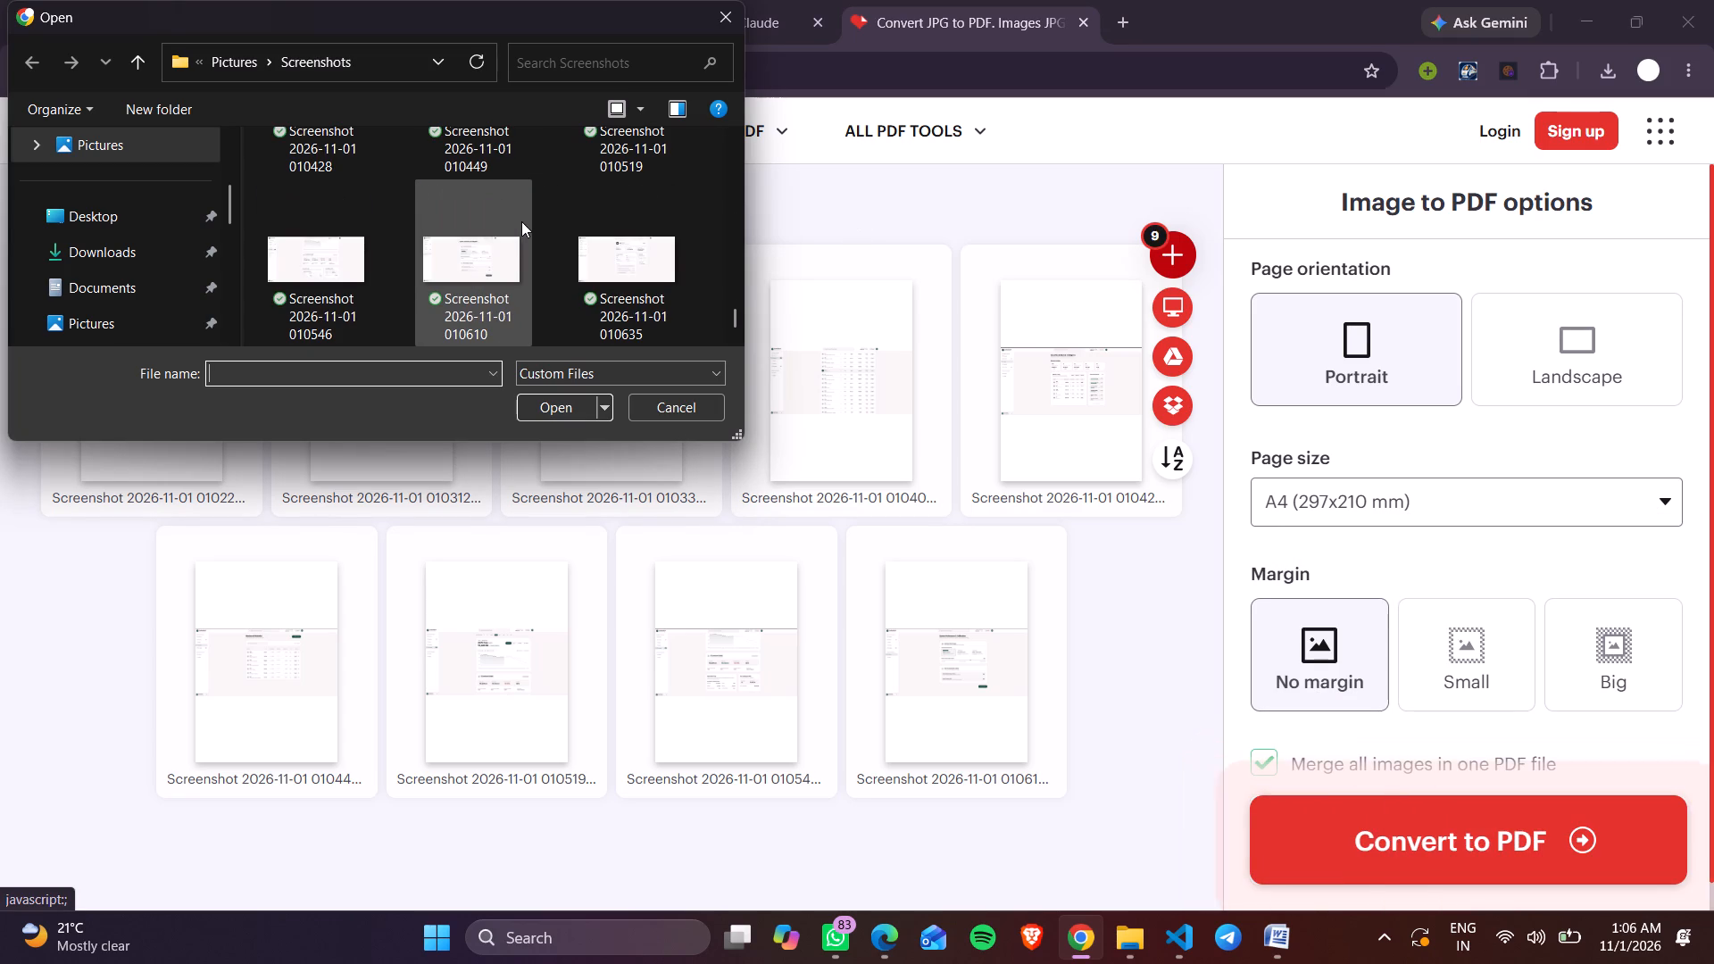
pyautogui.click(610, 262)
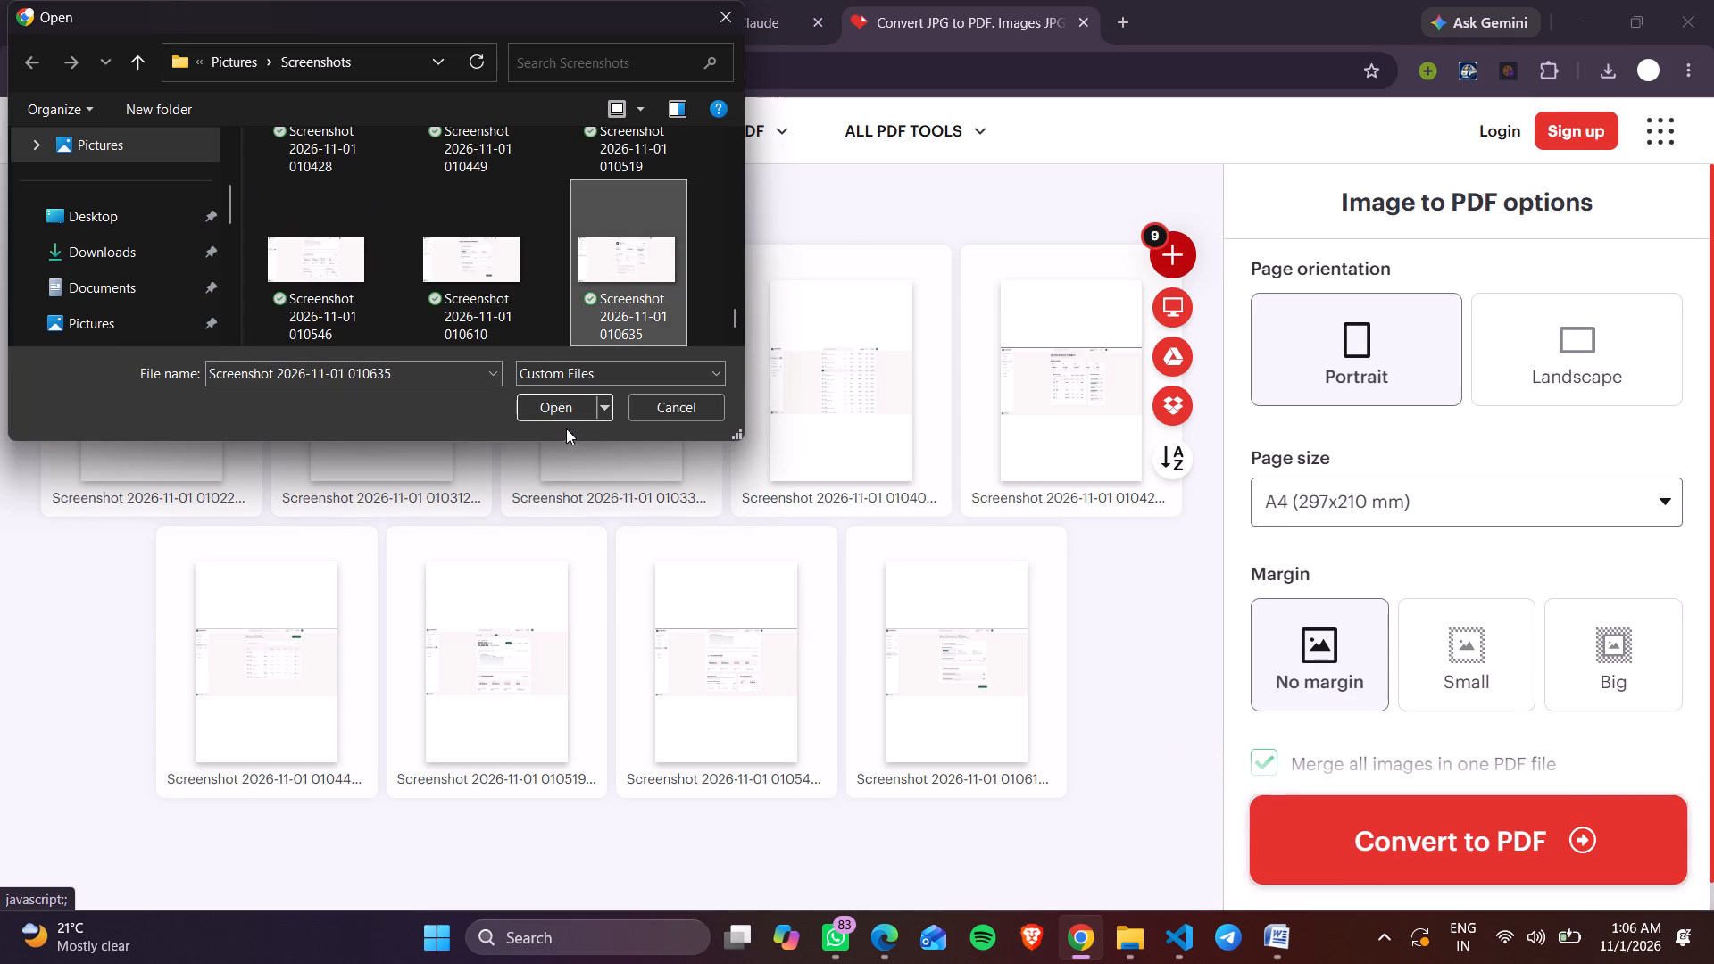
pyautogui.click(563, 424)
pyautogui.click(561, 414)
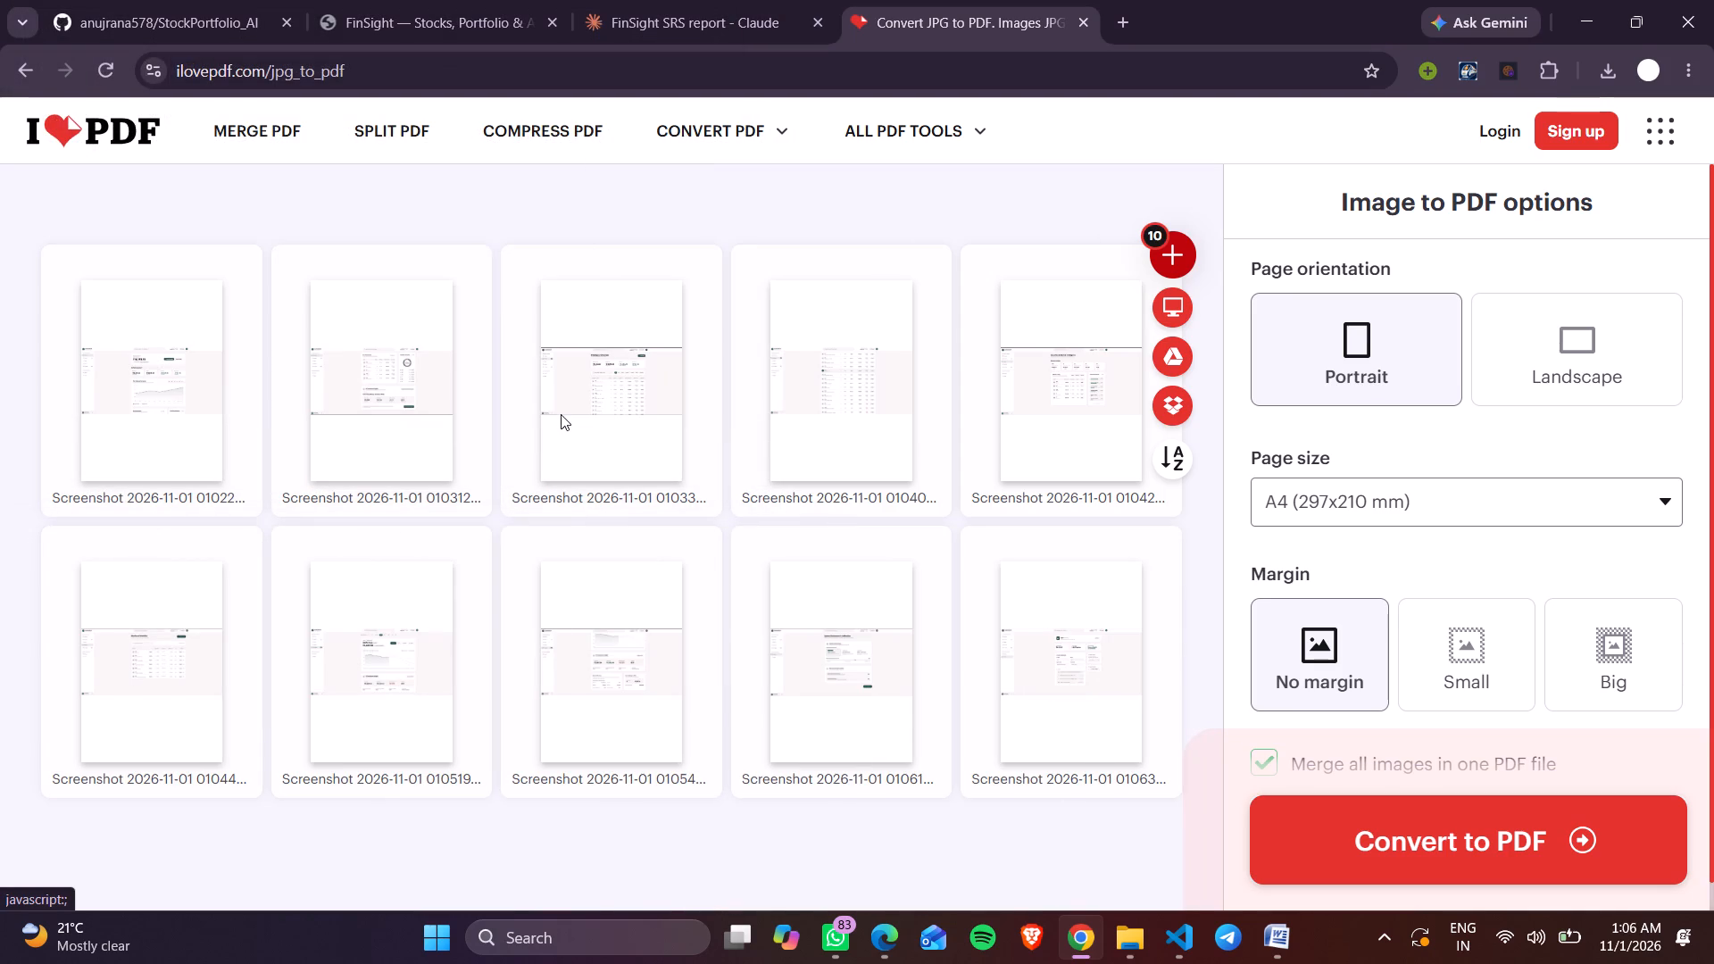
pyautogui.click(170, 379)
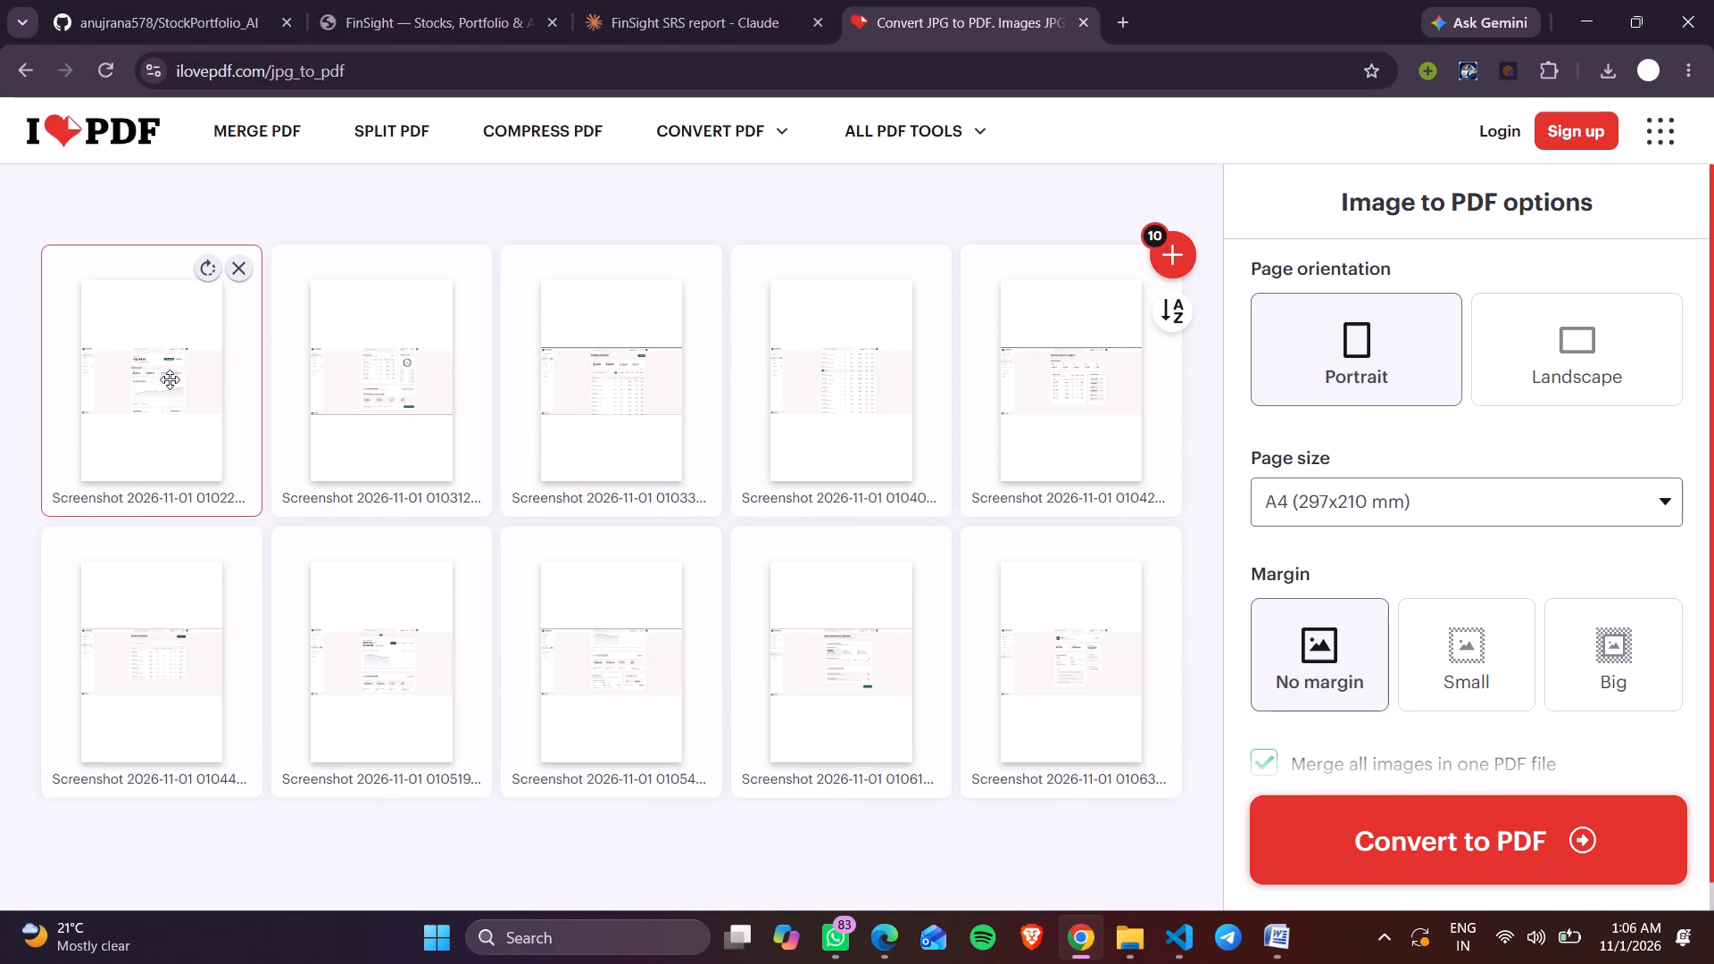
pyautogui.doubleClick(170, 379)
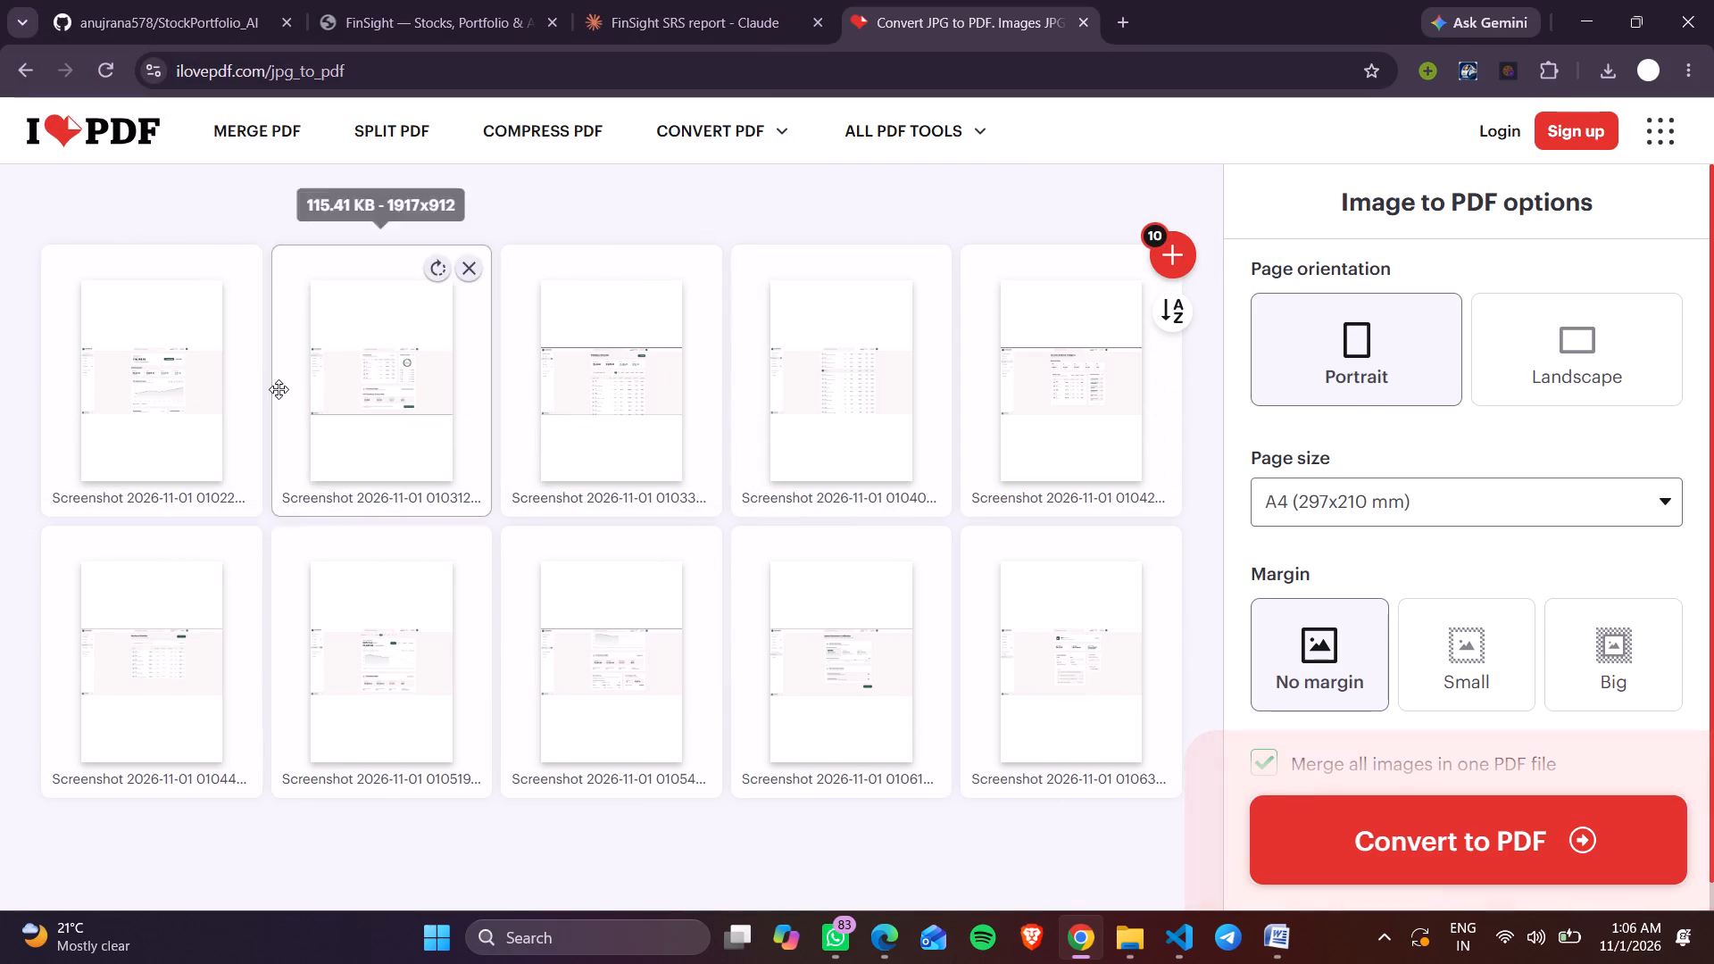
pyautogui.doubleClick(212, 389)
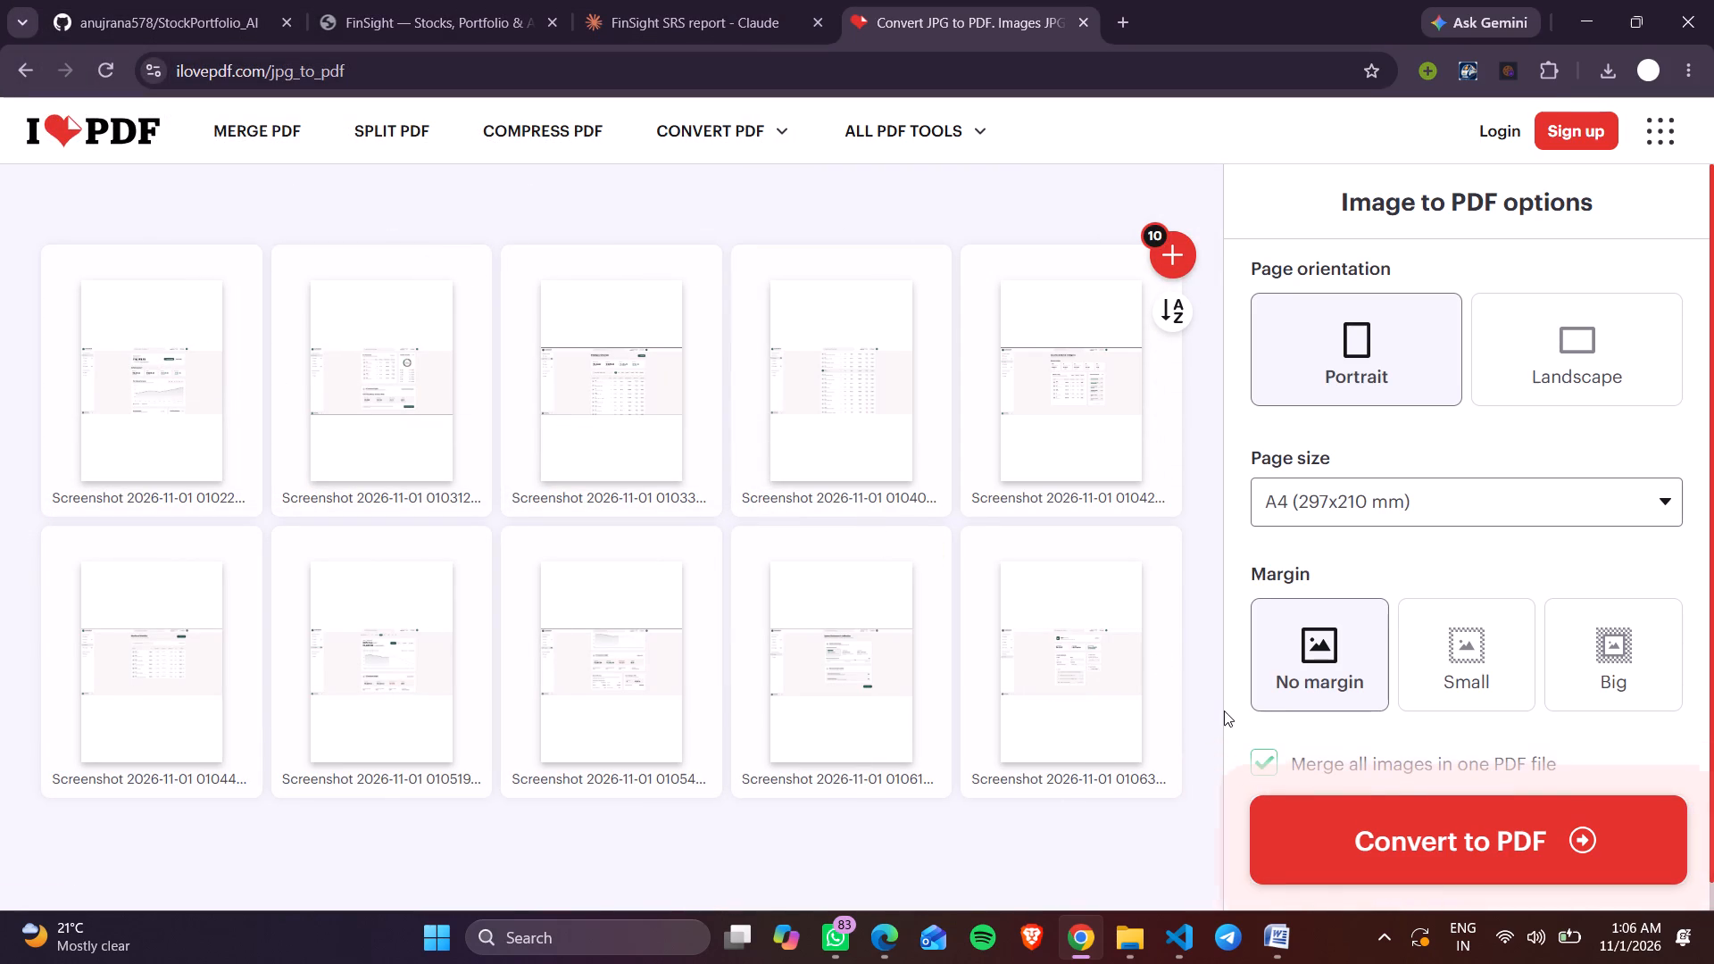
pyautogui.click(1424, 828)
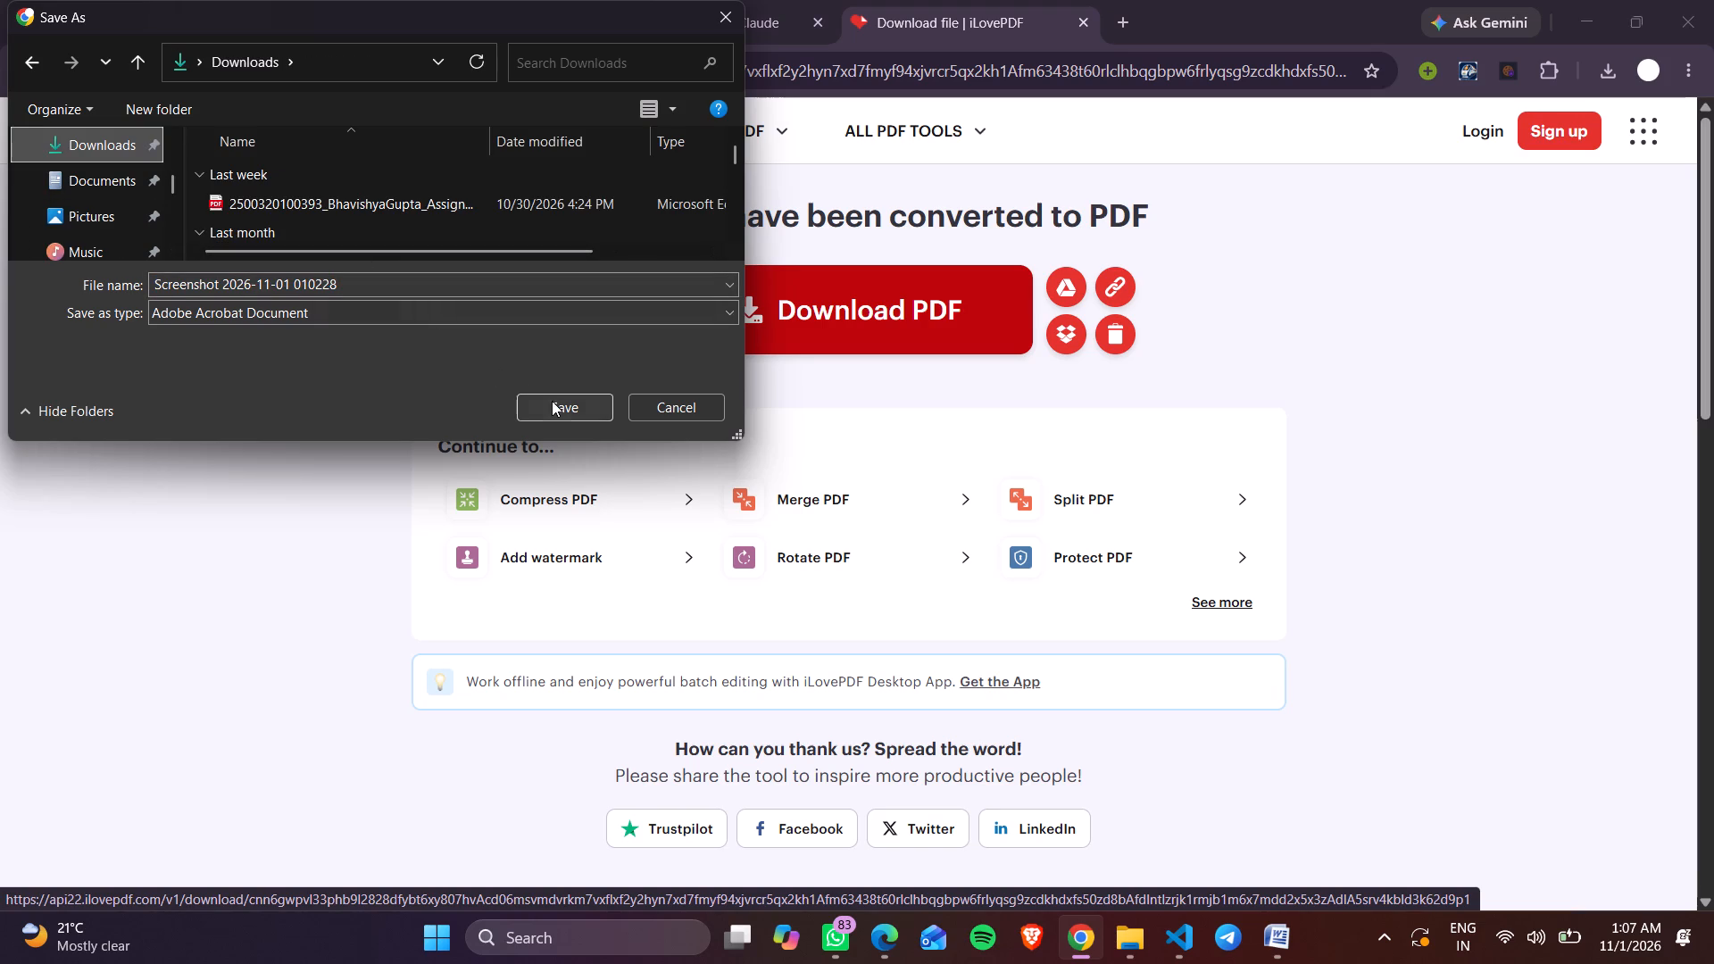
pyautogui.click(556, 406)
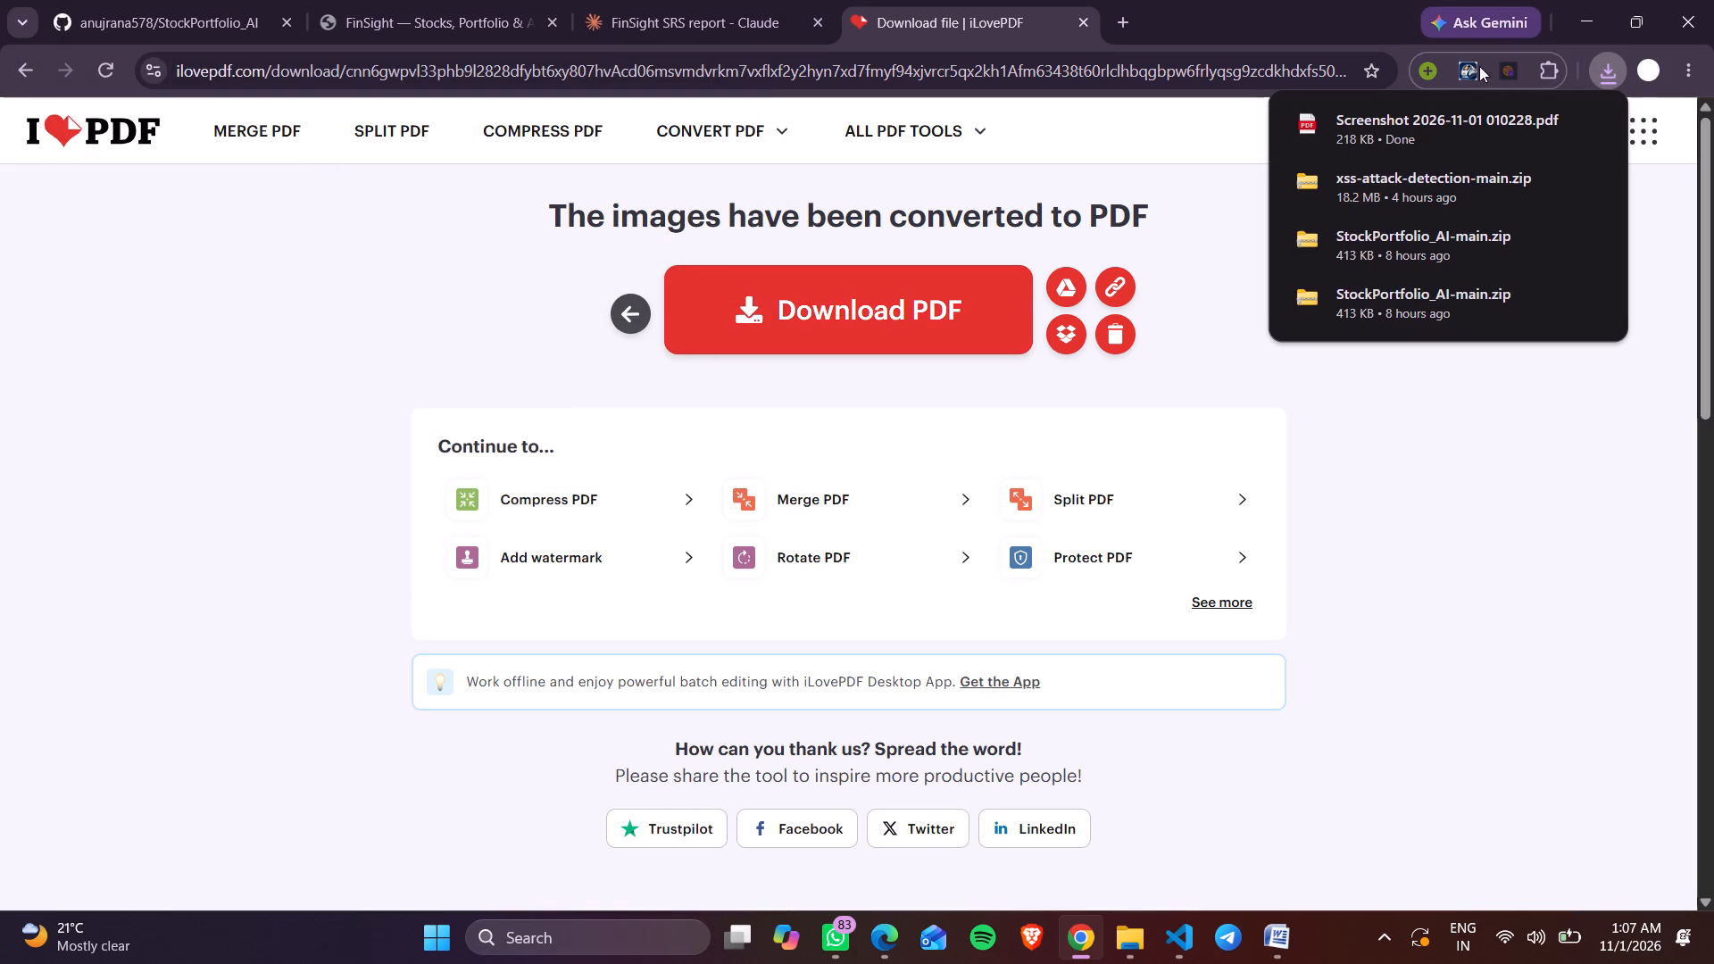
# Open the downloaded PDF, examine how the screenshots sit on its first pages, and close it.
pyautogui.click(1427, 121)
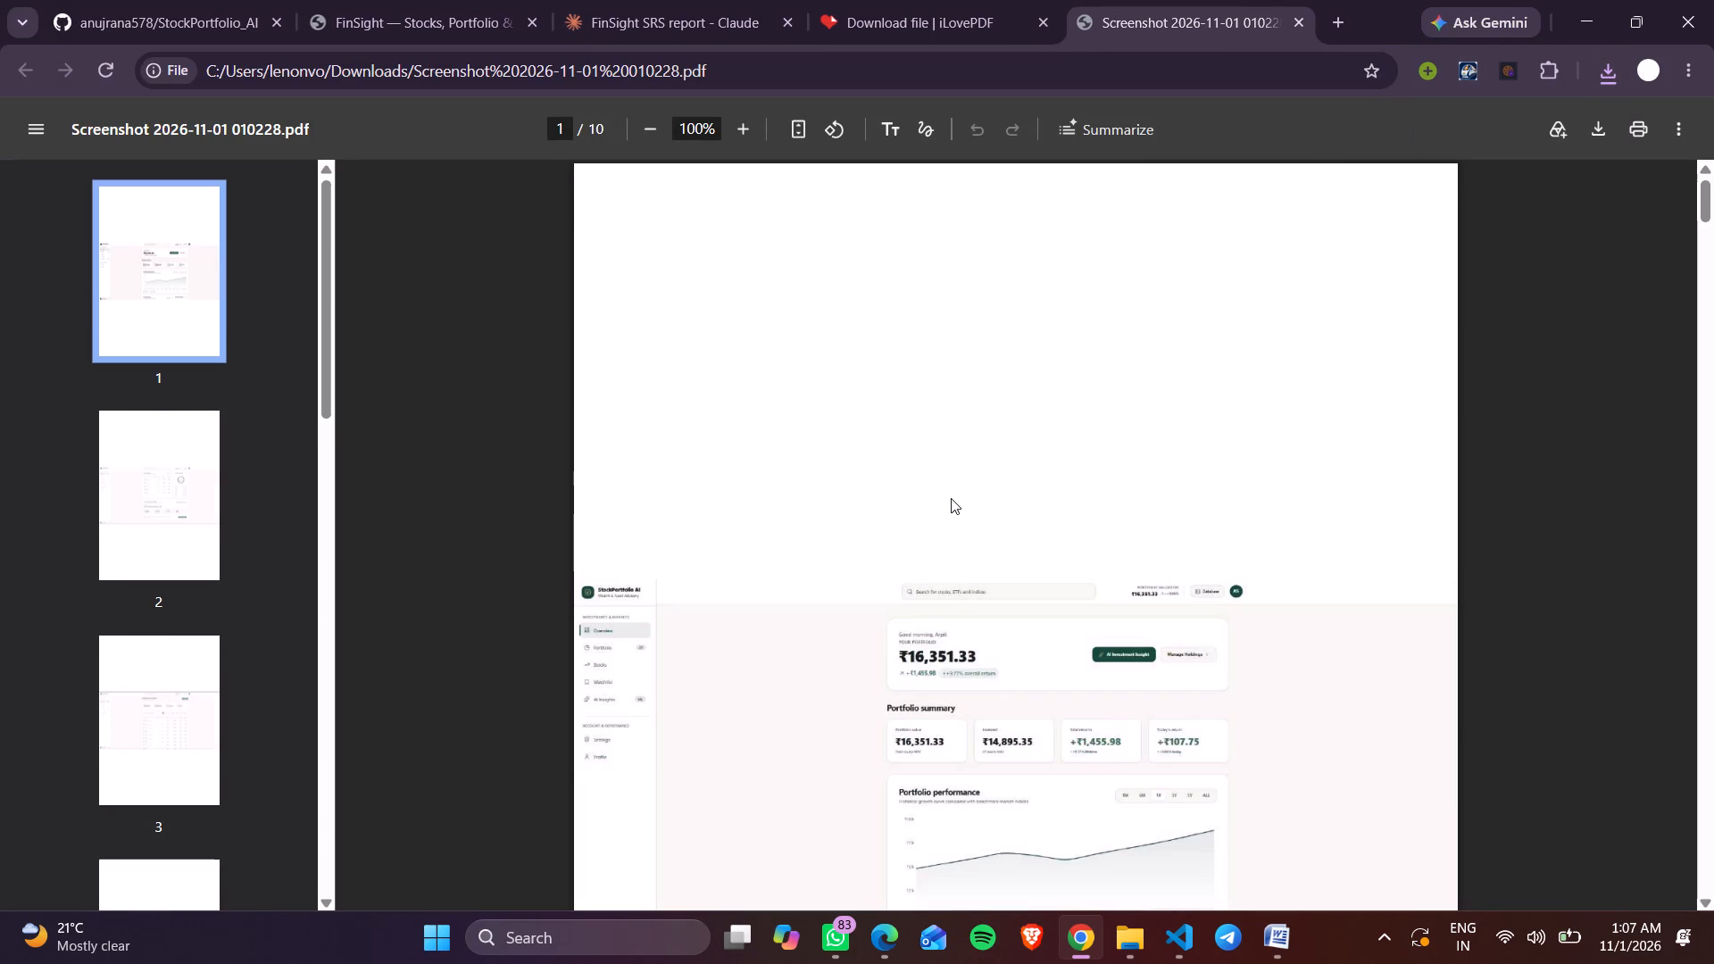
pyautogui.scroll(-6, 951, 498)
pyautogui.scroll(19, 951, 498)
pyautogui.scroll(-11, 951, 498)
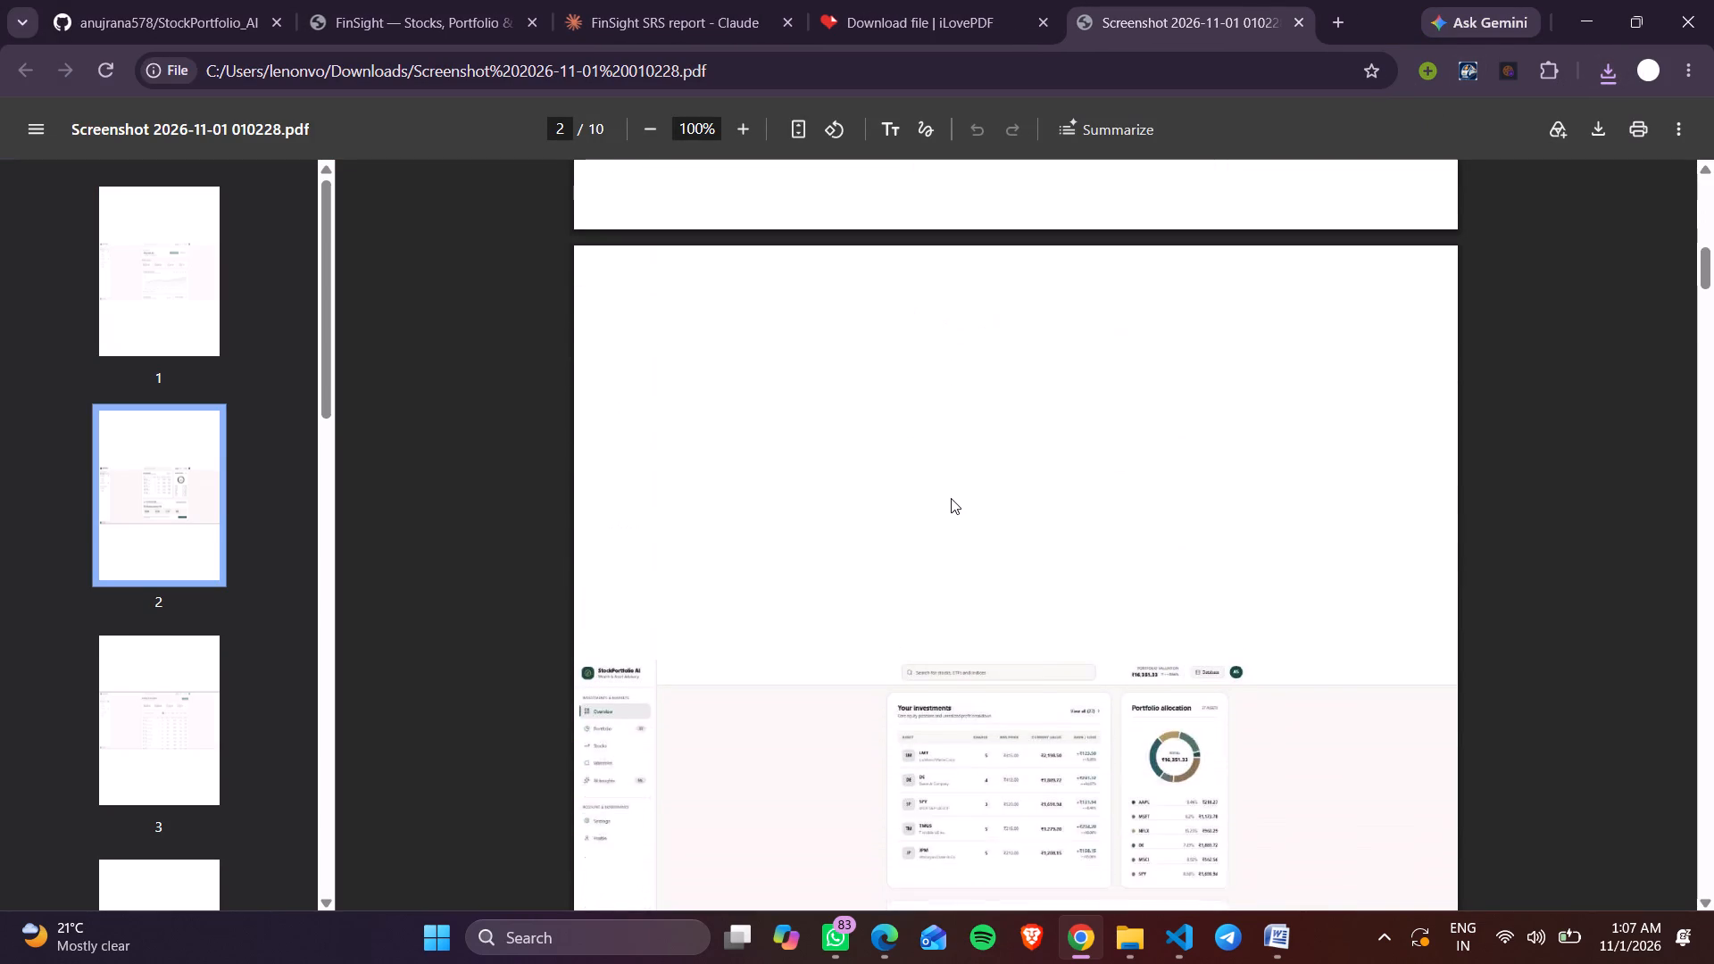
pyautogui.scroll(-17, 951, 498)
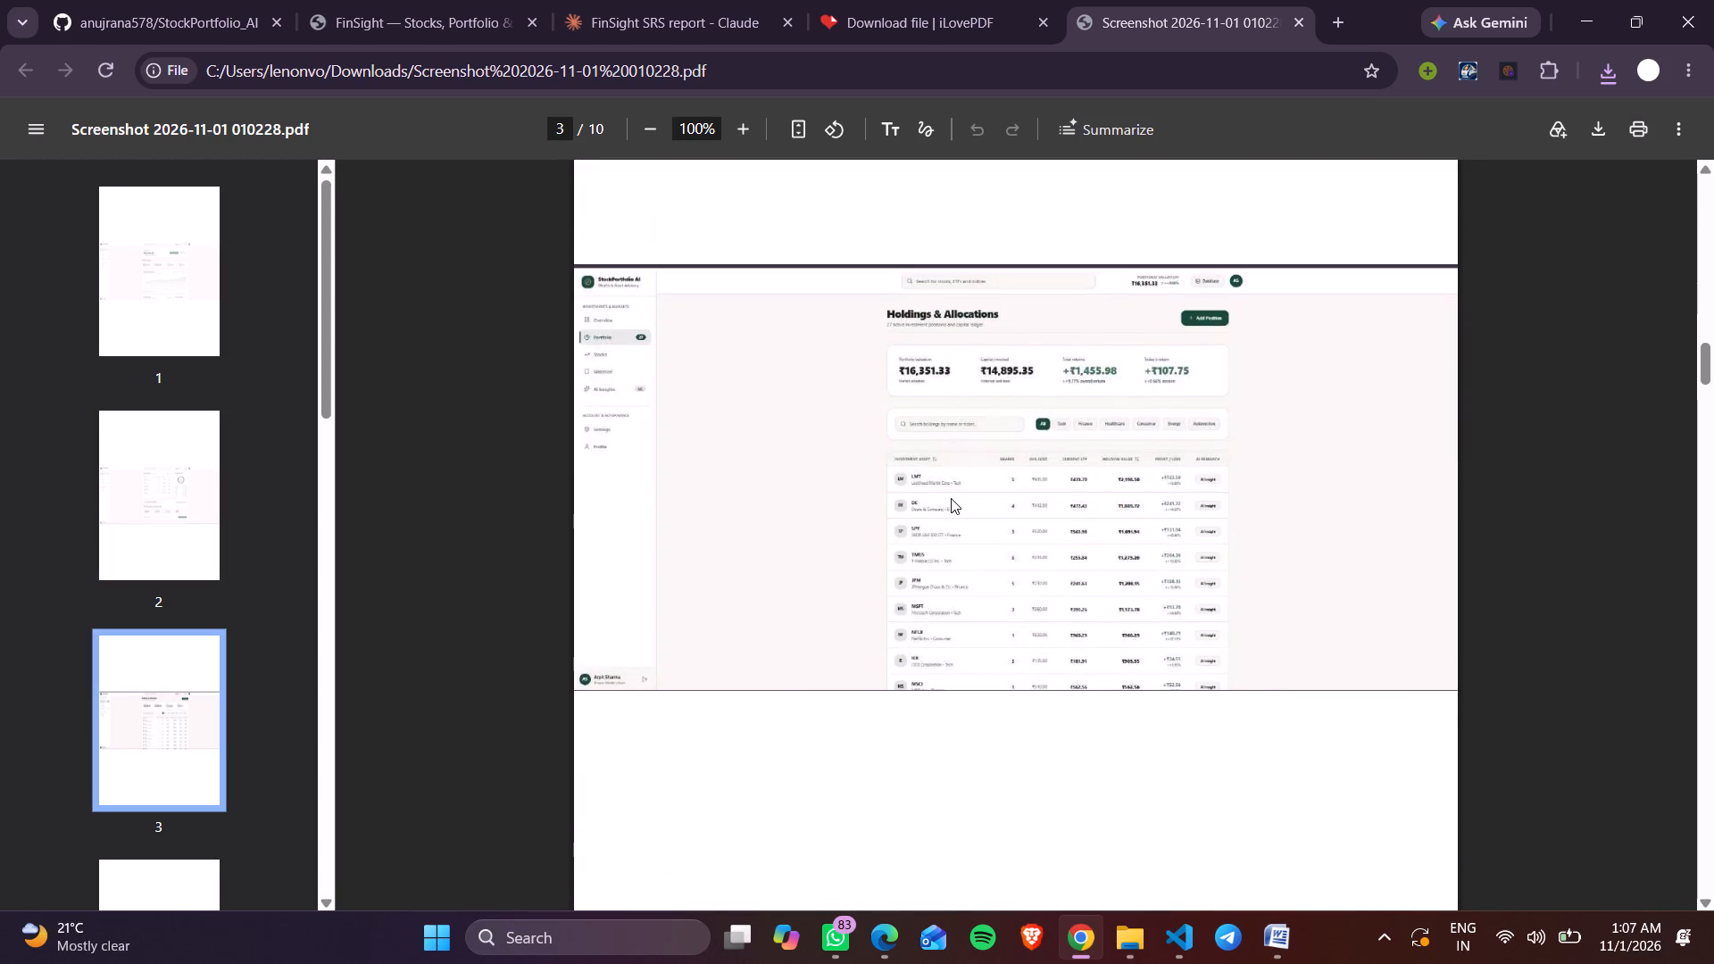
pyautogui.scroll(-11, 951, 498)
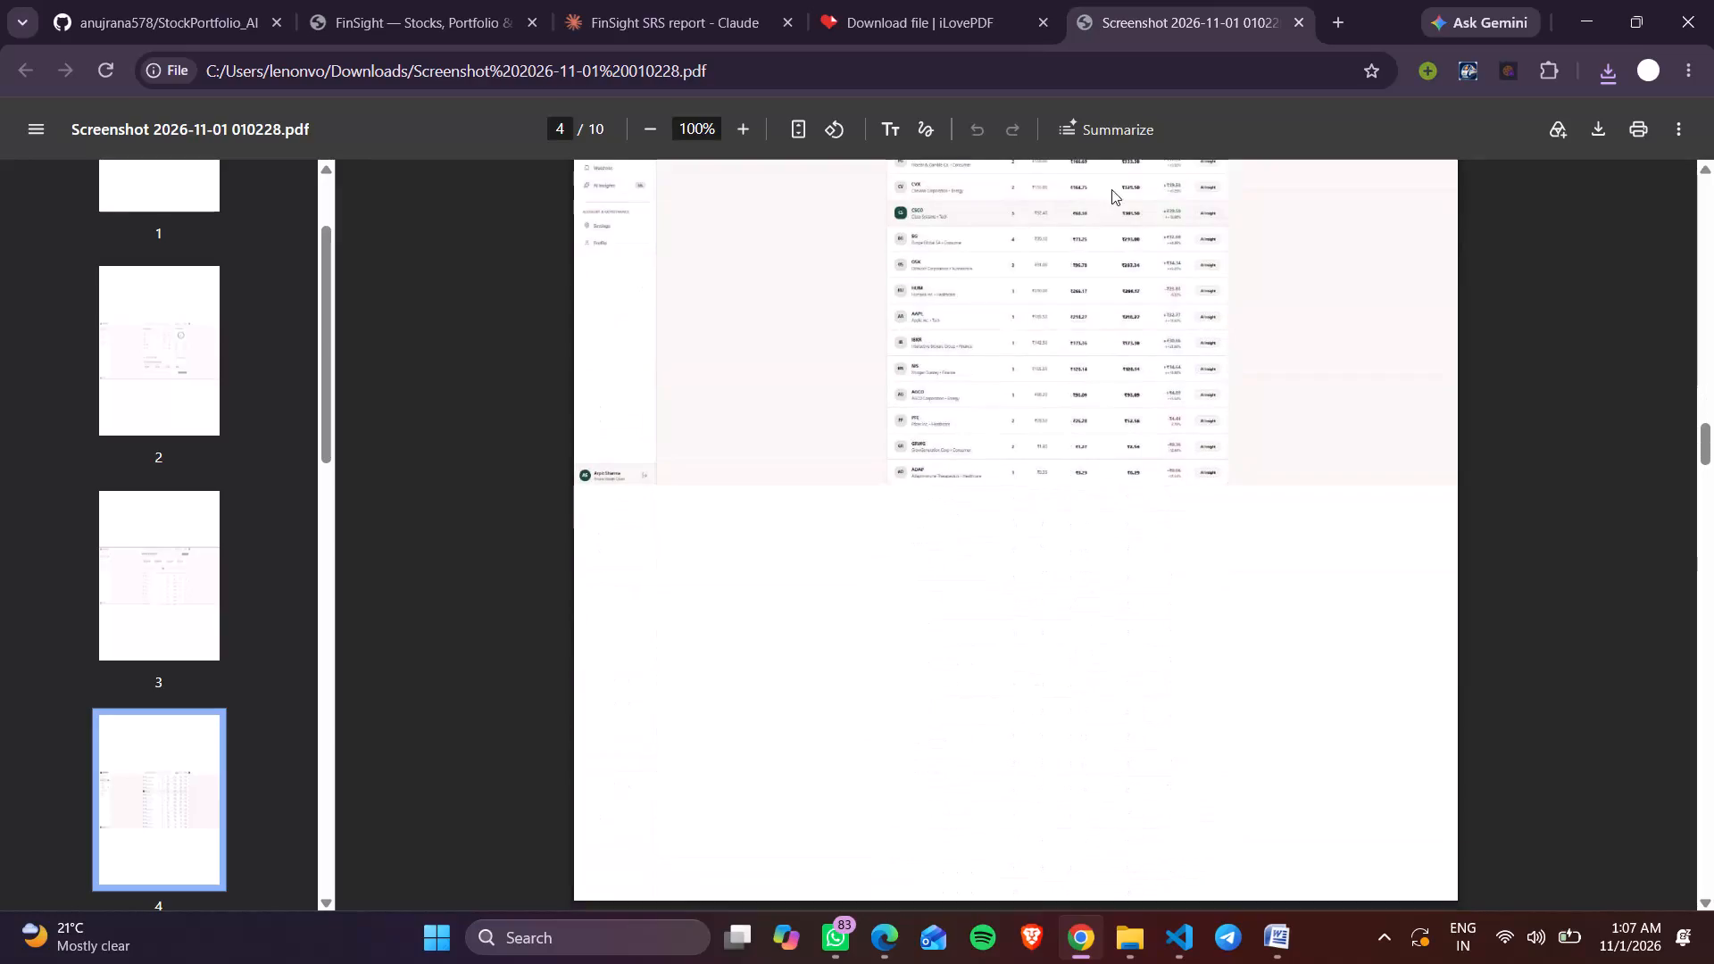
pyautogui.click(1300, 20)
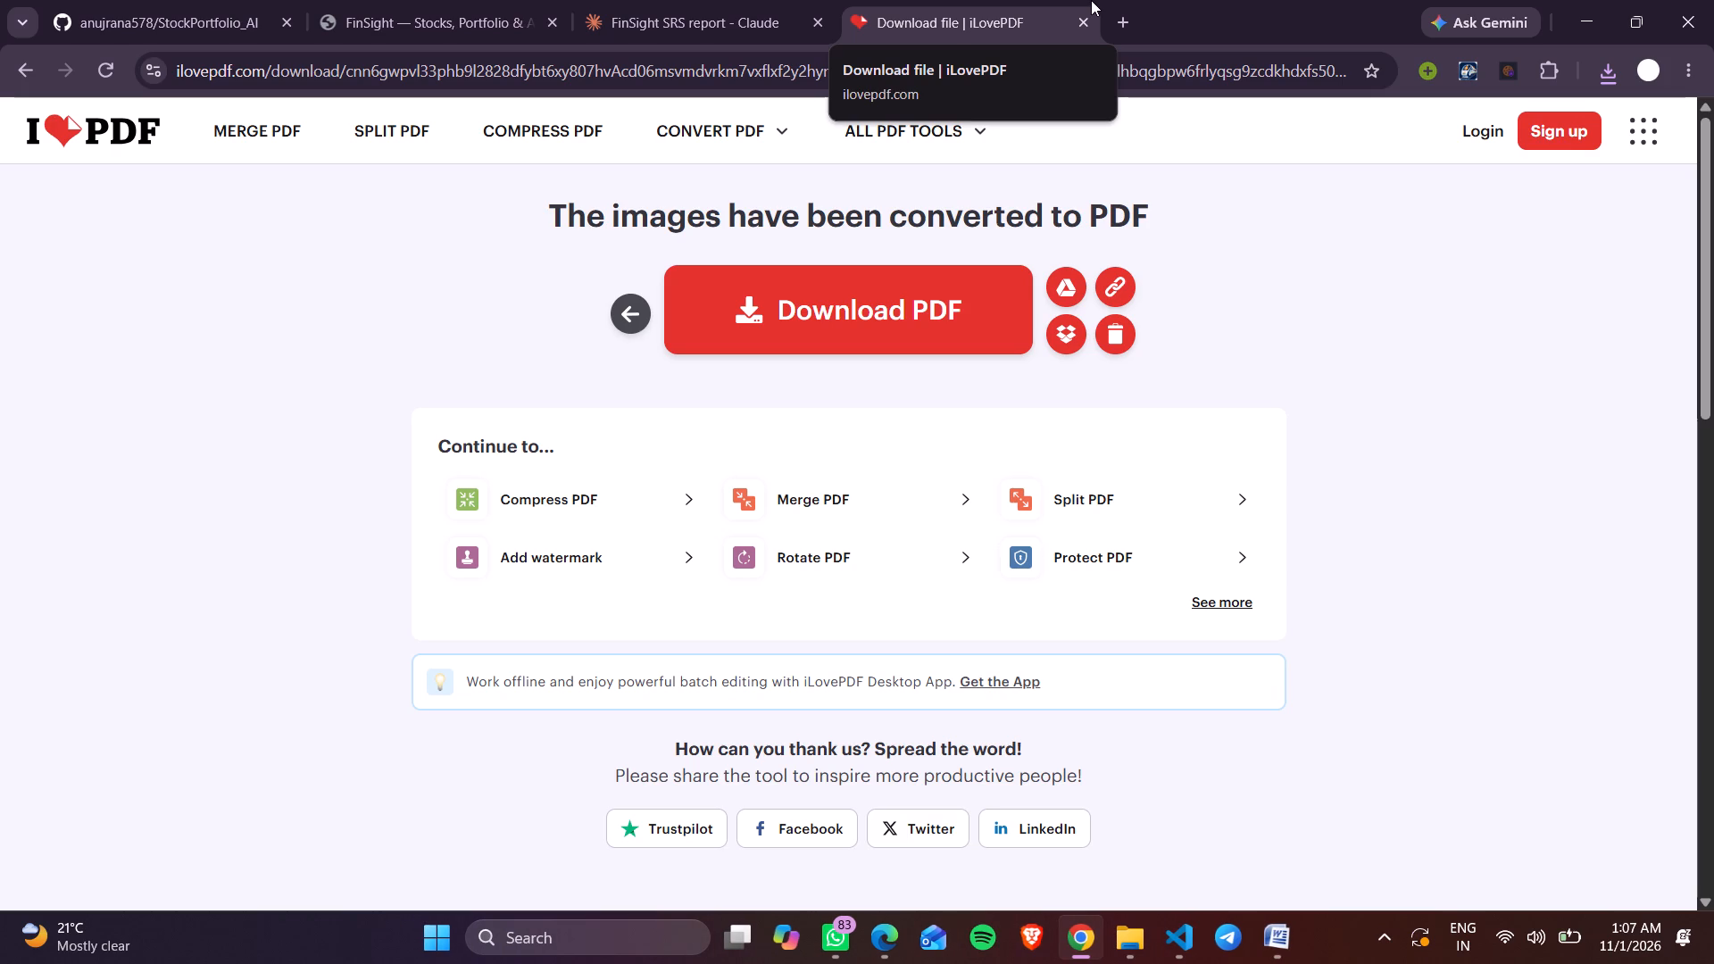
# Switch to File Explorer and close the StockPortfolio_AI folder window.
pyautogui.click(1127, 927)
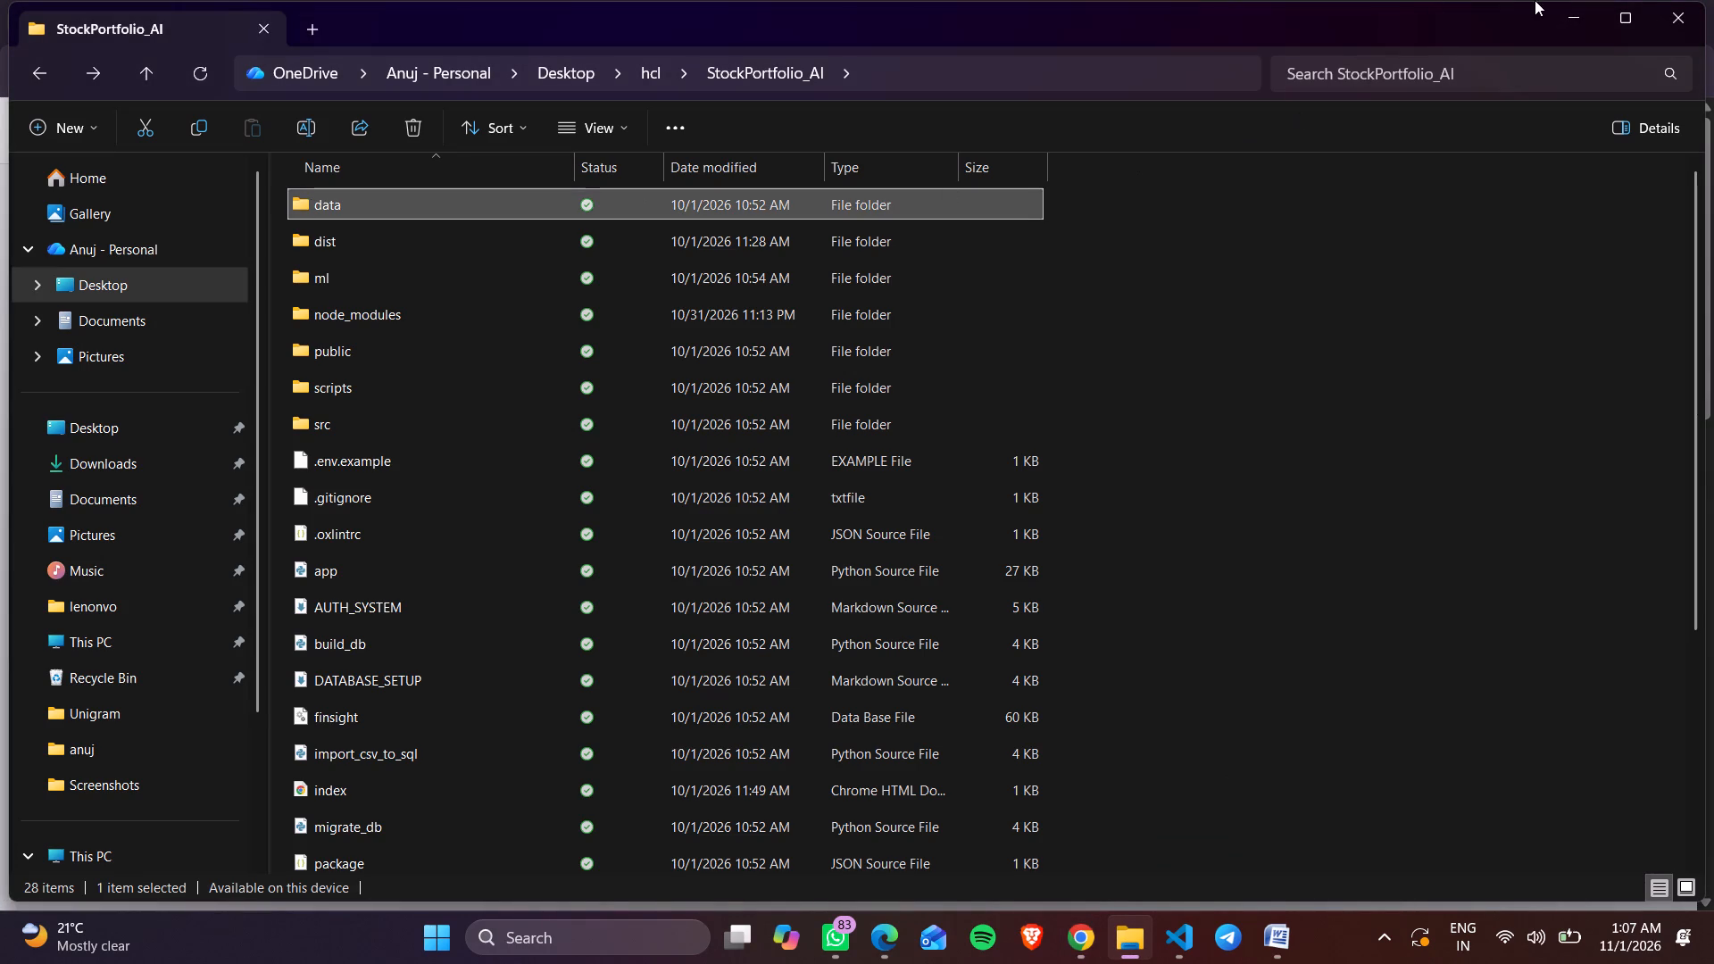
pyautogui.click(1685, 11)
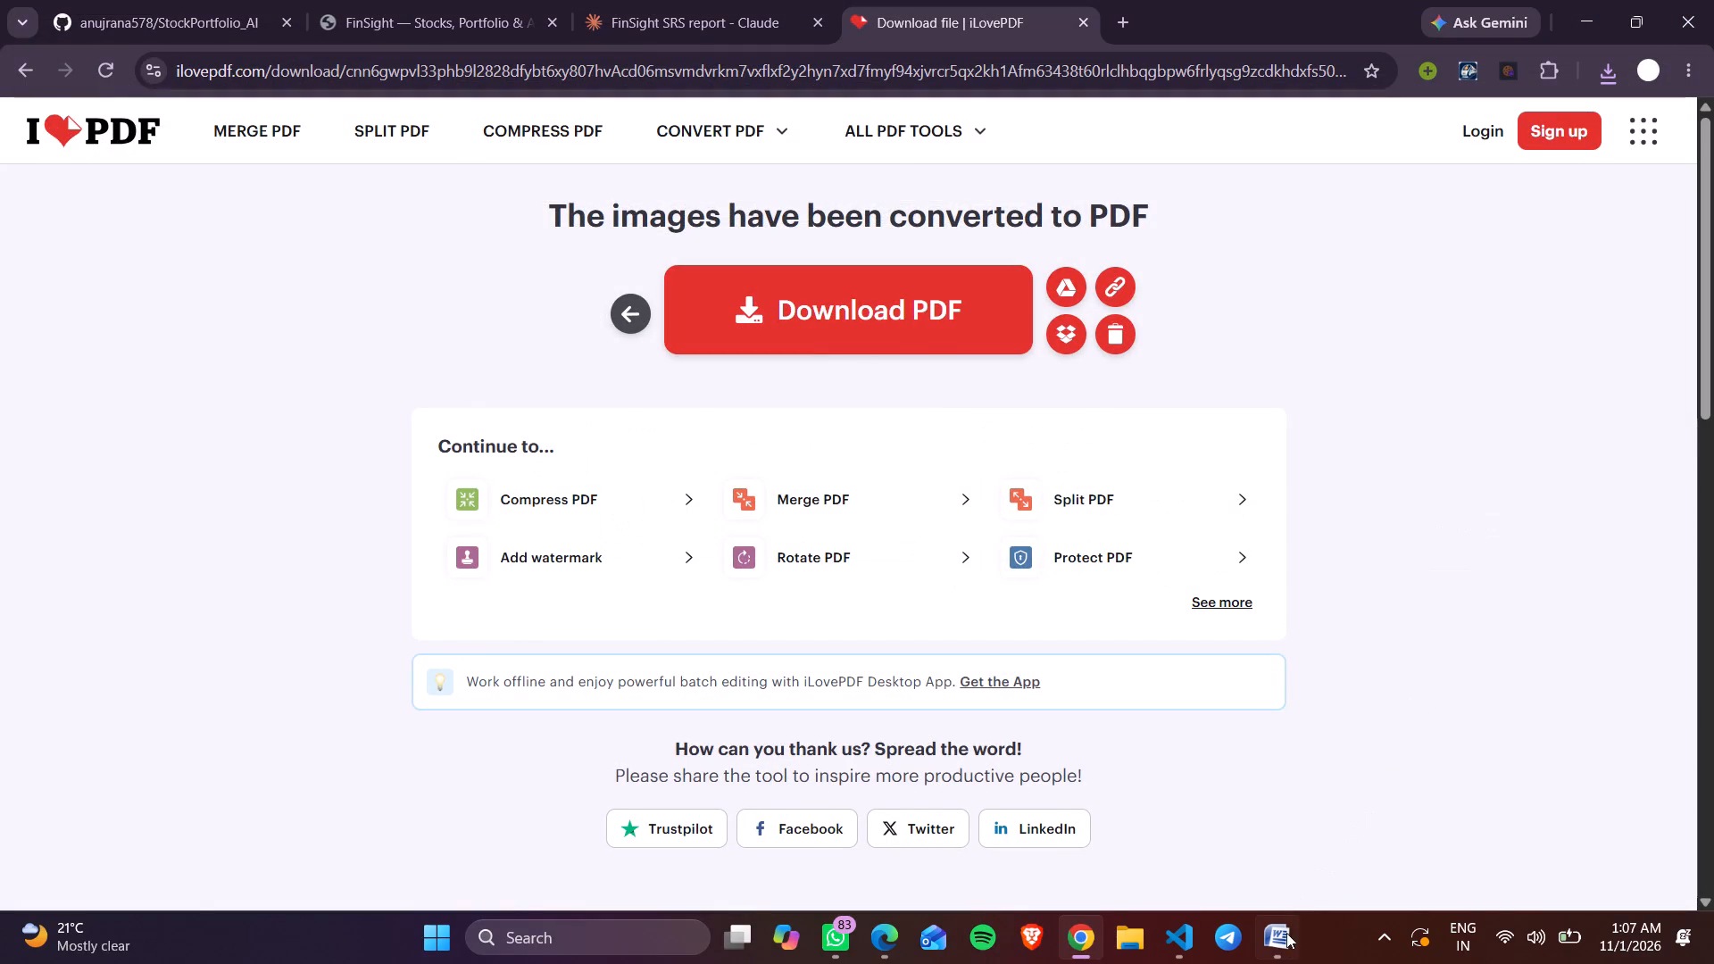
# Switch to the Stock_Portfolio_AI srs document in Word and look through it back to the cover page.
pyautogui.click(1280, 944)
pyautogui.scroll(20, 721, 616)
pyautogui.scroll(20, 721, 616)
pyautogui.scroll(18, 721, 616)
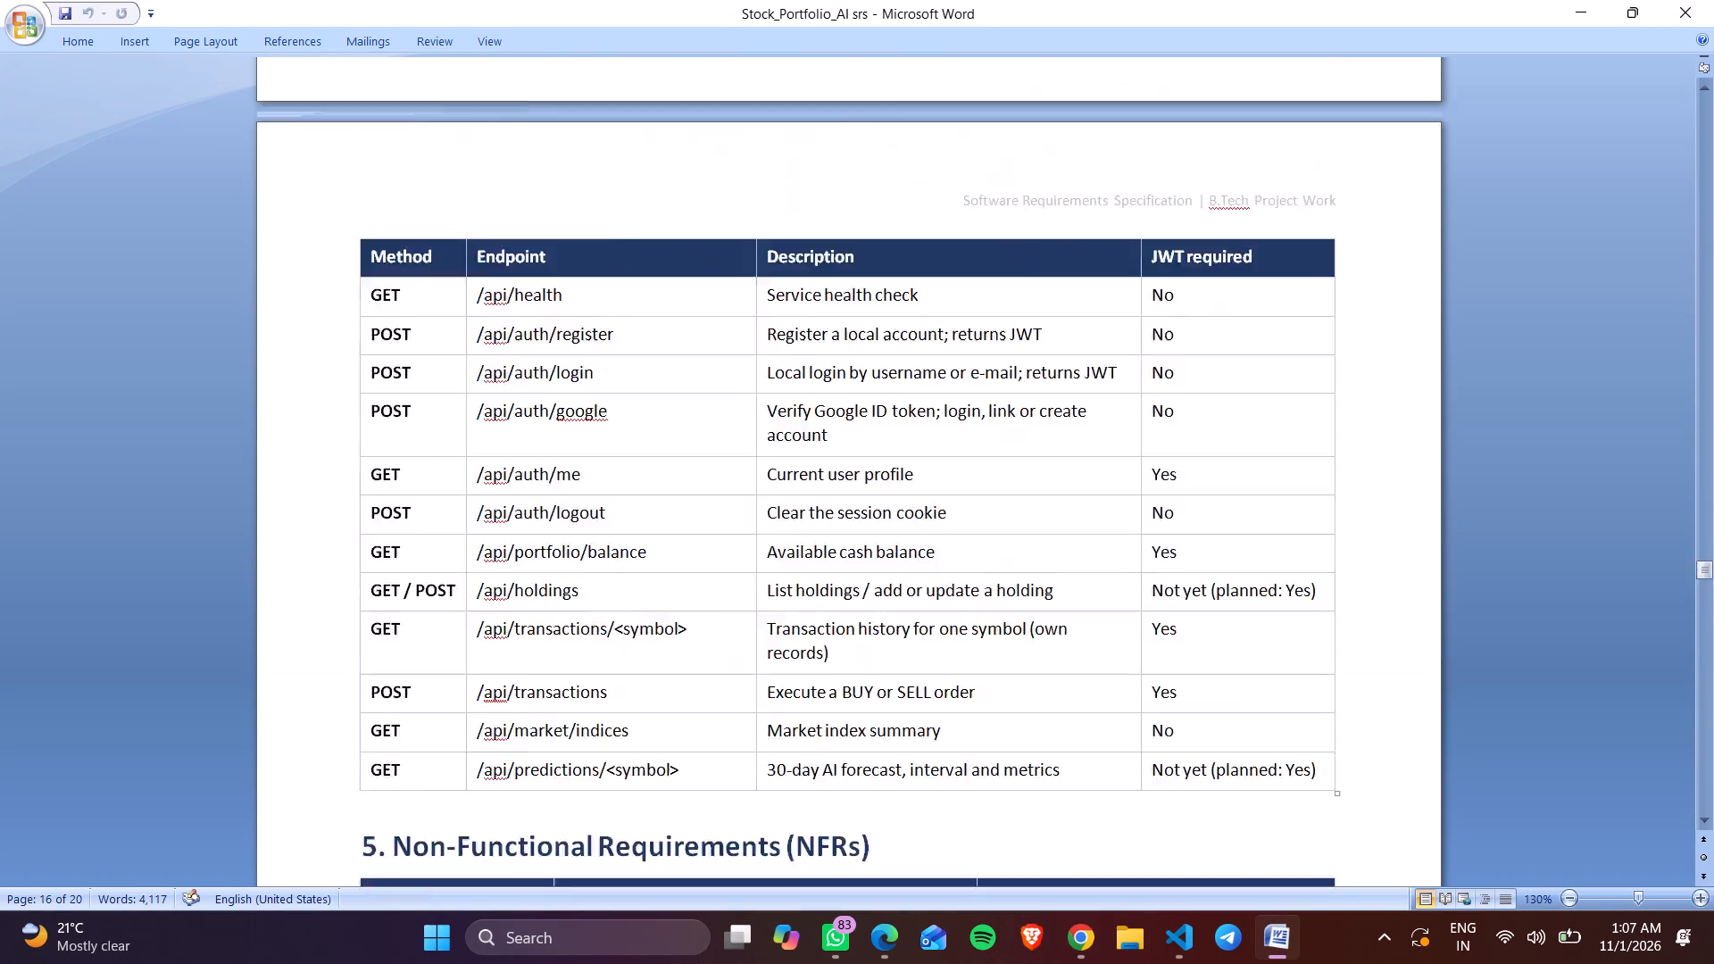
pyautogui.scroll(20, 721, 616)
pyautogui.scroll(20, 721, 616)
pyautogui.scroll(20, 721, 616)
pyautogui.scroll(-1, 721, 616)
pyautogui.scroll(20, 721, 616)
pyautogui.scroll(3, 721, 616)
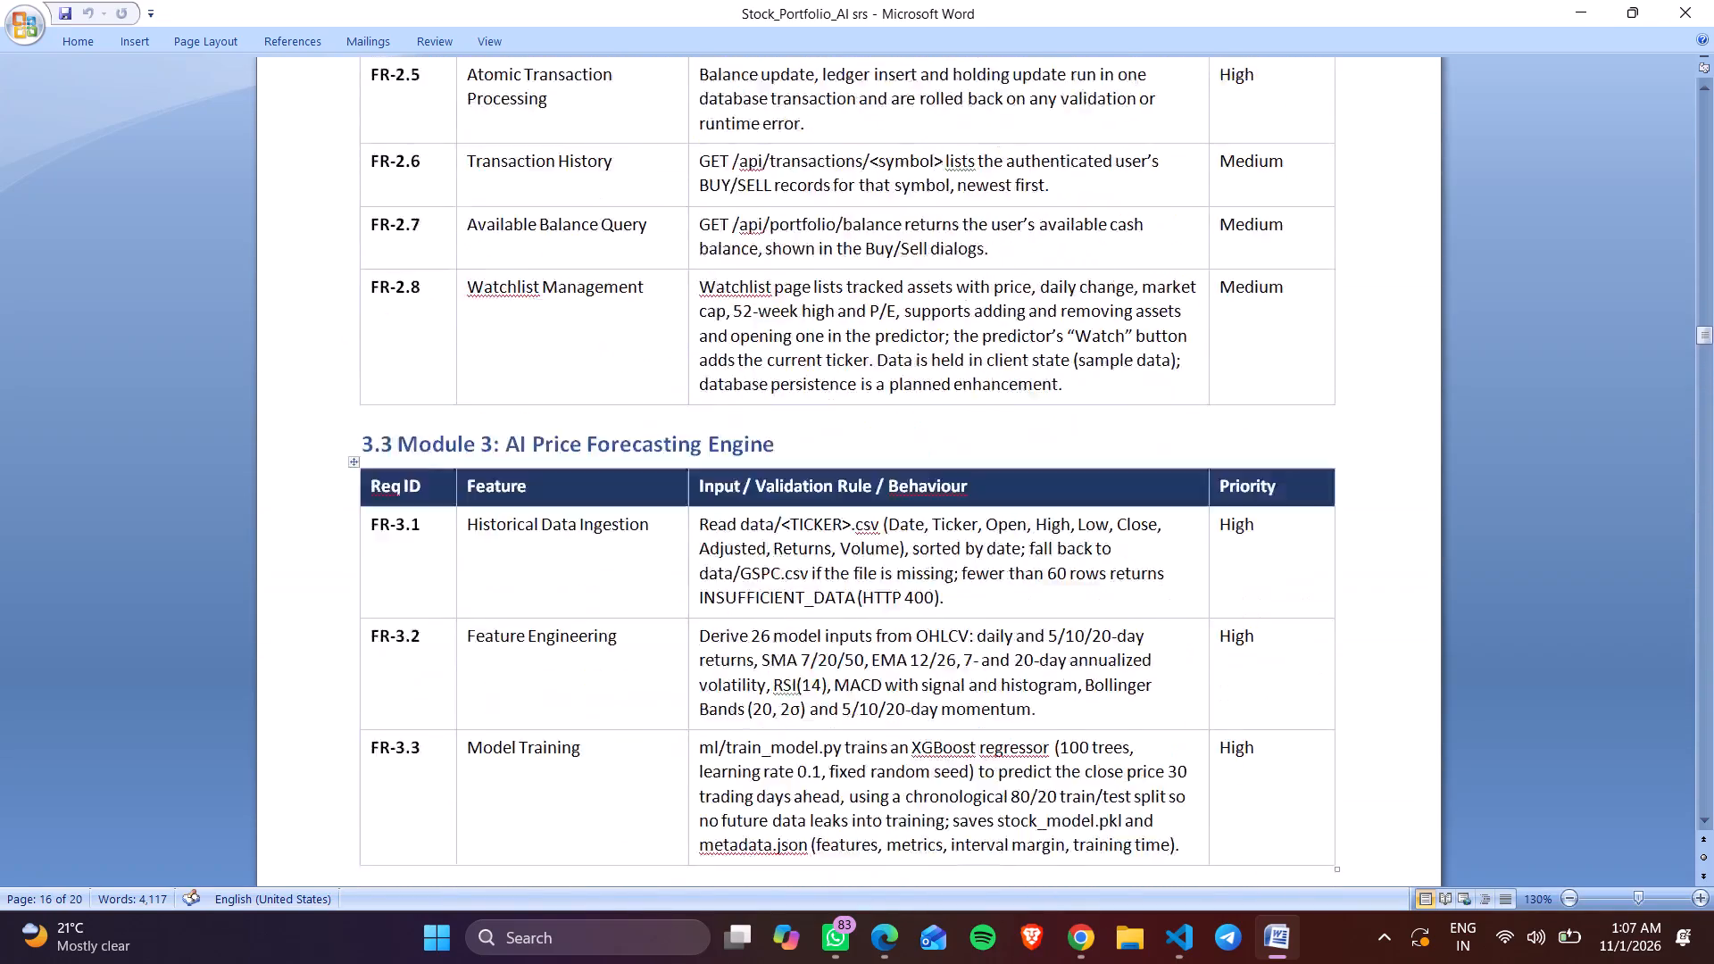
pyautogui.scroll(20, 721, 616)
pyautogui.scroll(20, 721, 616)
pyautogui.scroll(20, 721, 616)
pyautogui.scroll(-5, 721, 616)
pyautogui.scroll(-2, 785, 539)
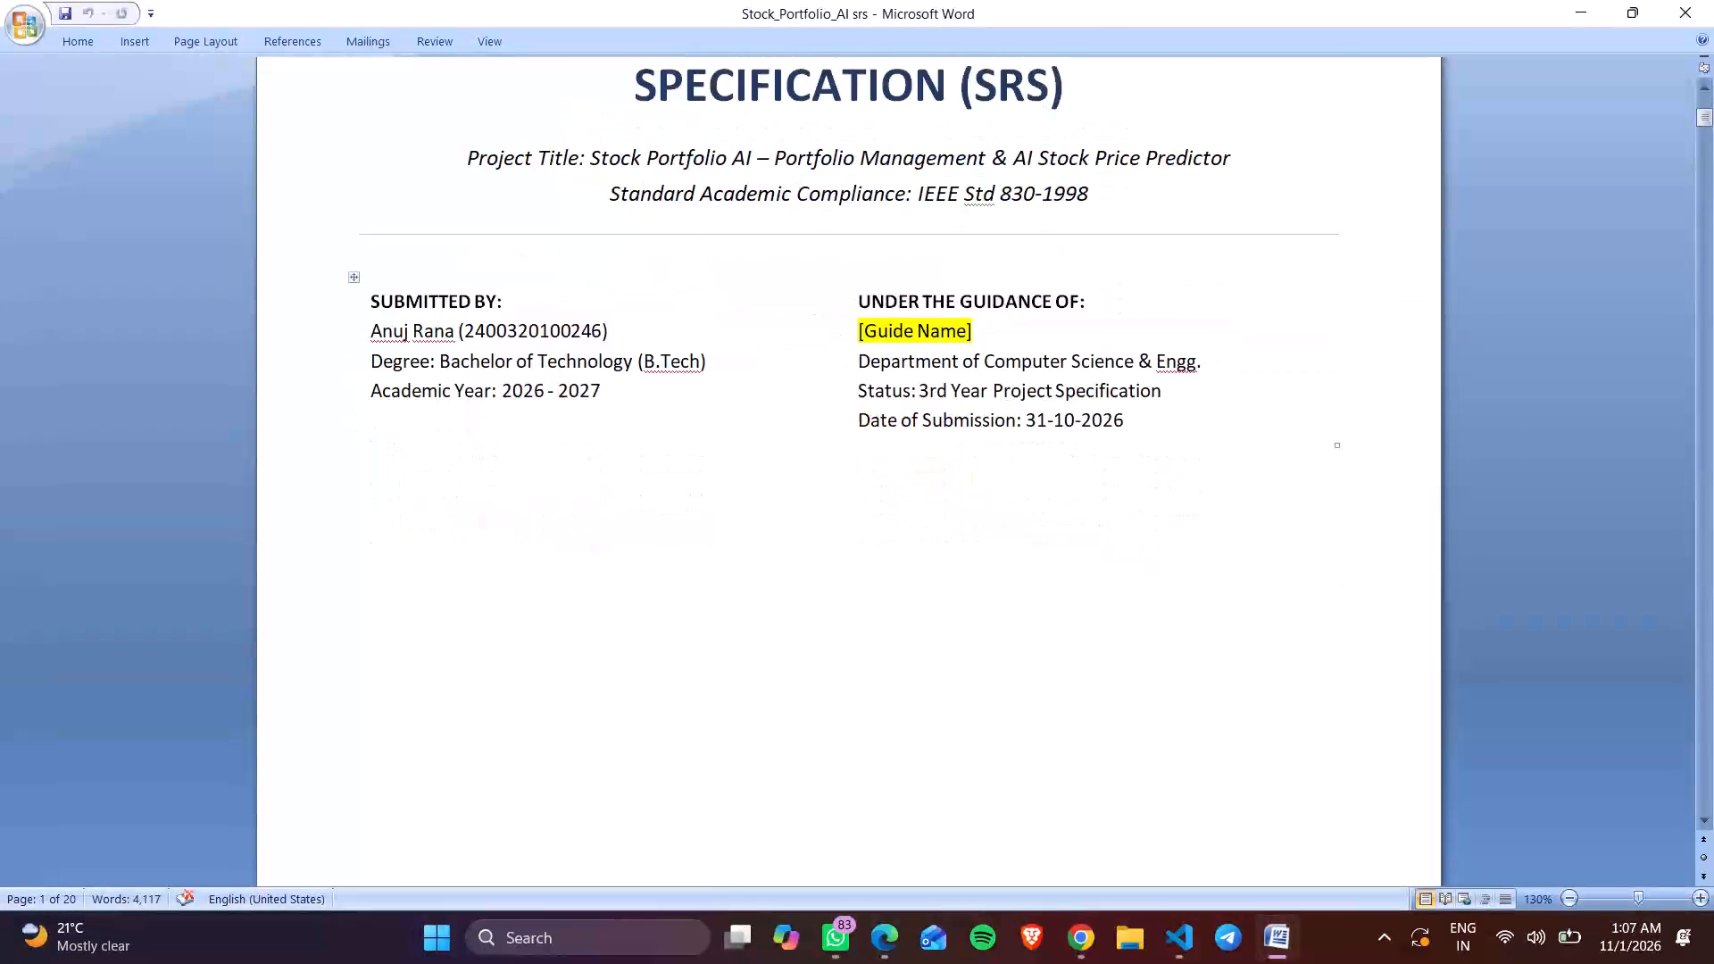
pyautogui.scroll(4, 785, 539)
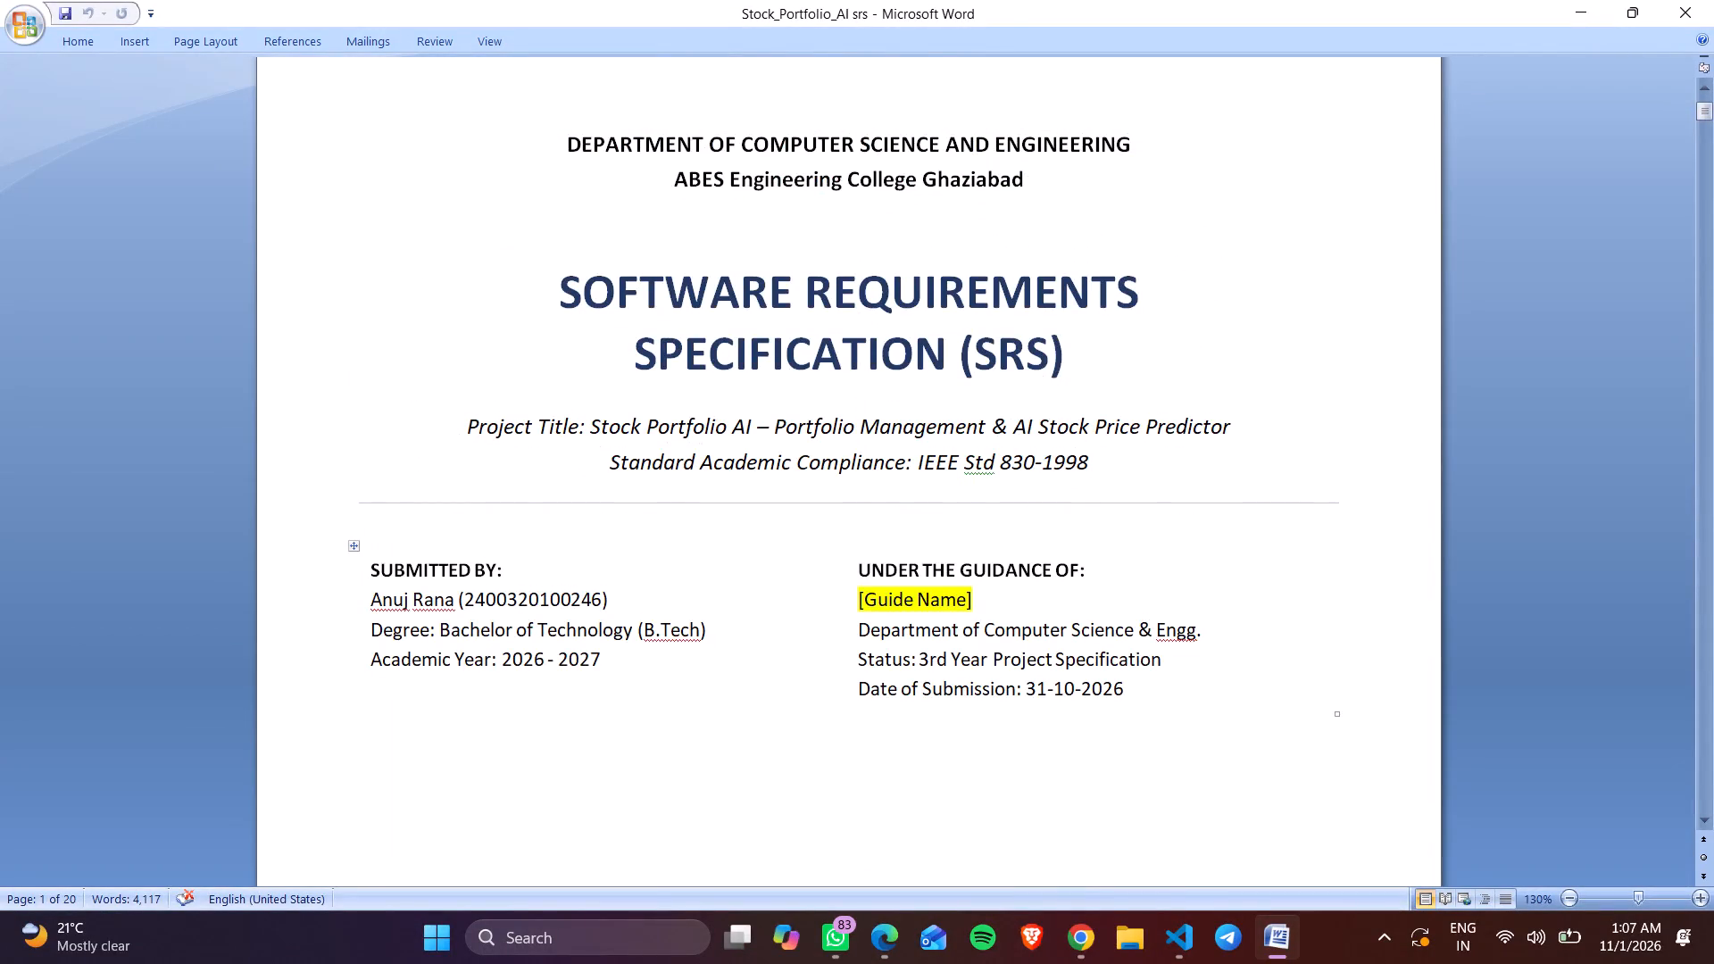
# Look through the SRS document from the cover page to the AI Price Forecaster picture at Figure 4.1 in section 4.1.
pyautogui.scroll(-12, 945, 601)
pyautogui.scroll(-13, 945, 601)
pyautogui.scroll(8, 945, 601)
pyautogui.scroll(-13, 945, 601)
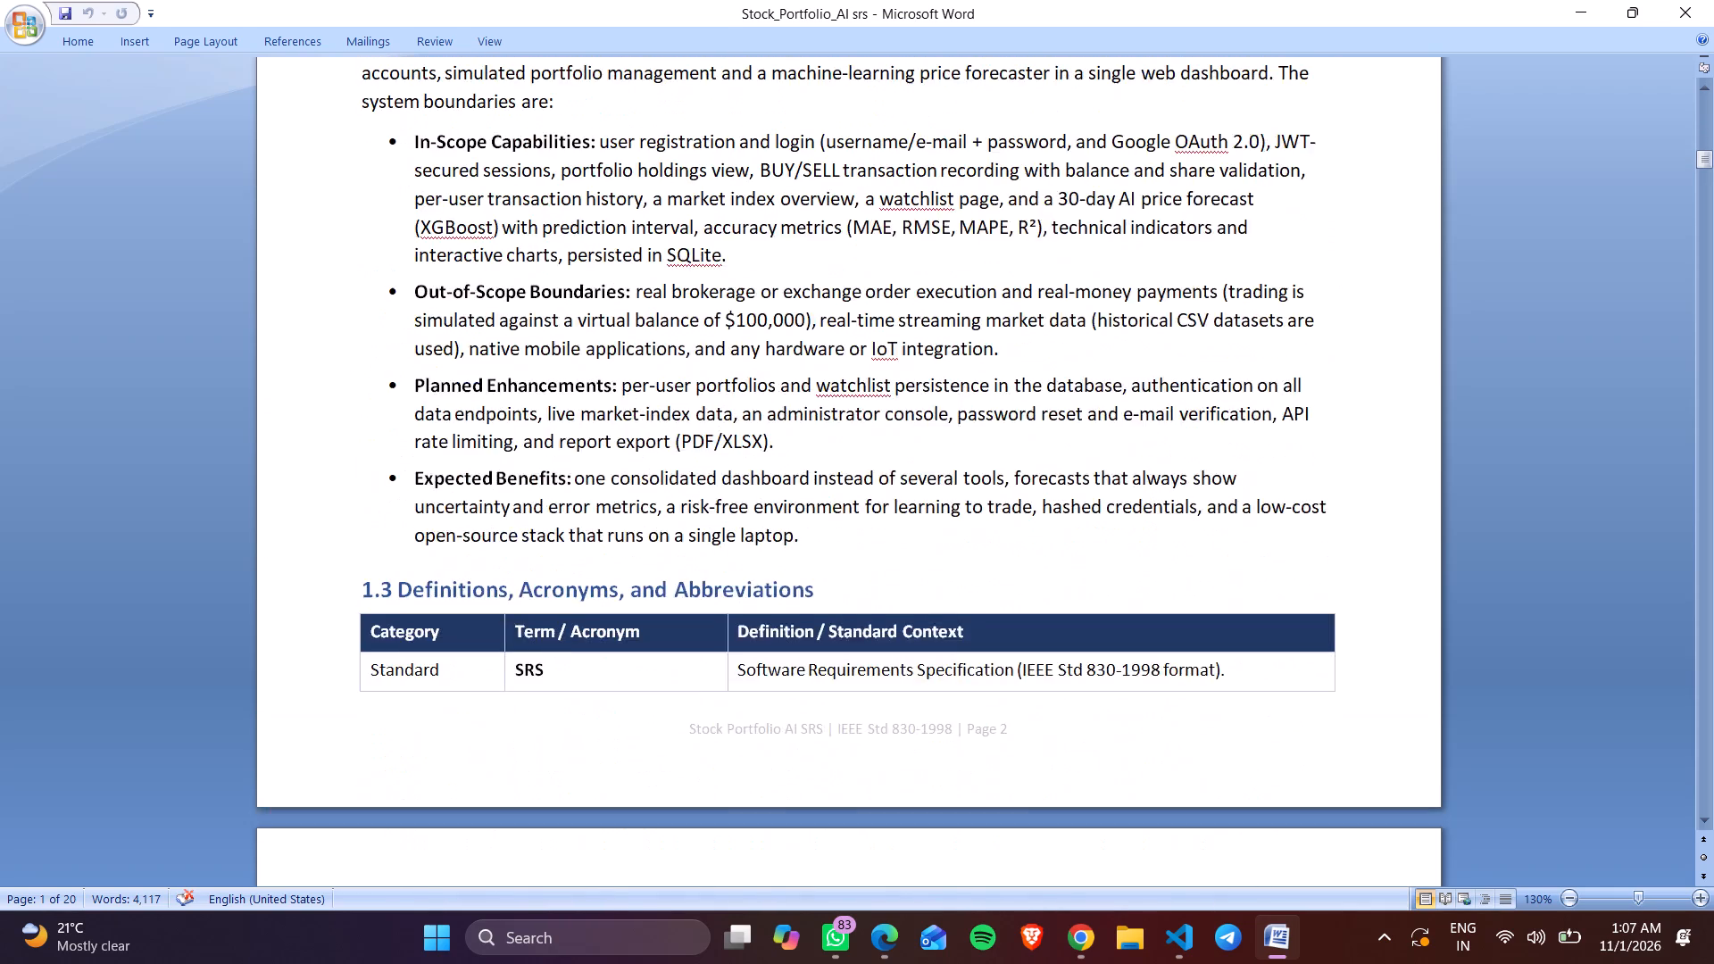
pyautogui.scroll(-13, 945, 601)
pyautogui.scroll(-15, 945, 601)
pyautogui.scroll(-18, 945, 601)
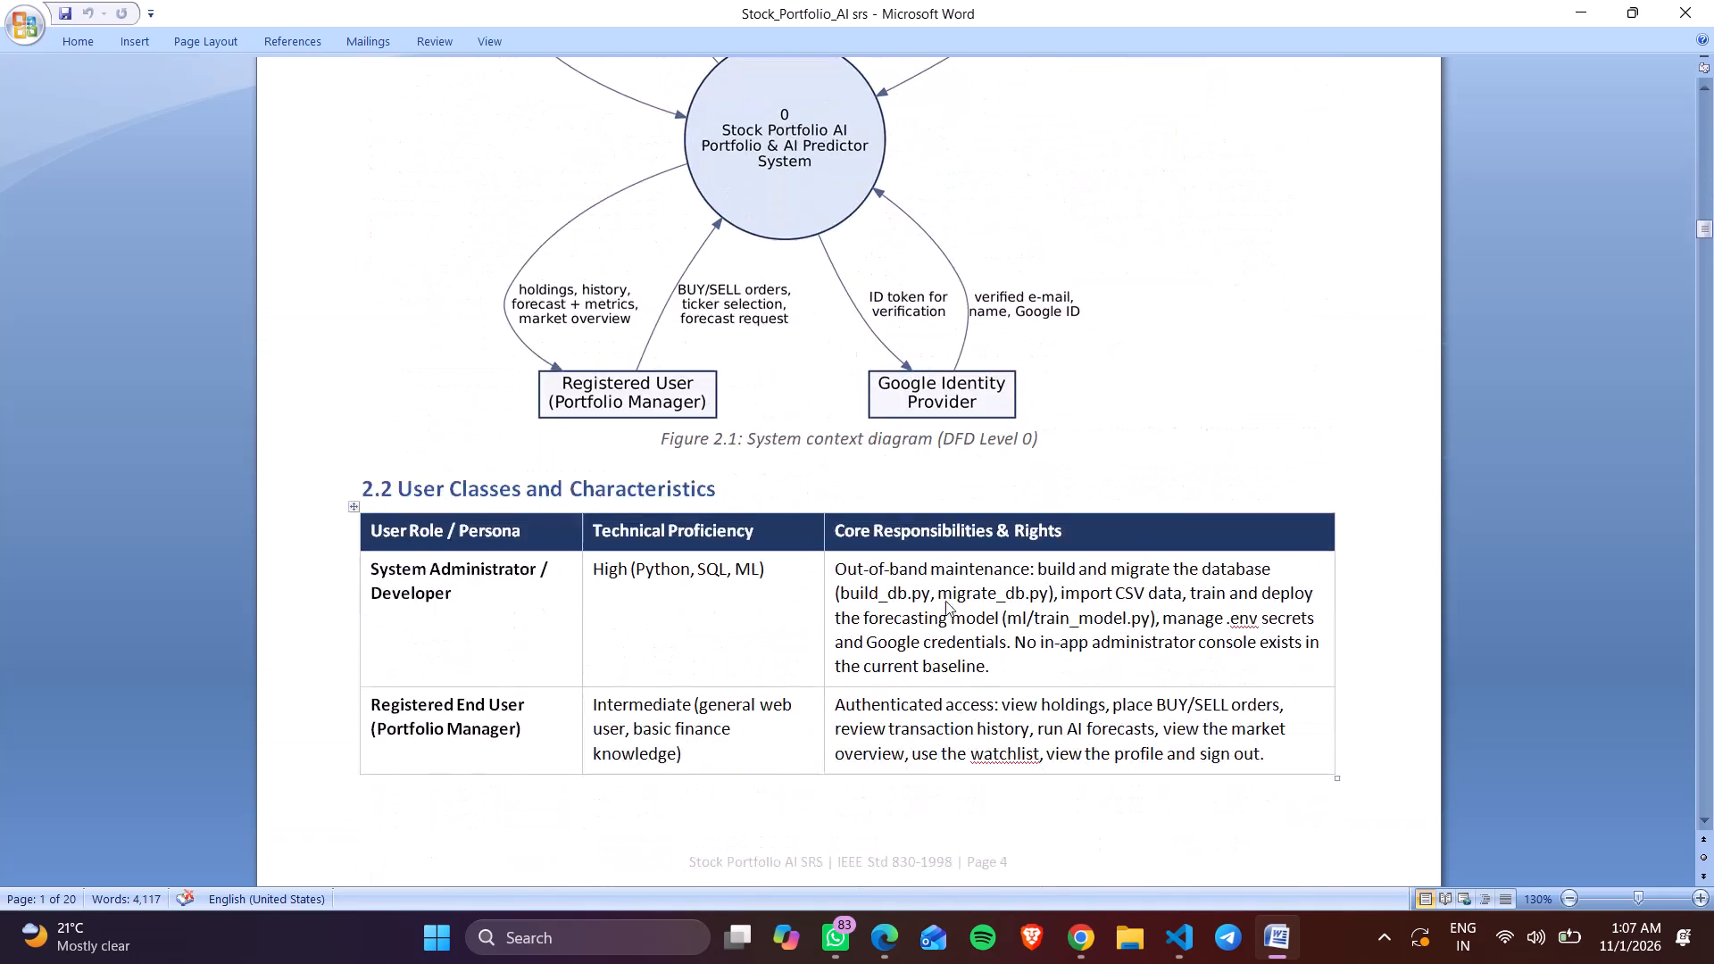
pyautogui.scroll(-10, 945, 601)
pyautogui.scroll(-16, 945, 601)
pyautogui.scroll(-14, 945, 601)
pyautogui.scroll(-16, 945, 601)
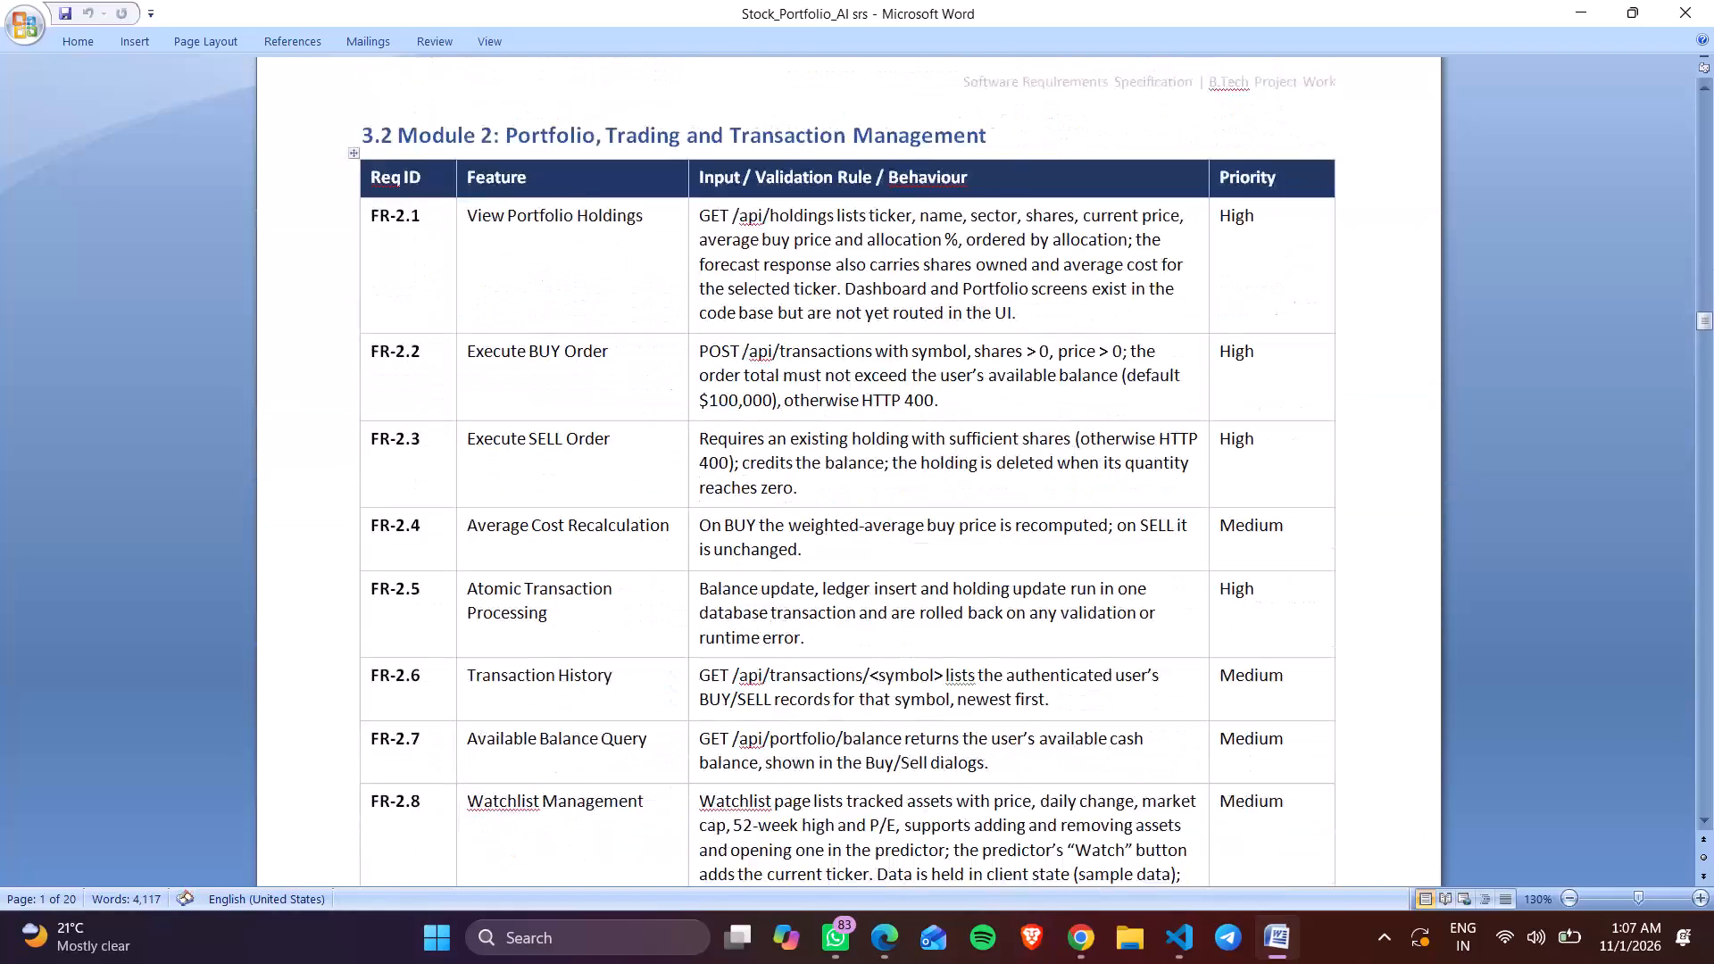
pyautogui.scroll(-14, 945, 601)
pyautogui.scroll(12, 945, 601)
pyautogui.scroll(-8, 945, 601)
pyautogui.scroll(-14, 945, 601)
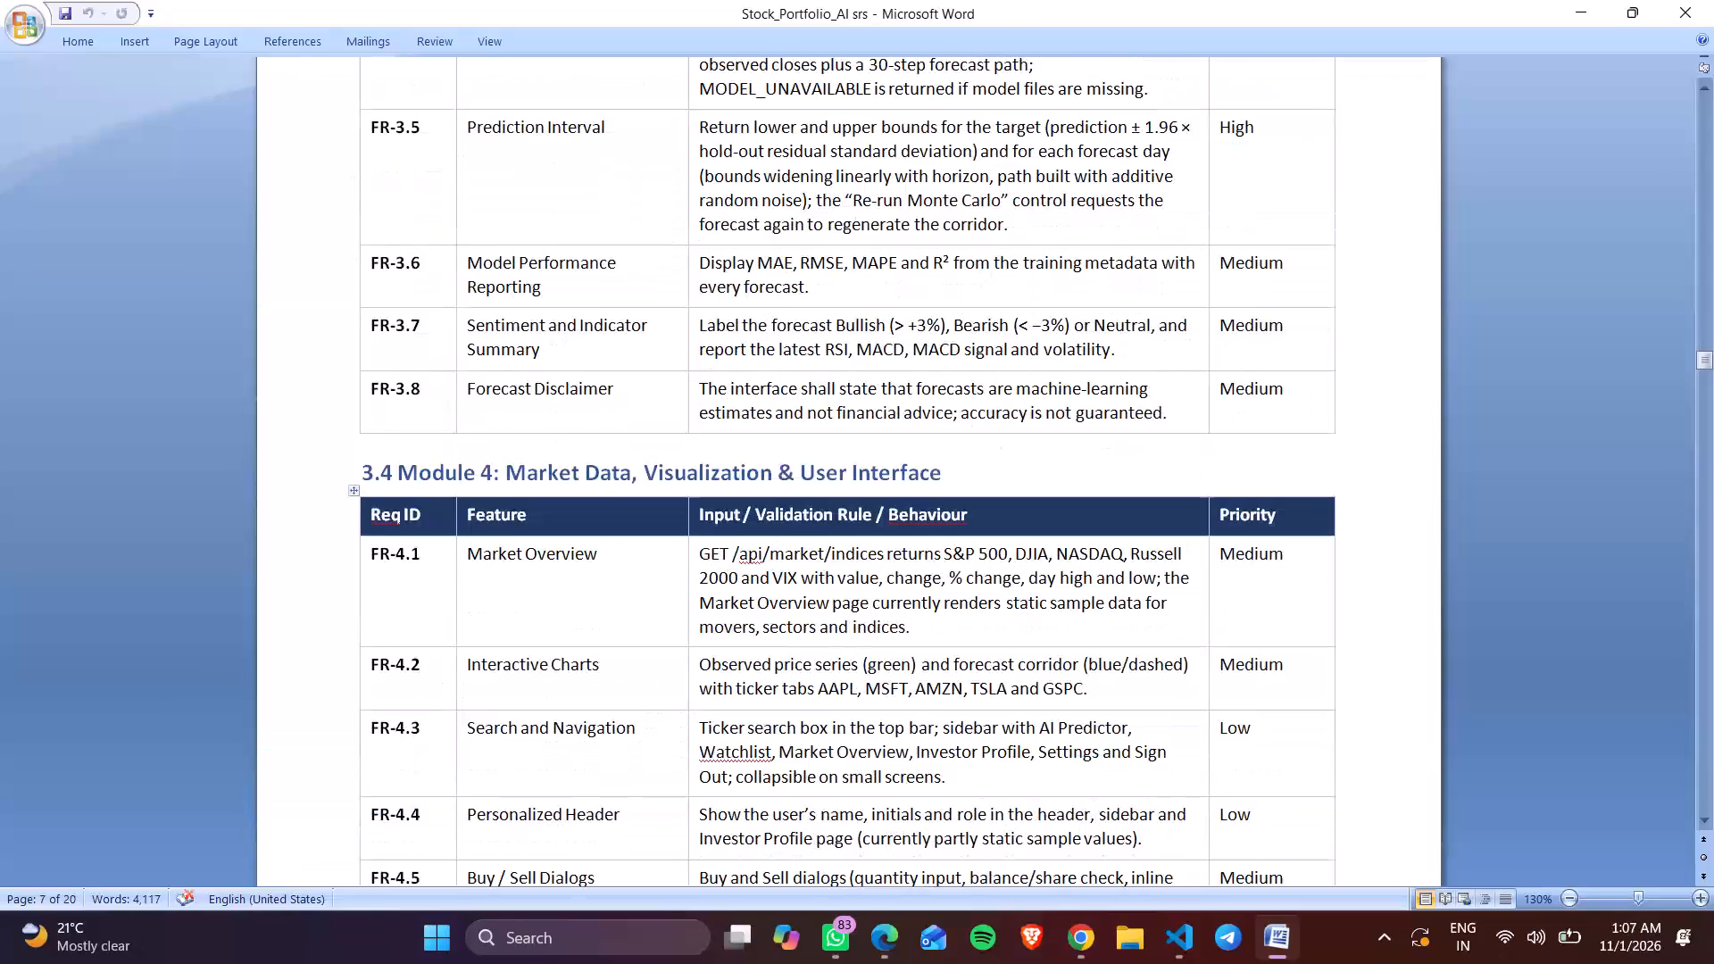
pyautogui.scroll(-17, 945, 601)
pyautogui.scroll(-7, 945, 601)
pyautogui.scroll(4, 945, 601)
pyautogui.scroll(-1, 945, 601)
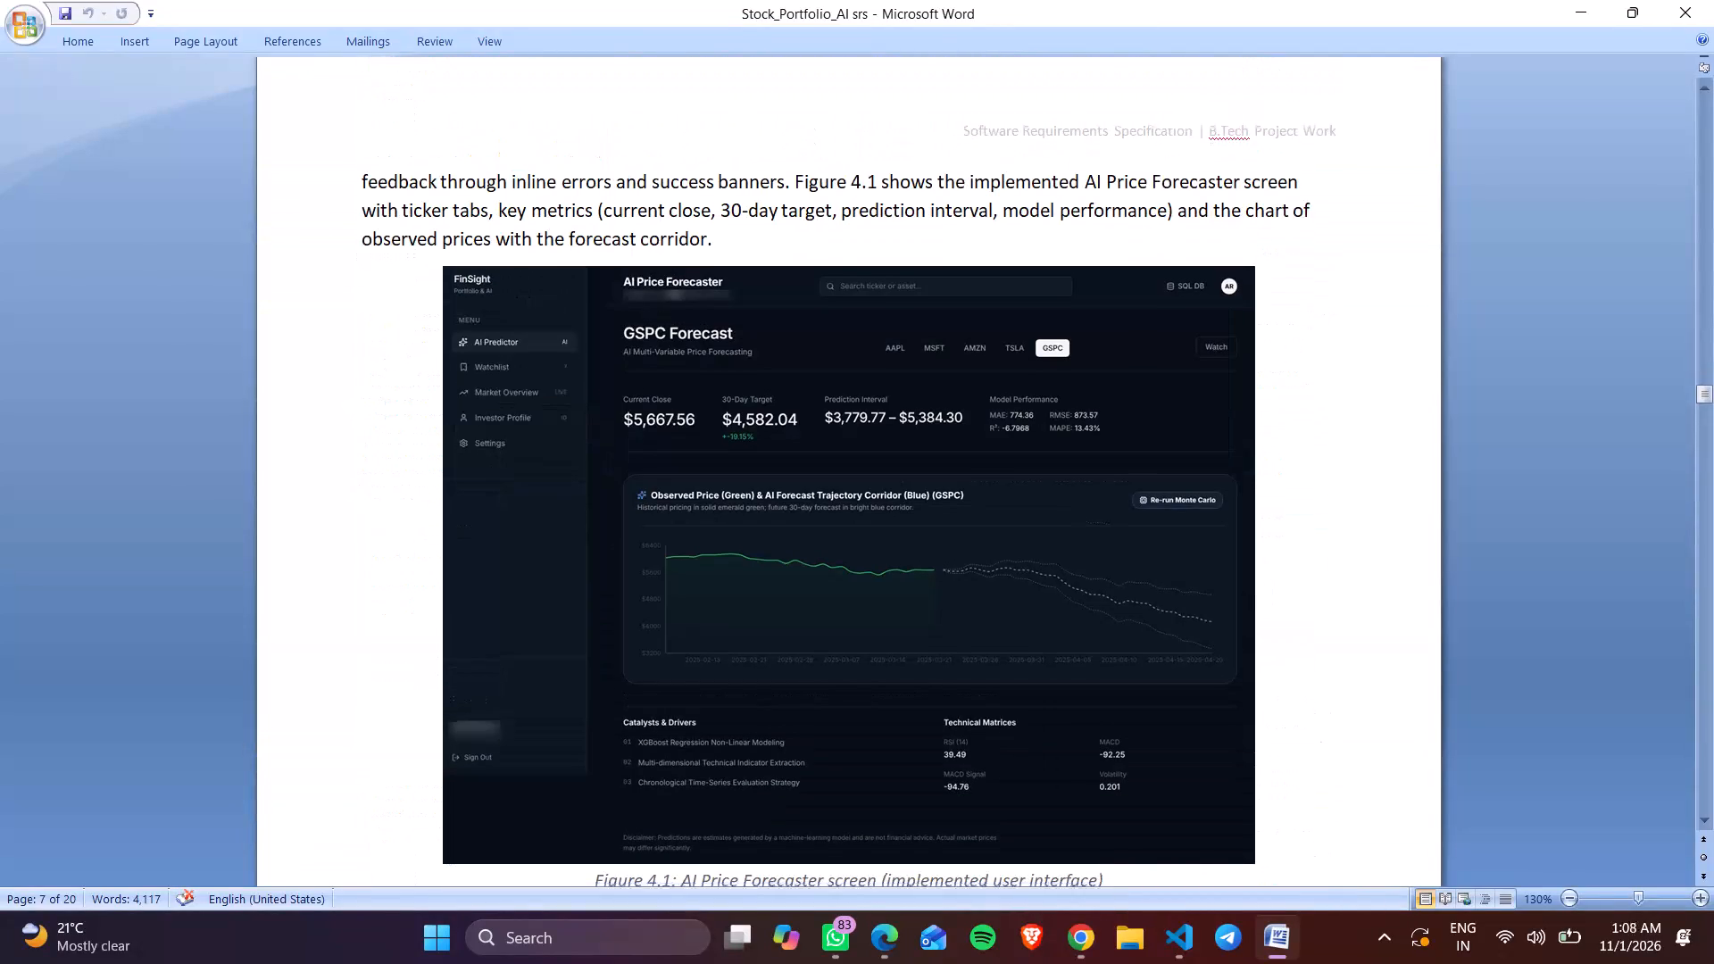
pyautogui.scroll(-1, 945, 601)
# Cut the old AI Price Forecaster picture above the Figure 4.1 caption, leaving the cursor on the emptied line.
pyautogui.click(945, 601)
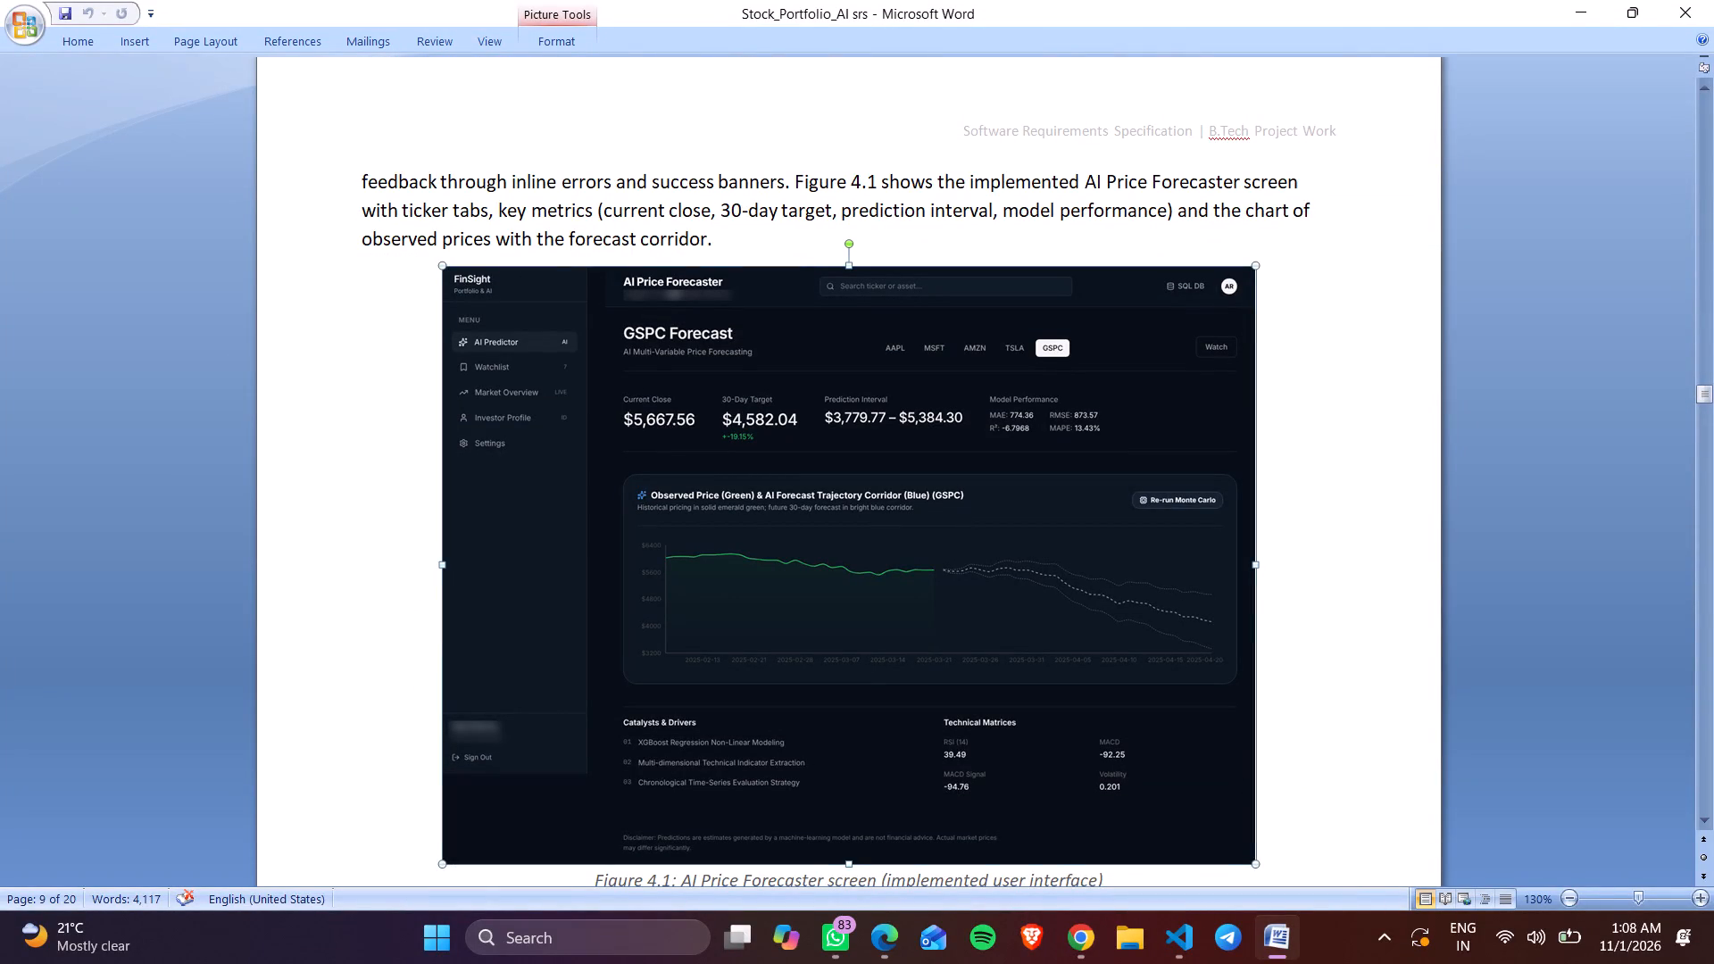
pyautogui.rightClick(886, 335)
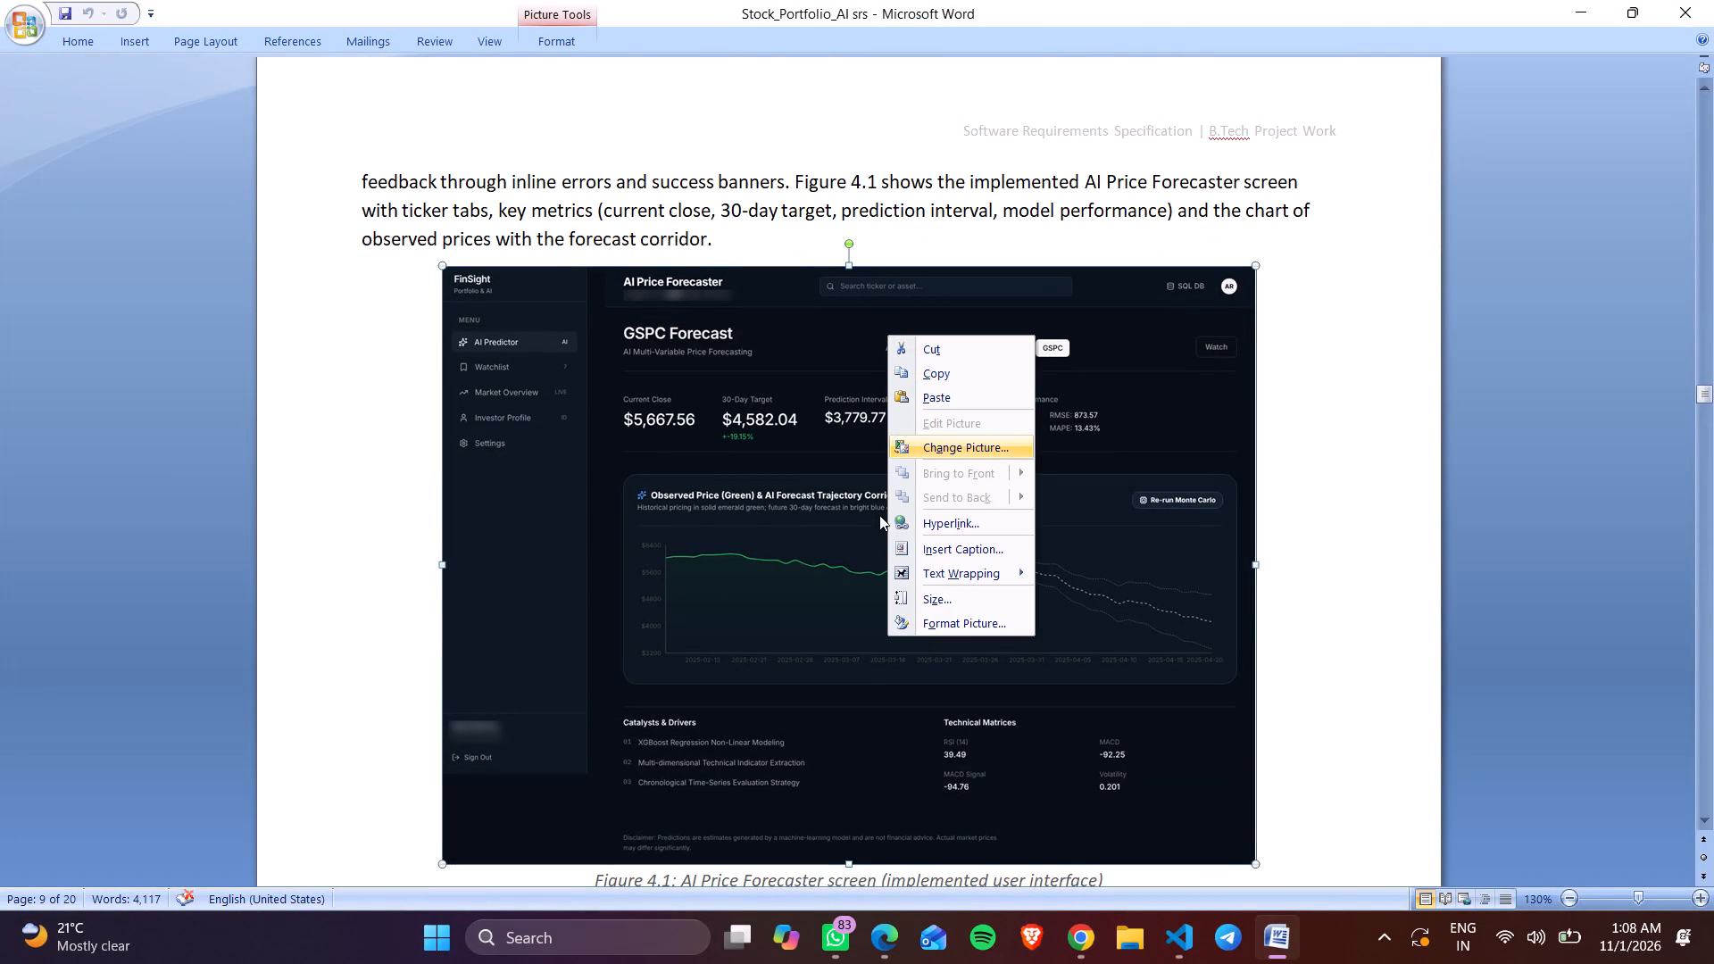
pyautogui.click(927, 348)
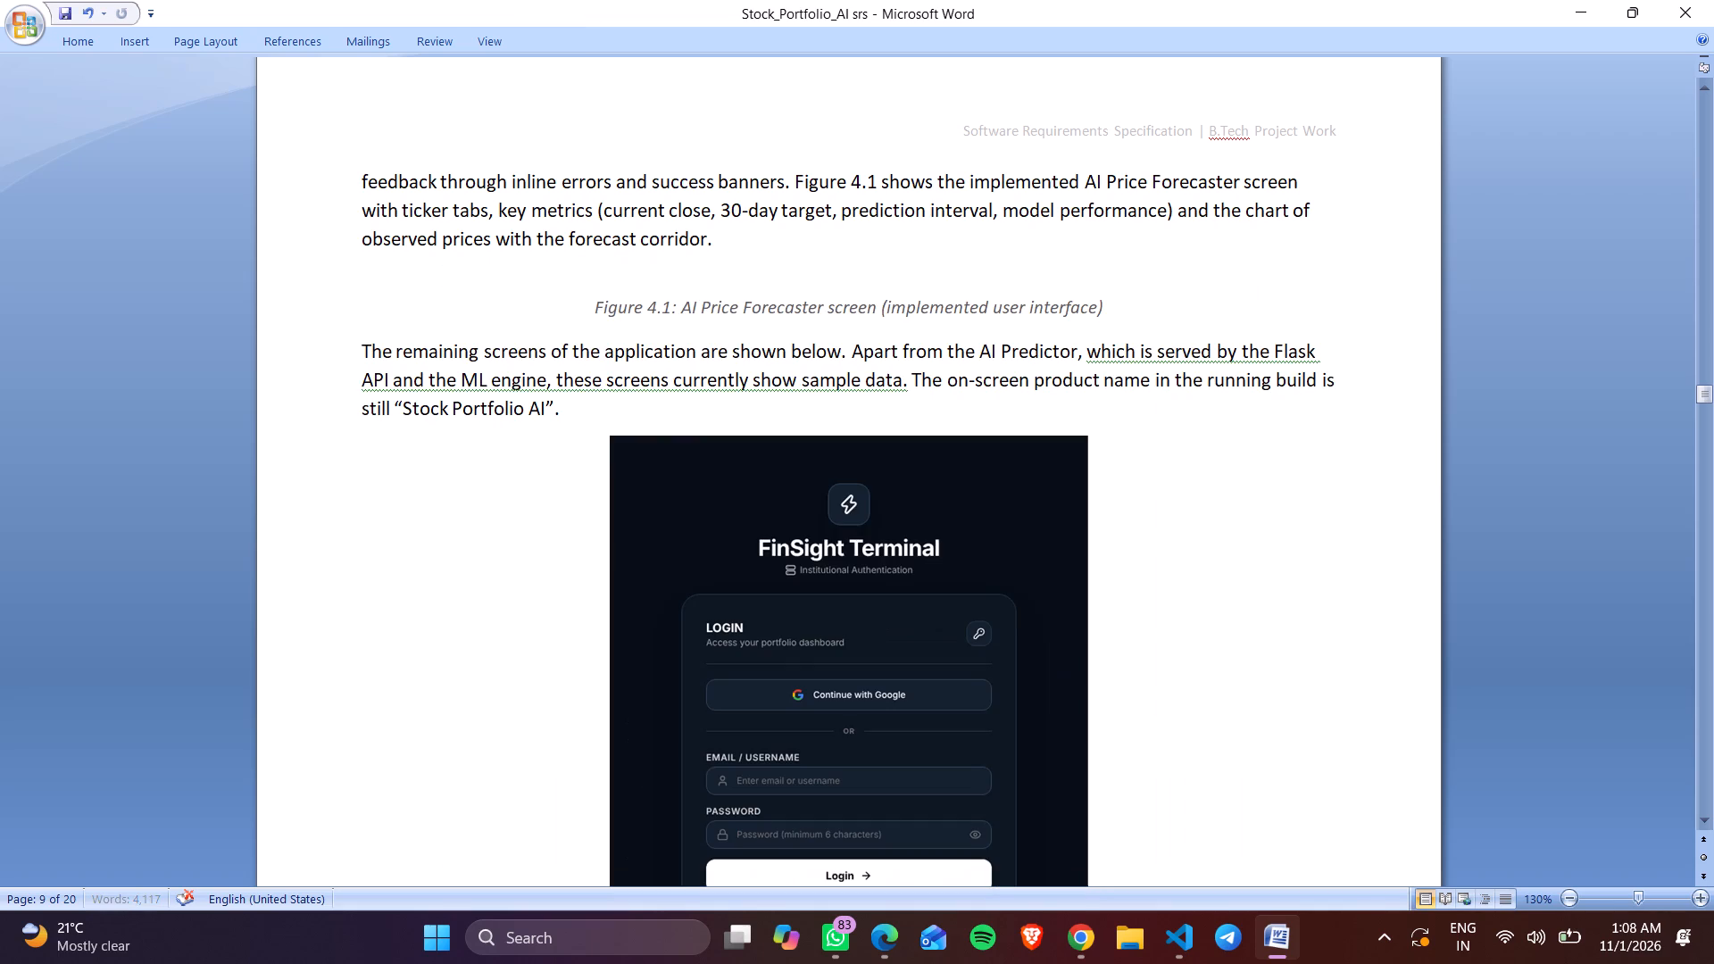
pyautogui.scroll(4, 903, 469)
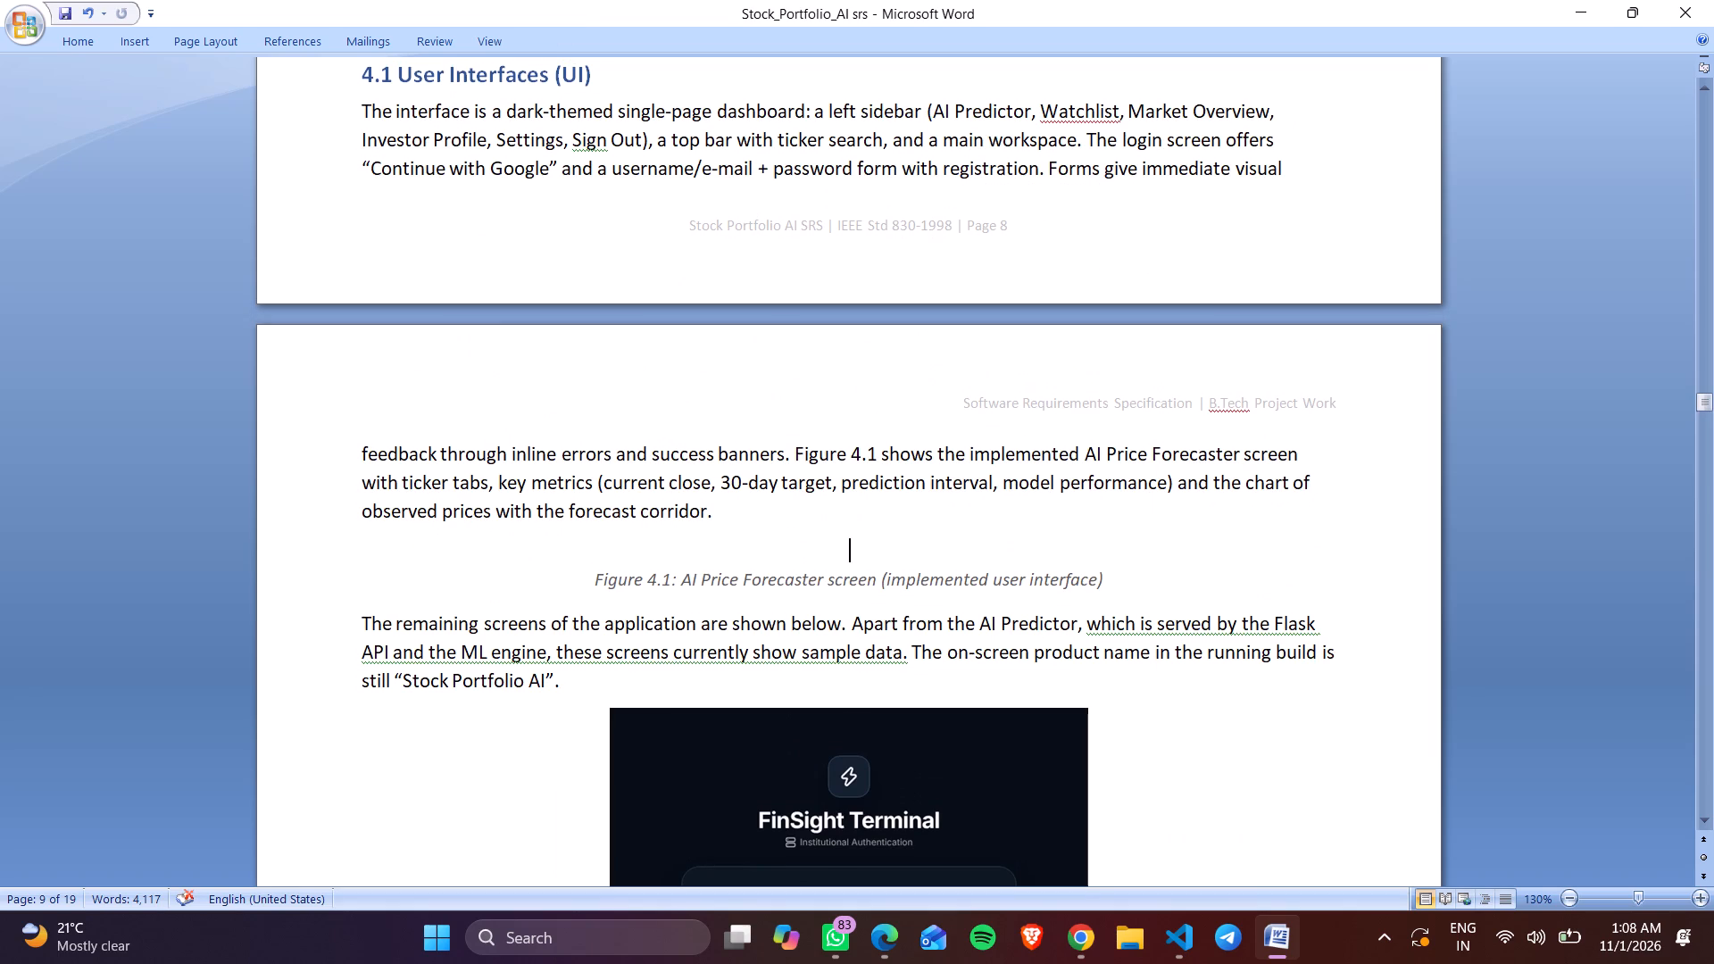
pyautogui.click(903, 469)
pyautogui.click(861, 541)
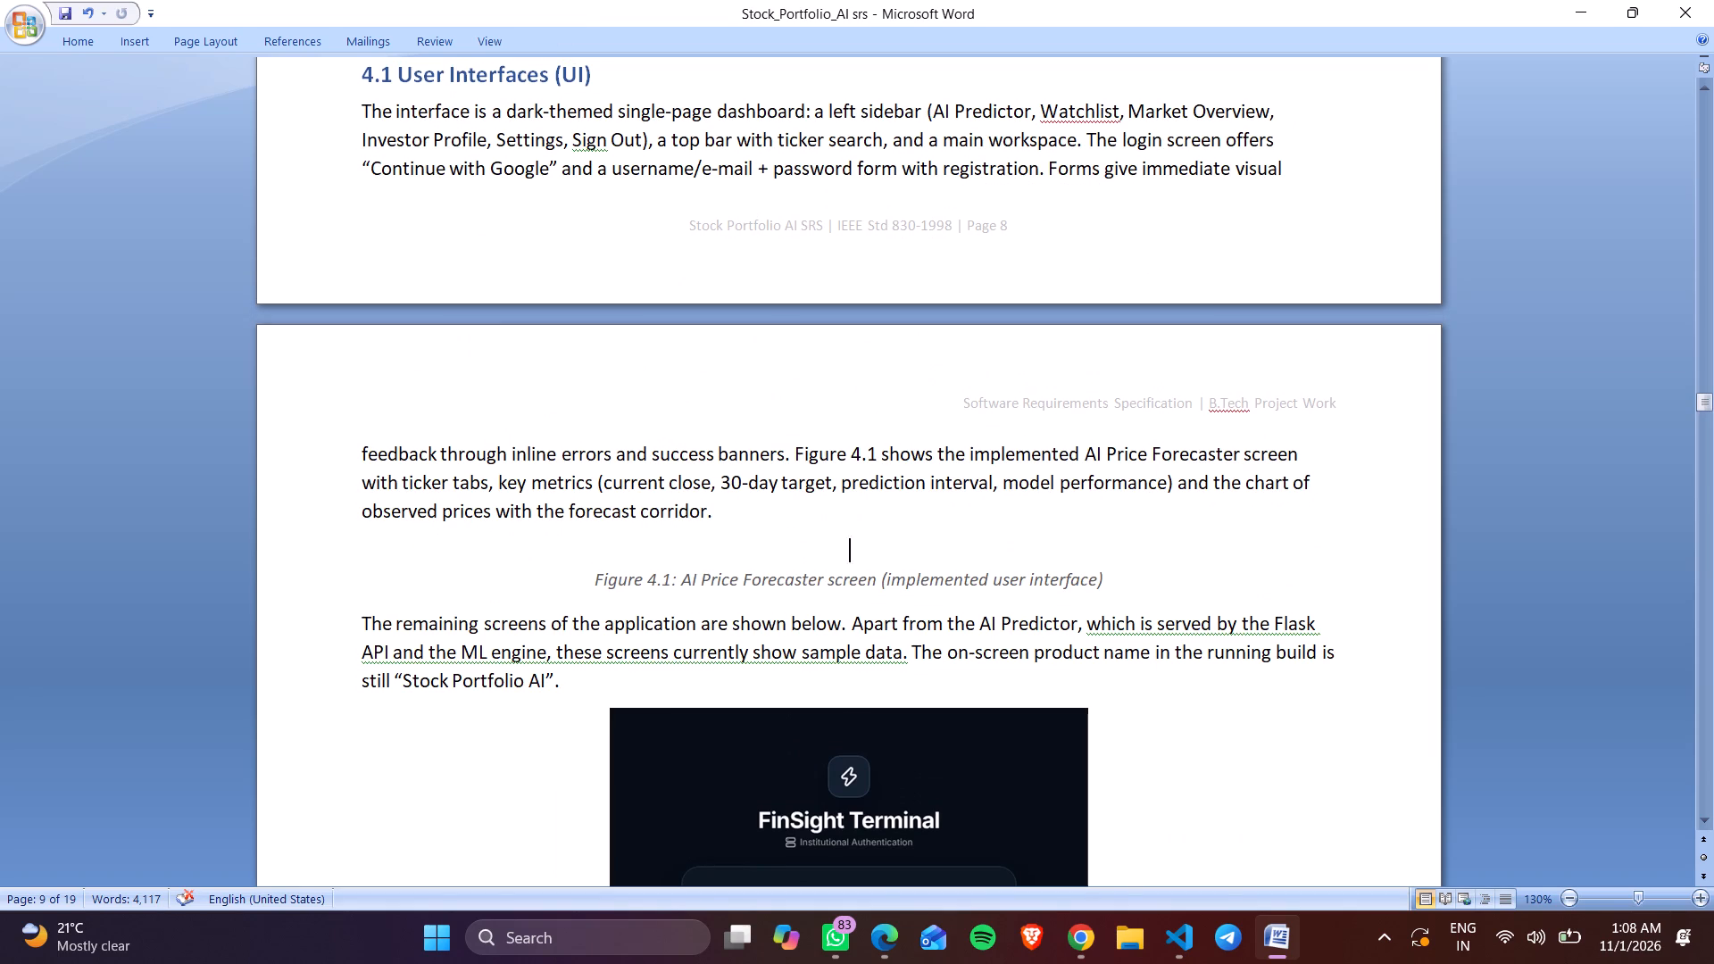
pyautogui.rightClick(861, 541)
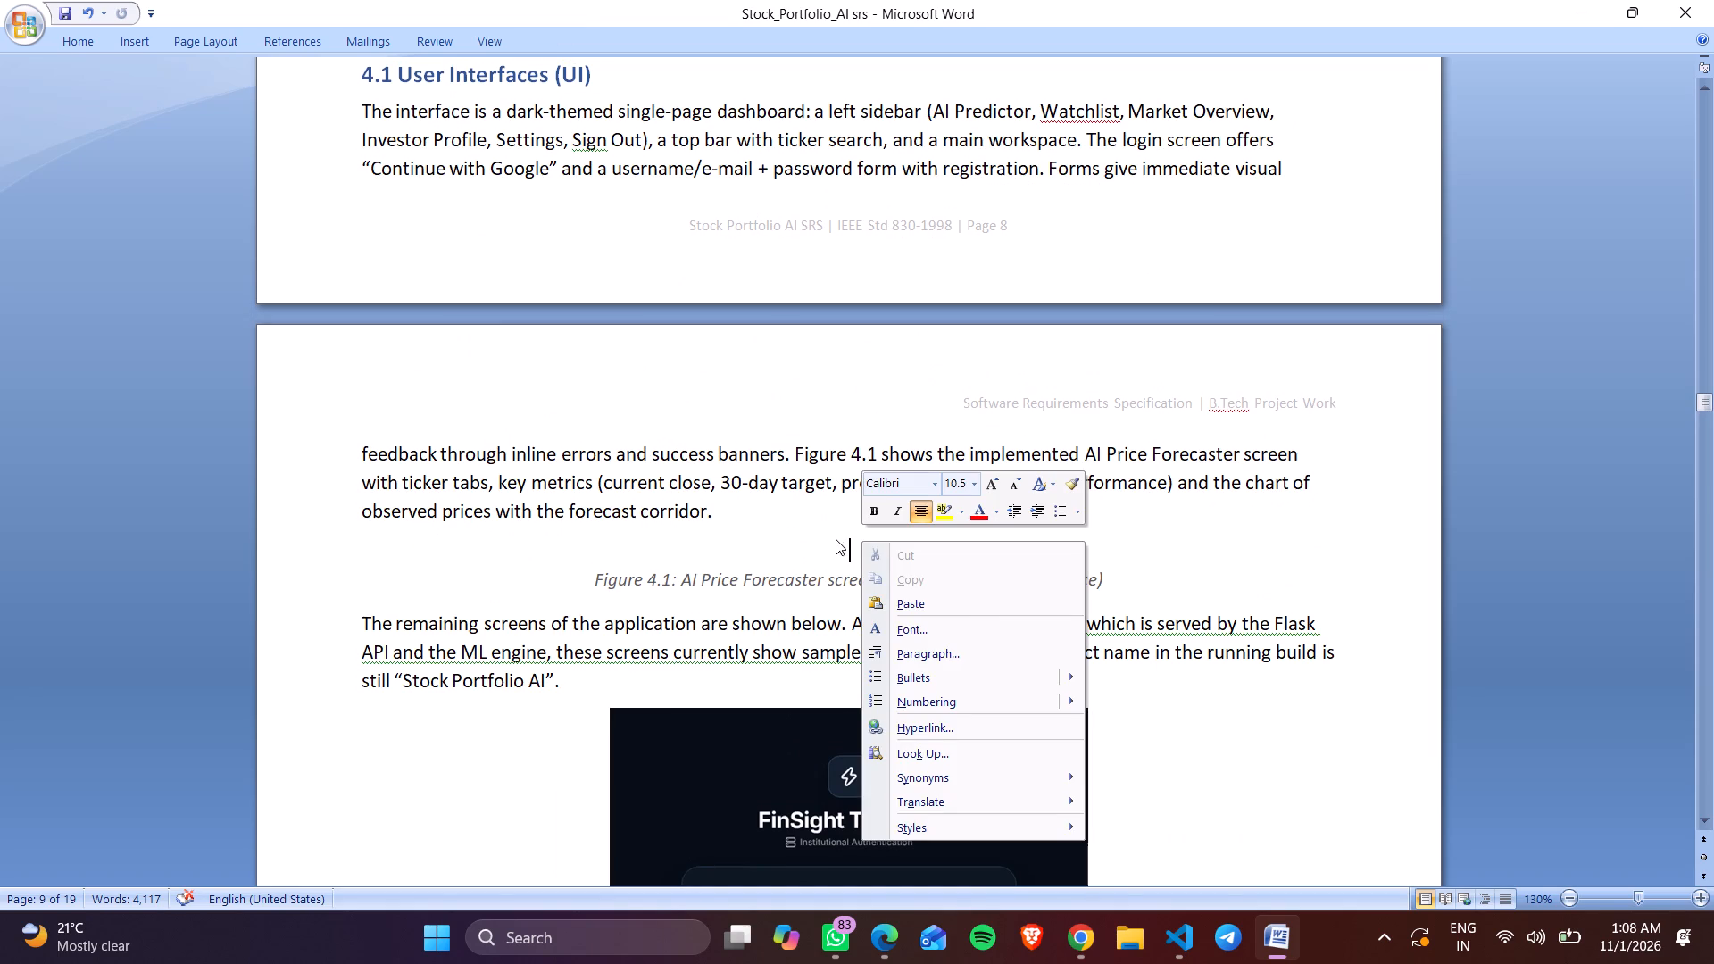
pyautogui.click(826, 539)
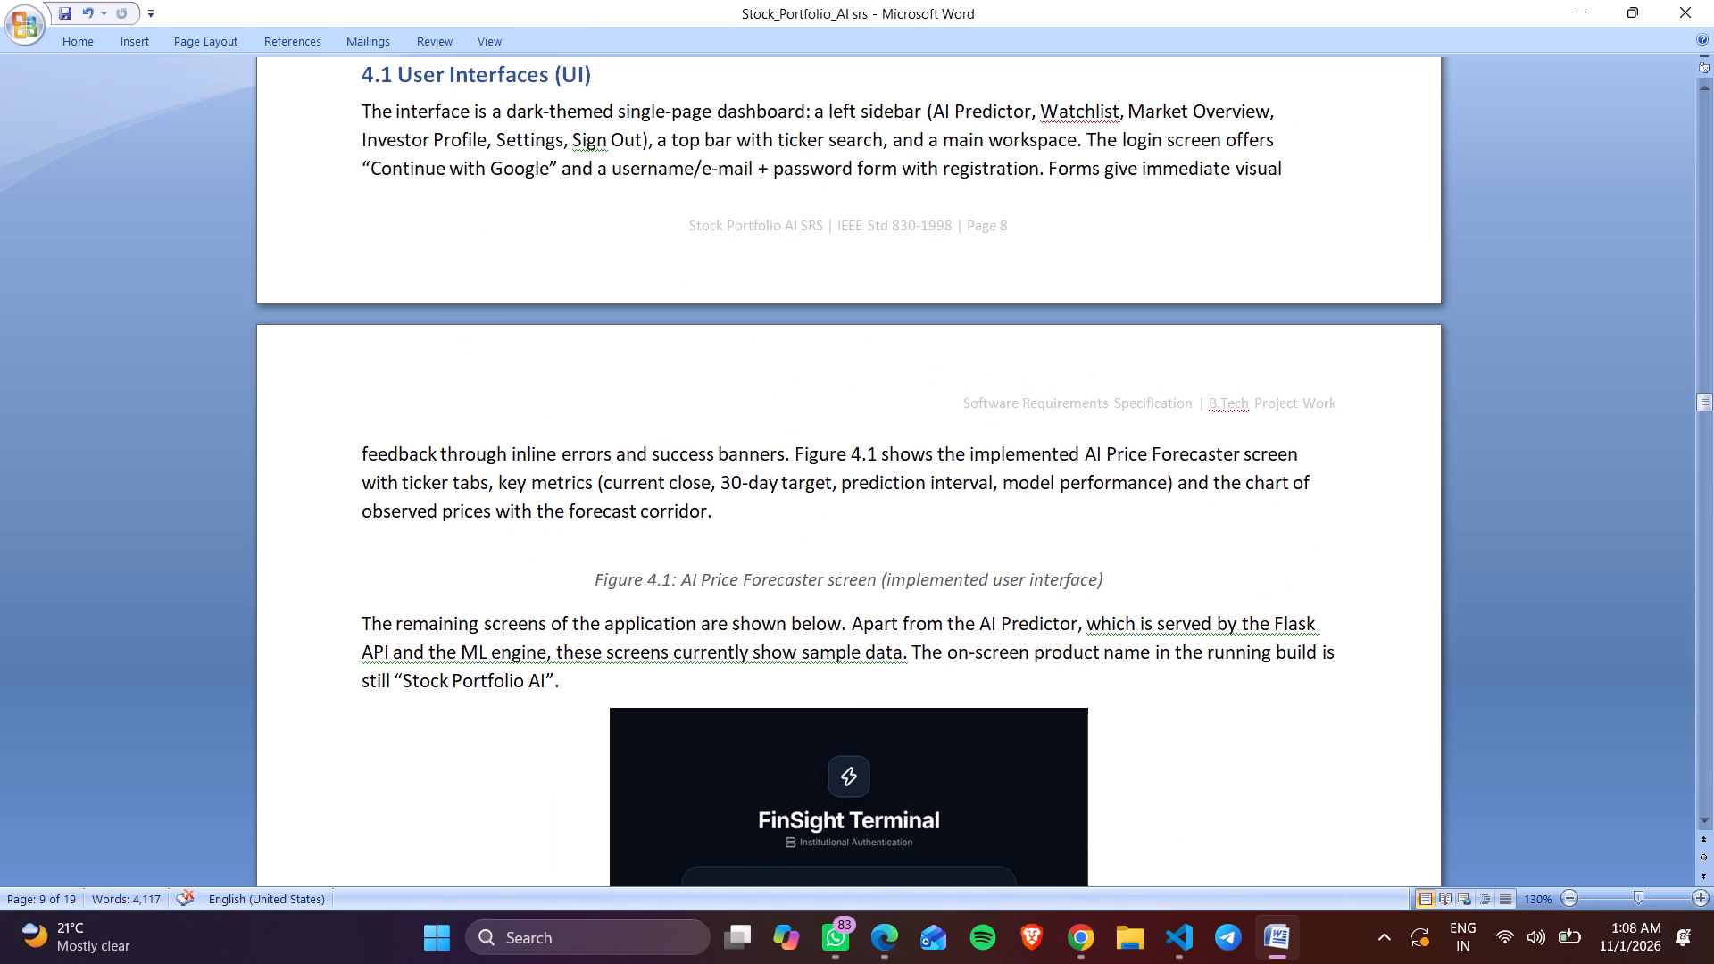
# Switch to Chrome, open the StockPortfolio AI Overview page, and capture its whole visible page area as a screenshot.
pyautogui.click(1087, 956)
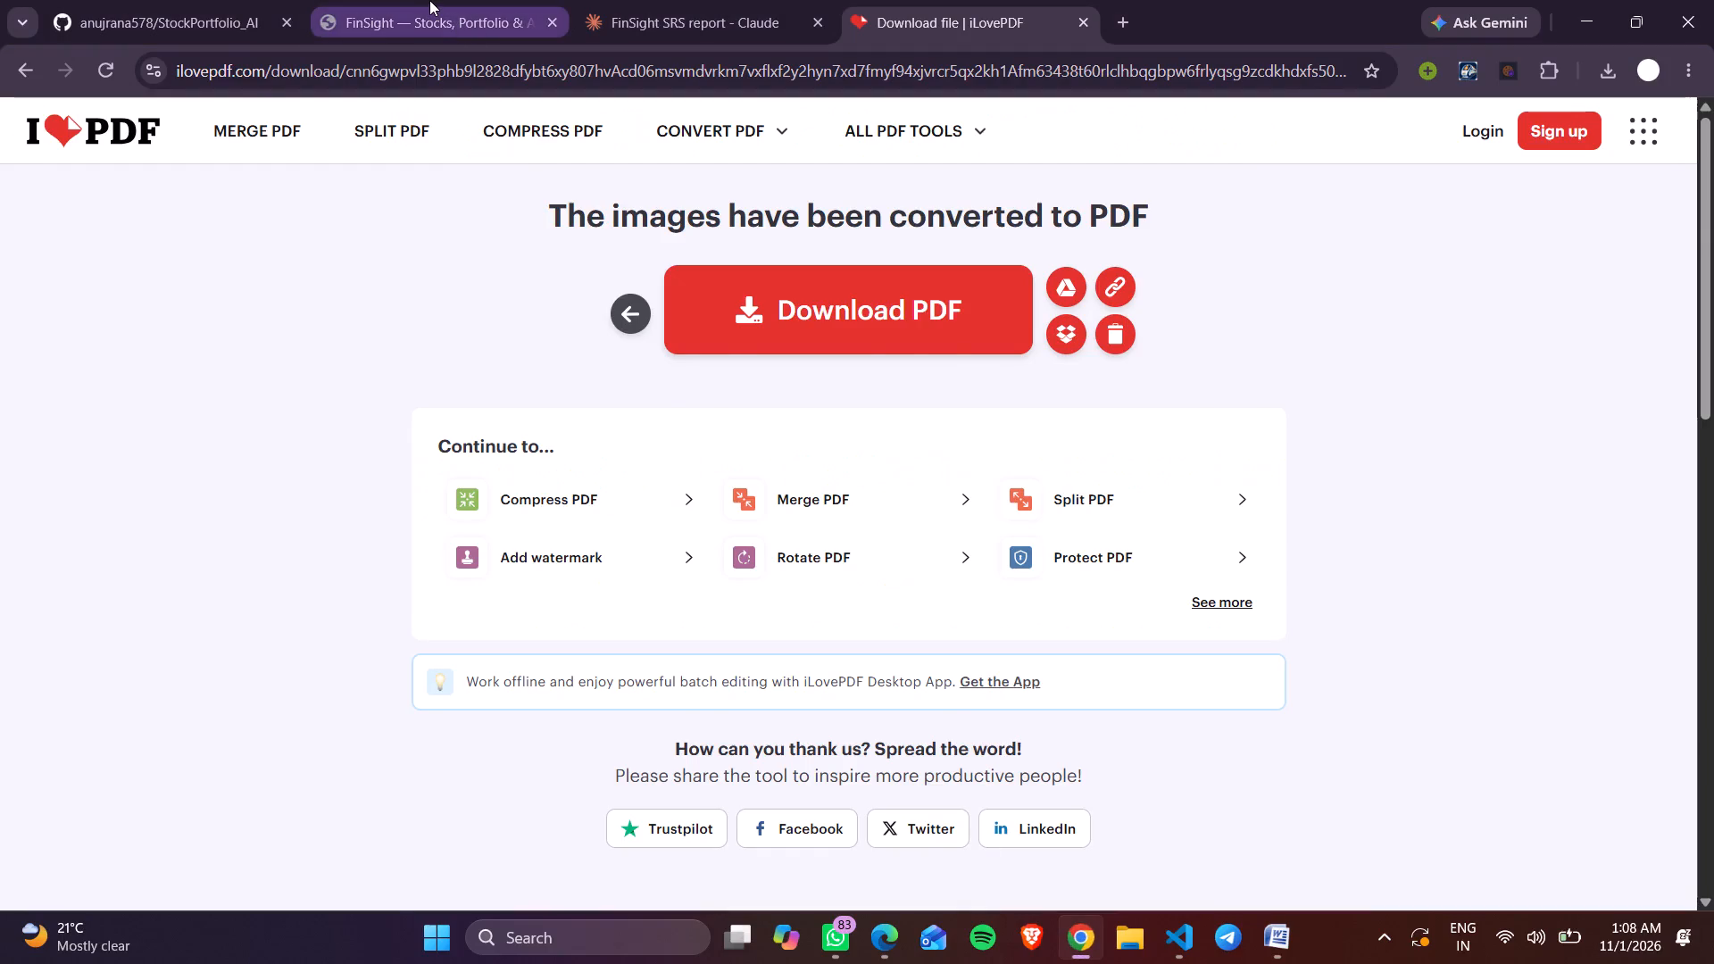
pyautogui.click(429, 0)
pyautogui.click(48, 259)
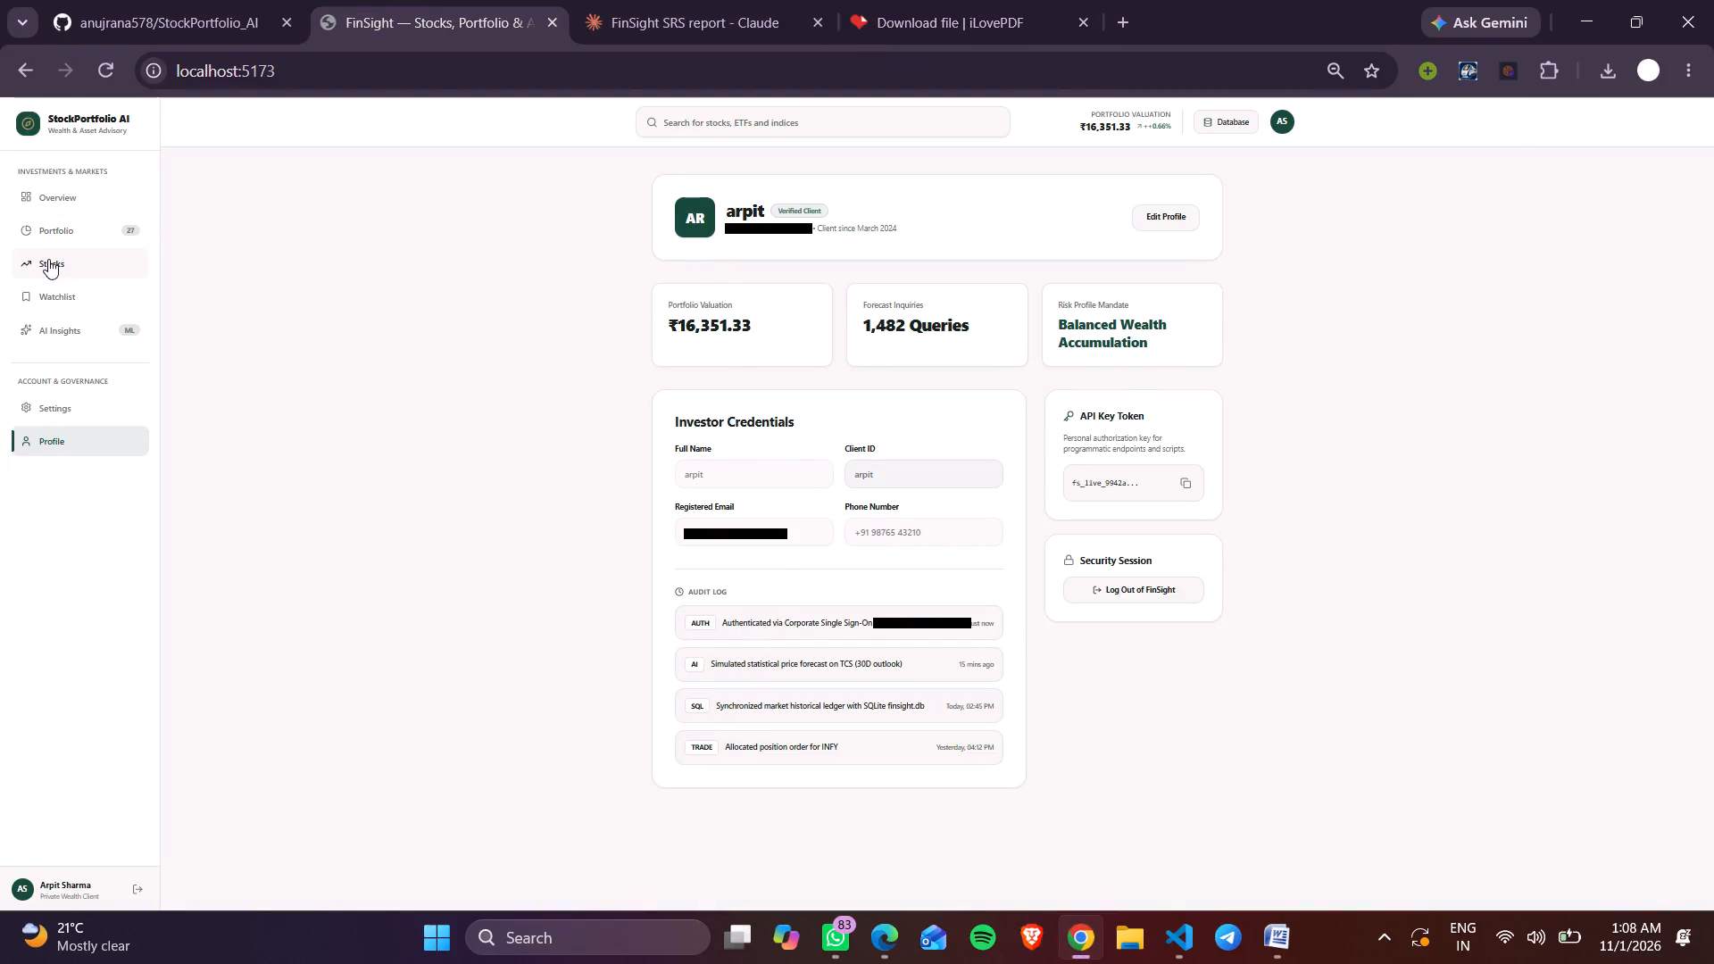
pyautogui.click(49, 189)
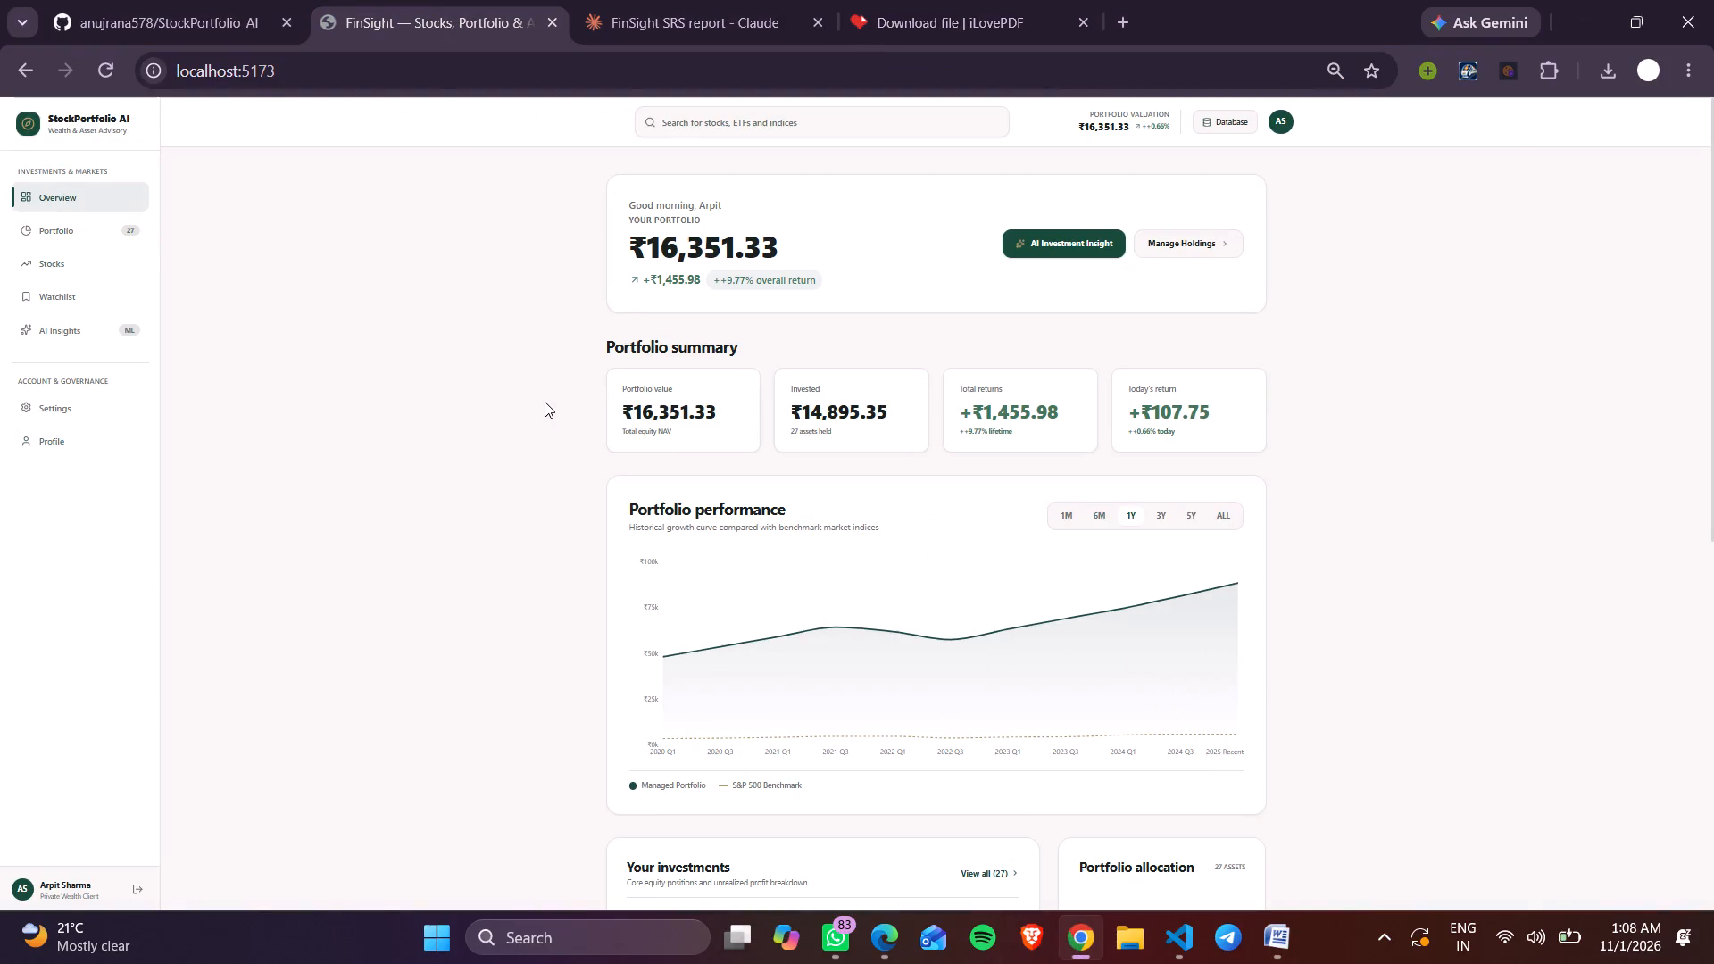
pyautogui.press('Print')
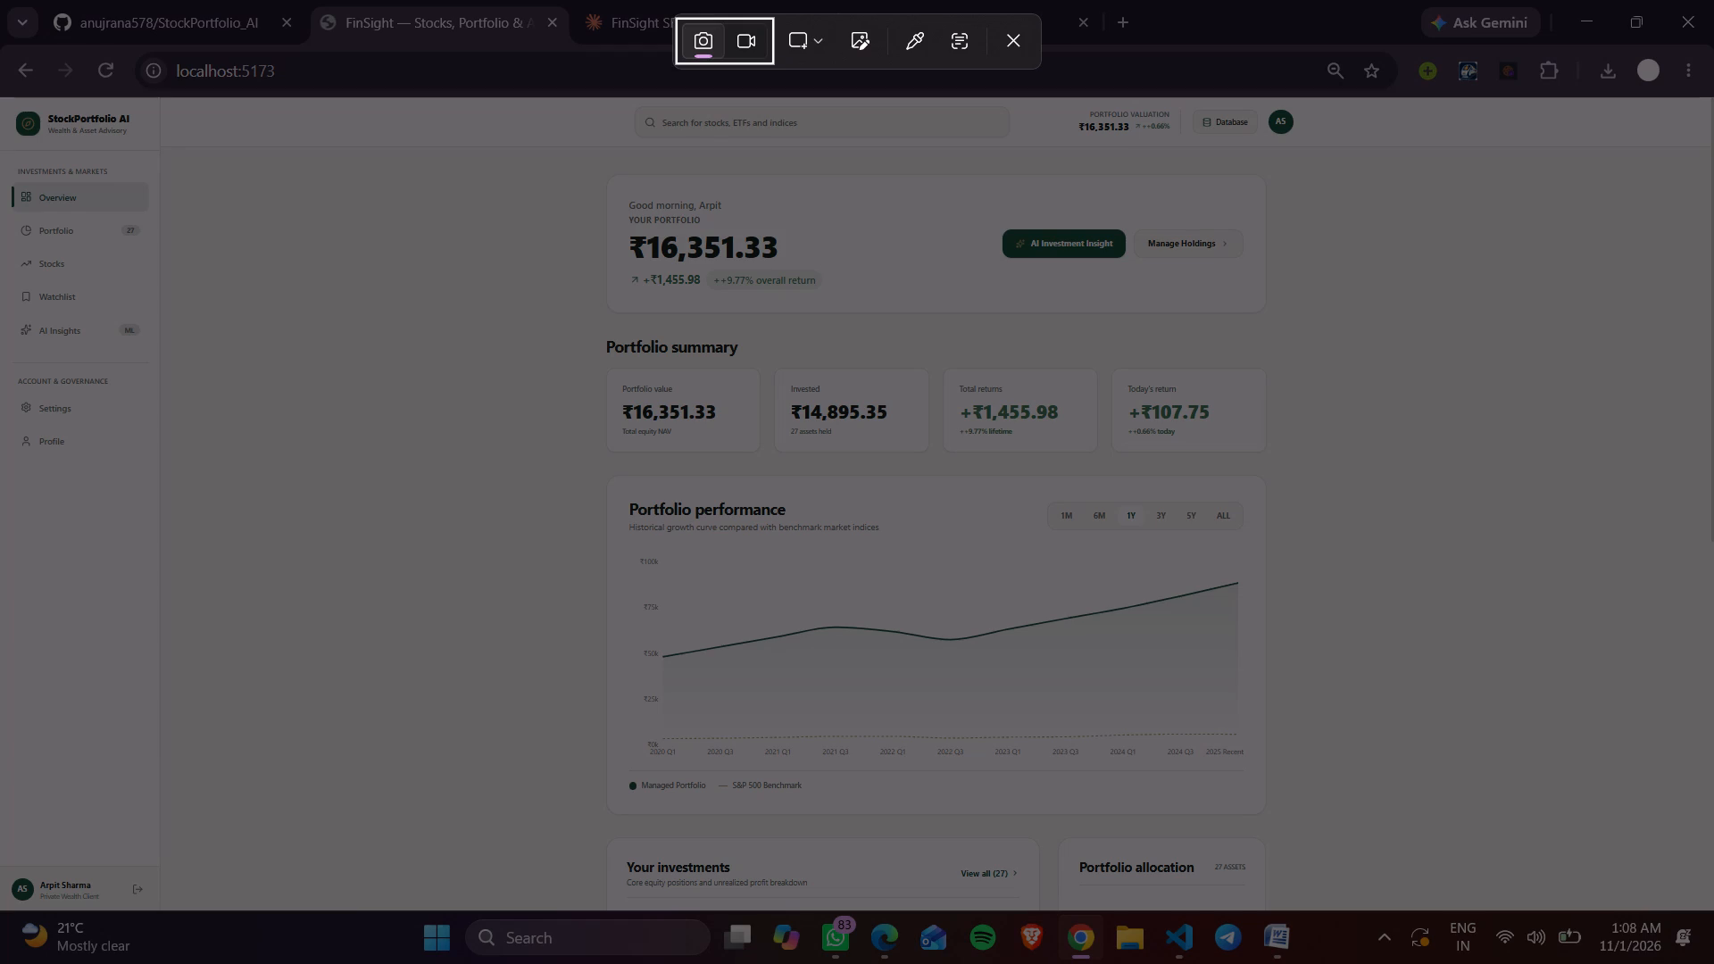
pyautogui.moveTo(0, 96); pyautogui.dragTo(1713, 877)
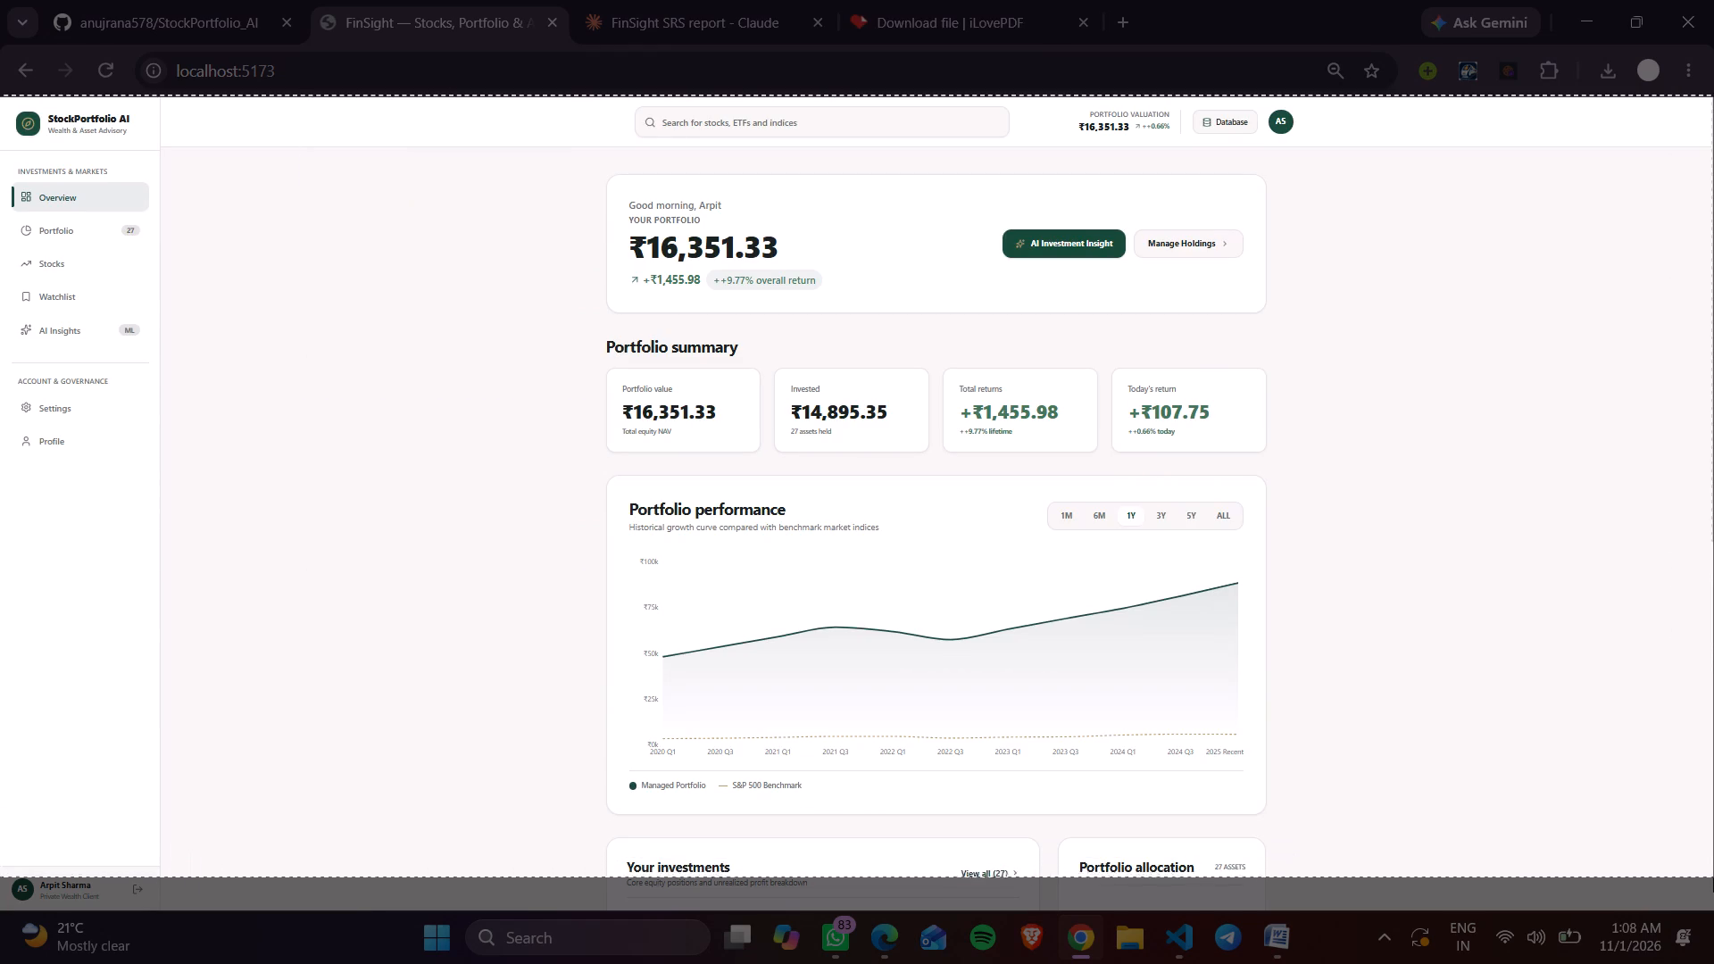
pyautogui.moveTo(1713, 877); pyautogui.dragTo(1713, 909)
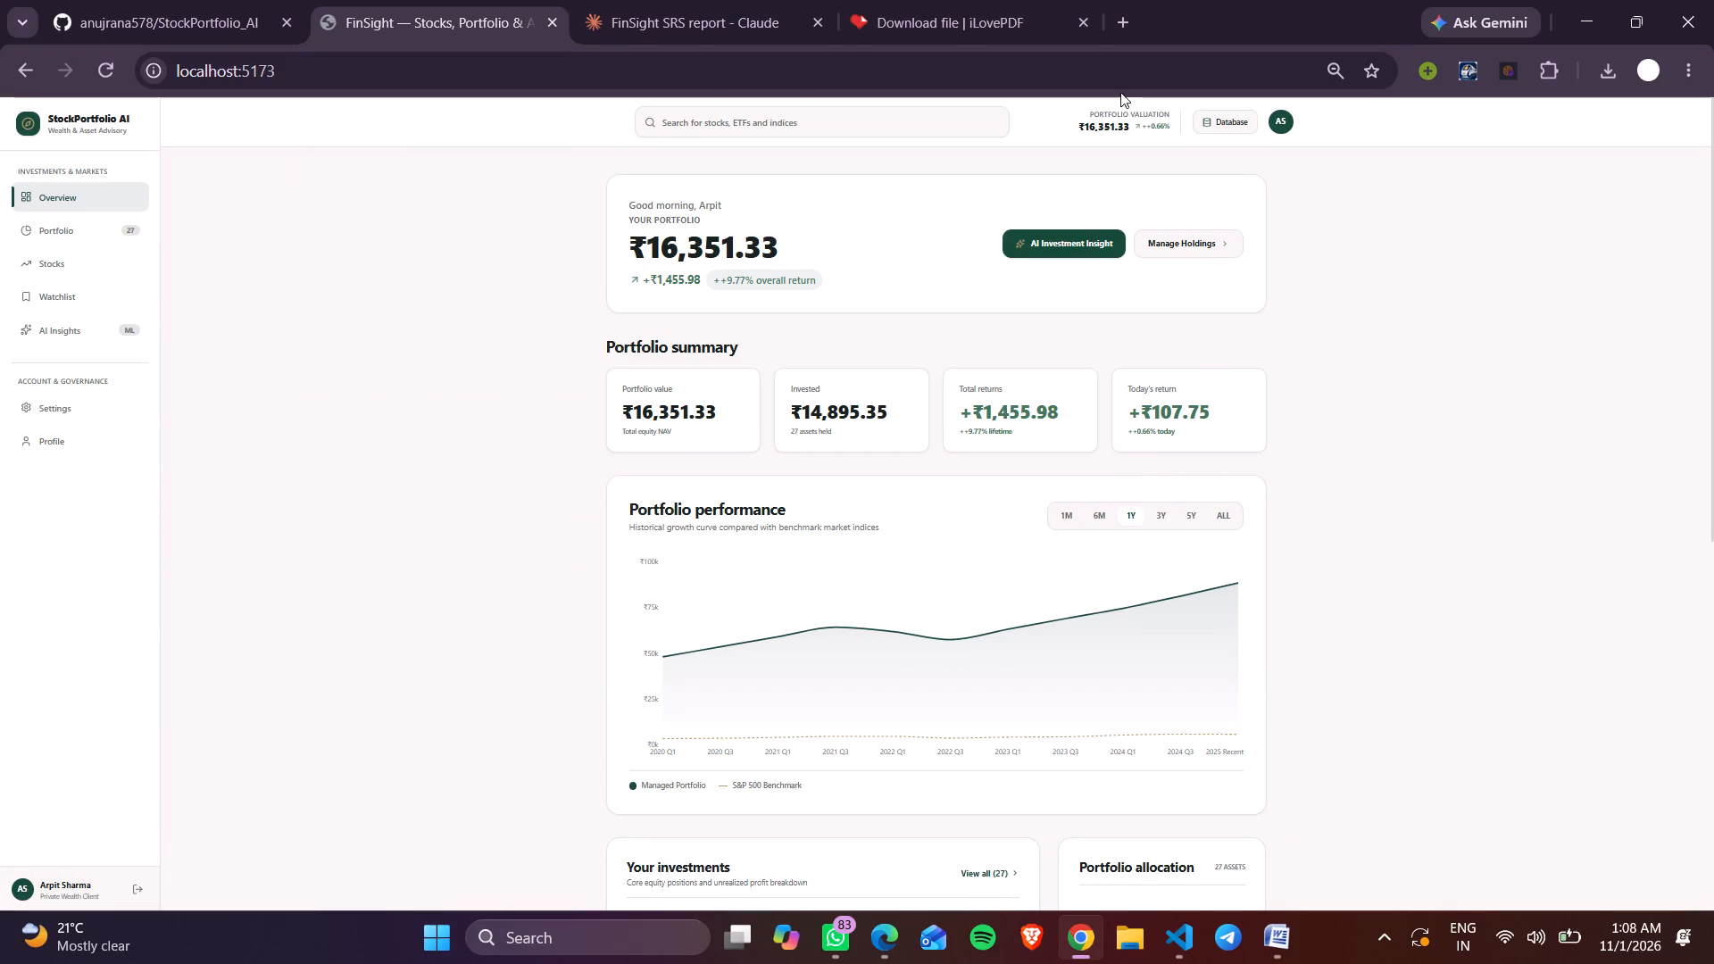
pyautogui.click(491, 4)
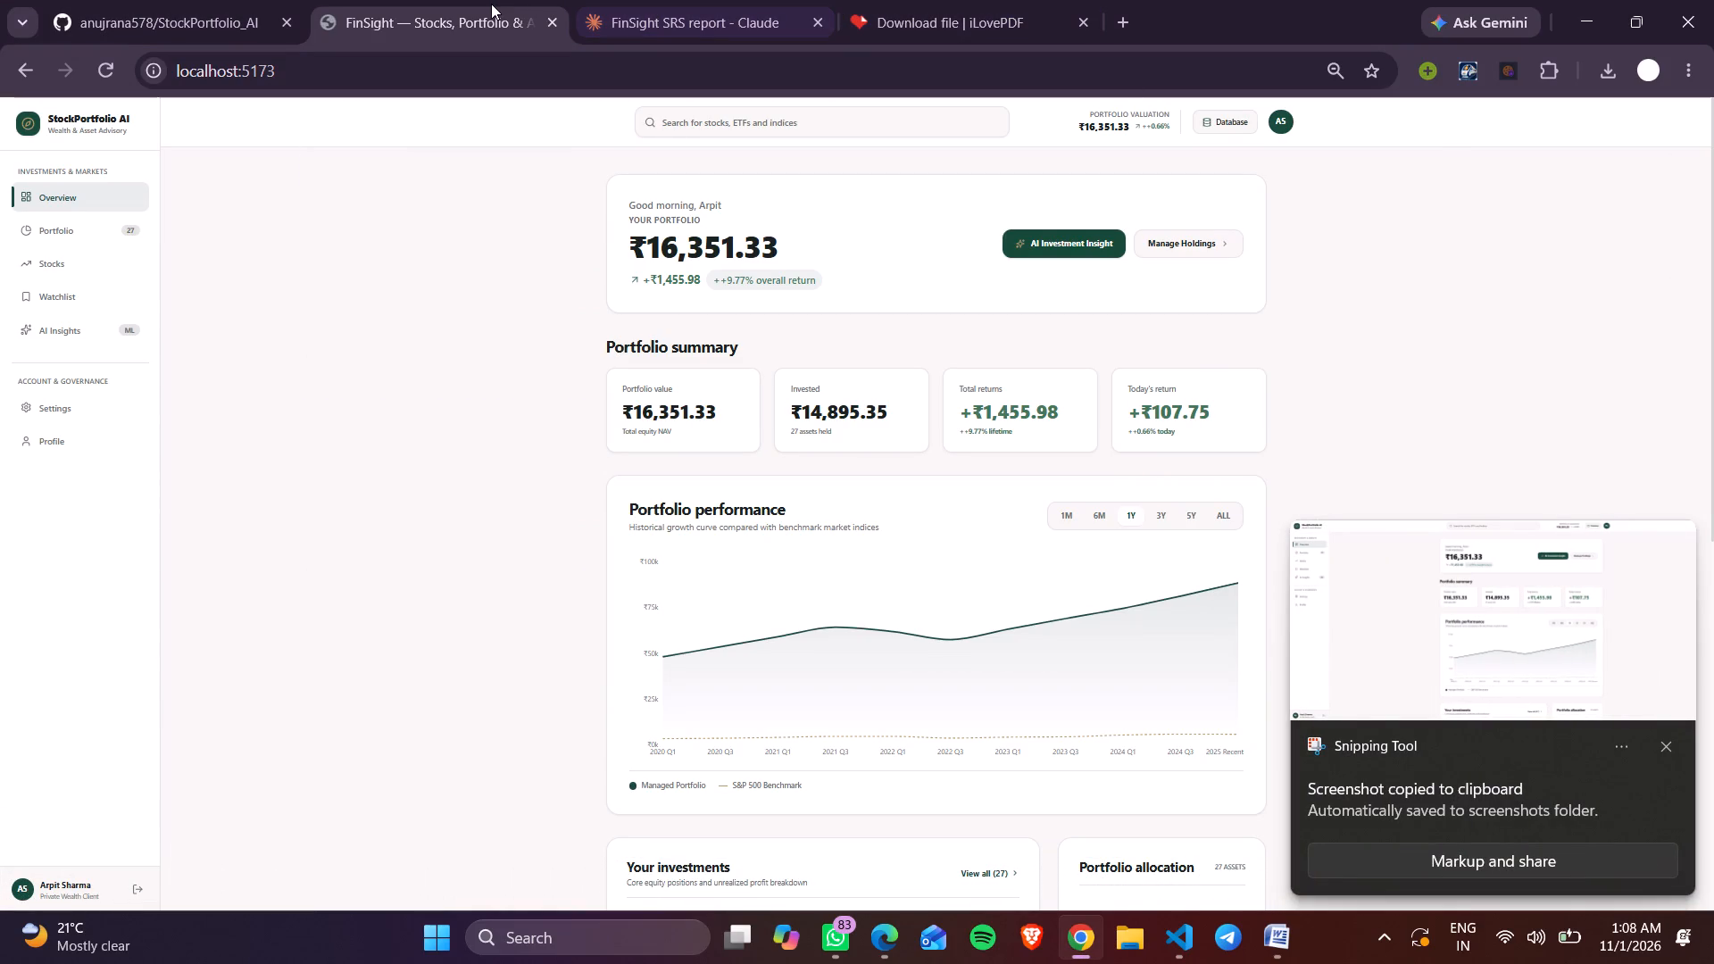
# Switch back to the SRS document in Word and paste the Overview screenshot on the empty line above the Figure 4.1 caption.
pyautogui.click(1274, 932)
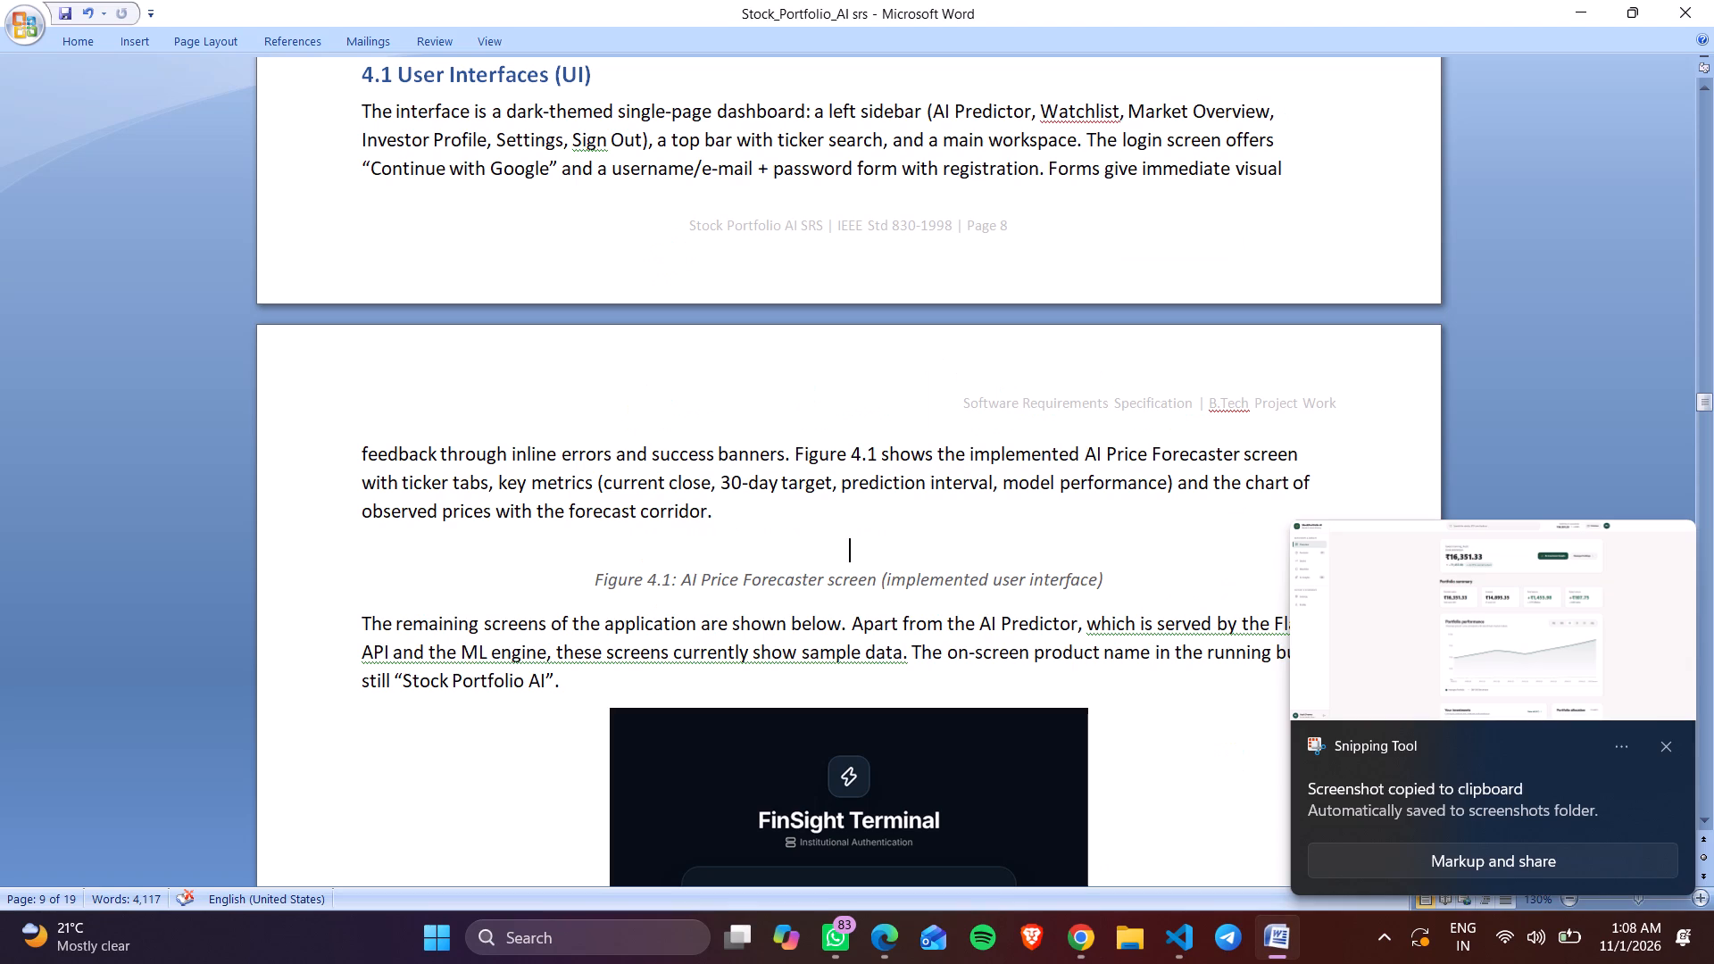
pyautogui.rightClick(836, 552)
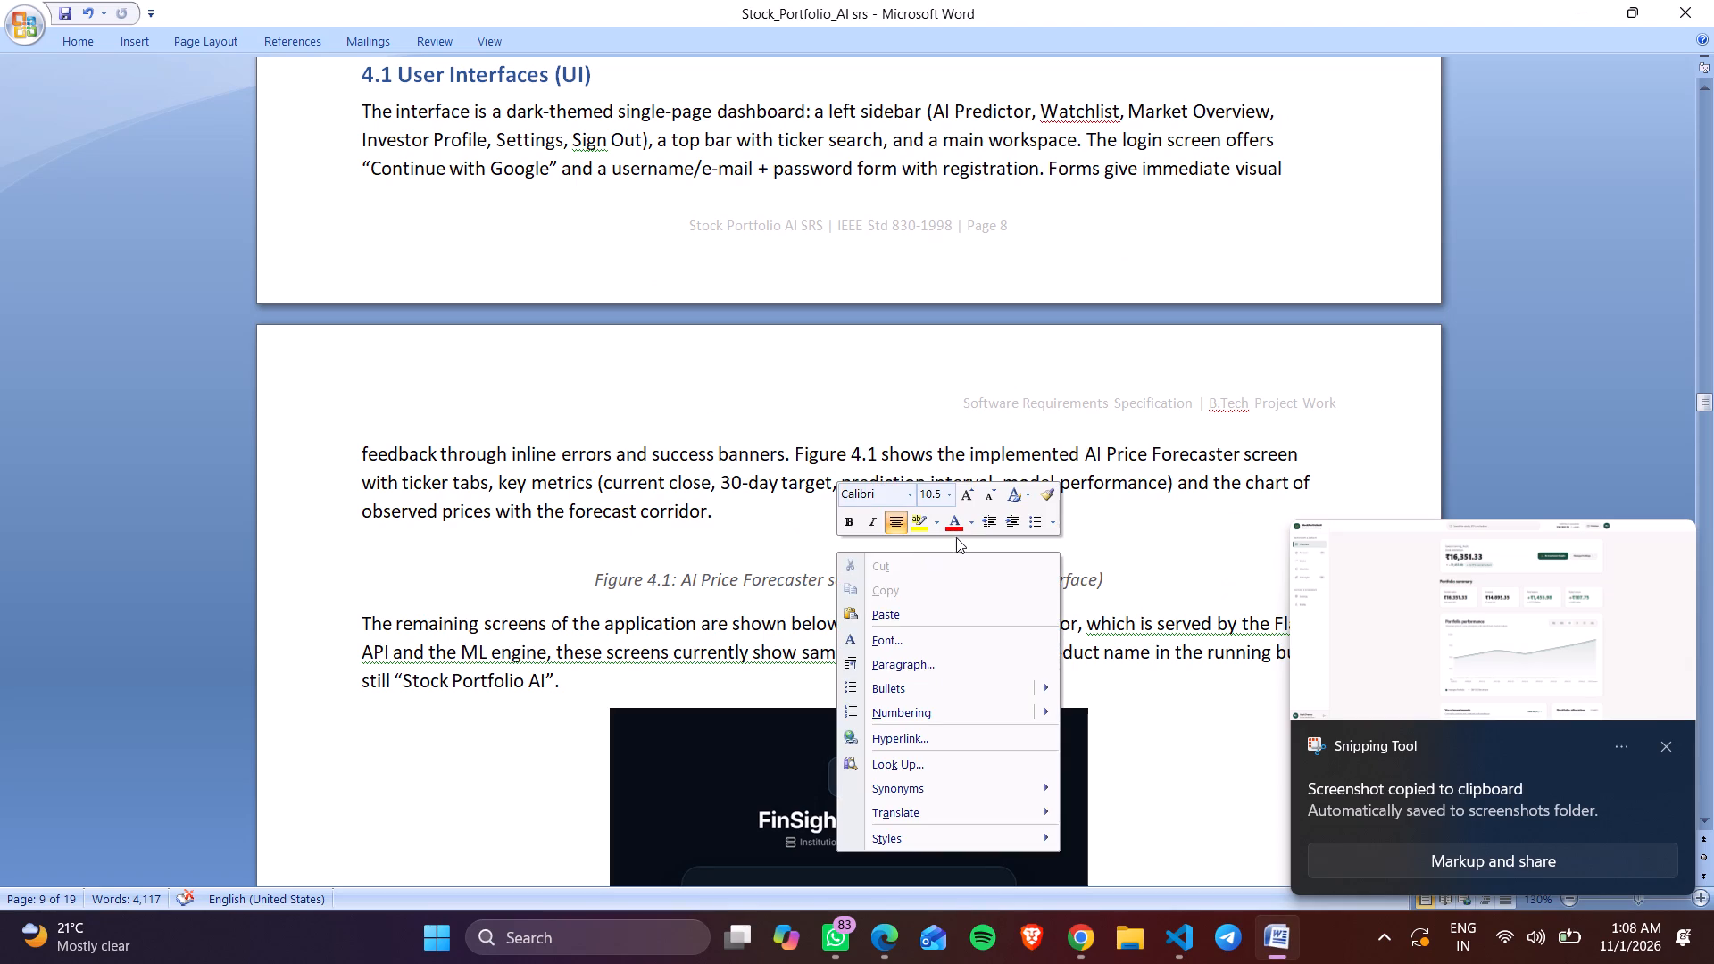
pyautogui.click(823, 553)
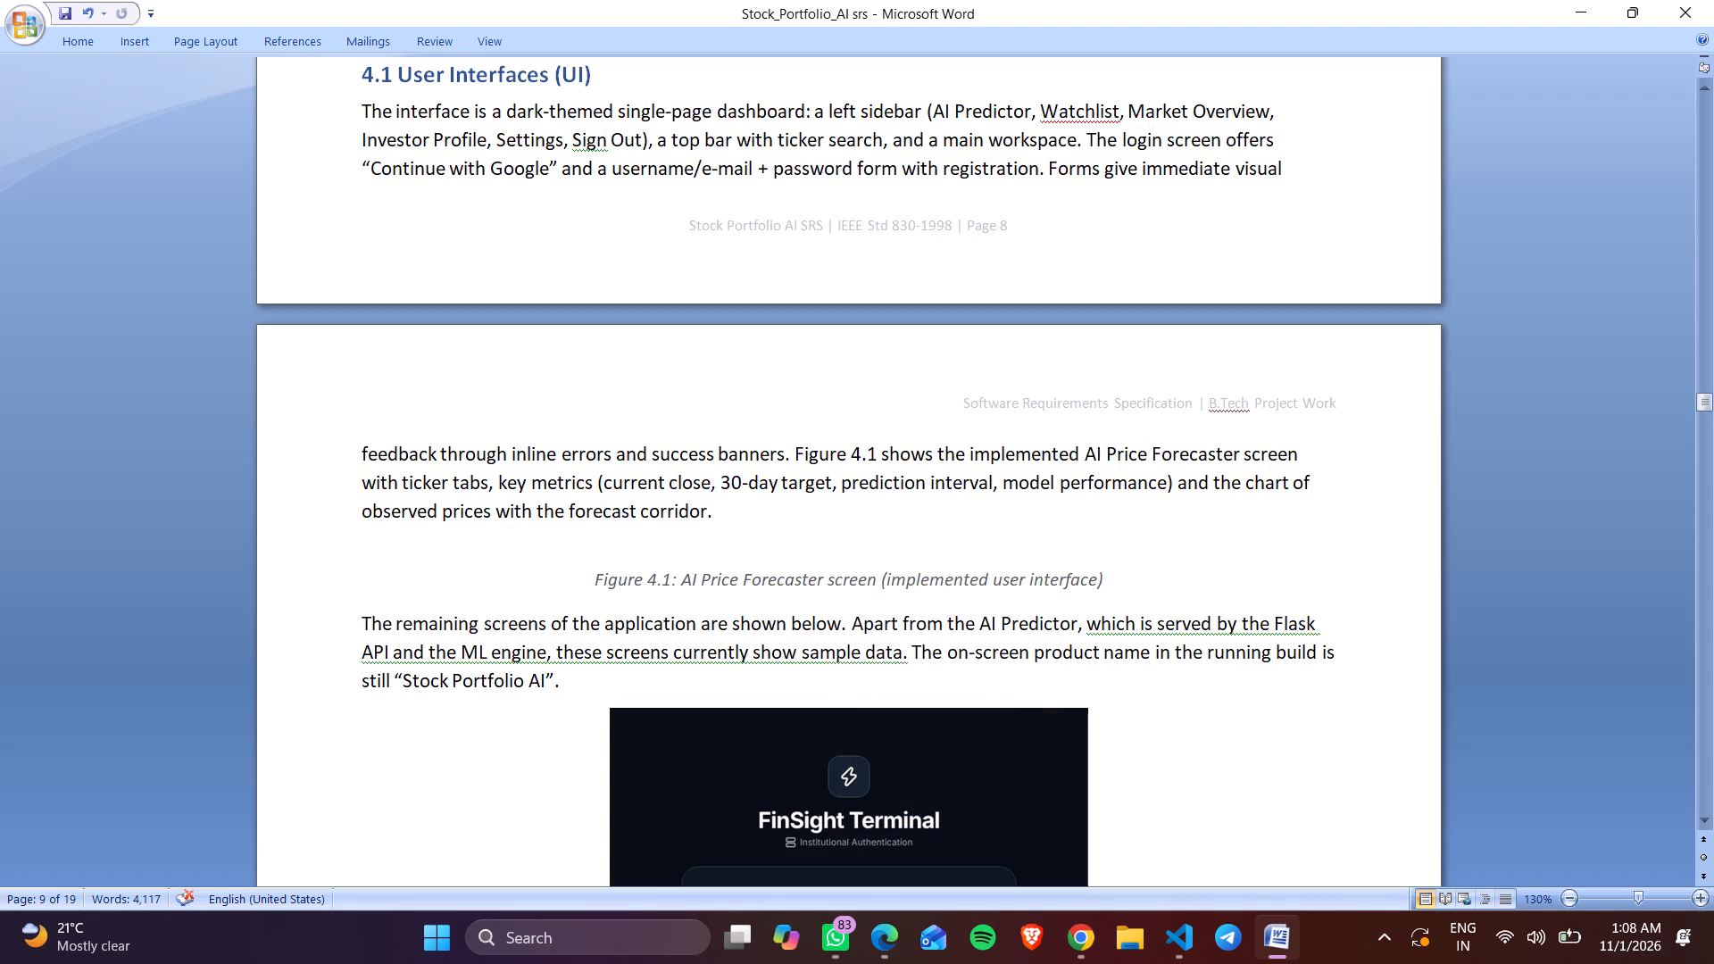
pyautogui.hotkey('ctrl', 'v')
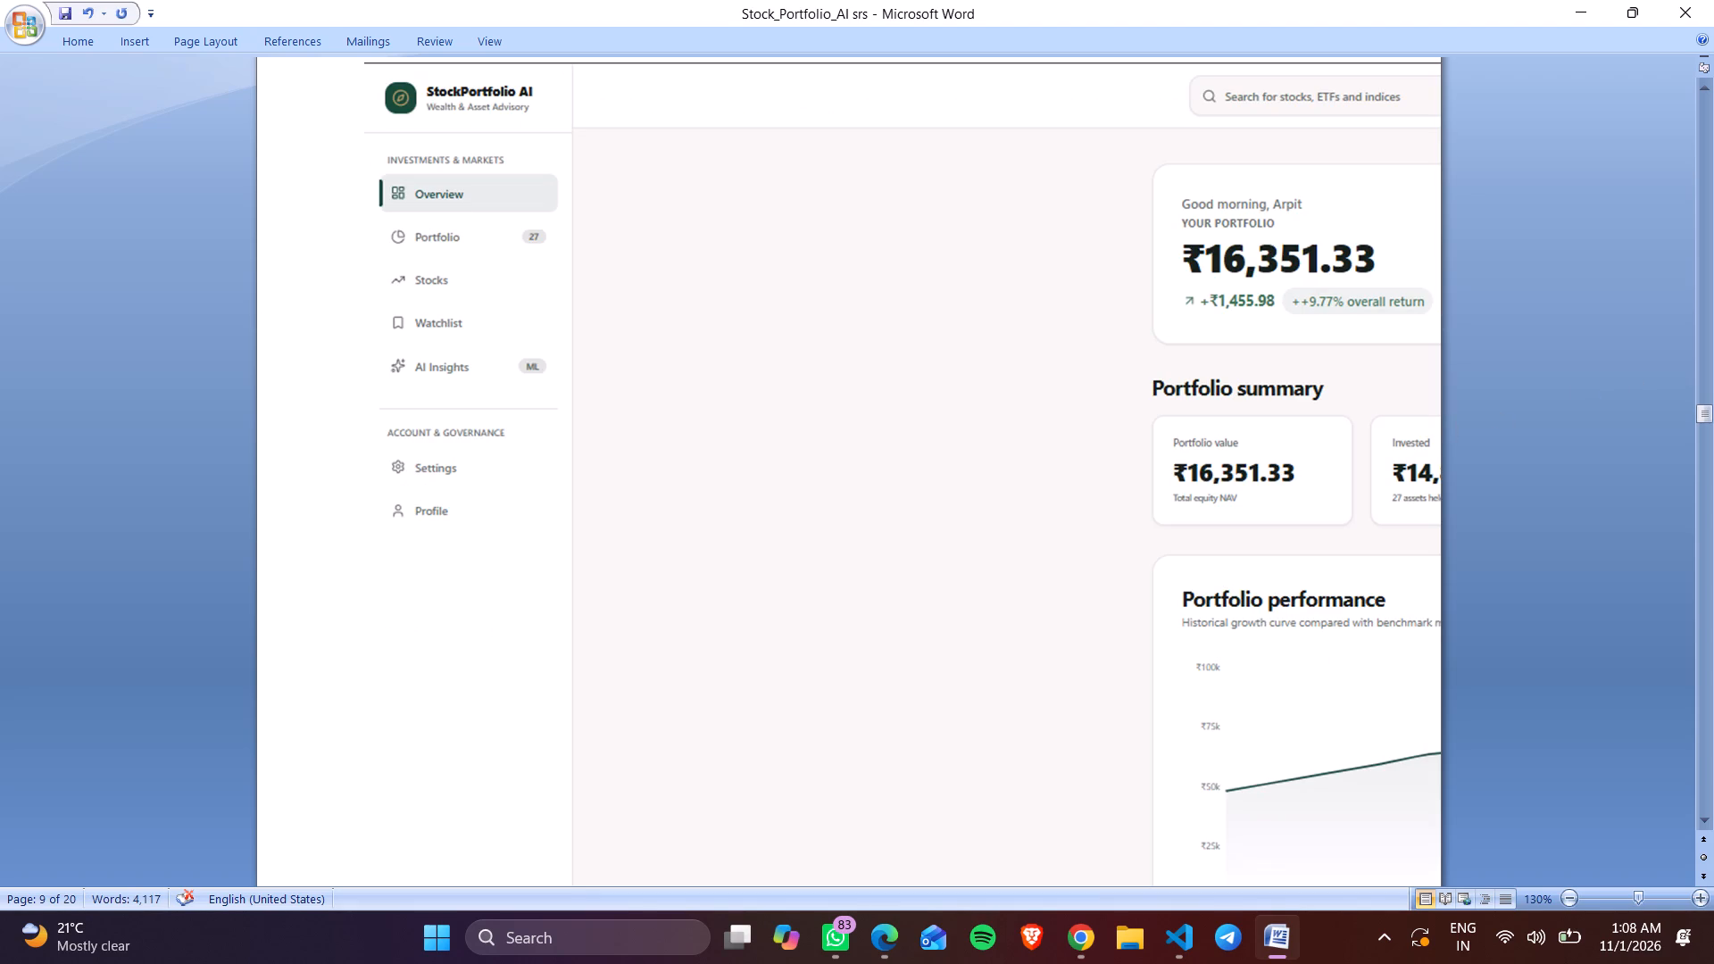
pyautogui.click(1211, 439)
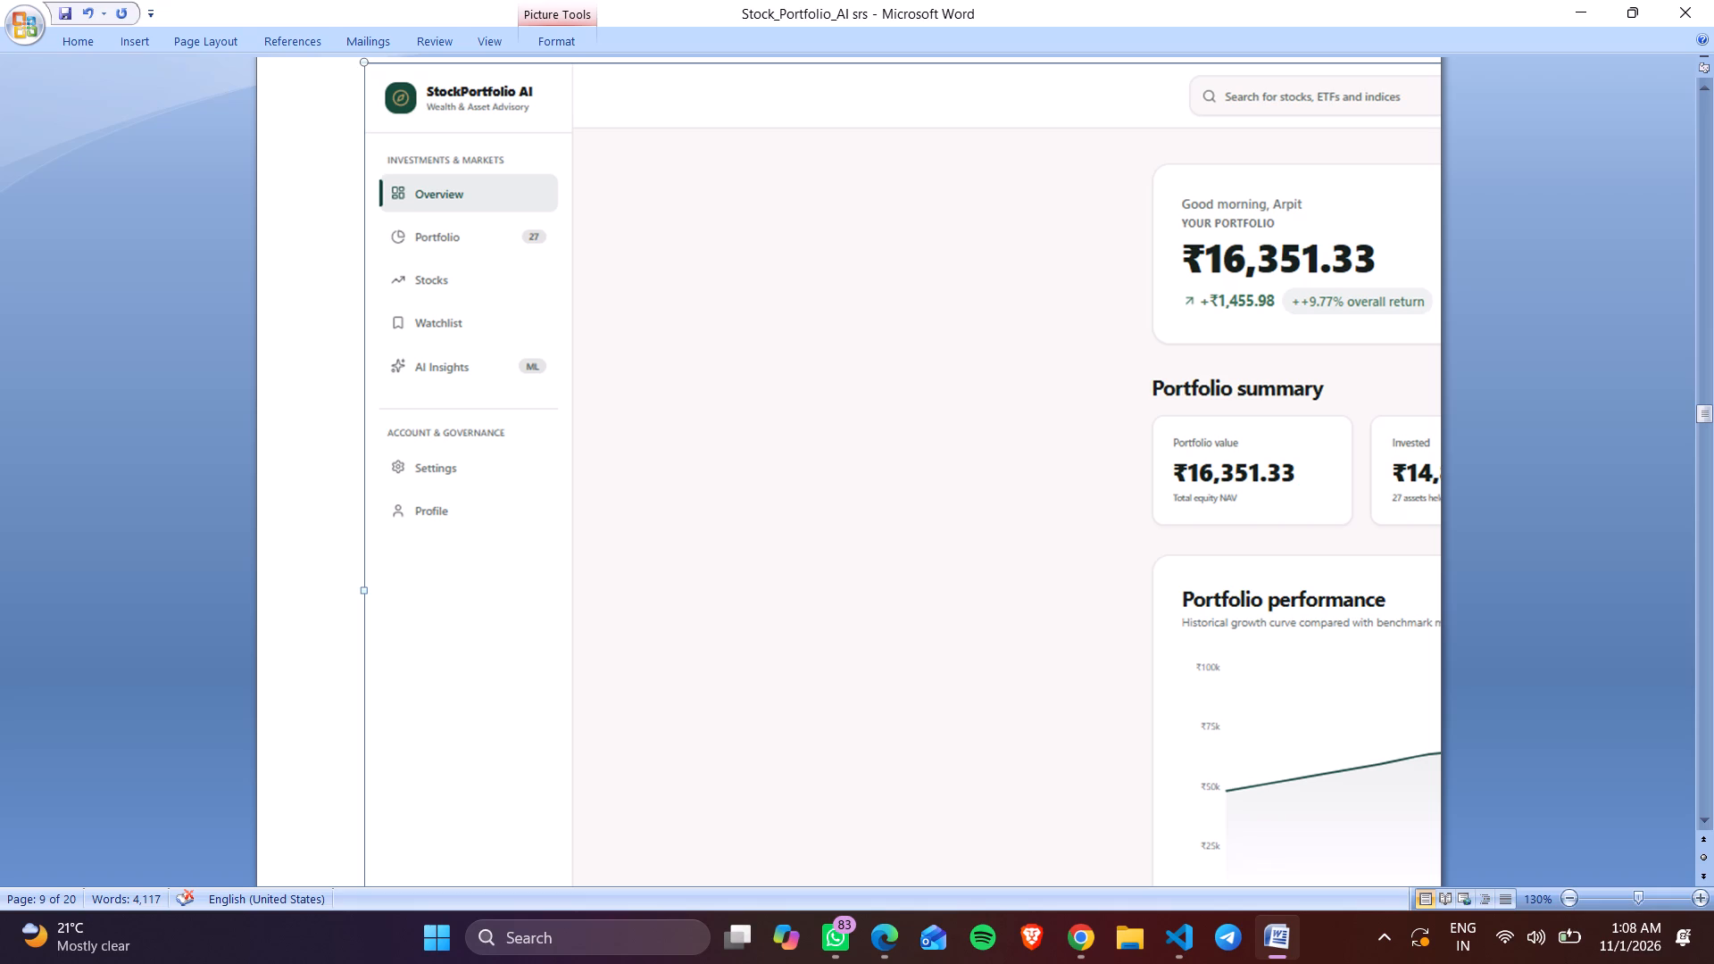
pyautogui.doubleClick(918, 353)
pyautogui.moveTo(1439, 386); pyautogui.dragTo(1237, 403)
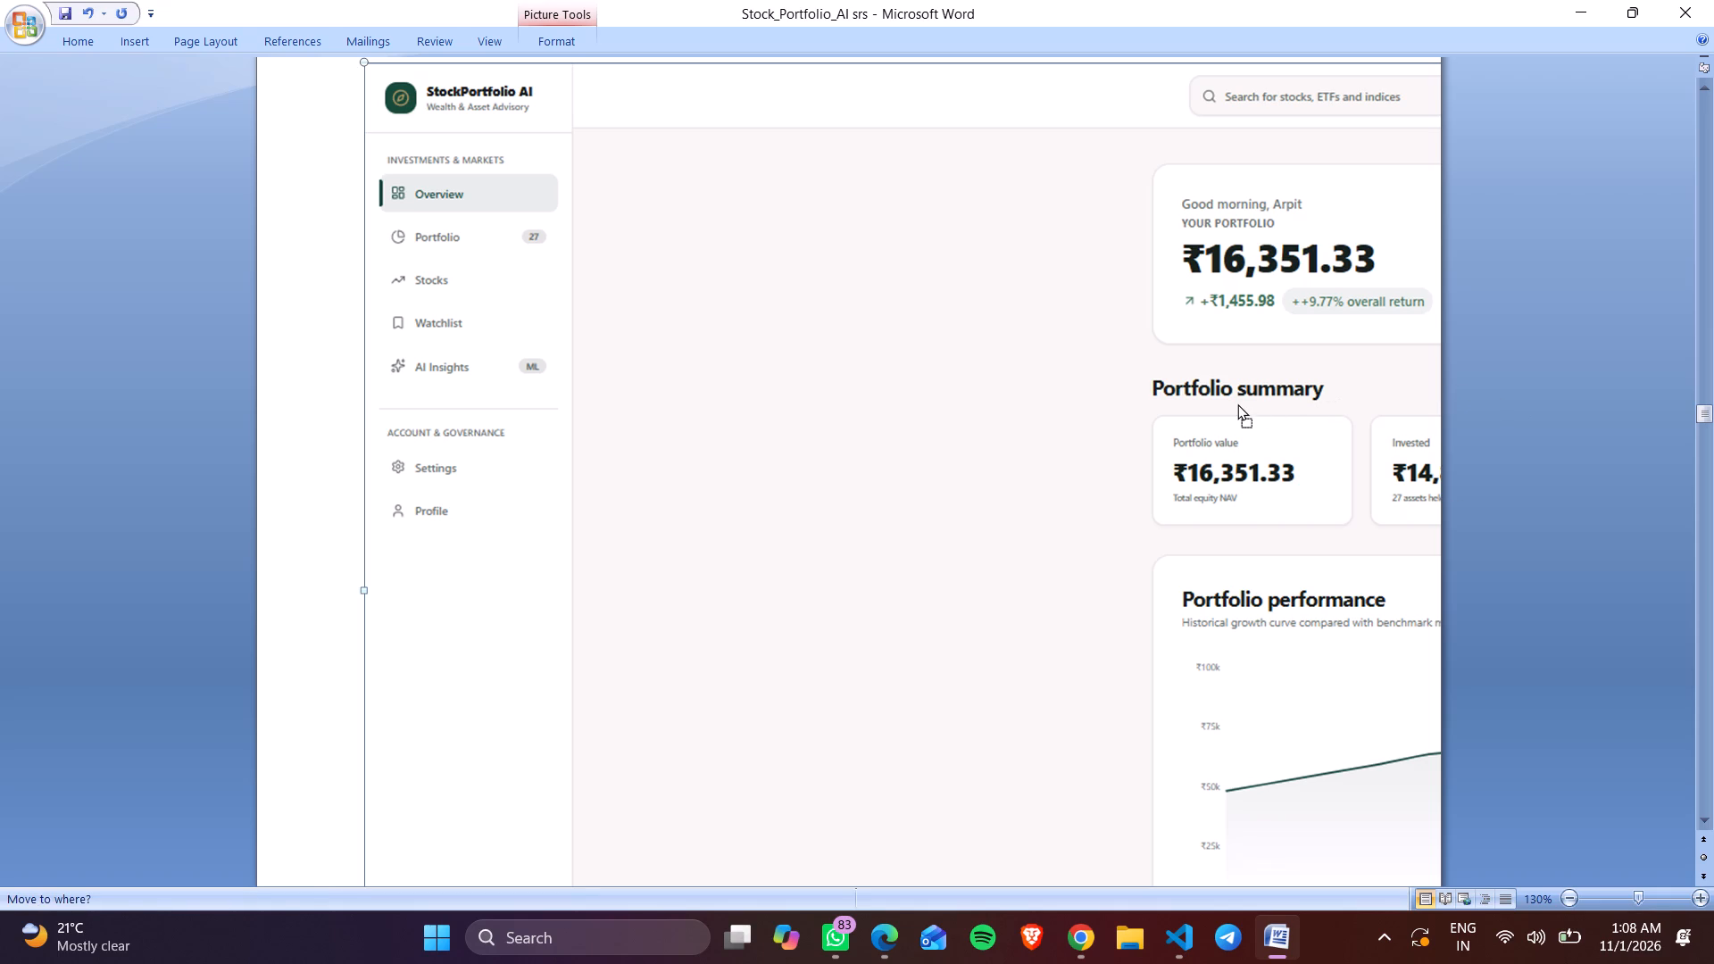
pyautogui.moveTo(1237, 403); pyautogui.dragTo(1230, 403)
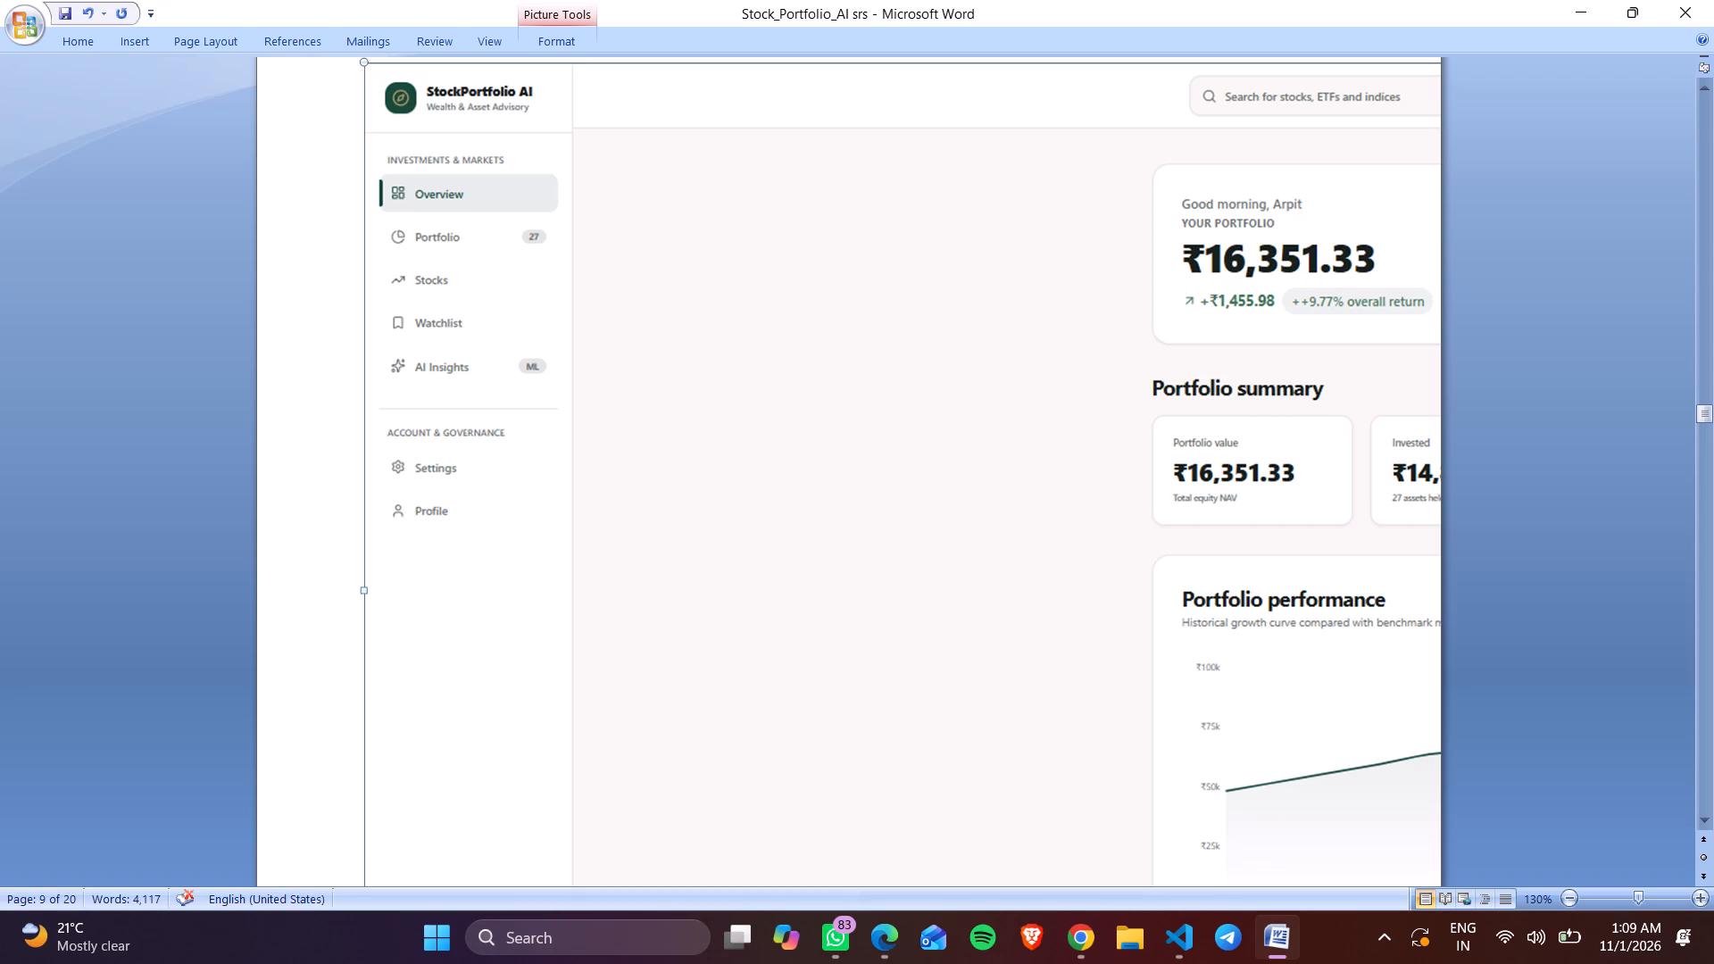
pyautogui.keyDown('ctrl'); pyautogui.scroll(-2, 937, 496); pyautogui.keyUp('ctrl')
pyautogui.click(937, 496)
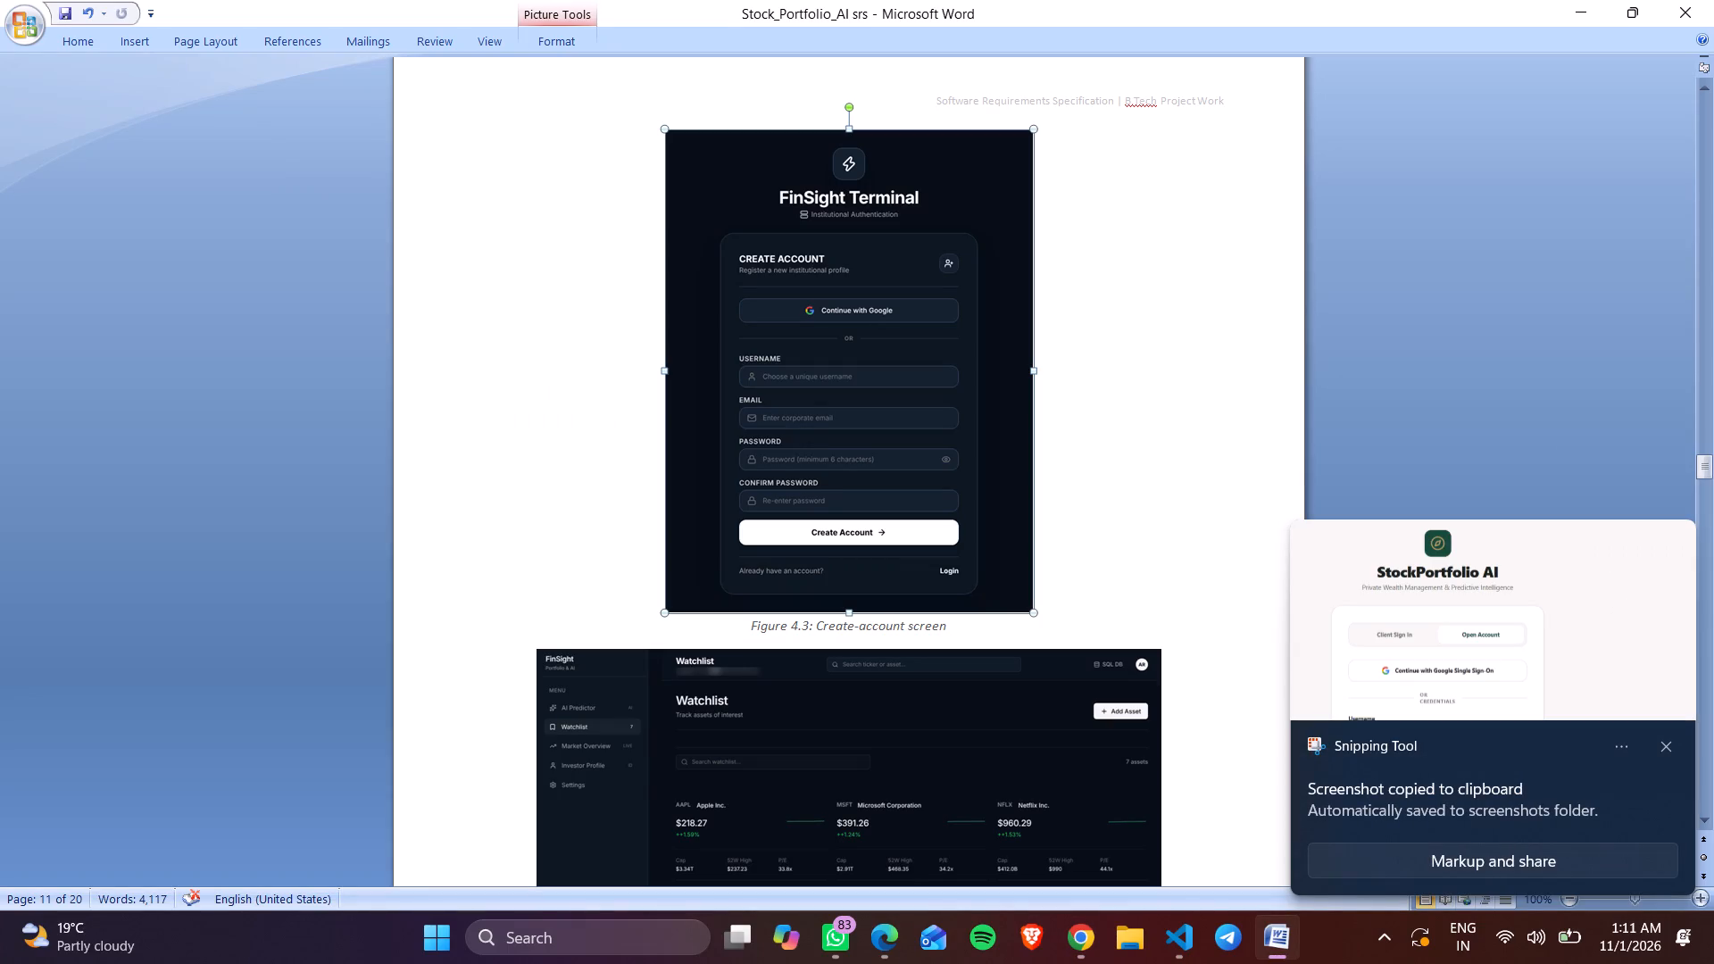
# Cut the old FinSight Terminal Create Account picture above the Figure 4.3 caption in the SRS document.
pyautogui.rightClick(966, 433)
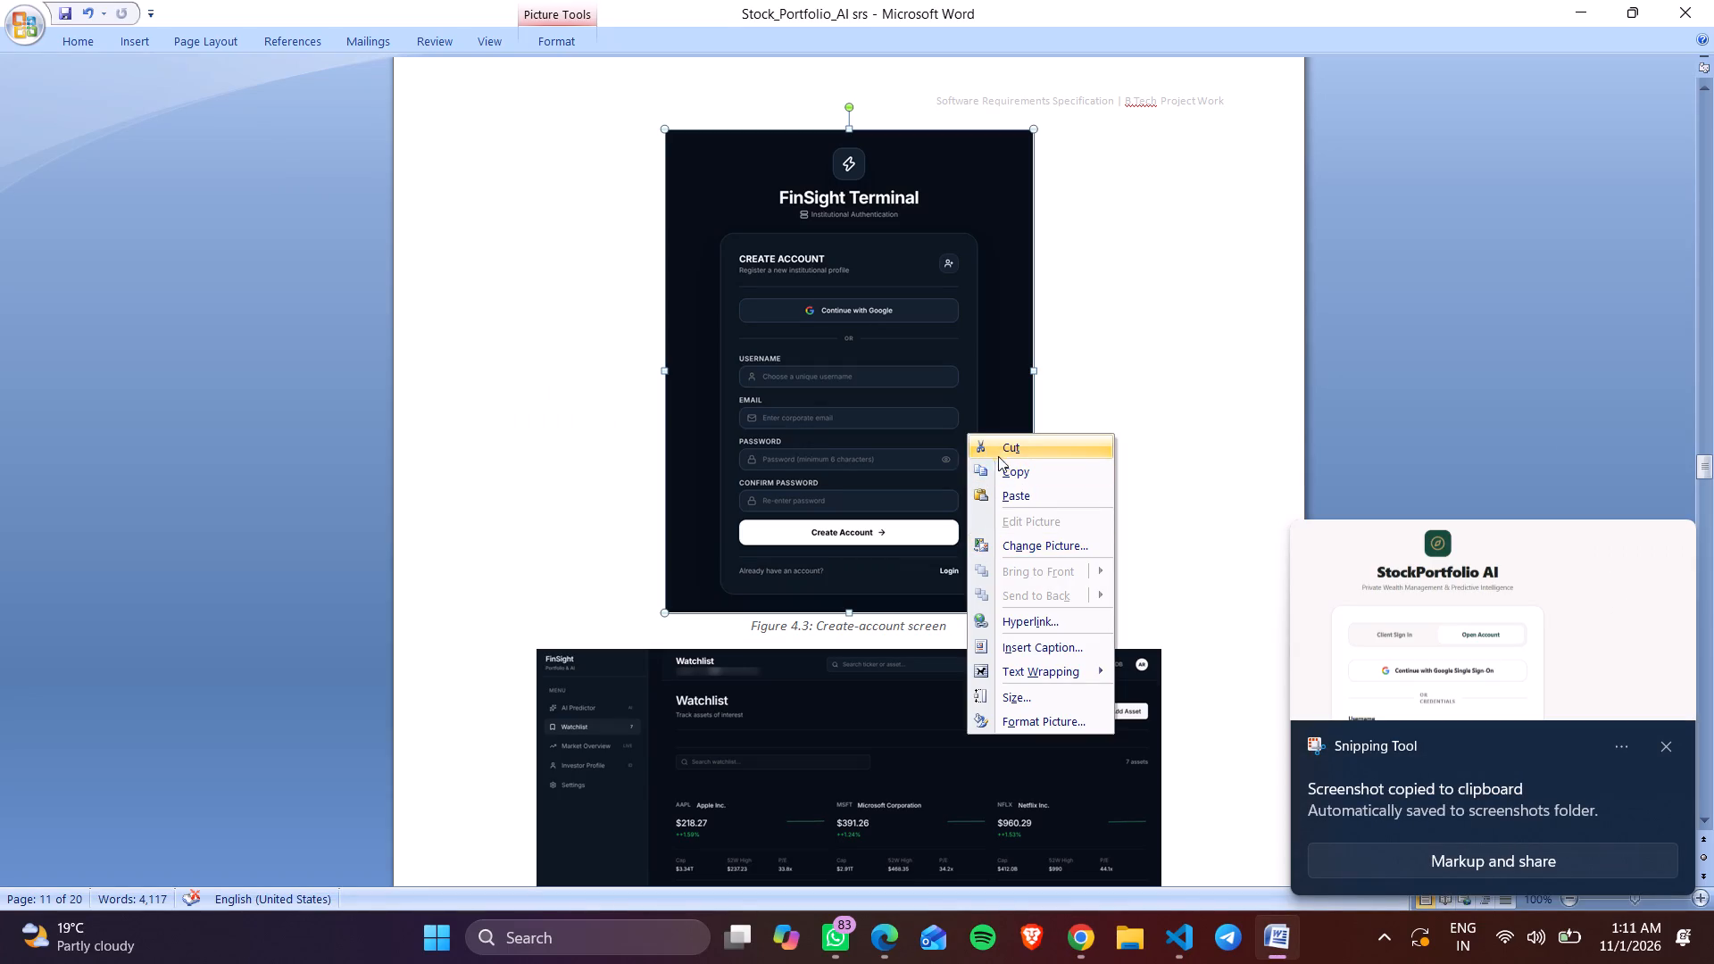
pyautogui.click(996, 447)
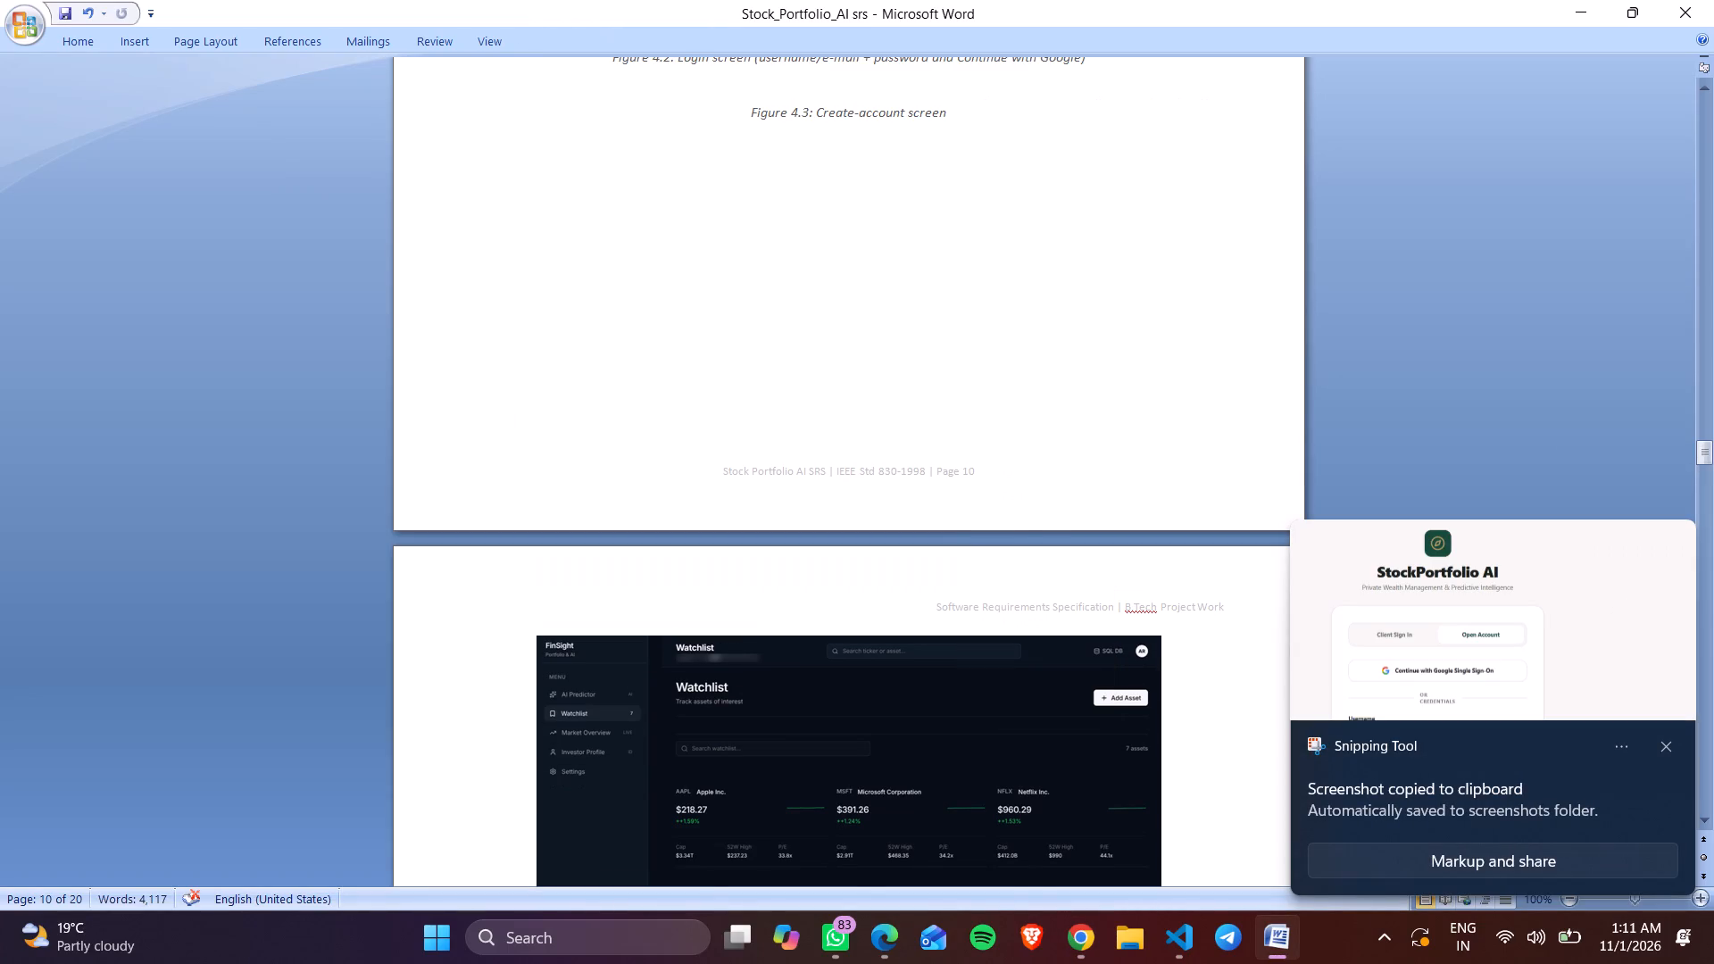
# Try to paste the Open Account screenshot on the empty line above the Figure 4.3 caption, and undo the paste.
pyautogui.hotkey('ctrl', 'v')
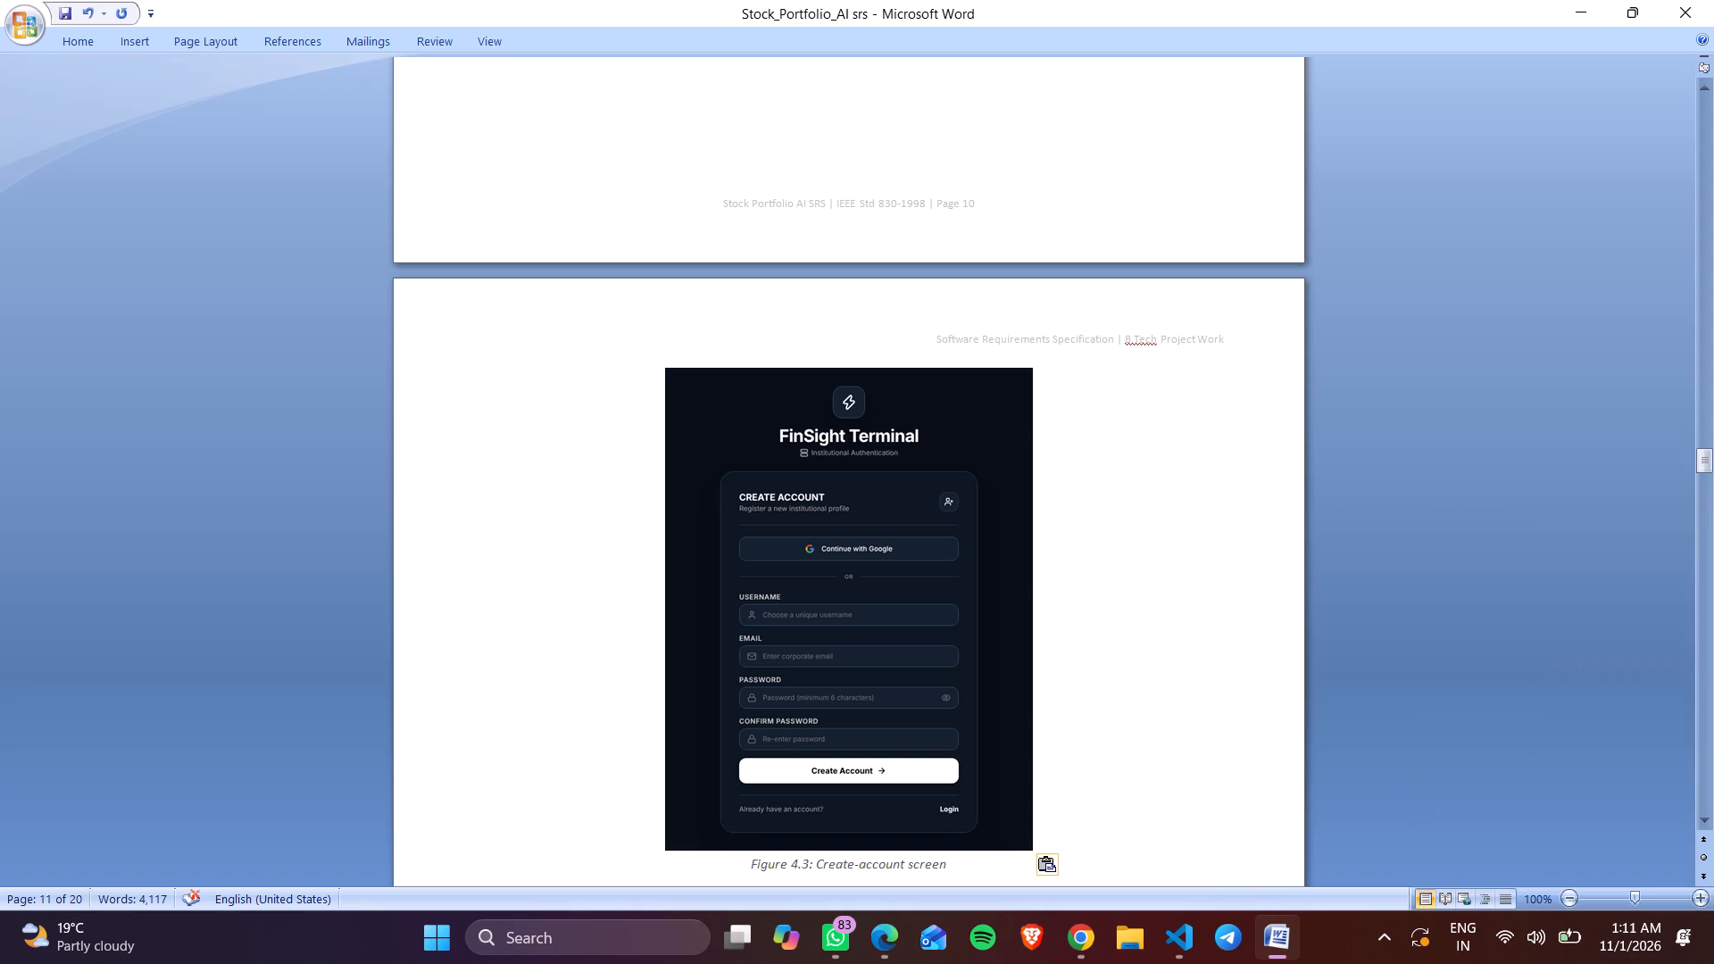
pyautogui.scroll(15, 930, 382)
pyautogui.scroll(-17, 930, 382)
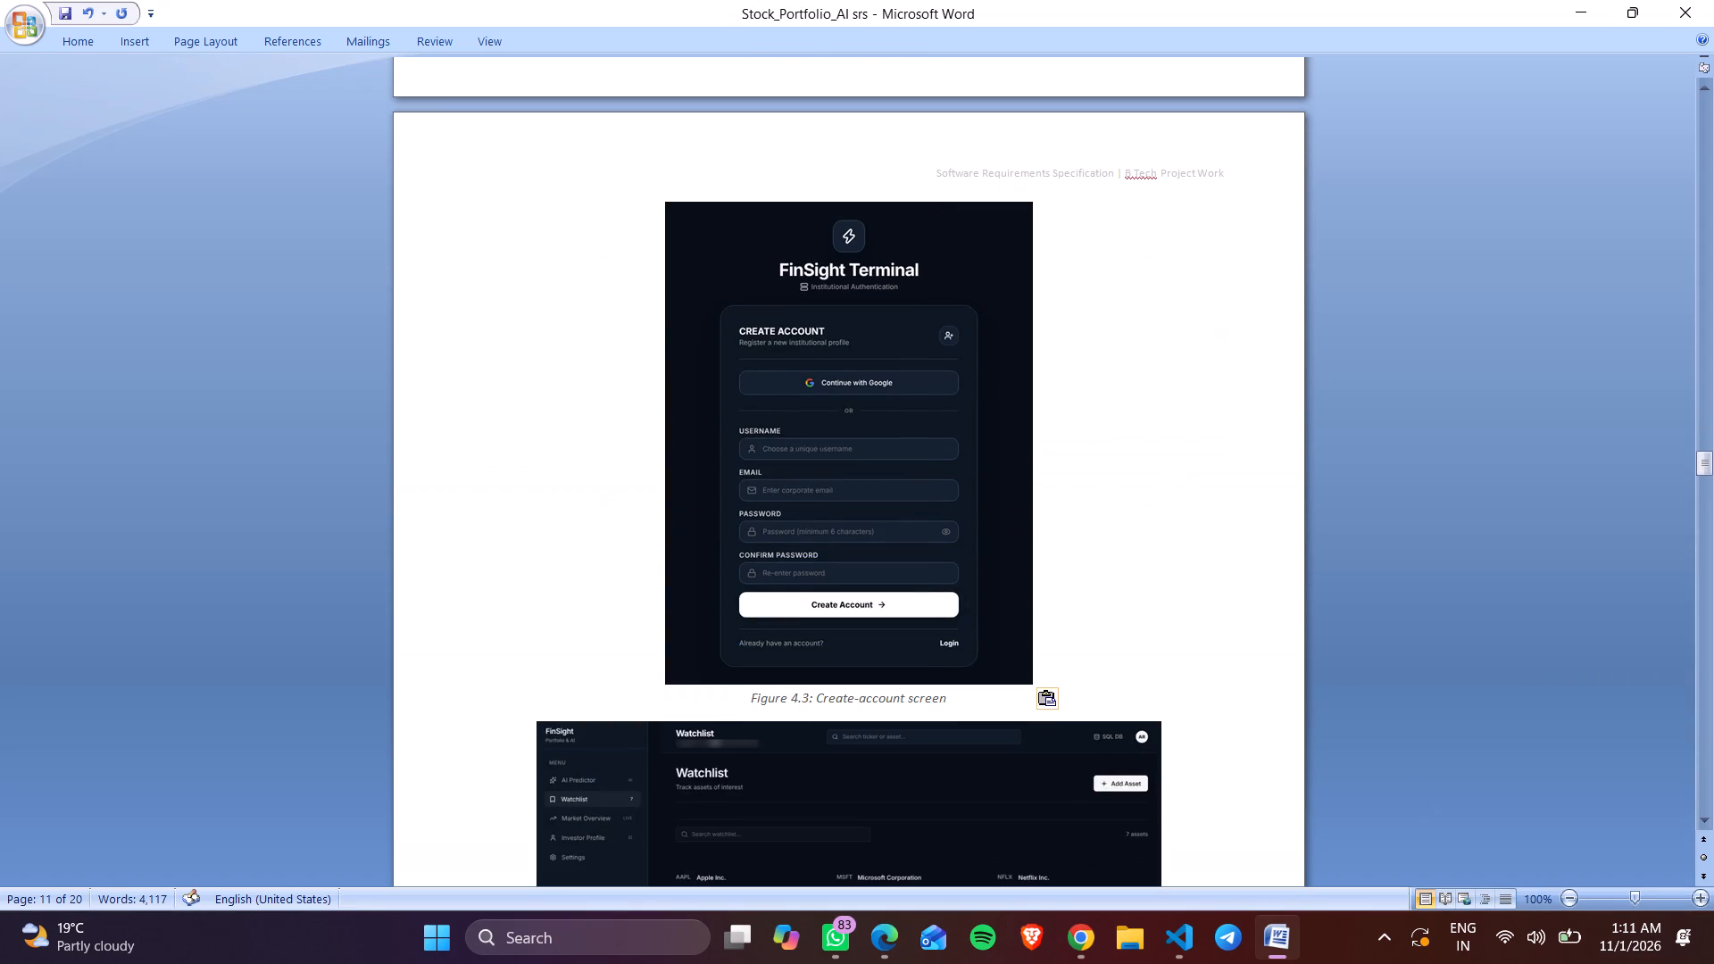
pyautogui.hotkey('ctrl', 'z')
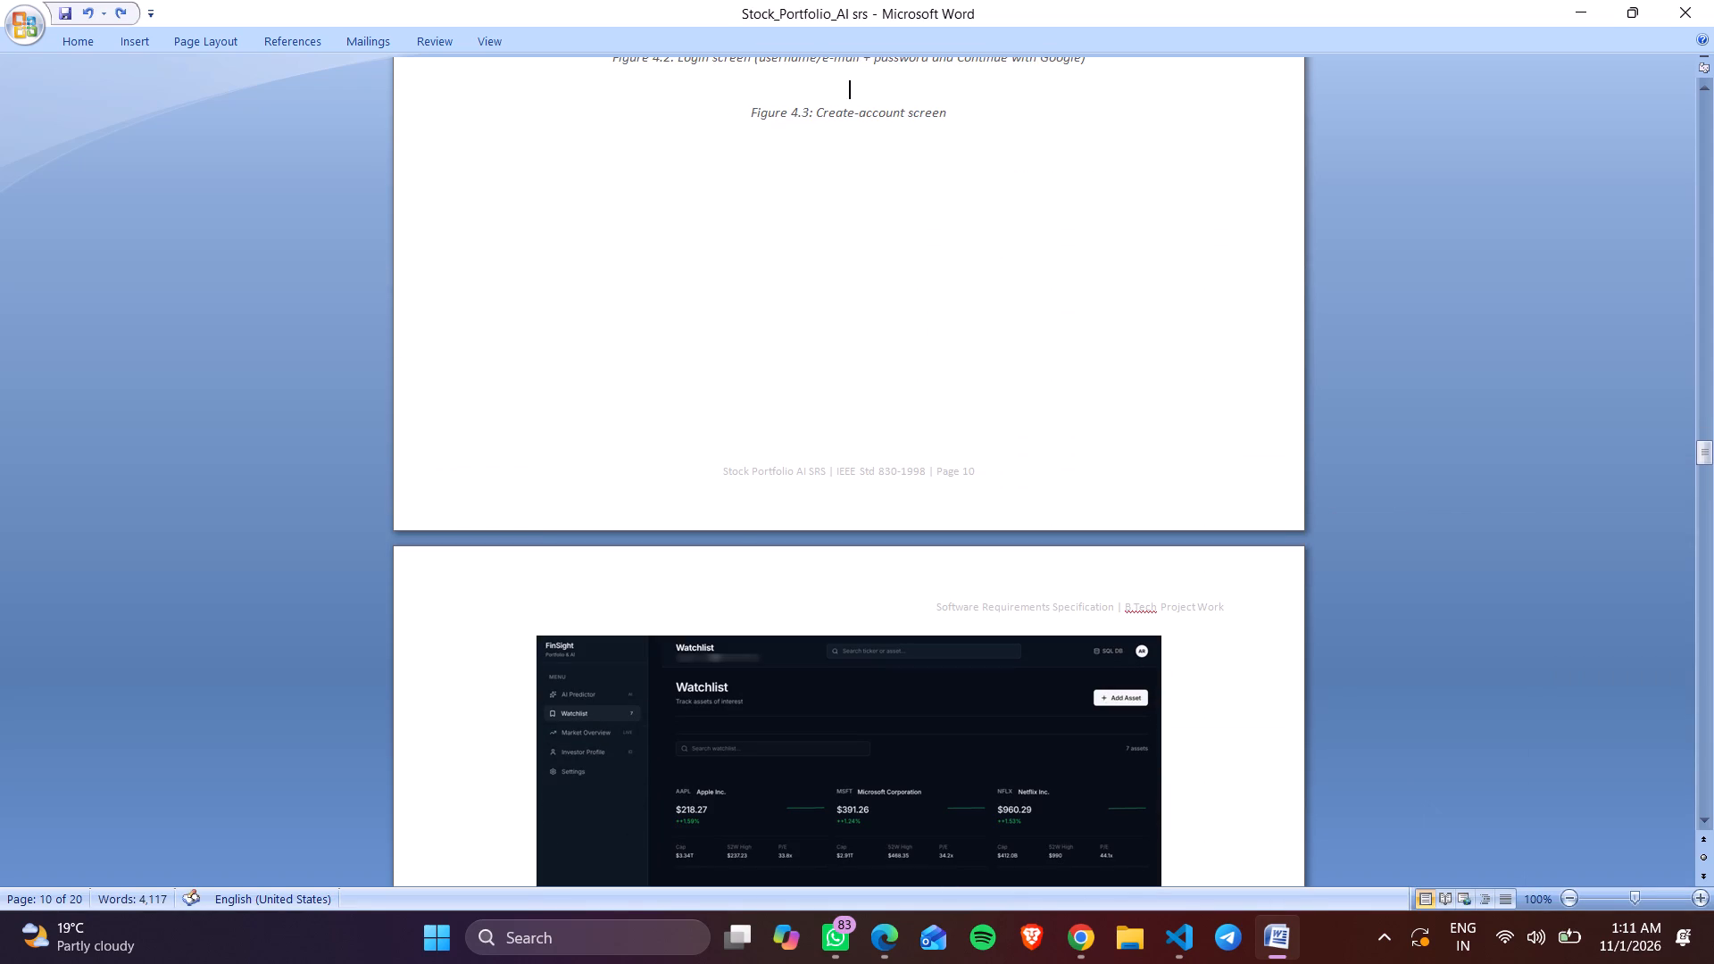
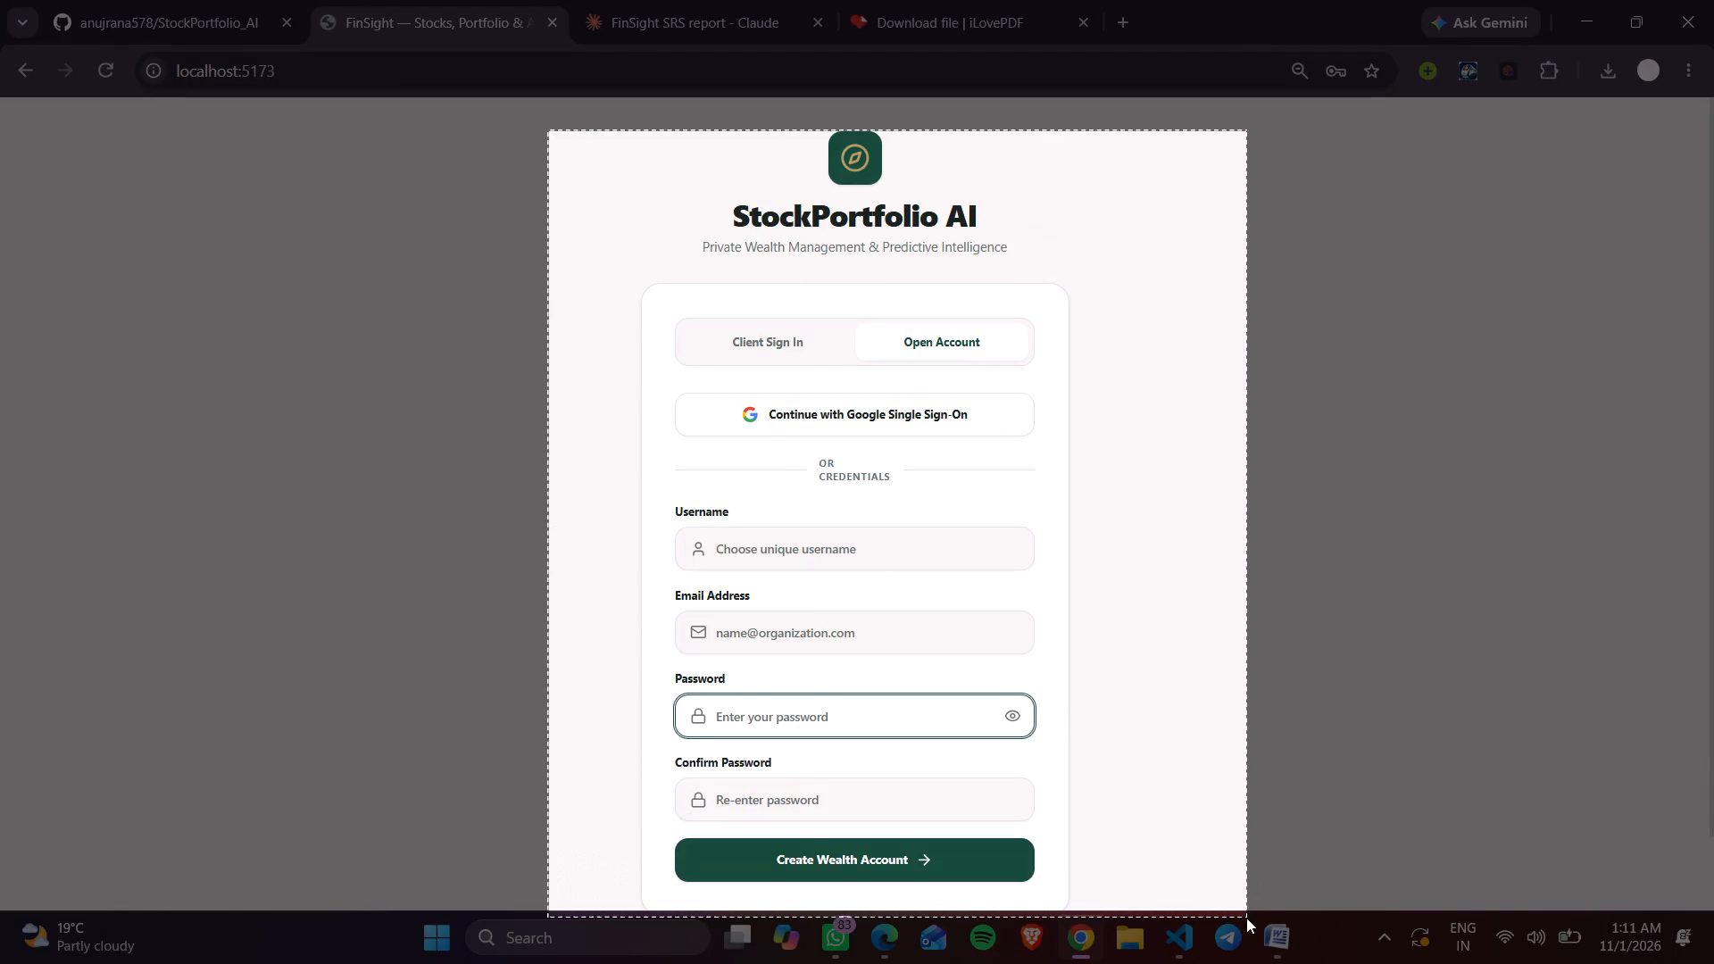
# Switch to the SRS document in Word and paste the Open Account screenshot above the Figure 4.3 caption.
pyautogui.hotkey('alt', 'Tab')
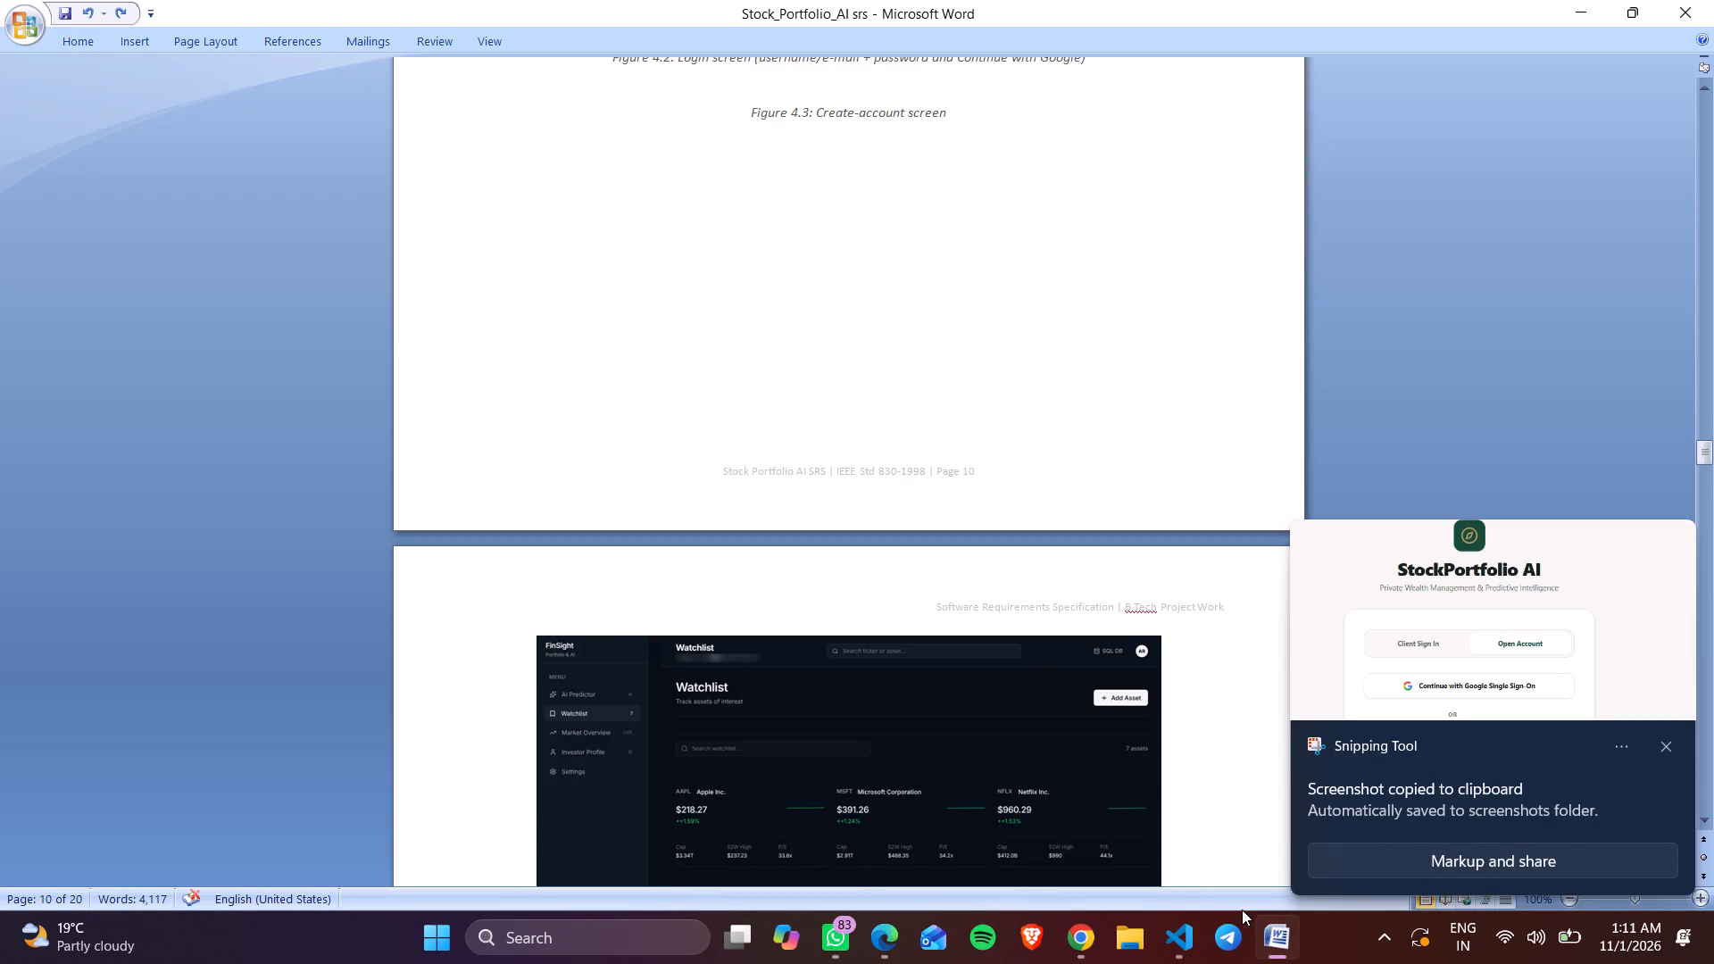
pyautogui.hotkey('ctrl', 'v')
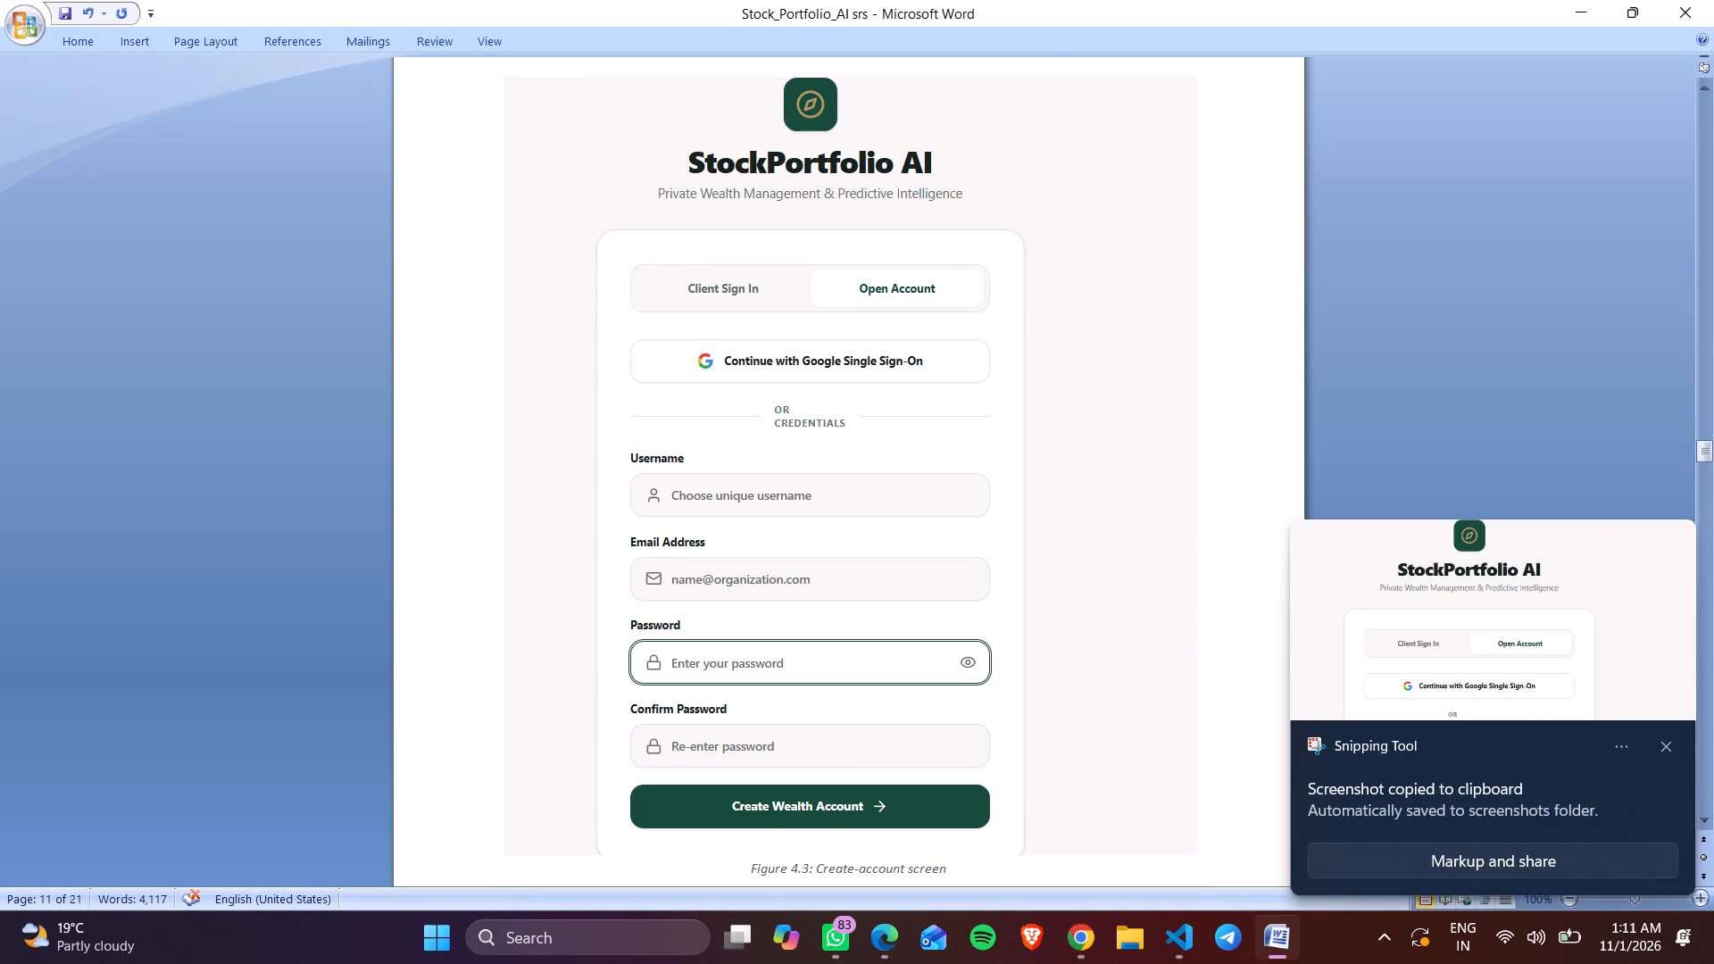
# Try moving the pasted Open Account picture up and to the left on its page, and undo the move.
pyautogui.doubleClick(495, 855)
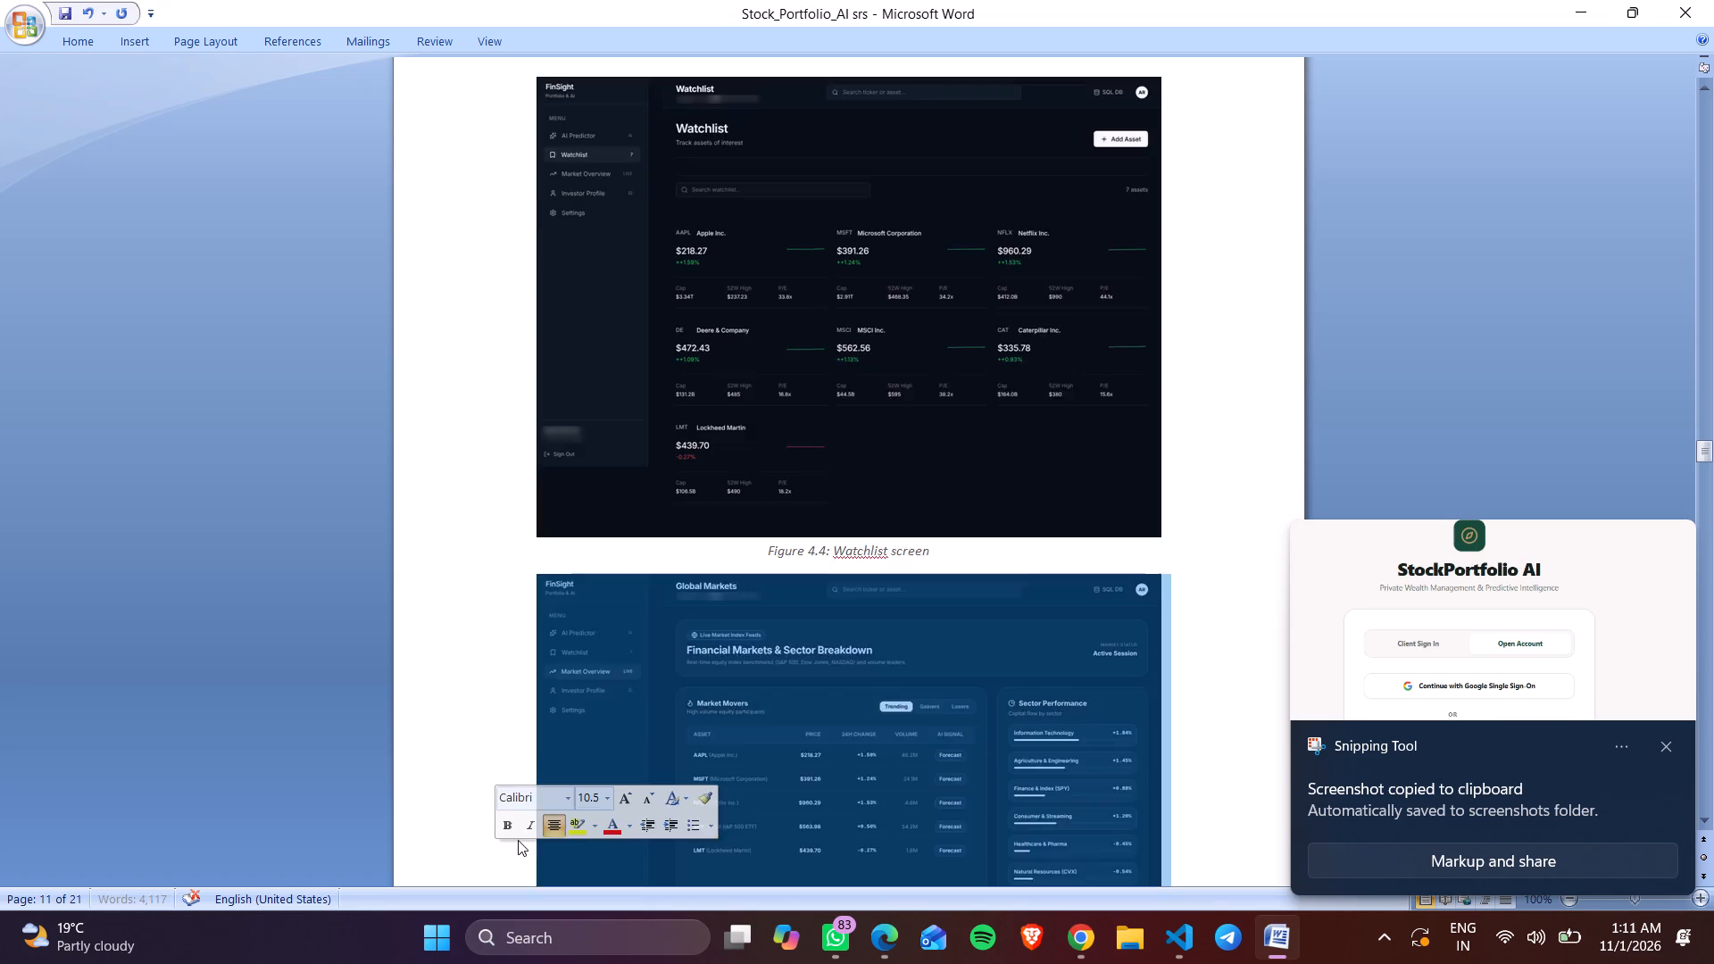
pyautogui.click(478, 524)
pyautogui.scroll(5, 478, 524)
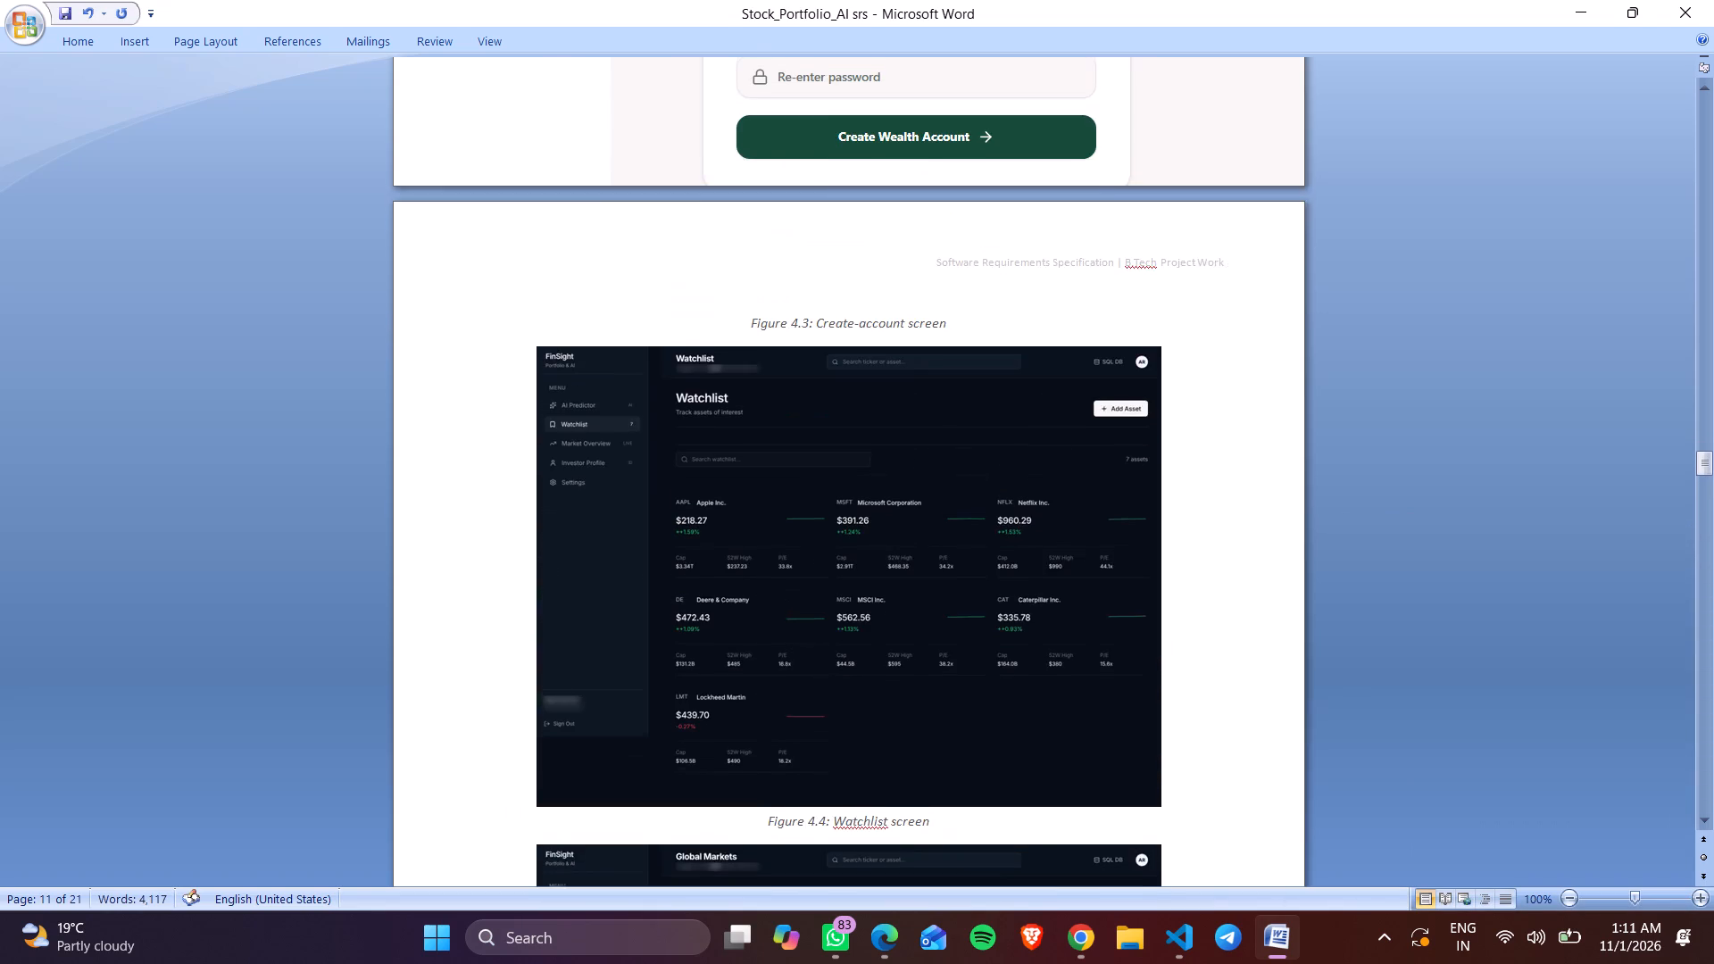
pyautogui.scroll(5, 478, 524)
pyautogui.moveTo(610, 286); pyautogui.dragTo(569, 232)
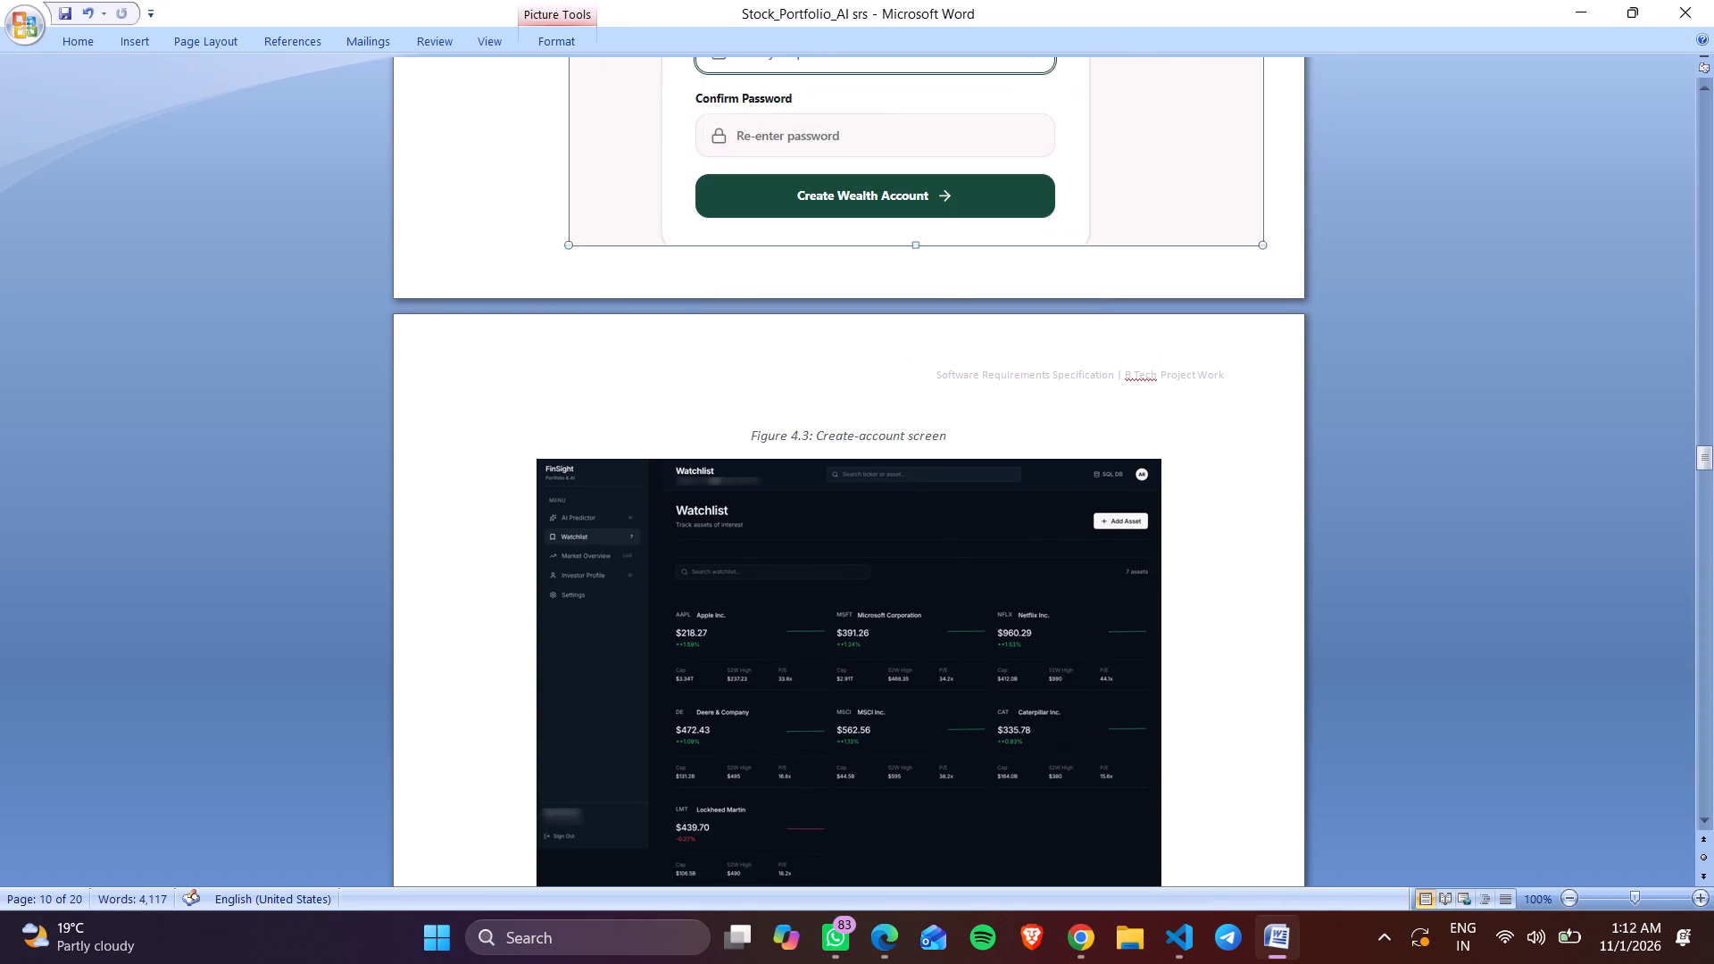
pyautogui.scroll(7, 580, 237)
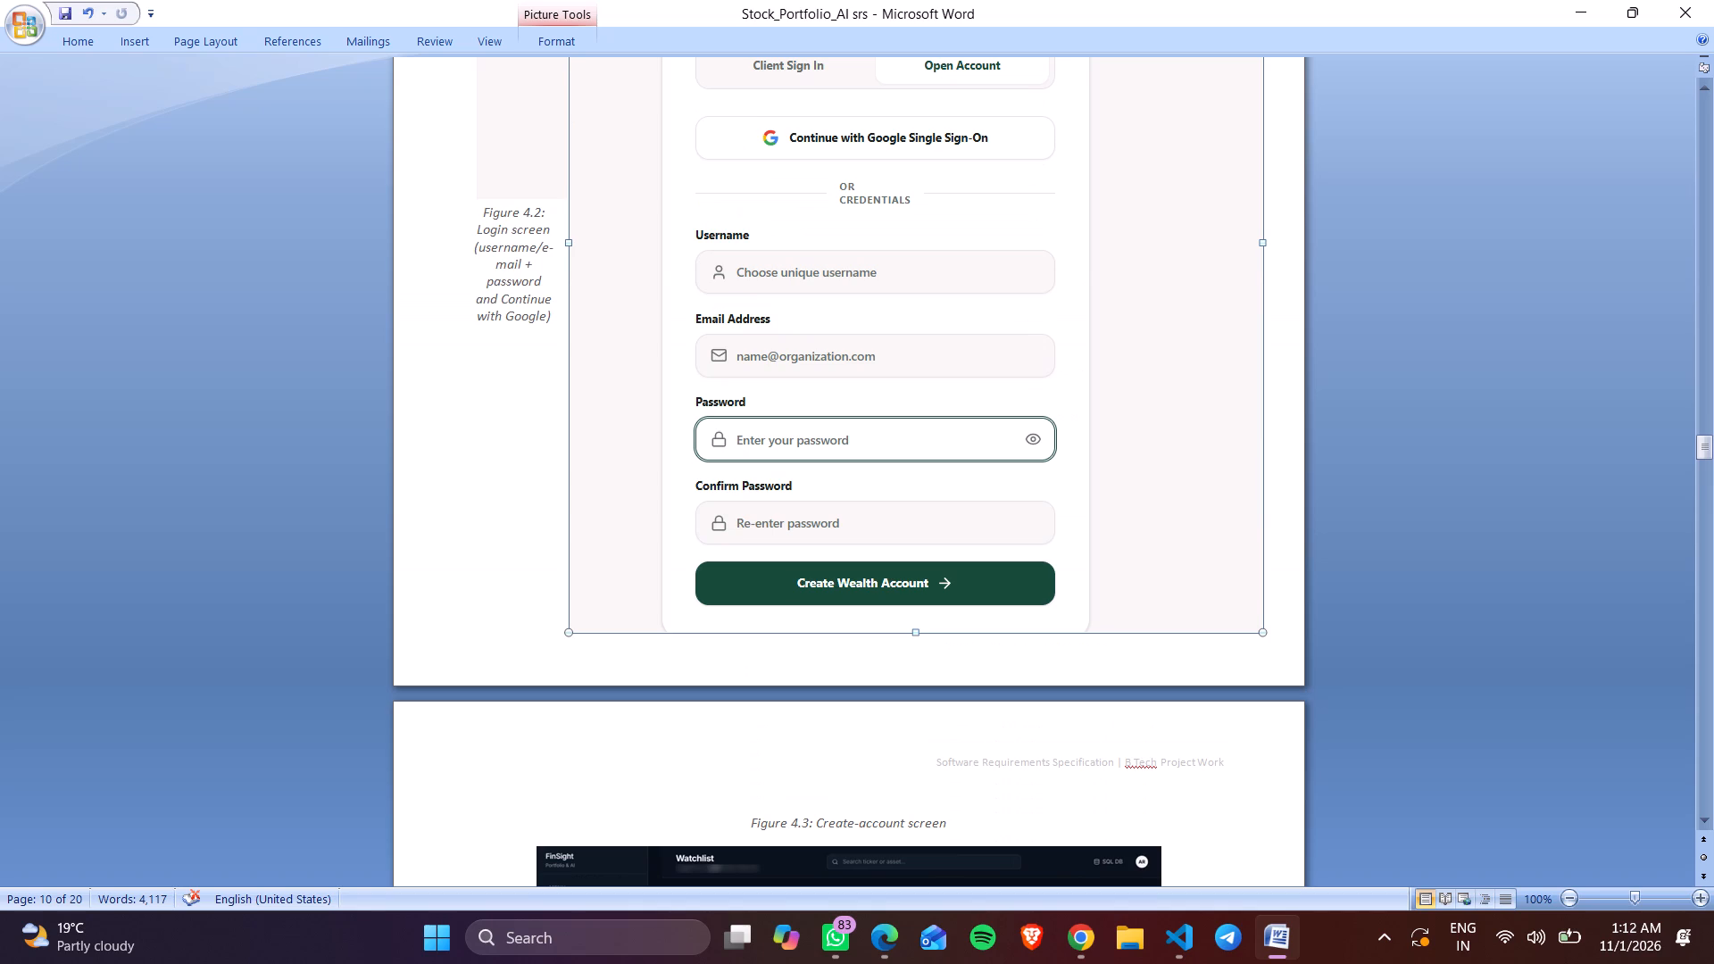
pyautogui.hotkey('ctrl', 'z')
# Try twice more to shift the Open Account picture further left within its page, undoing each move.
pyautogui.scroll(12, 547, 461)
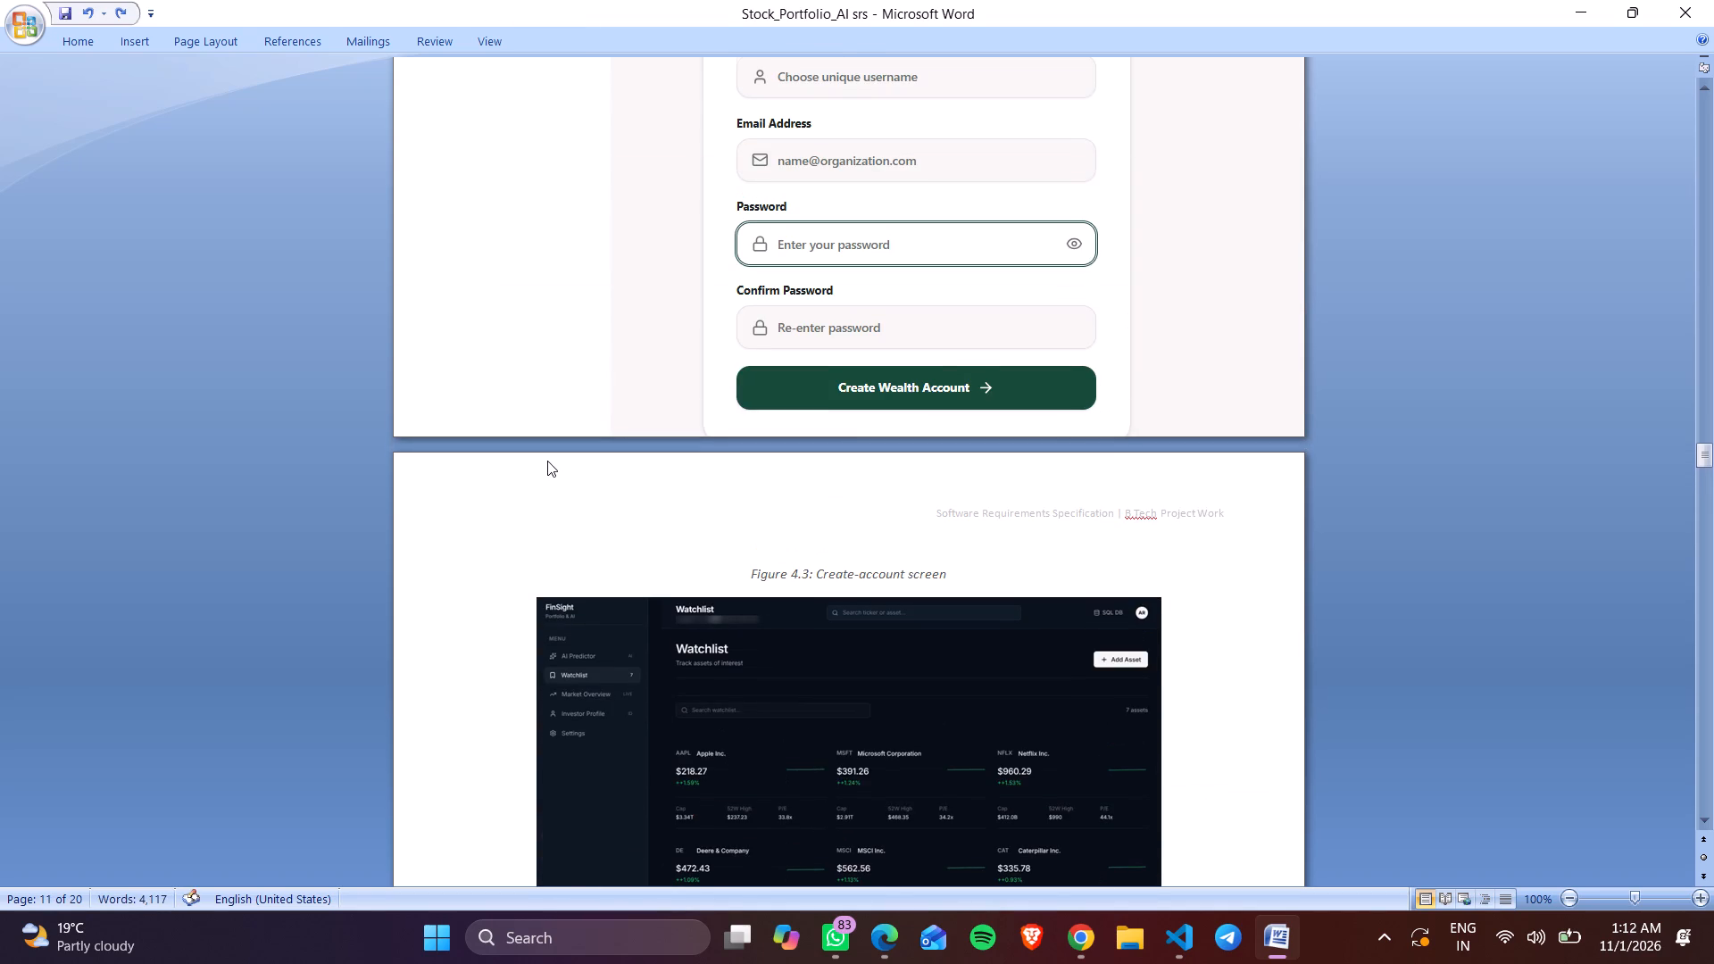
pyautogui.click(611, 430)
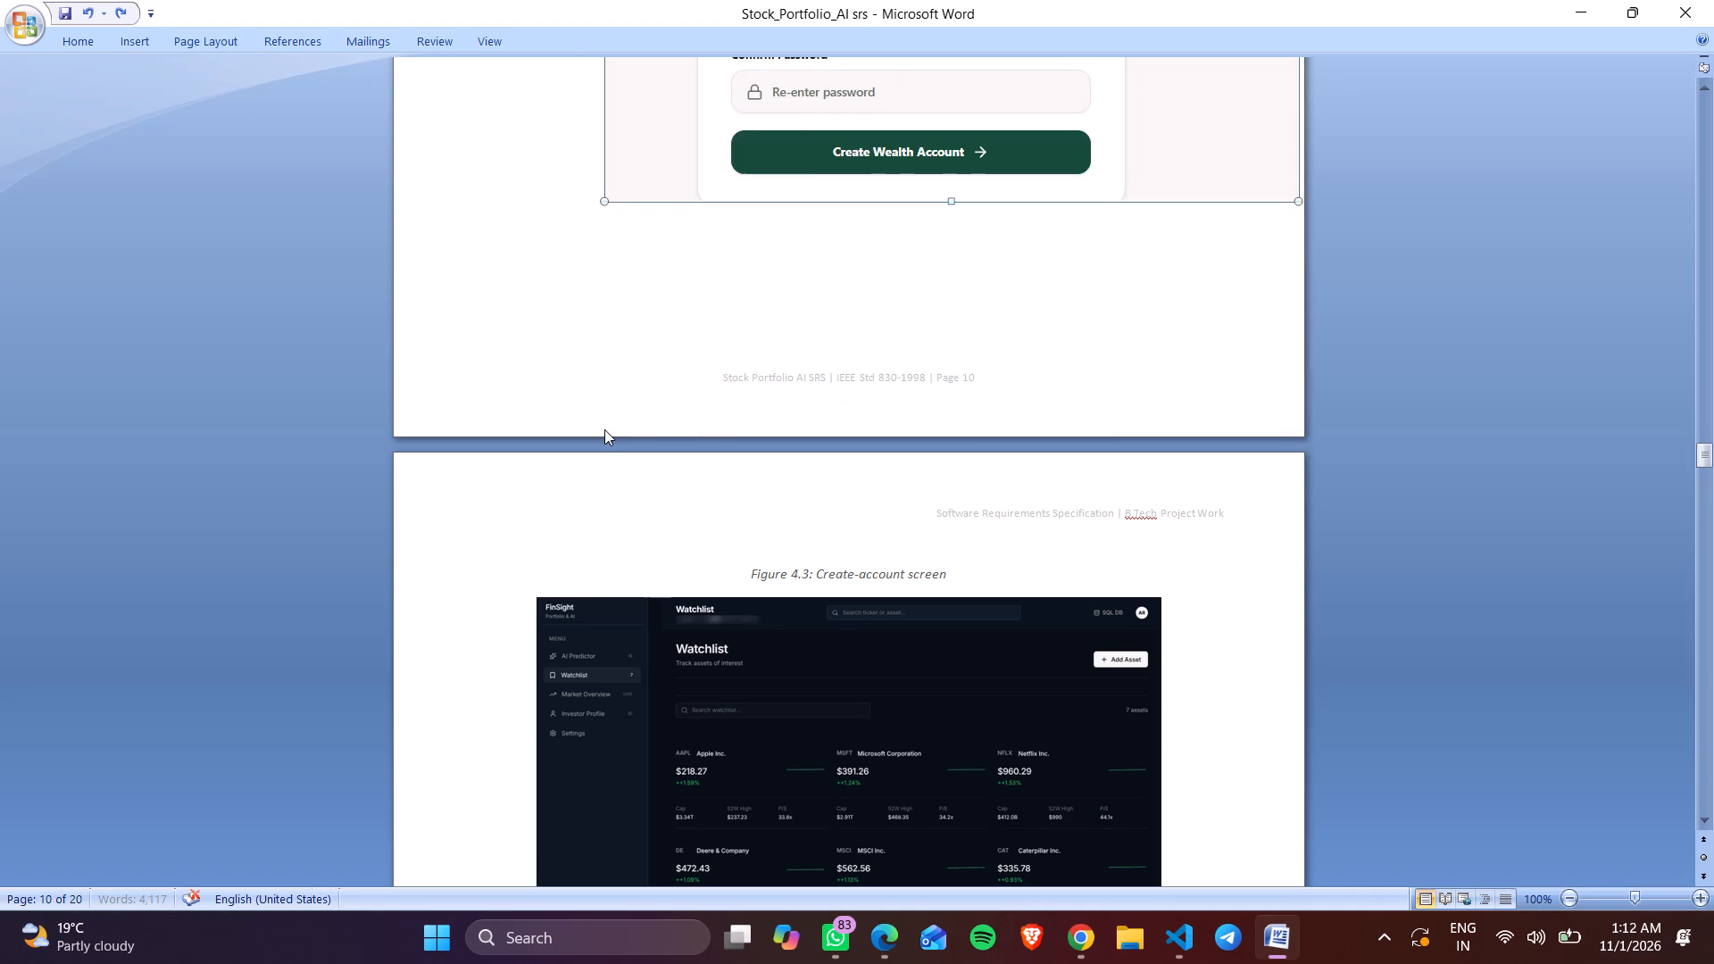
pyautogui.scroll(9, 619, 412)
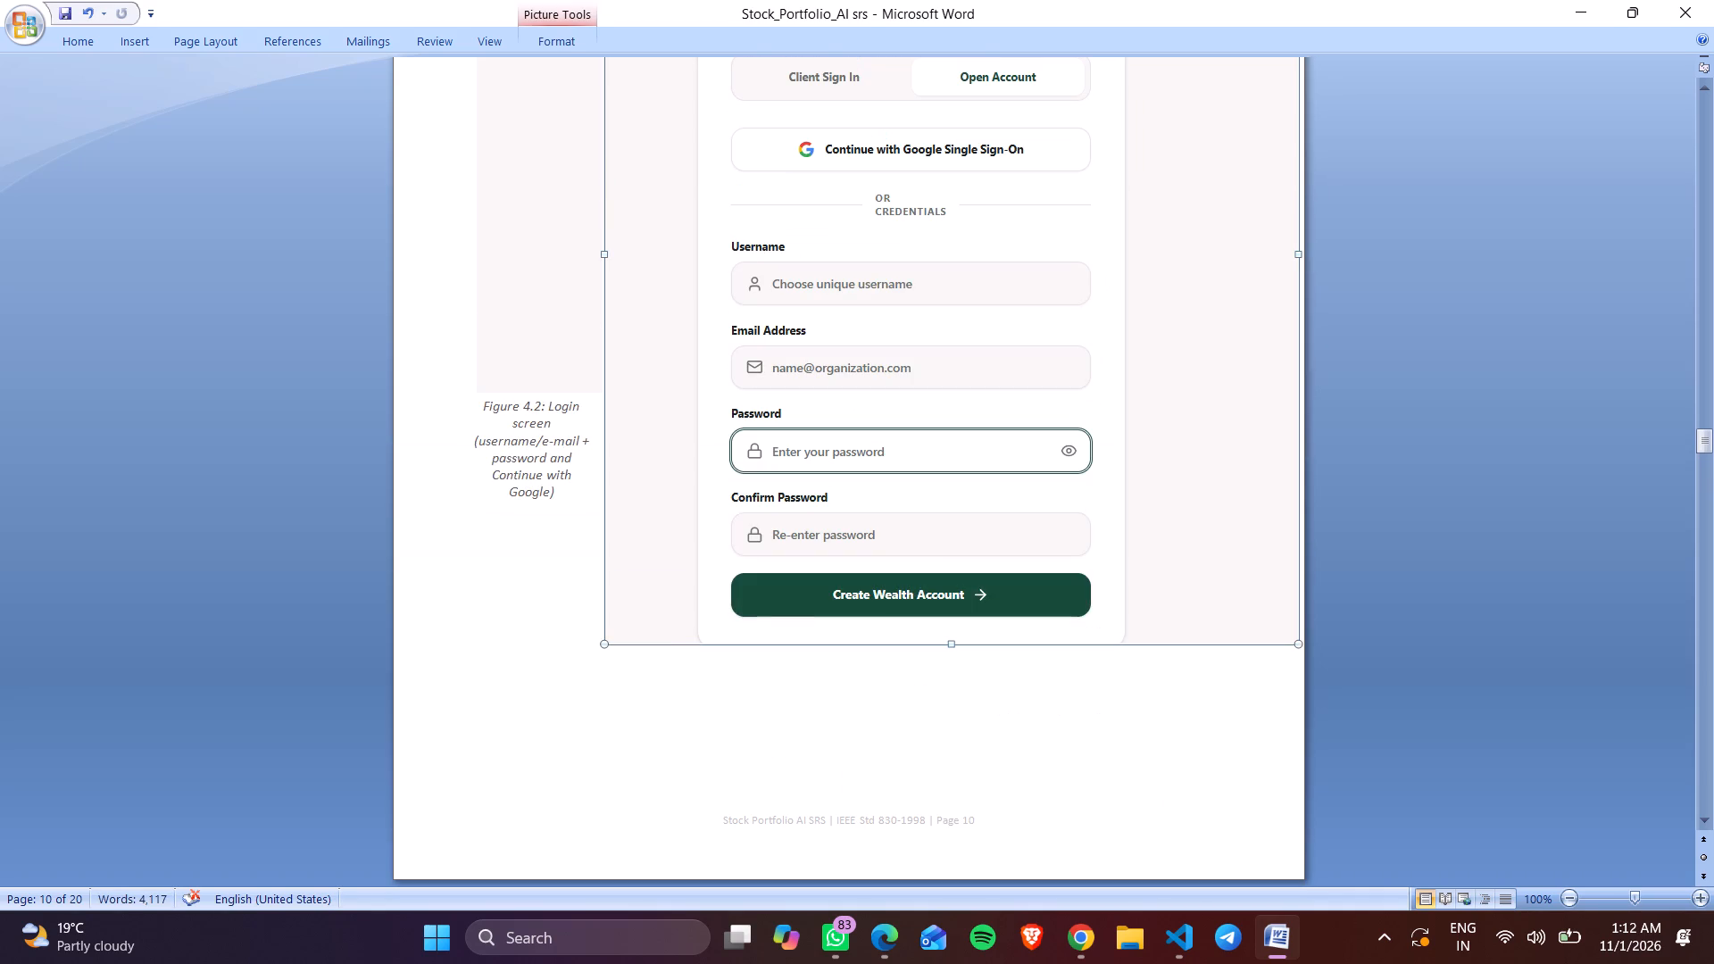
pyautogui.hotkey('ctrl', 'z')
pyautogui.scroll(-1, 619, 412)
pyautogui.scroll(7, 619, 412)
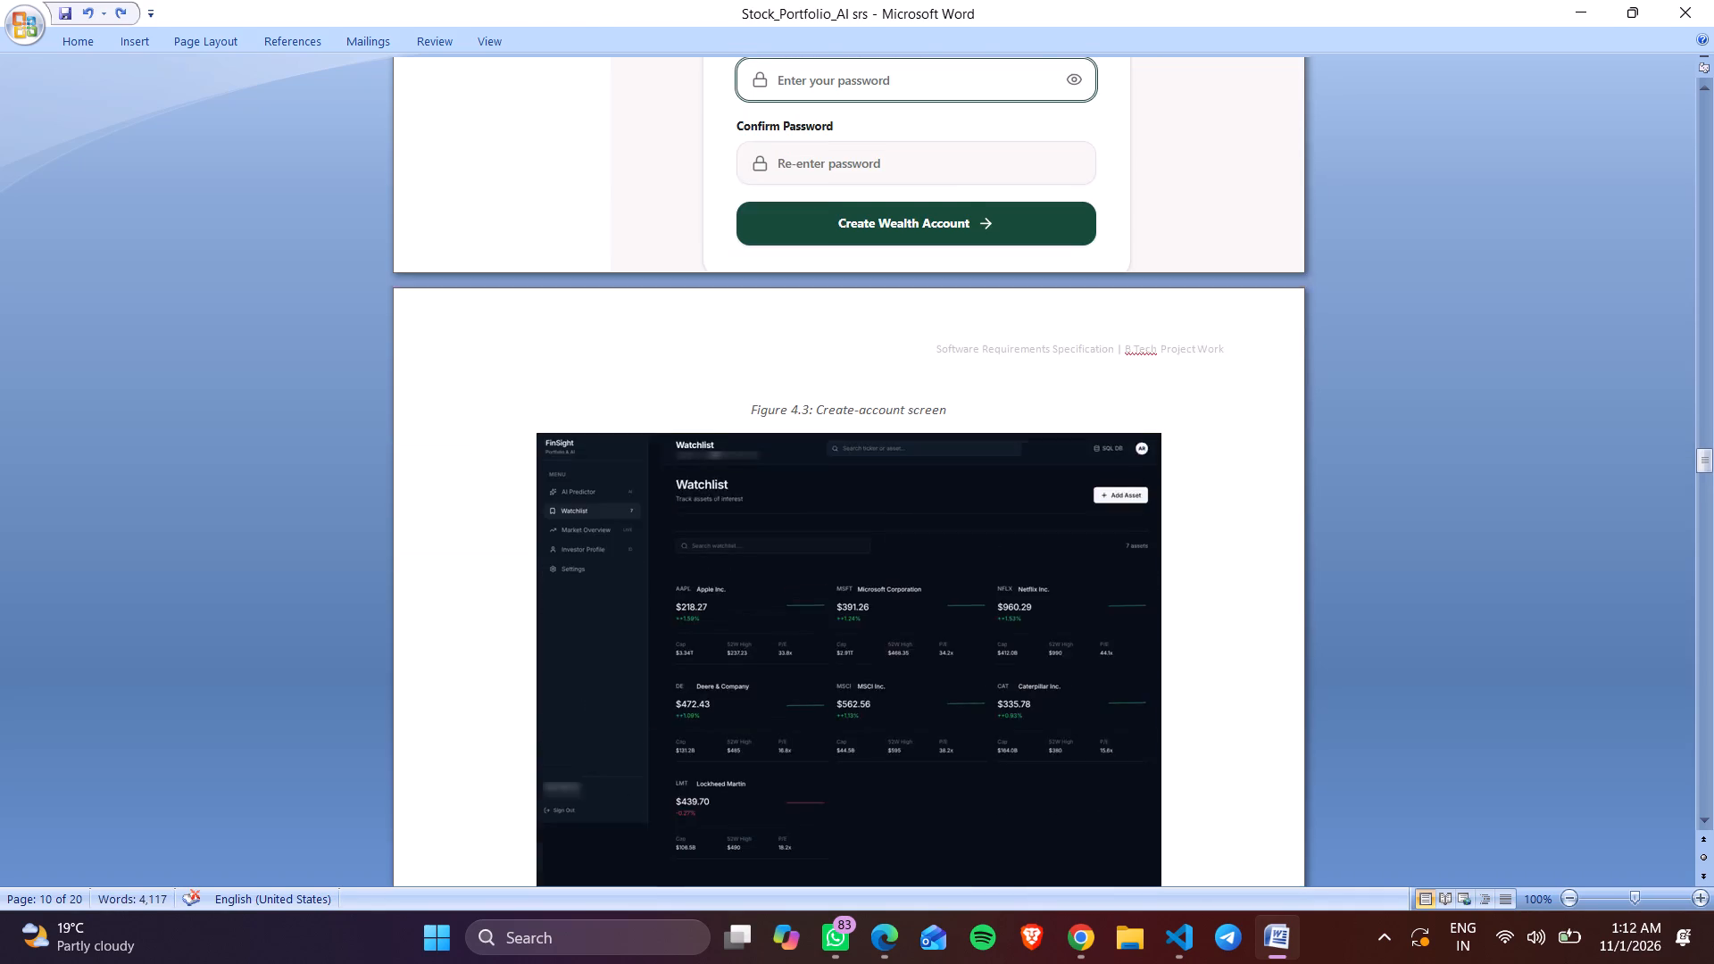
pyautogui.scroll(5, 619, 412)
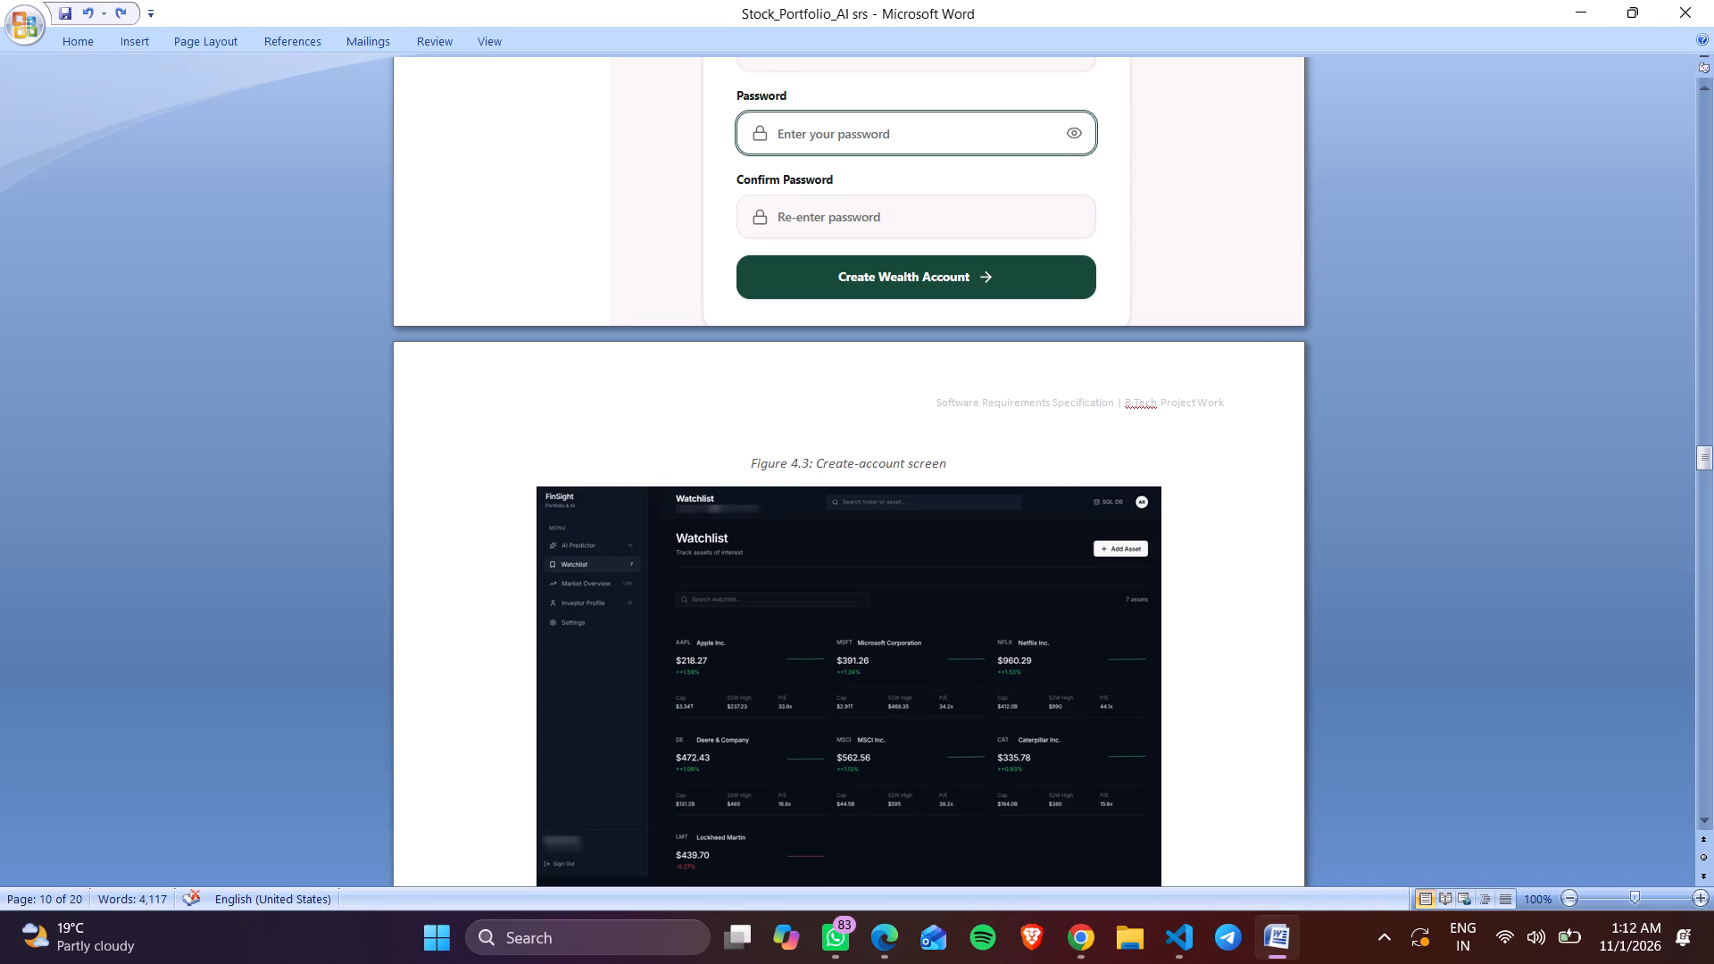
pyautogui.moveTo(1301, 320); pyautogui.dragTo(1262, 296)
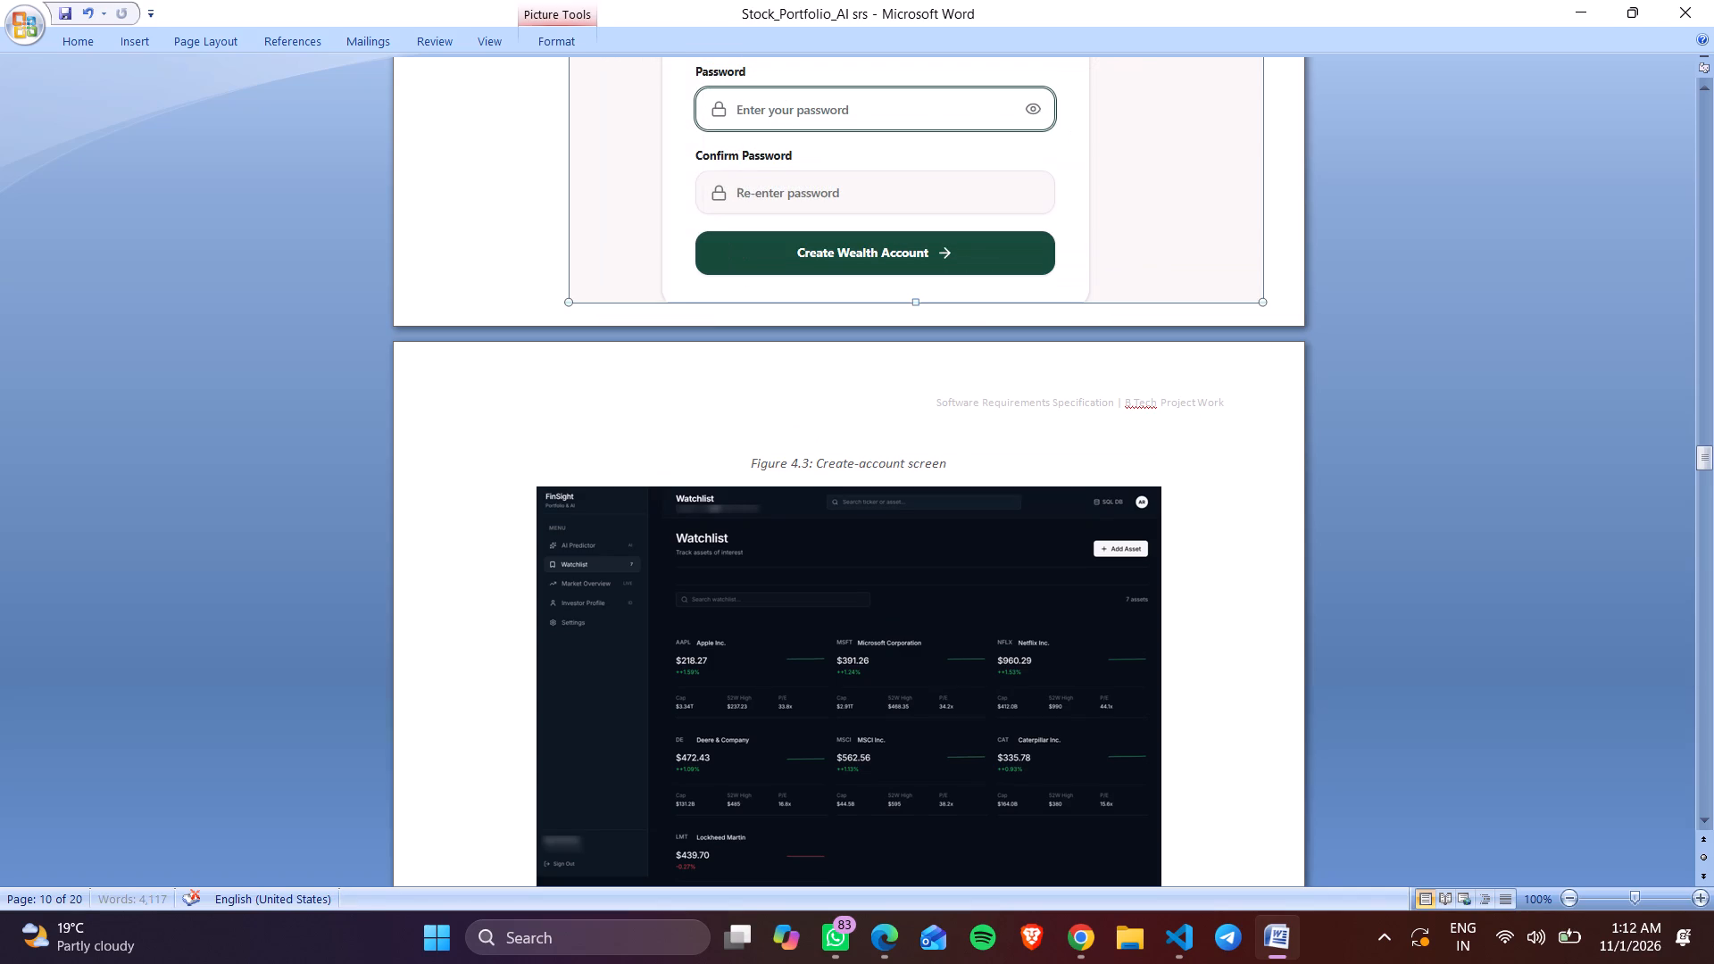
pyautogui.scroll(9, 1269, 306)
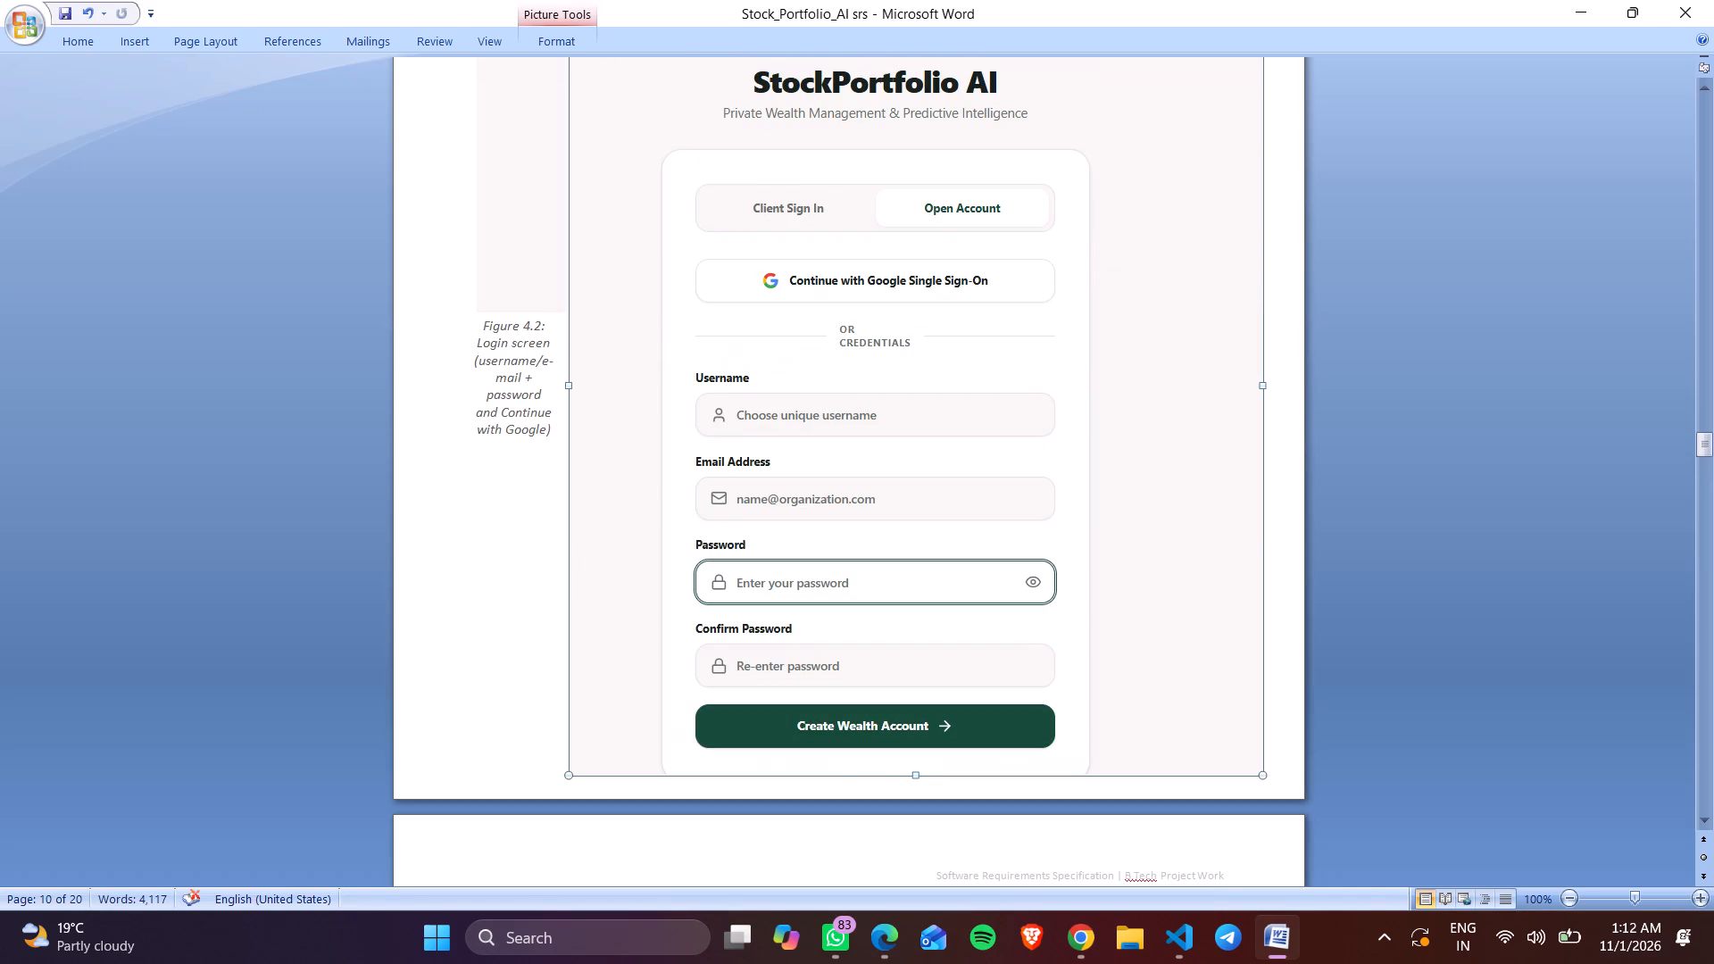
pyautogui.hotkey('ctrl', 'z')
# Shrink the sign-in page picture from its upper corner so it fits on page 9 with its Figure 4.2 caption.
pyautogui.scroll(18, 1269, 306)
pyautogui.scroll(5, 1269, 306)
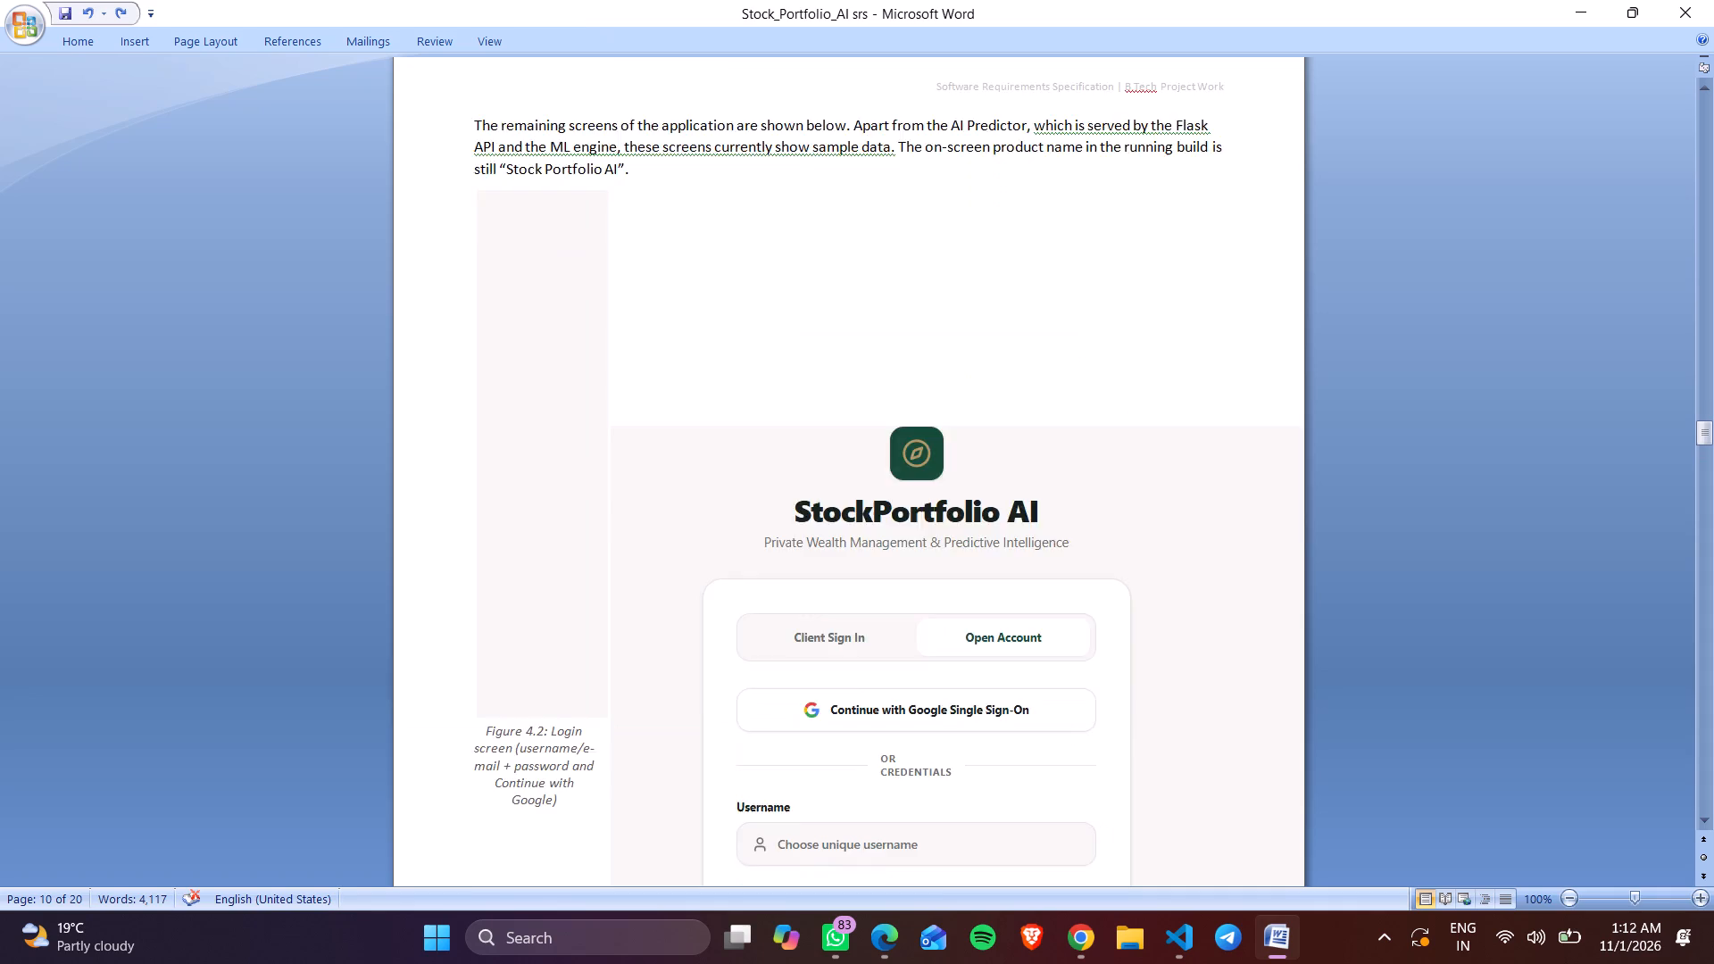
pyautogui.scroll(6, 1269, 306)
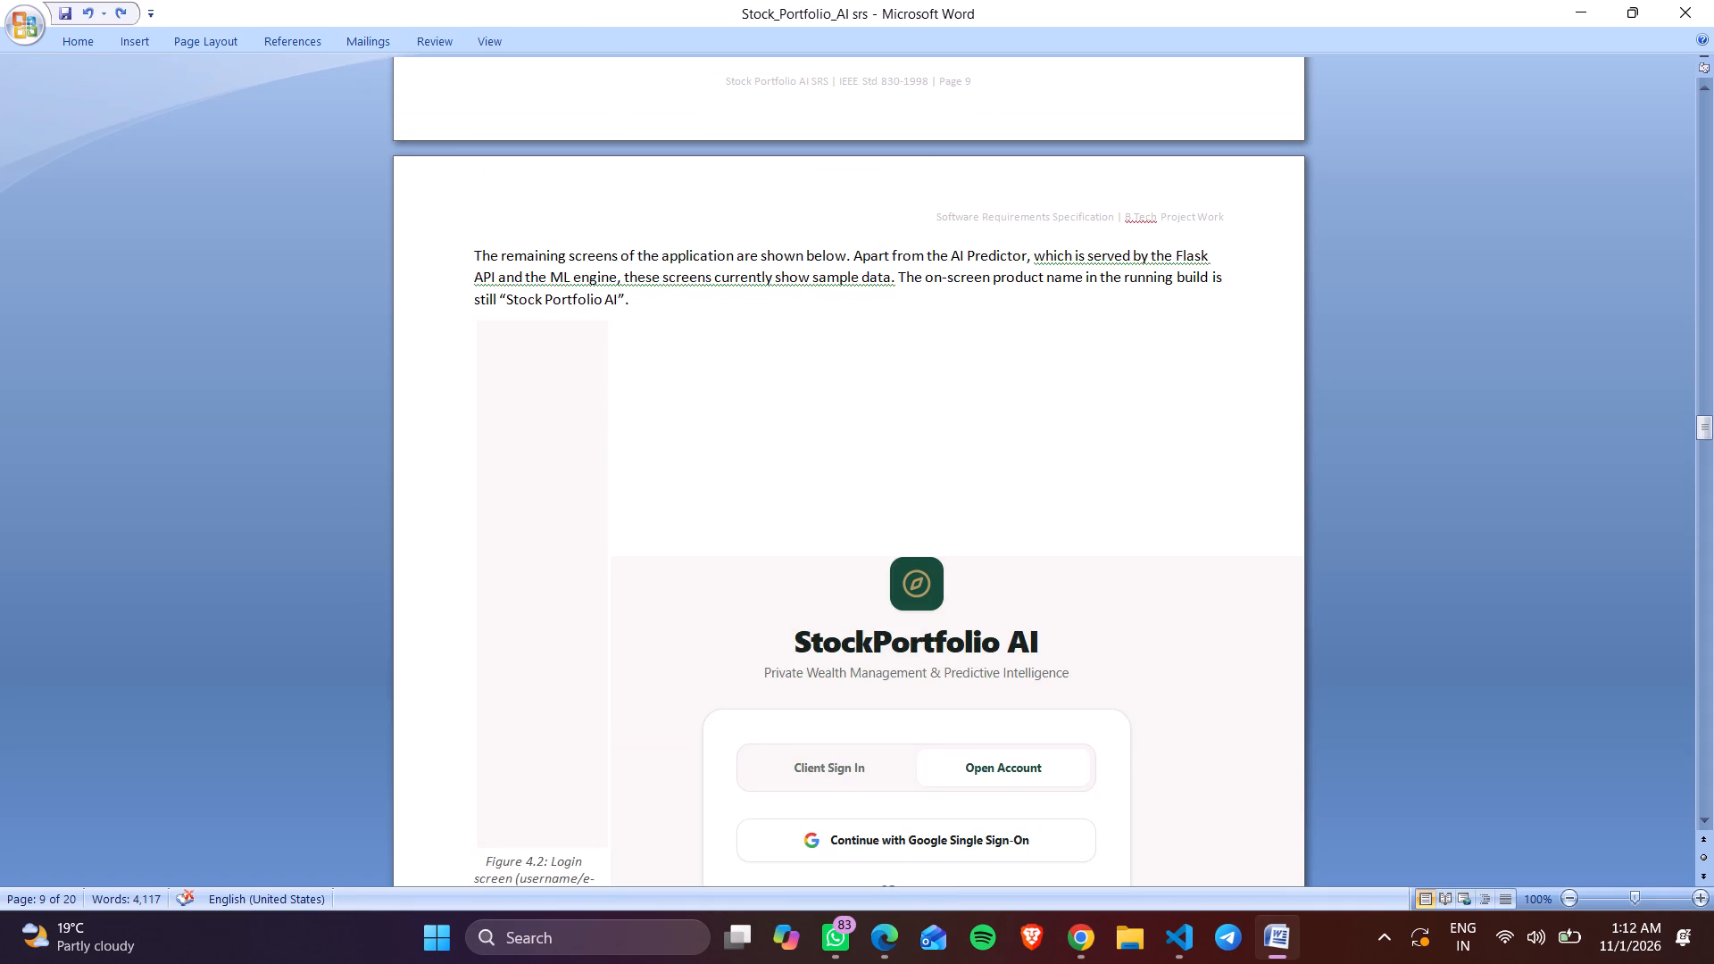
pyautogui.moveTo(481, 323); pyautogui.dragTo(553, 383)
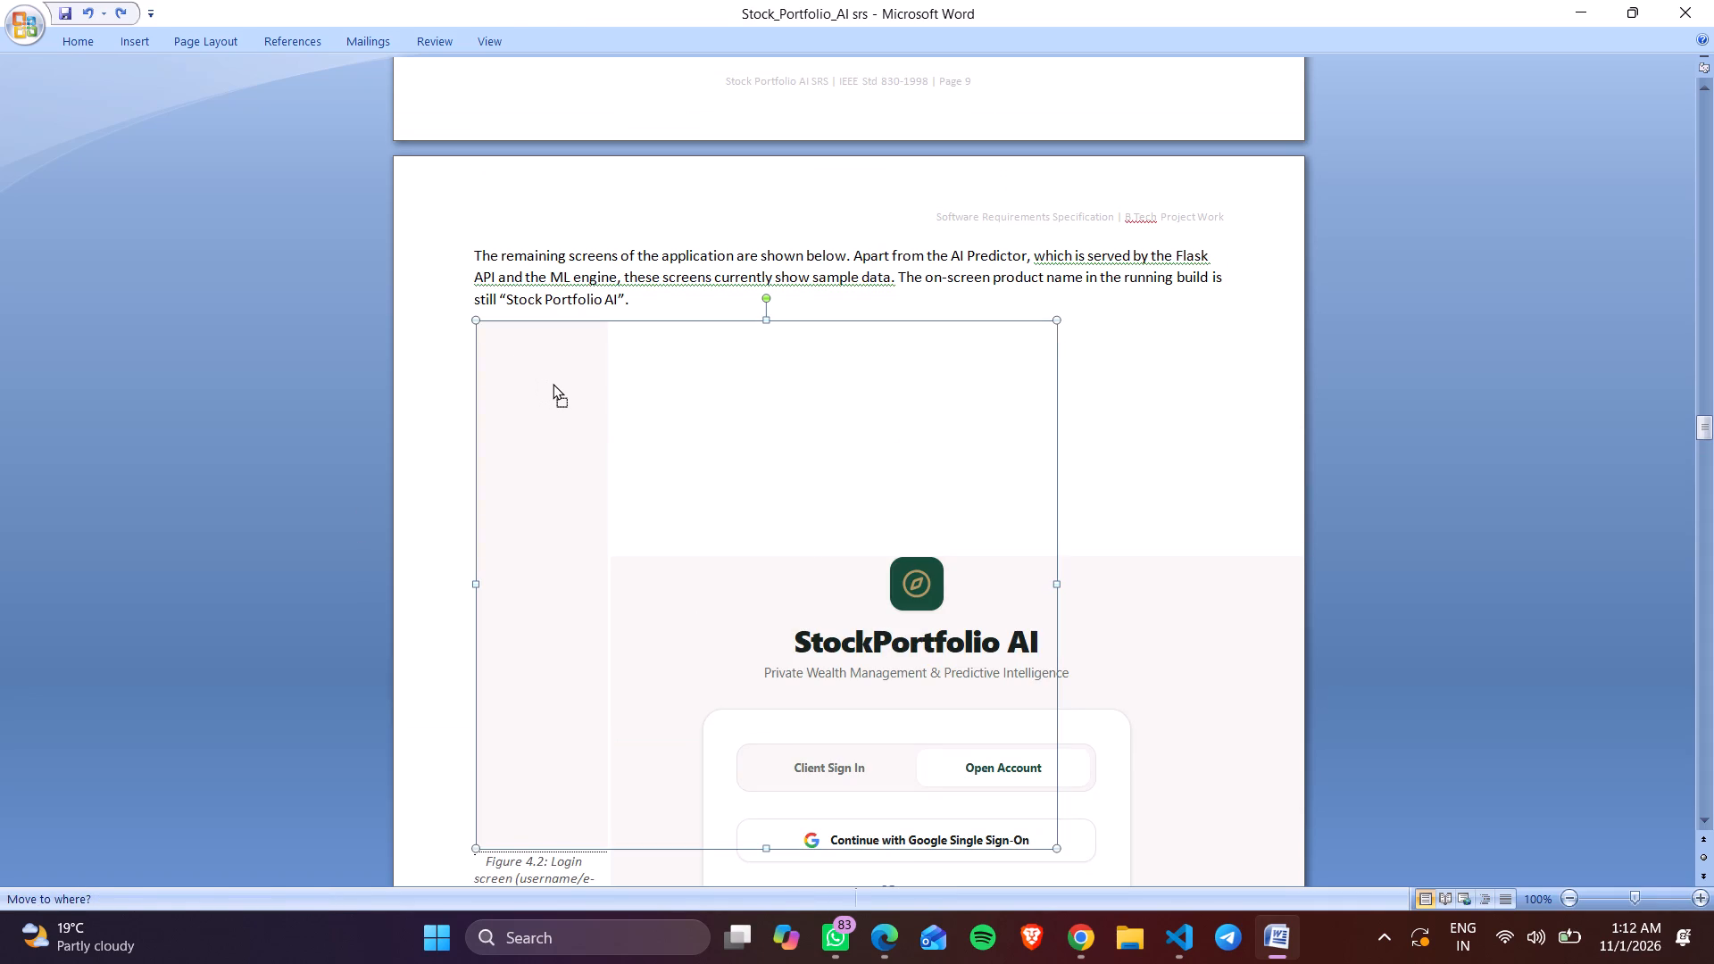
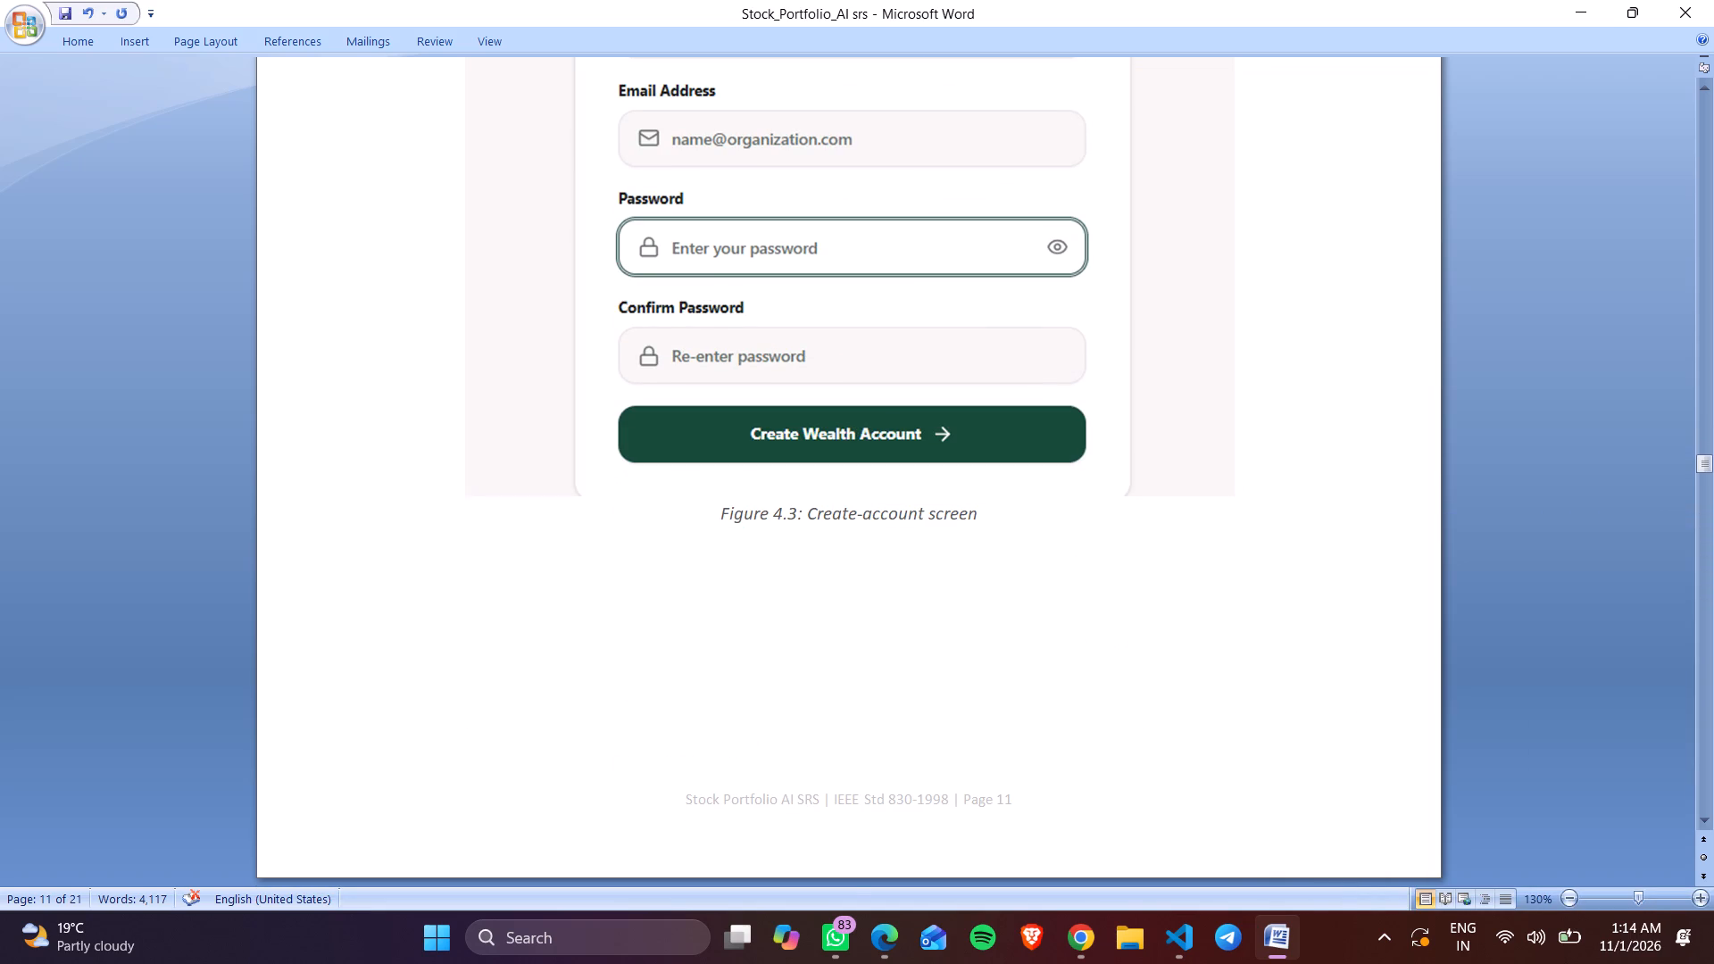
pyautogui.click(1227, 486)
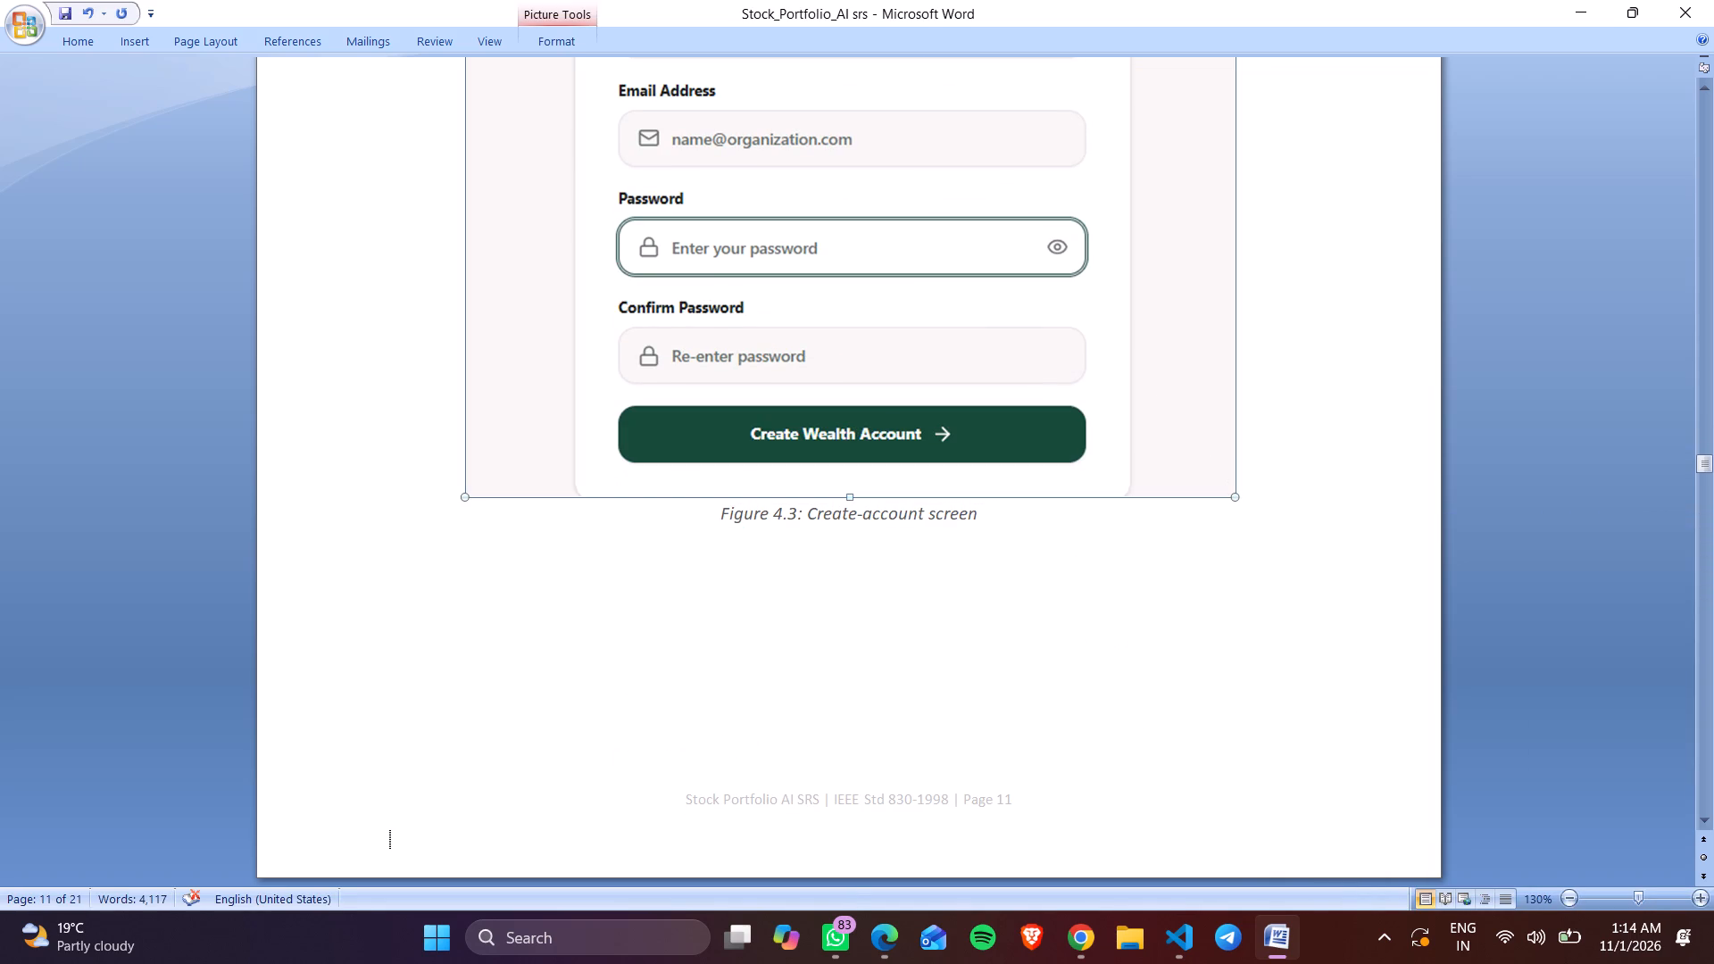
pyautogui.moveTo(1233, 493); pyautogui.dragTo(1238, 498)
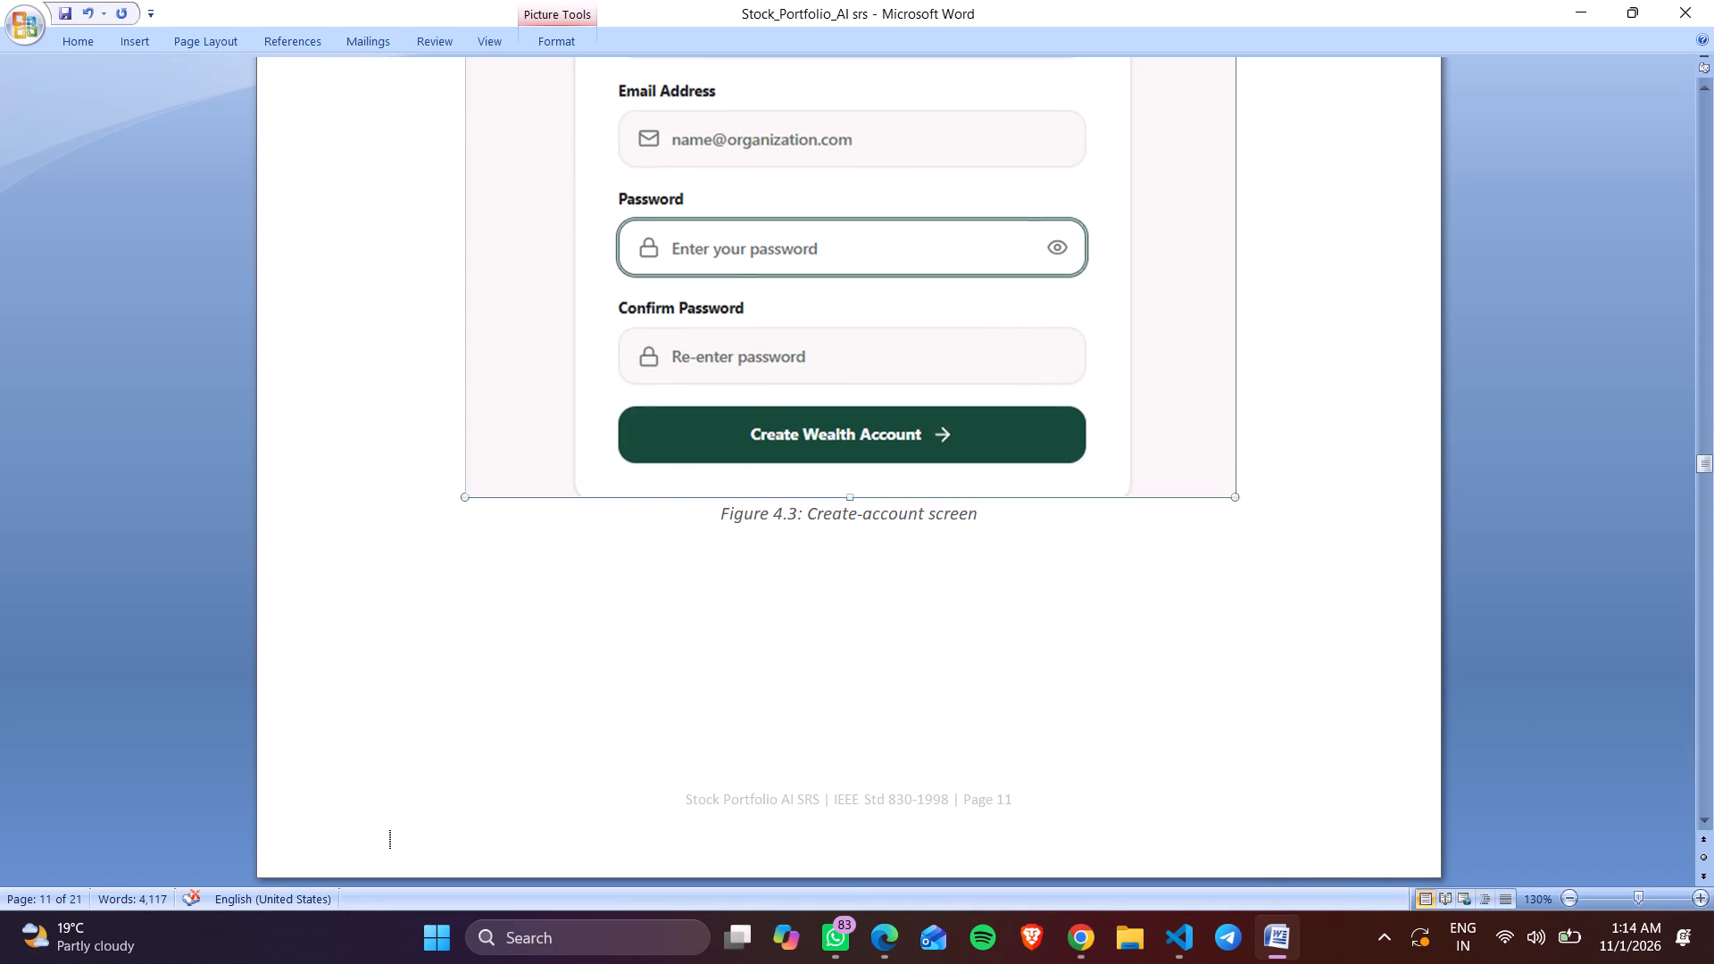
pyautogui.moveTo(1238, 498); pyautogui.dragTo(1149, 295)
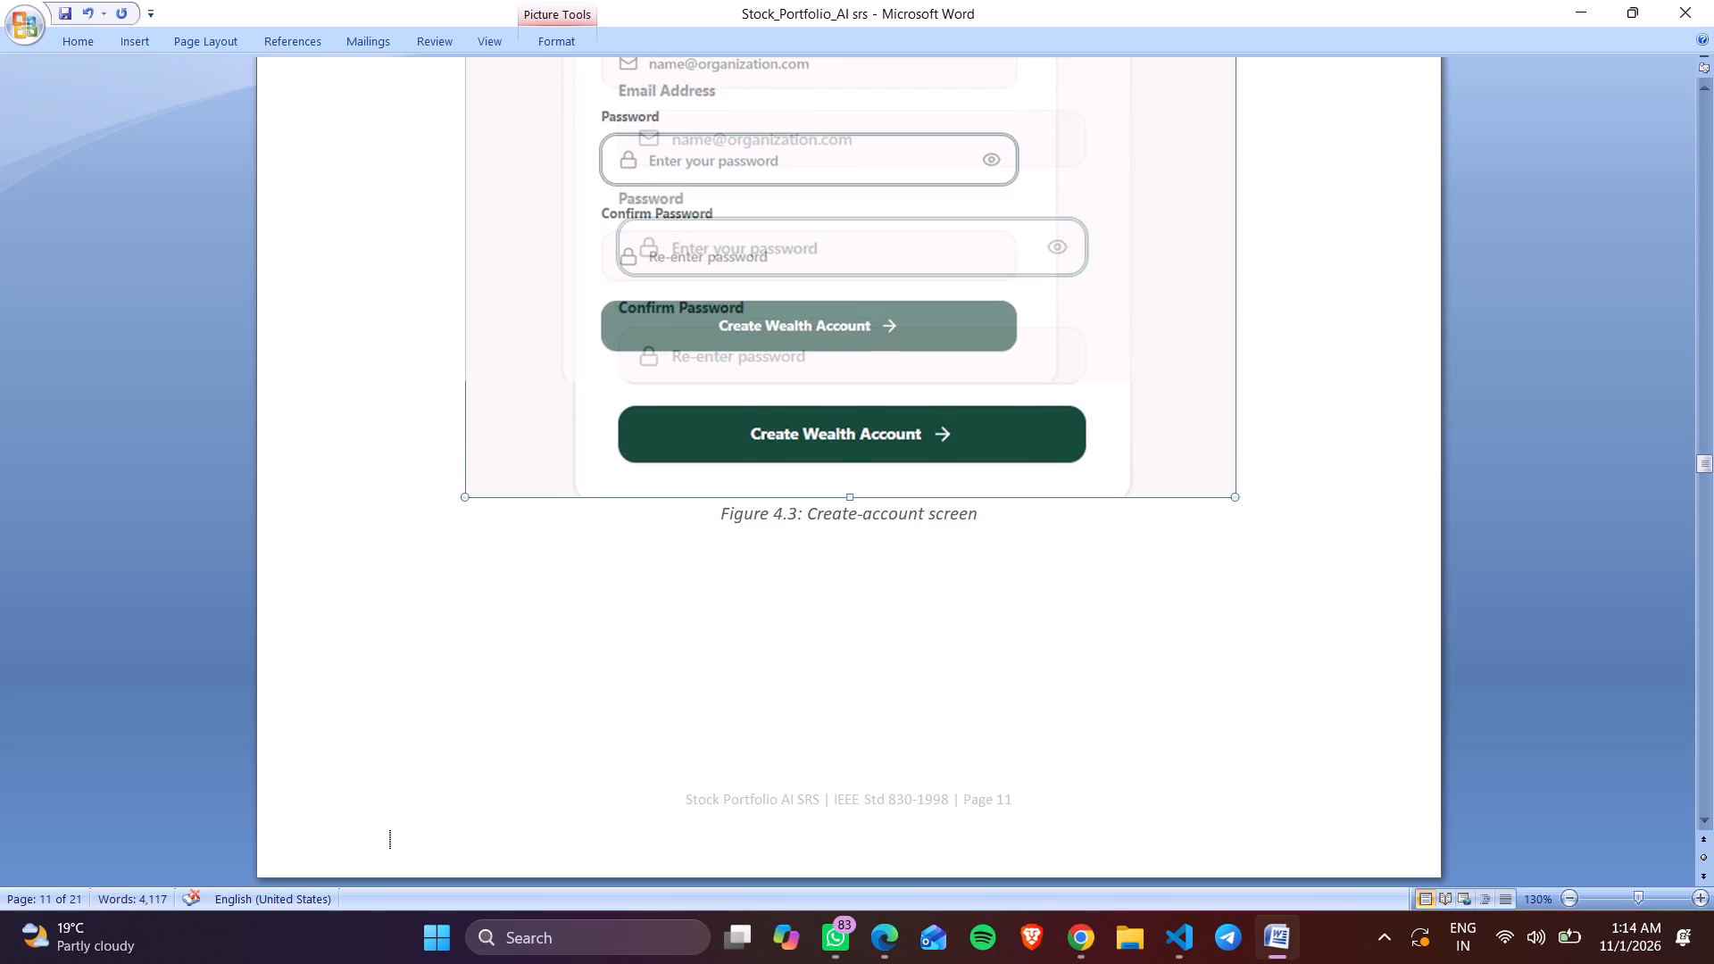
pyautogui.scroll(9, 1098, 295)
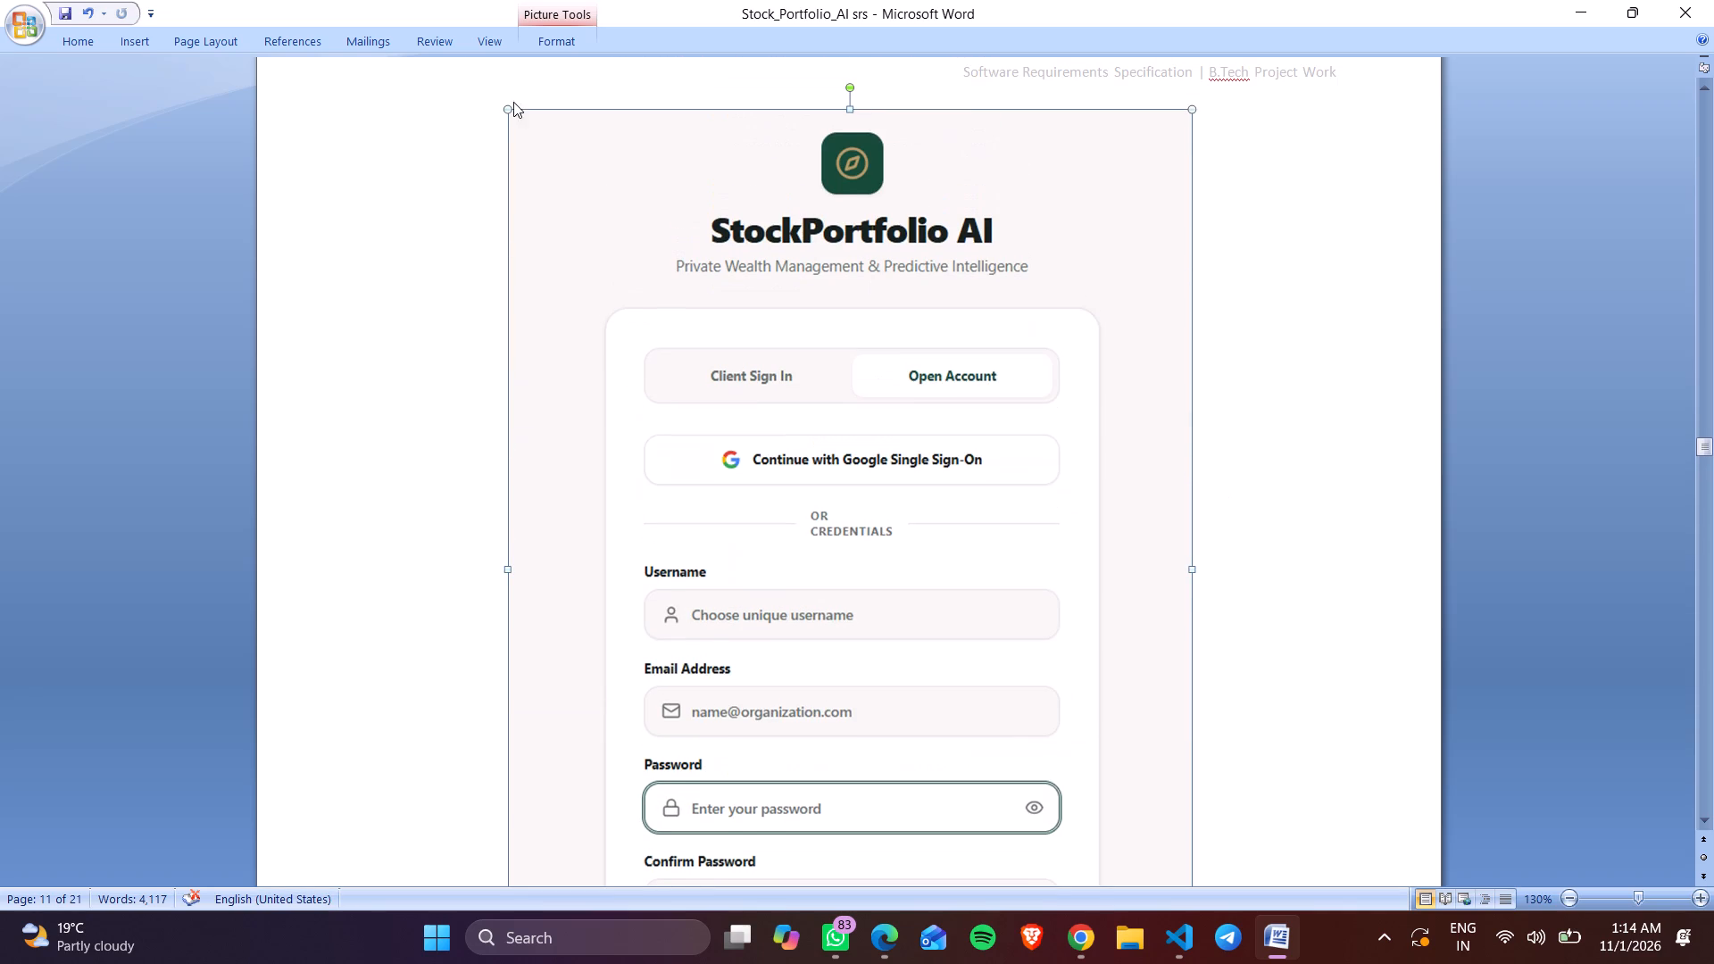
pyautogui.moveTo(507, 106); pyautogui.dragTo(520, 129)
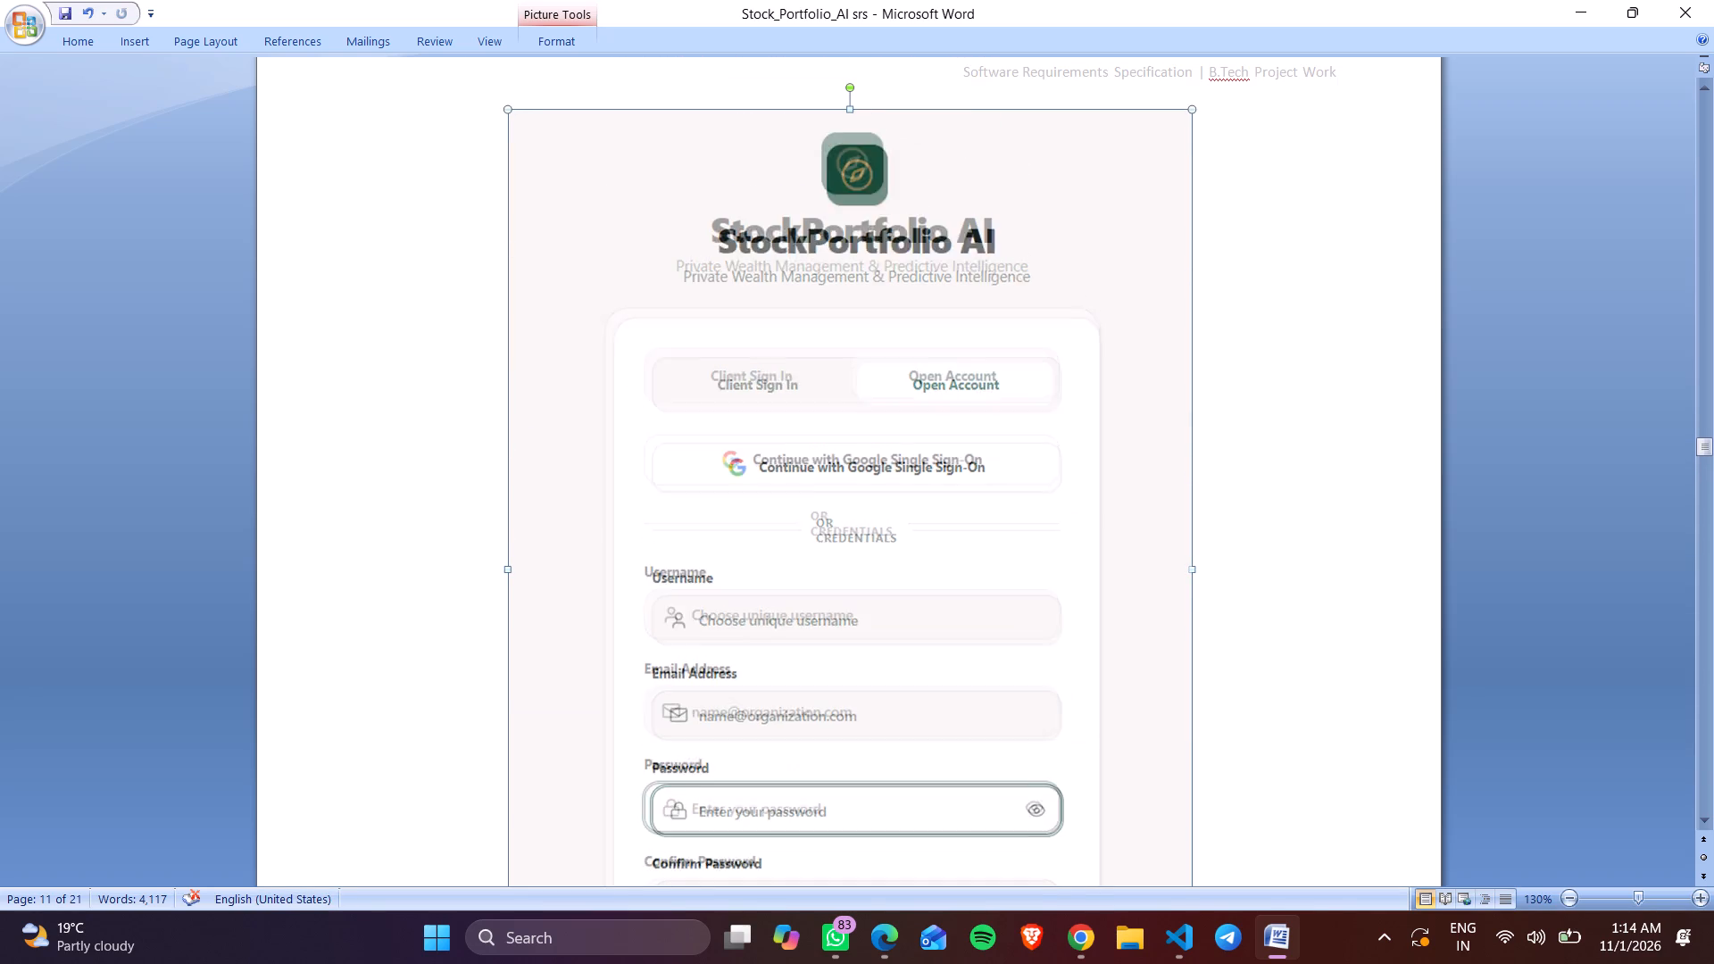
pyautogui.moveTo(520, 129); pyautogui.dragTo(594, 270)
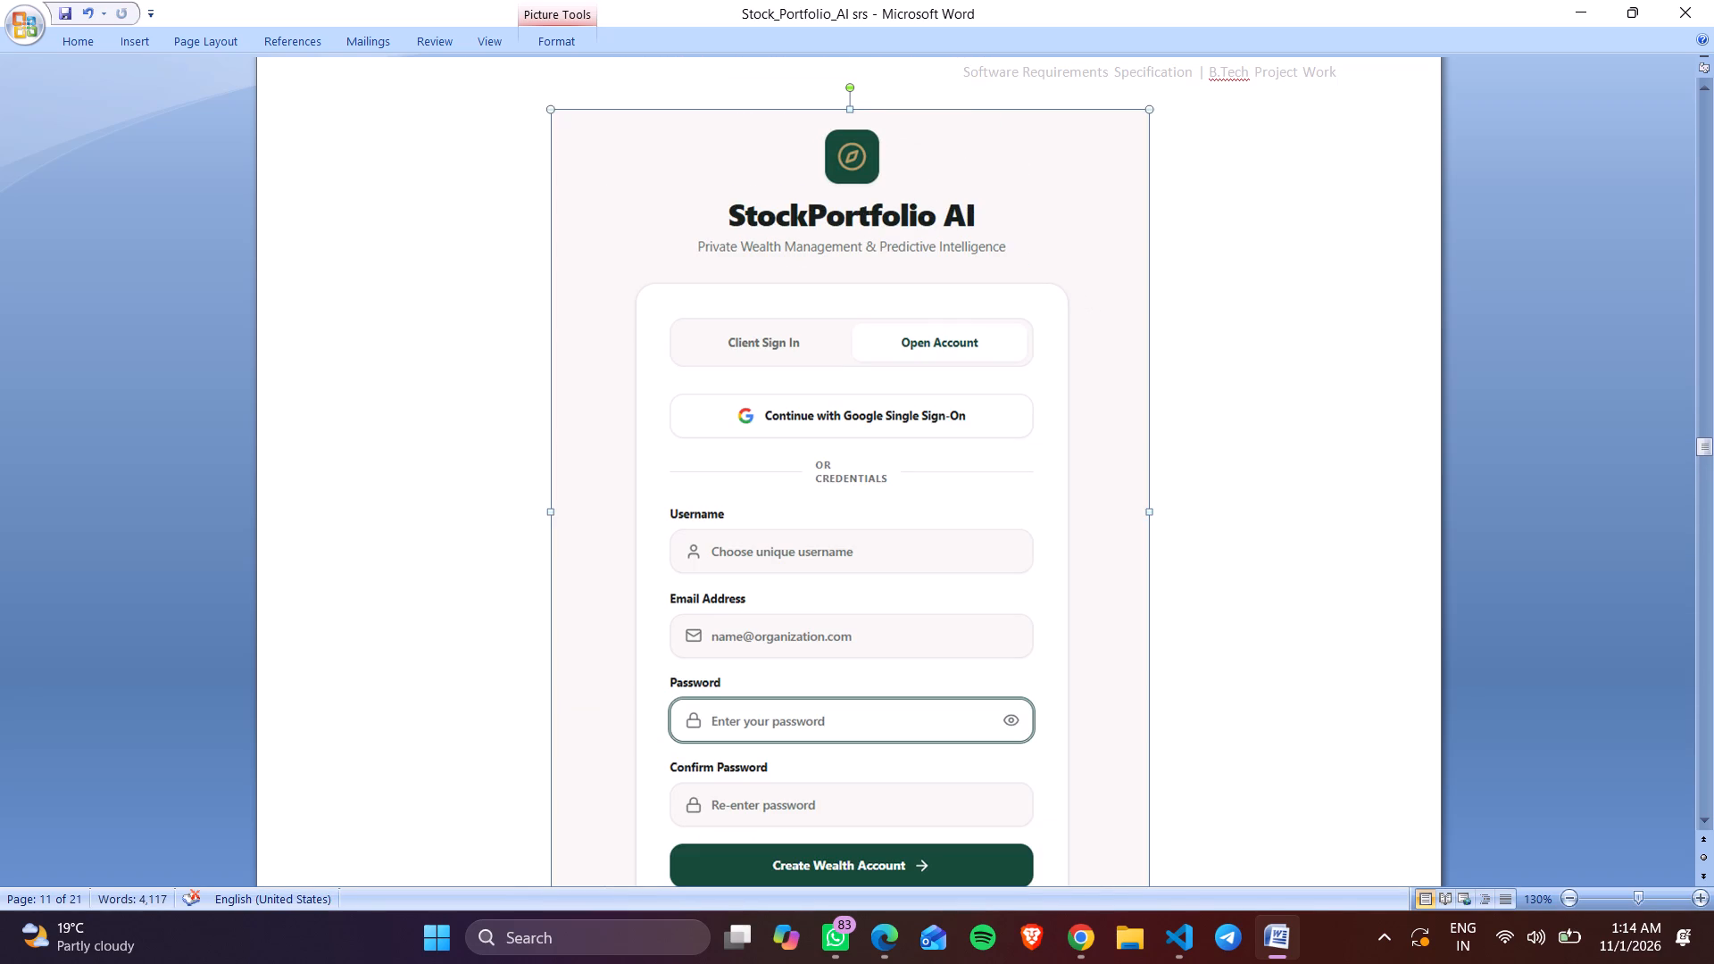
pyautogui.moveTo(1151, 111); pyautogui.dragTo(1116, 360)
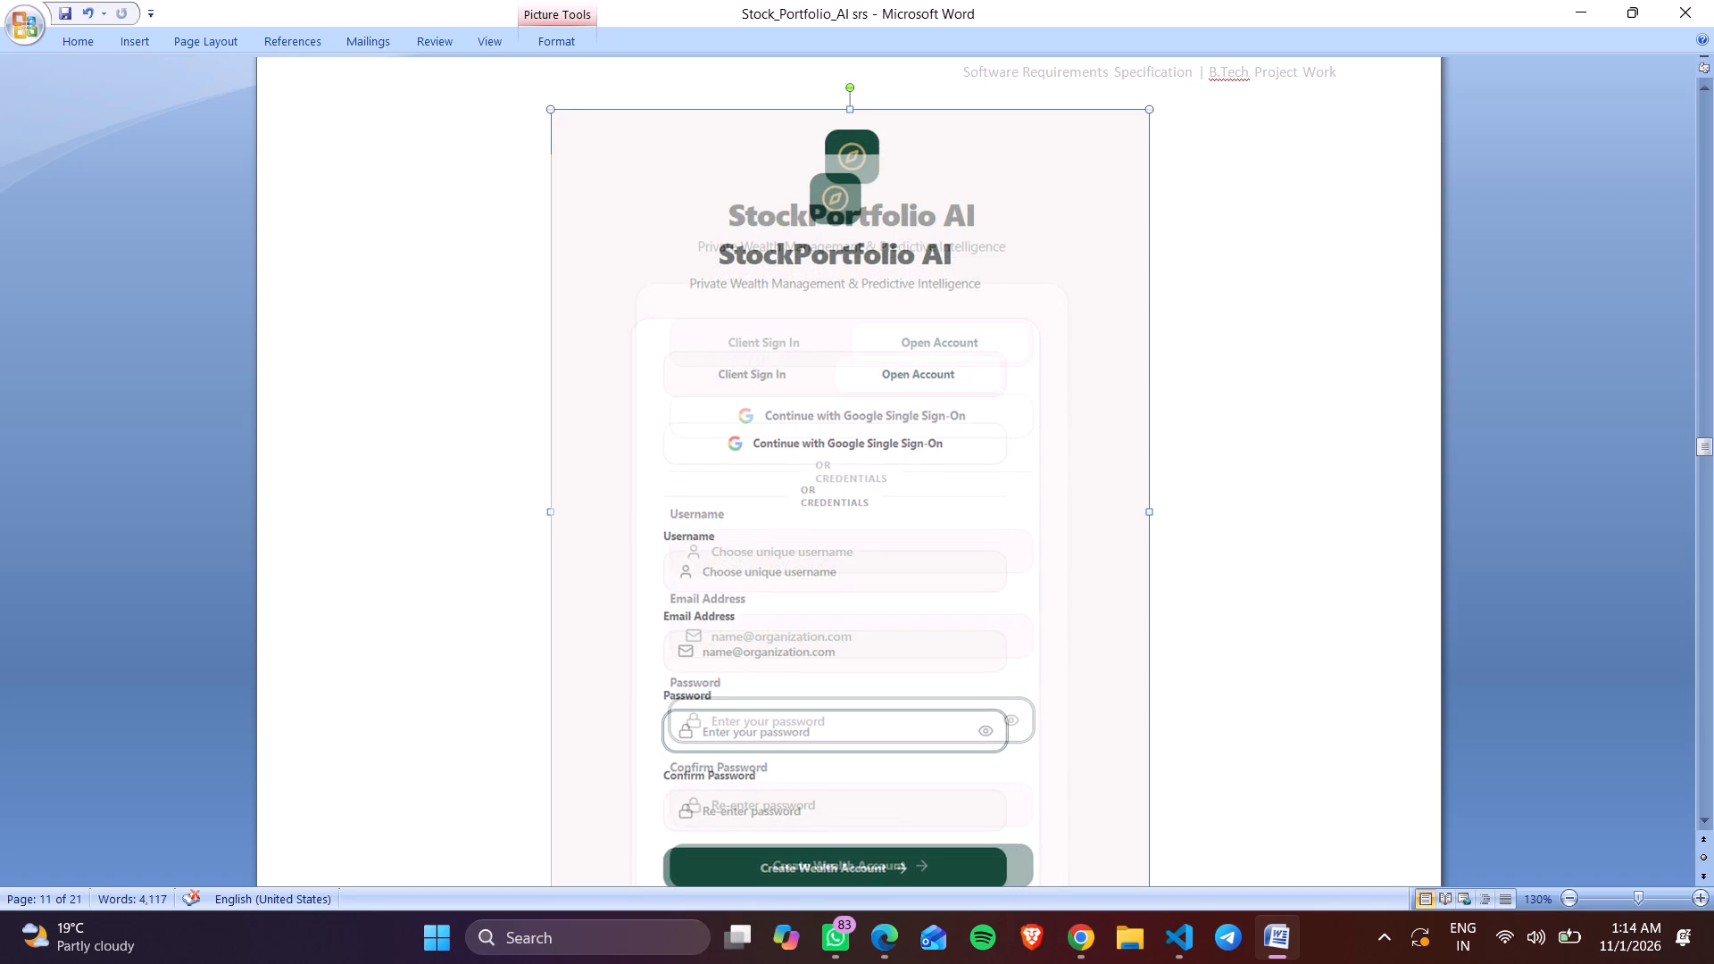
pyautogui.moveTo(1116, 360); pyautogui.dragTo(1116, 376)
# Cut the old FinSight Watchlist picture above the Figure 4.4 caption.
pyautogui.scroll(-14, 1116, 376)
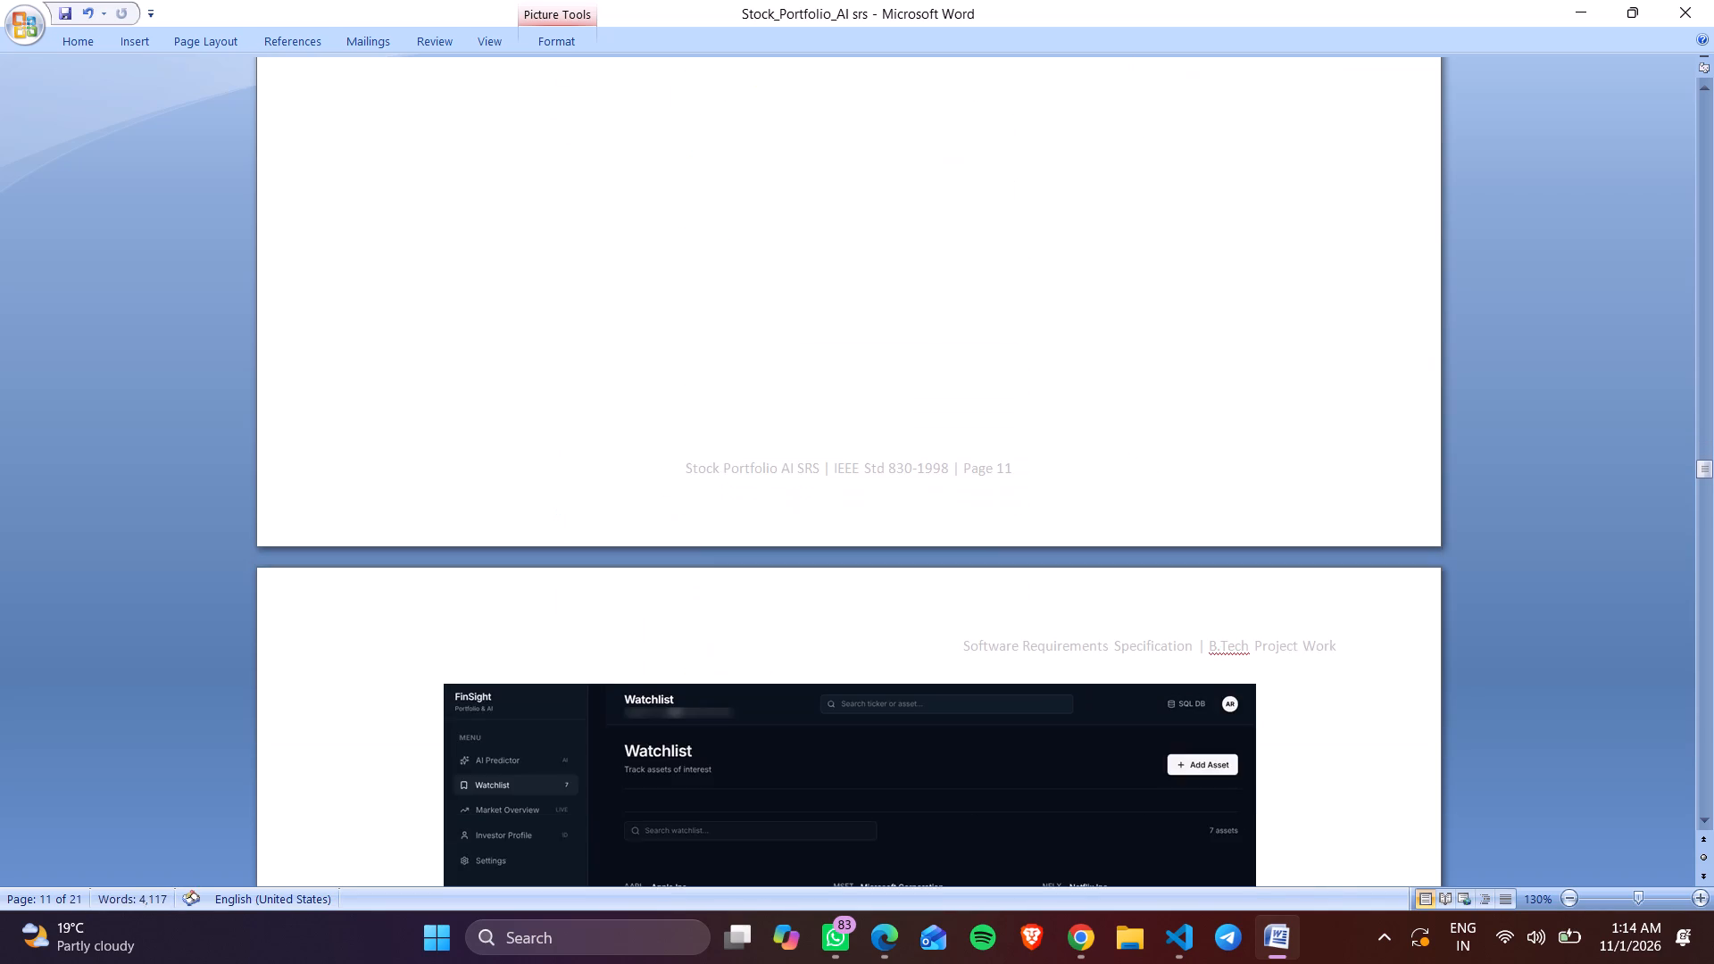
pyautogui.scroll(-8, 1116, 376)
pyautogui.click(1035, 403)
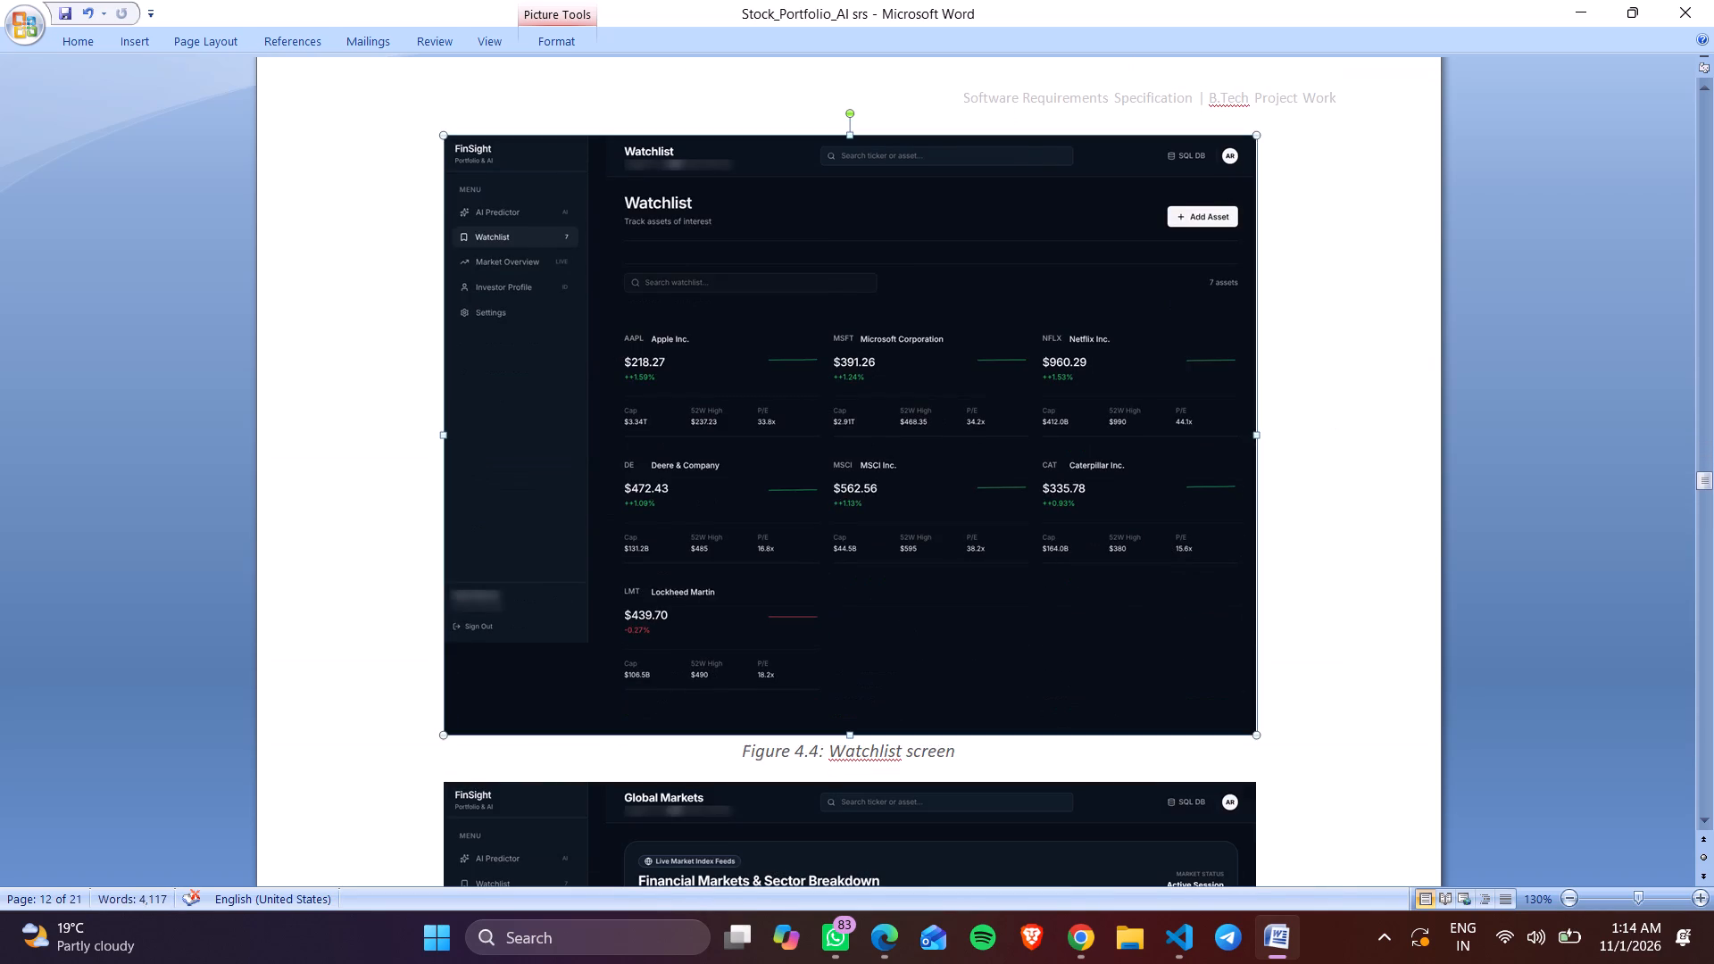
pyautogui.rightClick(1035, 403)
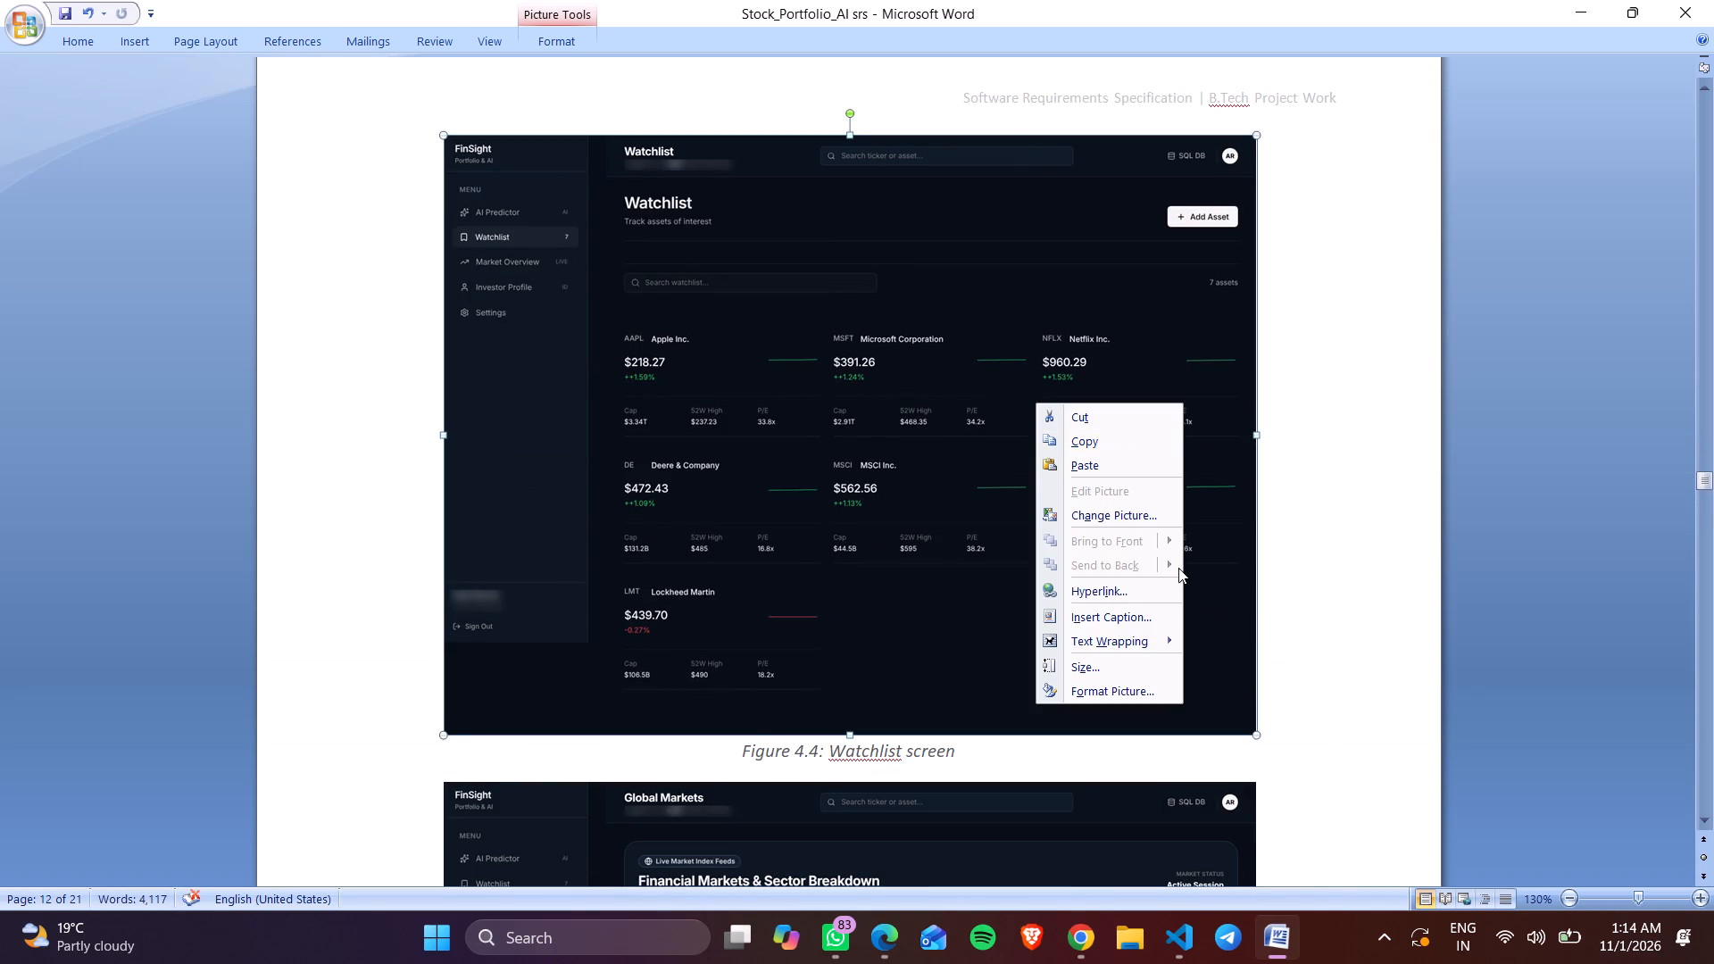
pyautogui.click(1112, 418)
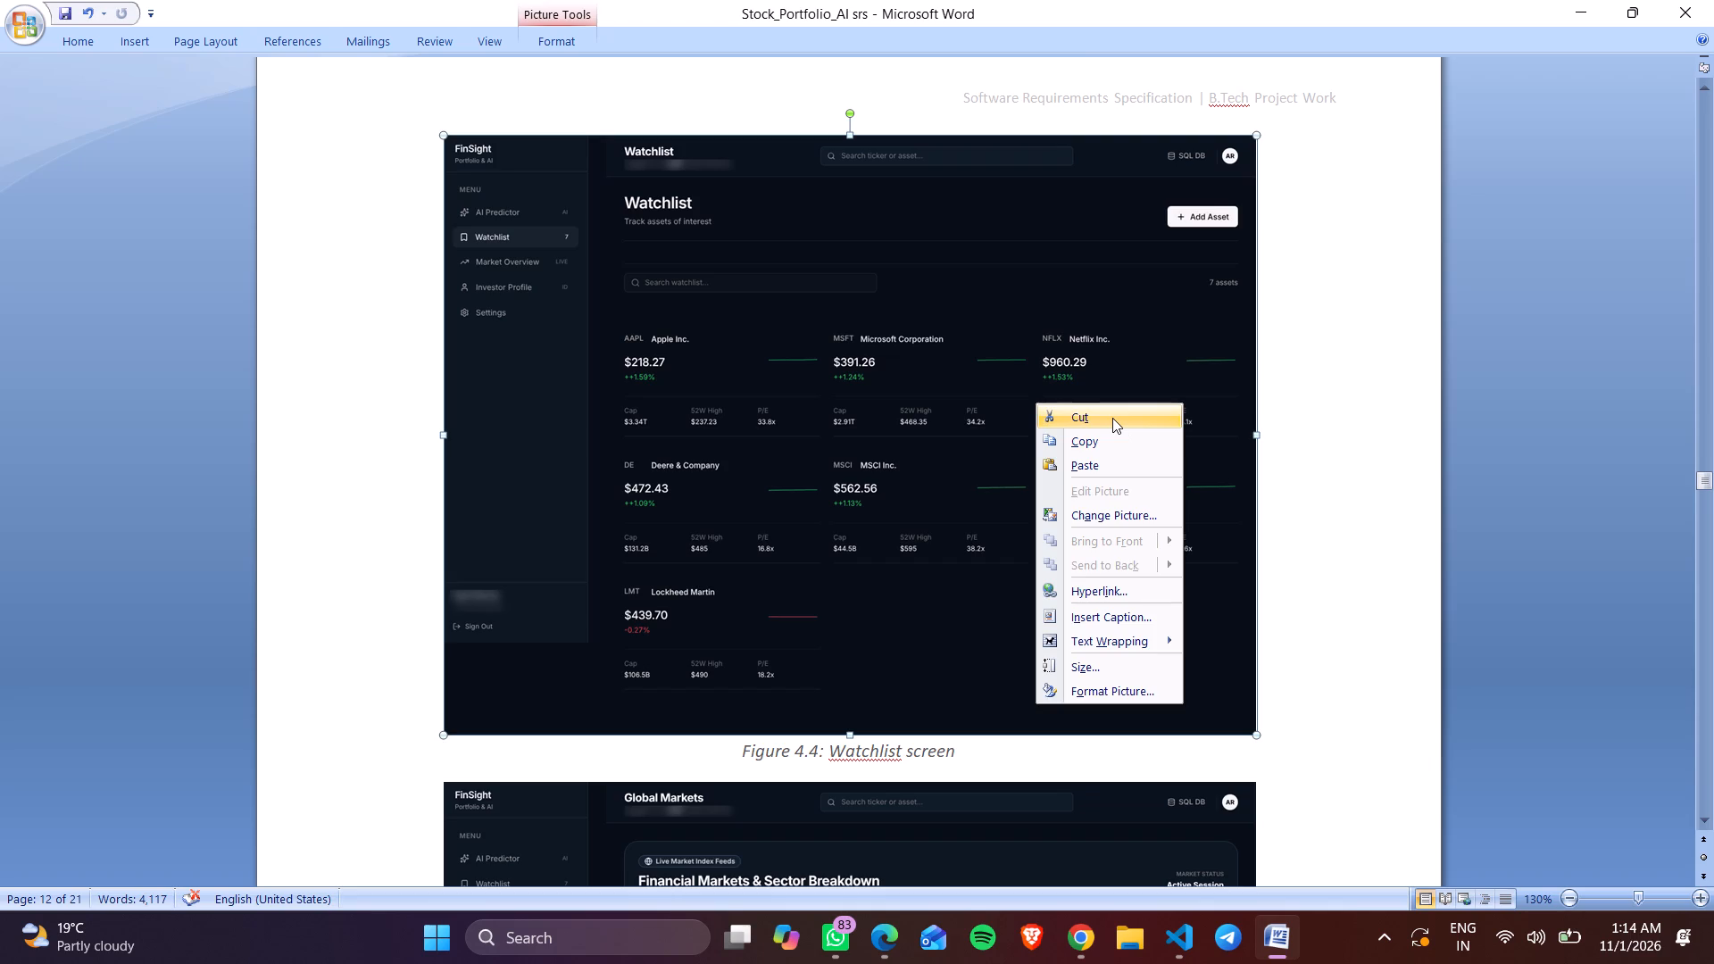
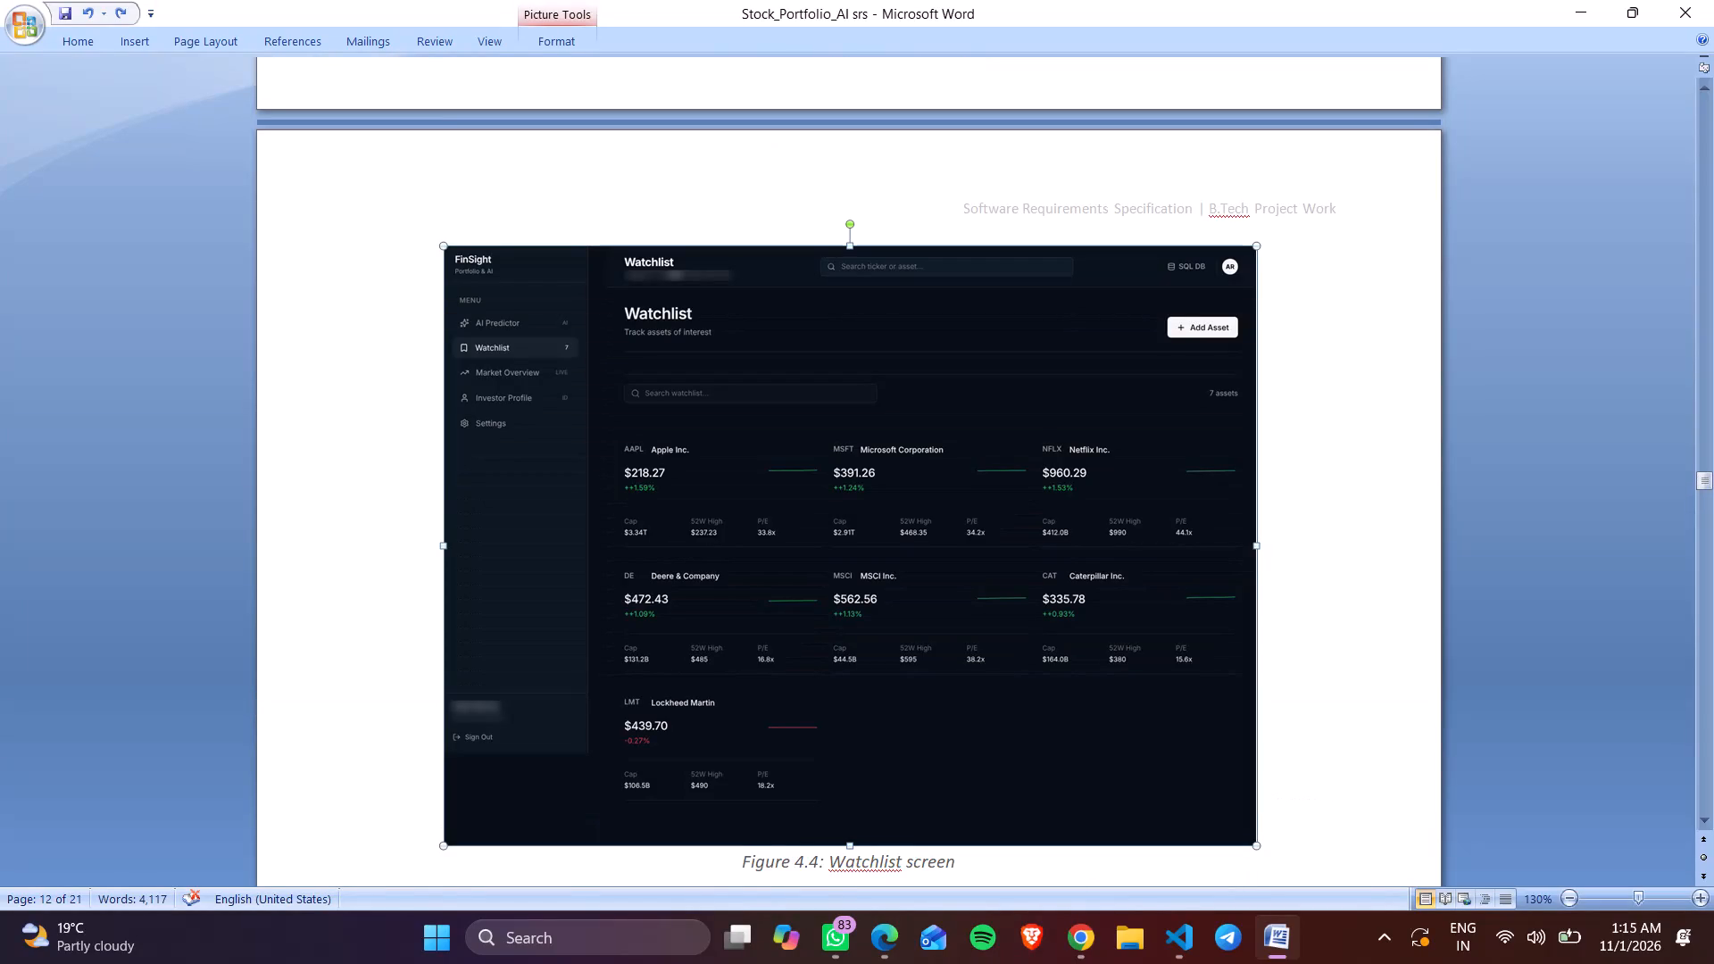
# Cut the old FinSight Watchlist picture above the Figure 4.4 caption.
pyautogui.rightClick(811, 658)
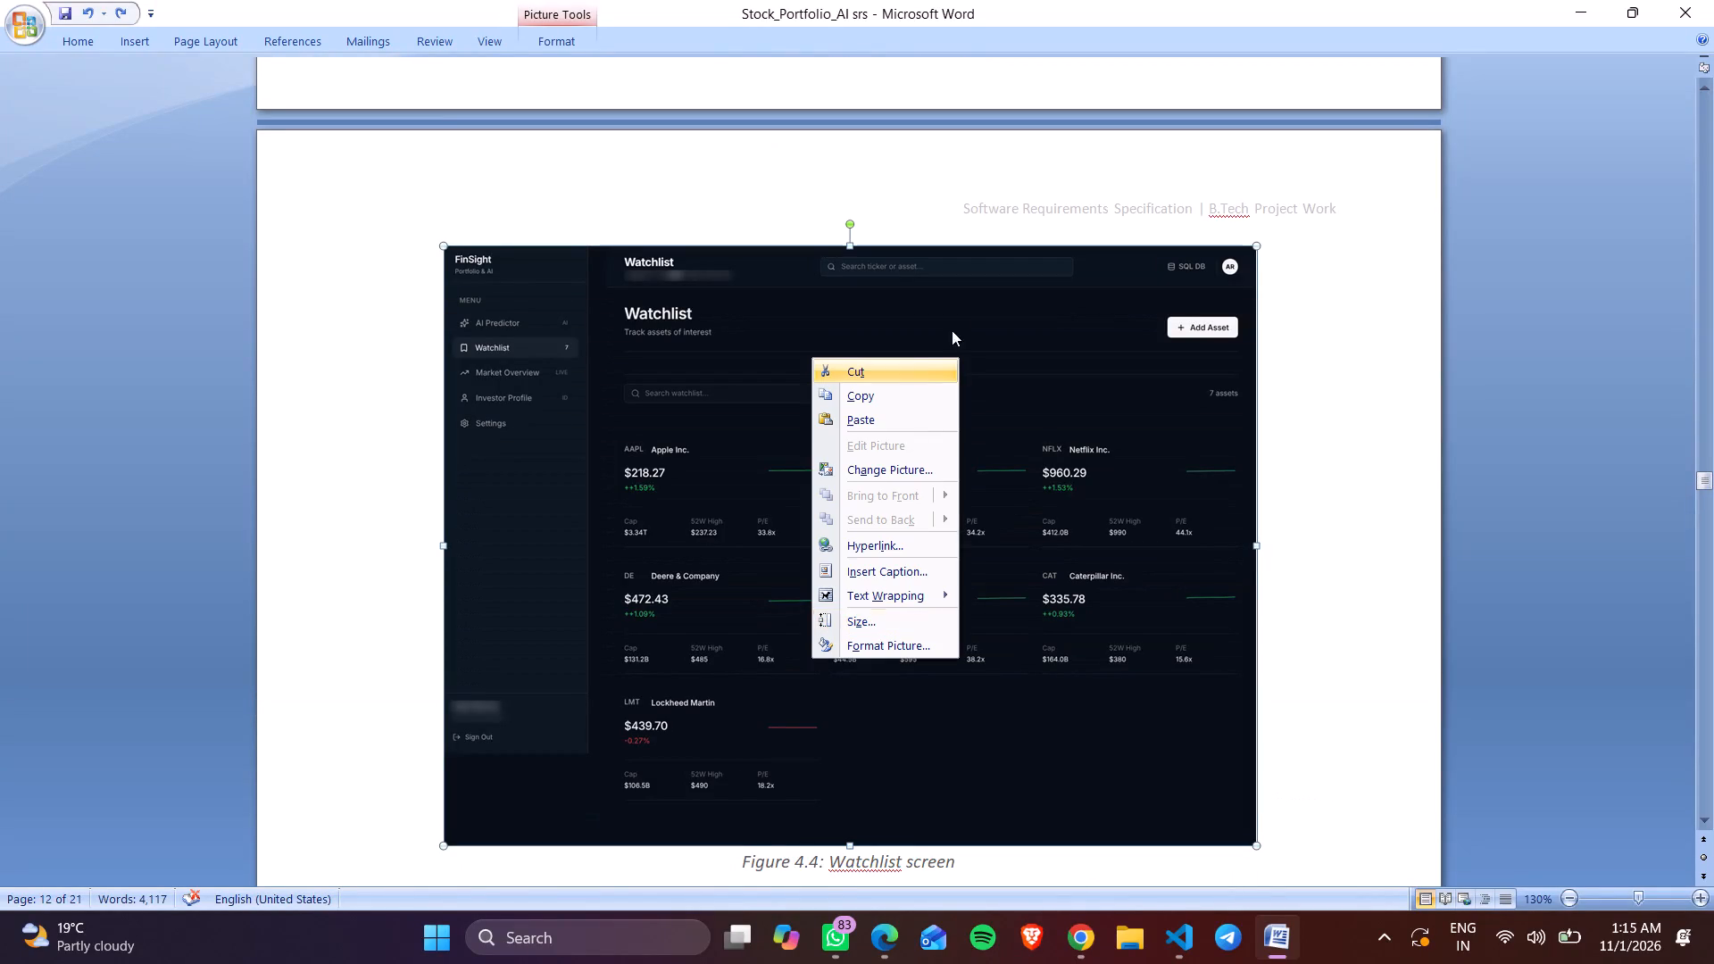
pyautogui.click(910, 370)
# Switch to the StockPortfolio AI site in Chrome, open its Watchlist page and capture the whole page area as a screenshot.
pyautogui.hotkey('alt', 'Tab')
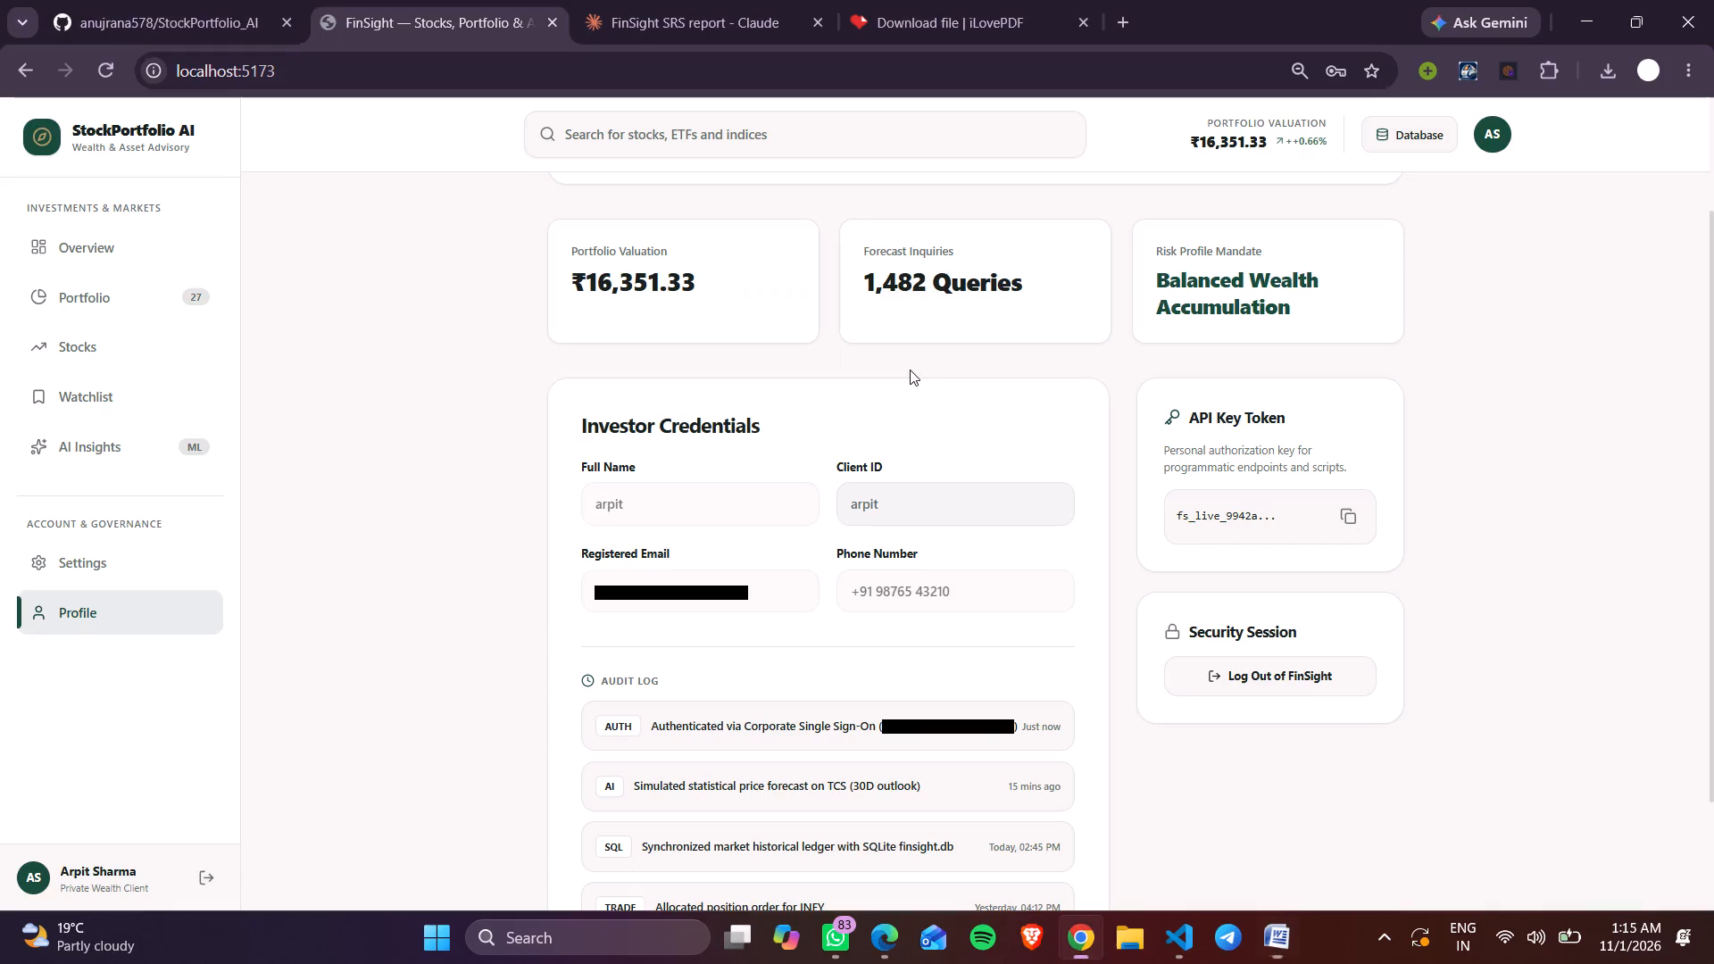
pyautogui.click(83, 395)
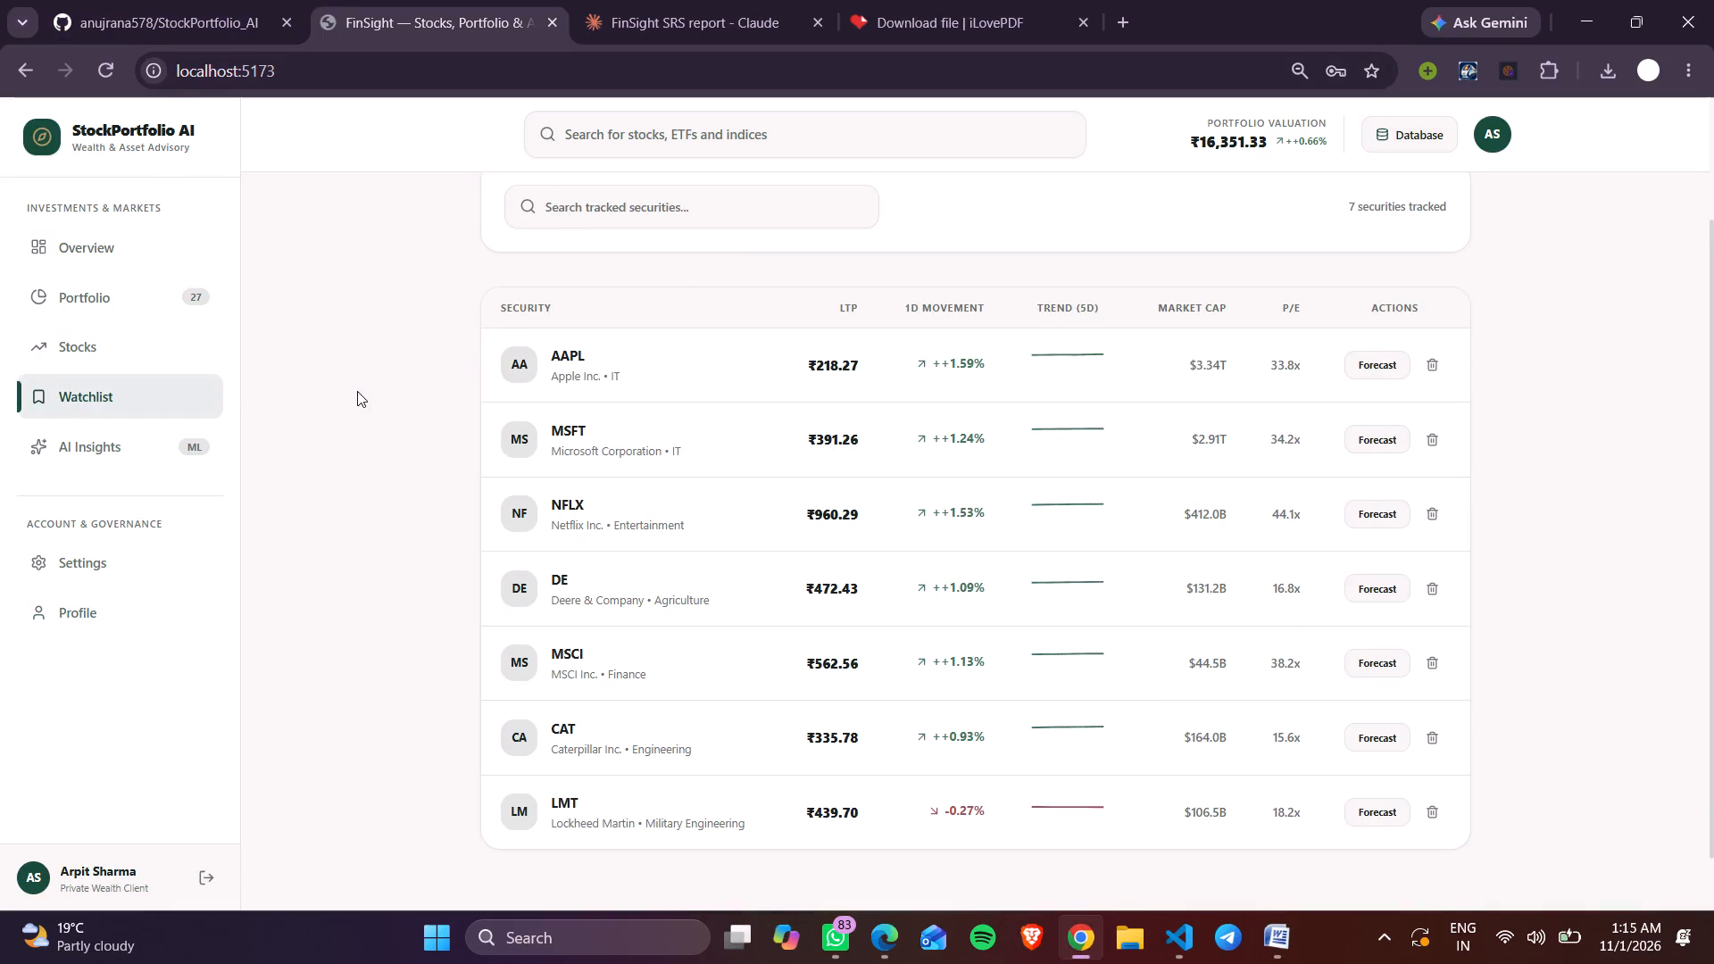
pyautogui.press('Print')
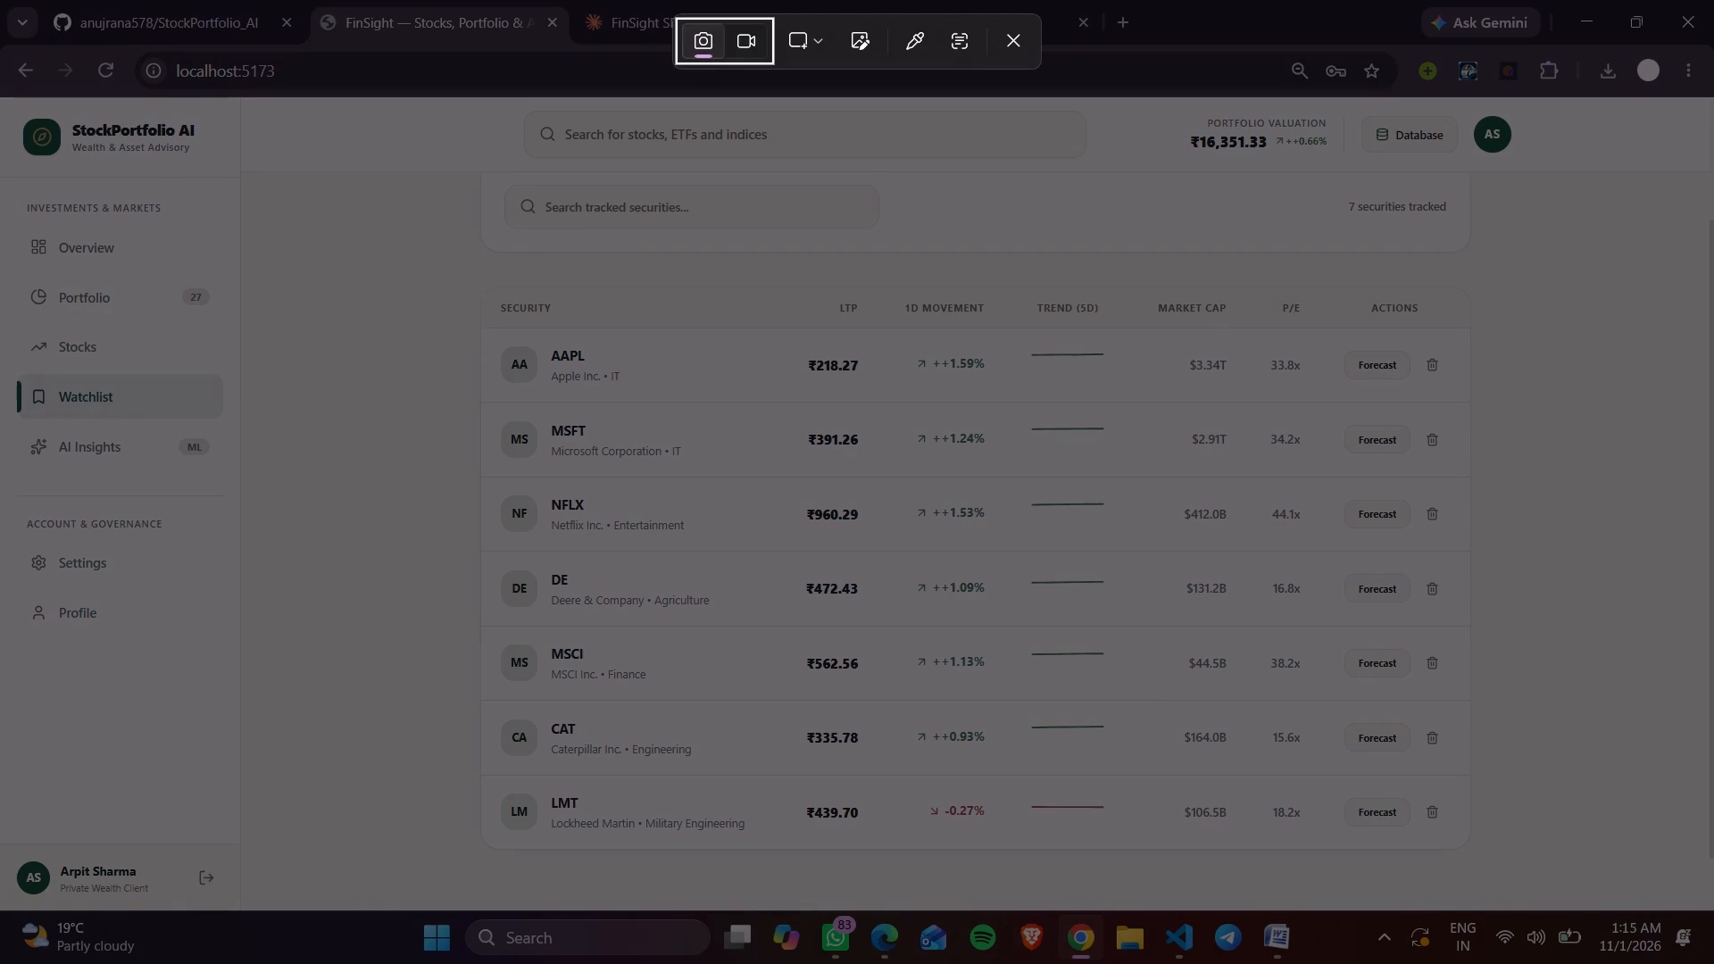
pyautogui.moveTo(0, 95); pyautogui.dragTo(1592, 632)
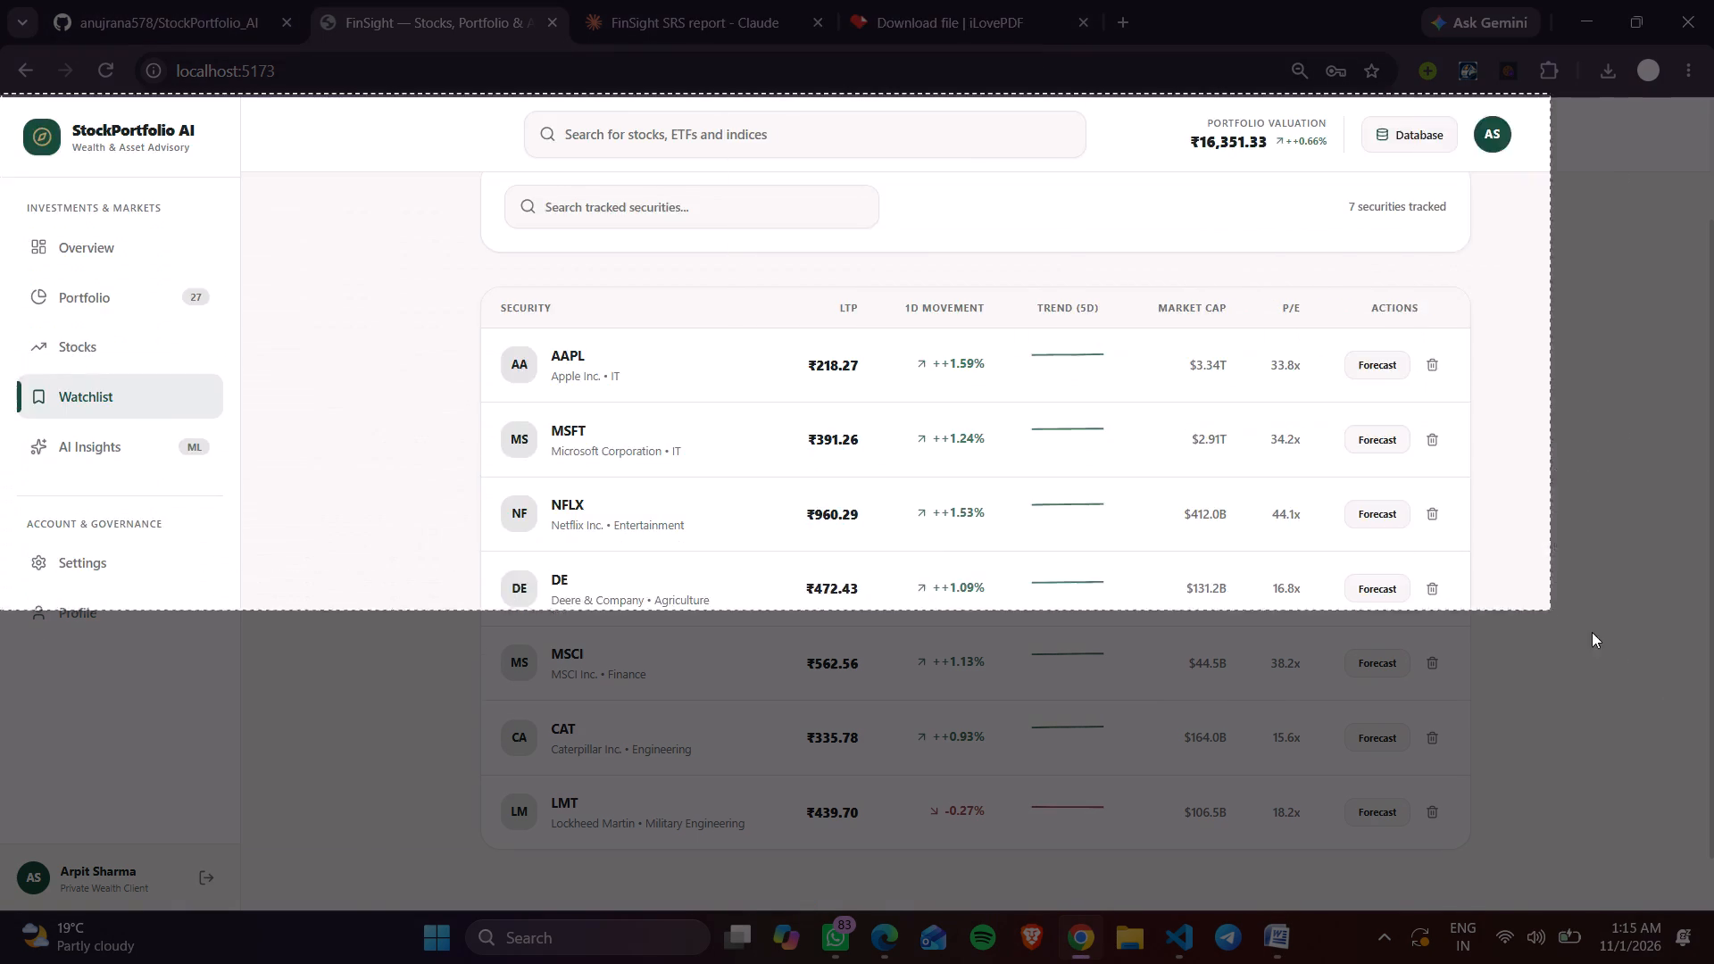
pyautogui.moveTo(1592, 632); pyautogui.dragTo(1713, 910)
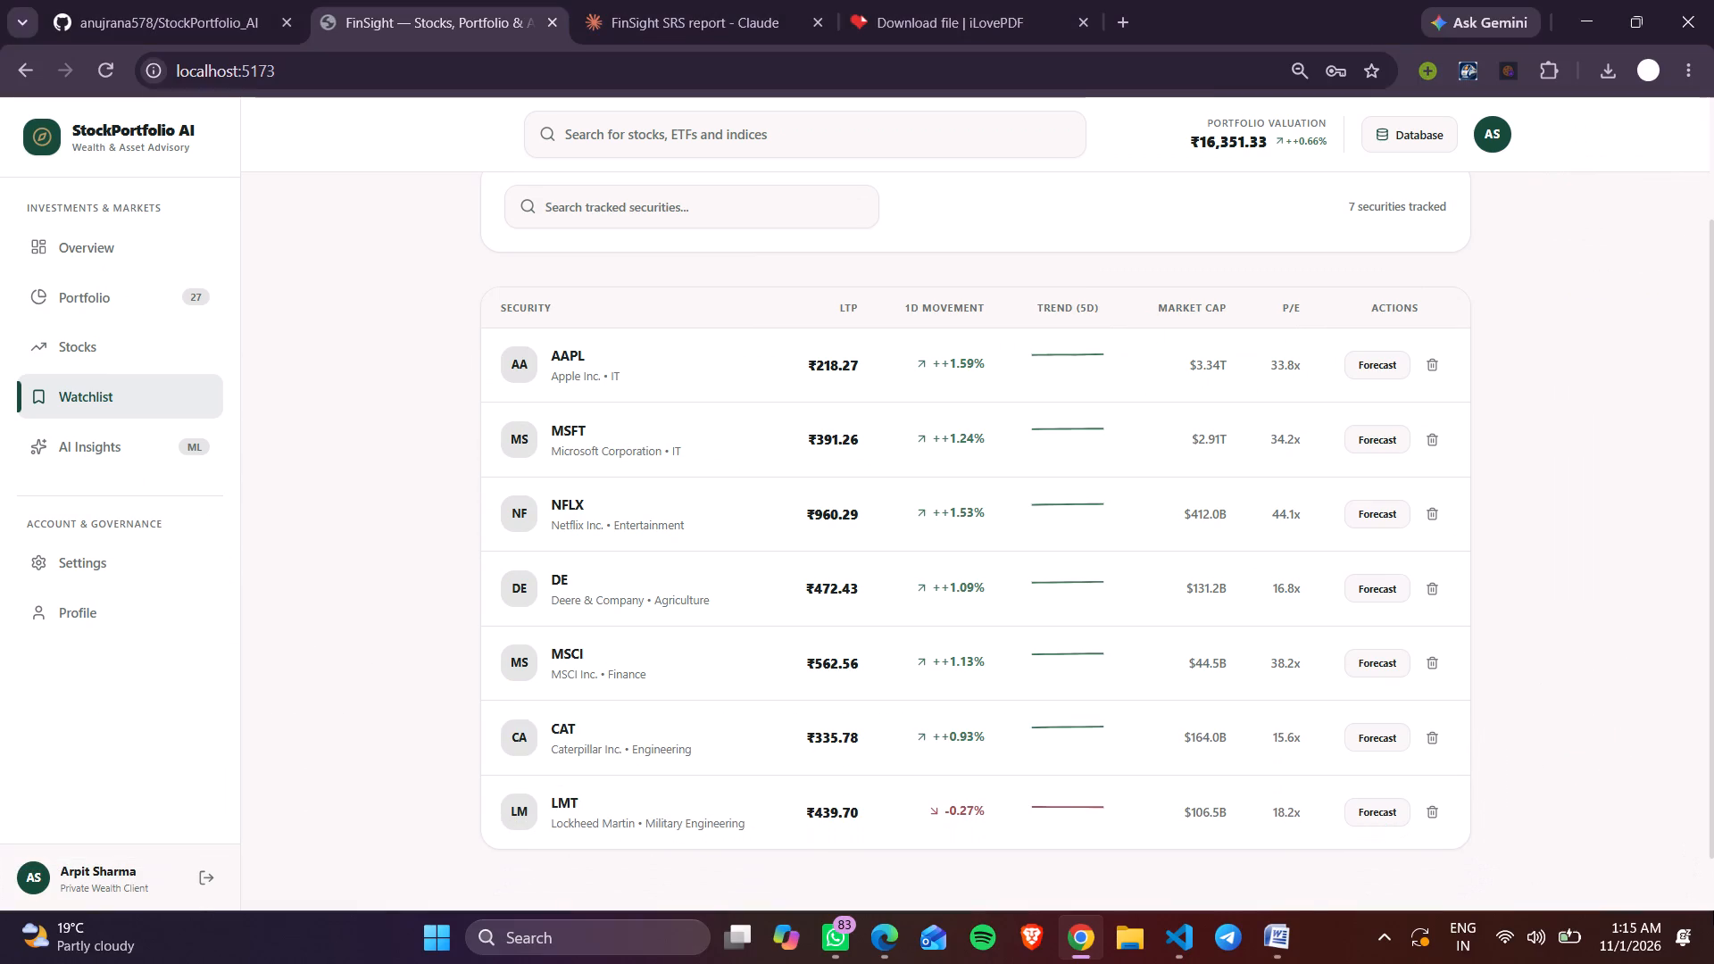
# Switch to the SRS report in Word and paste the captured Watchlist screenshot above the Figure 4.4 caption.
pyautogui.hotkey('alt', 'Tab')
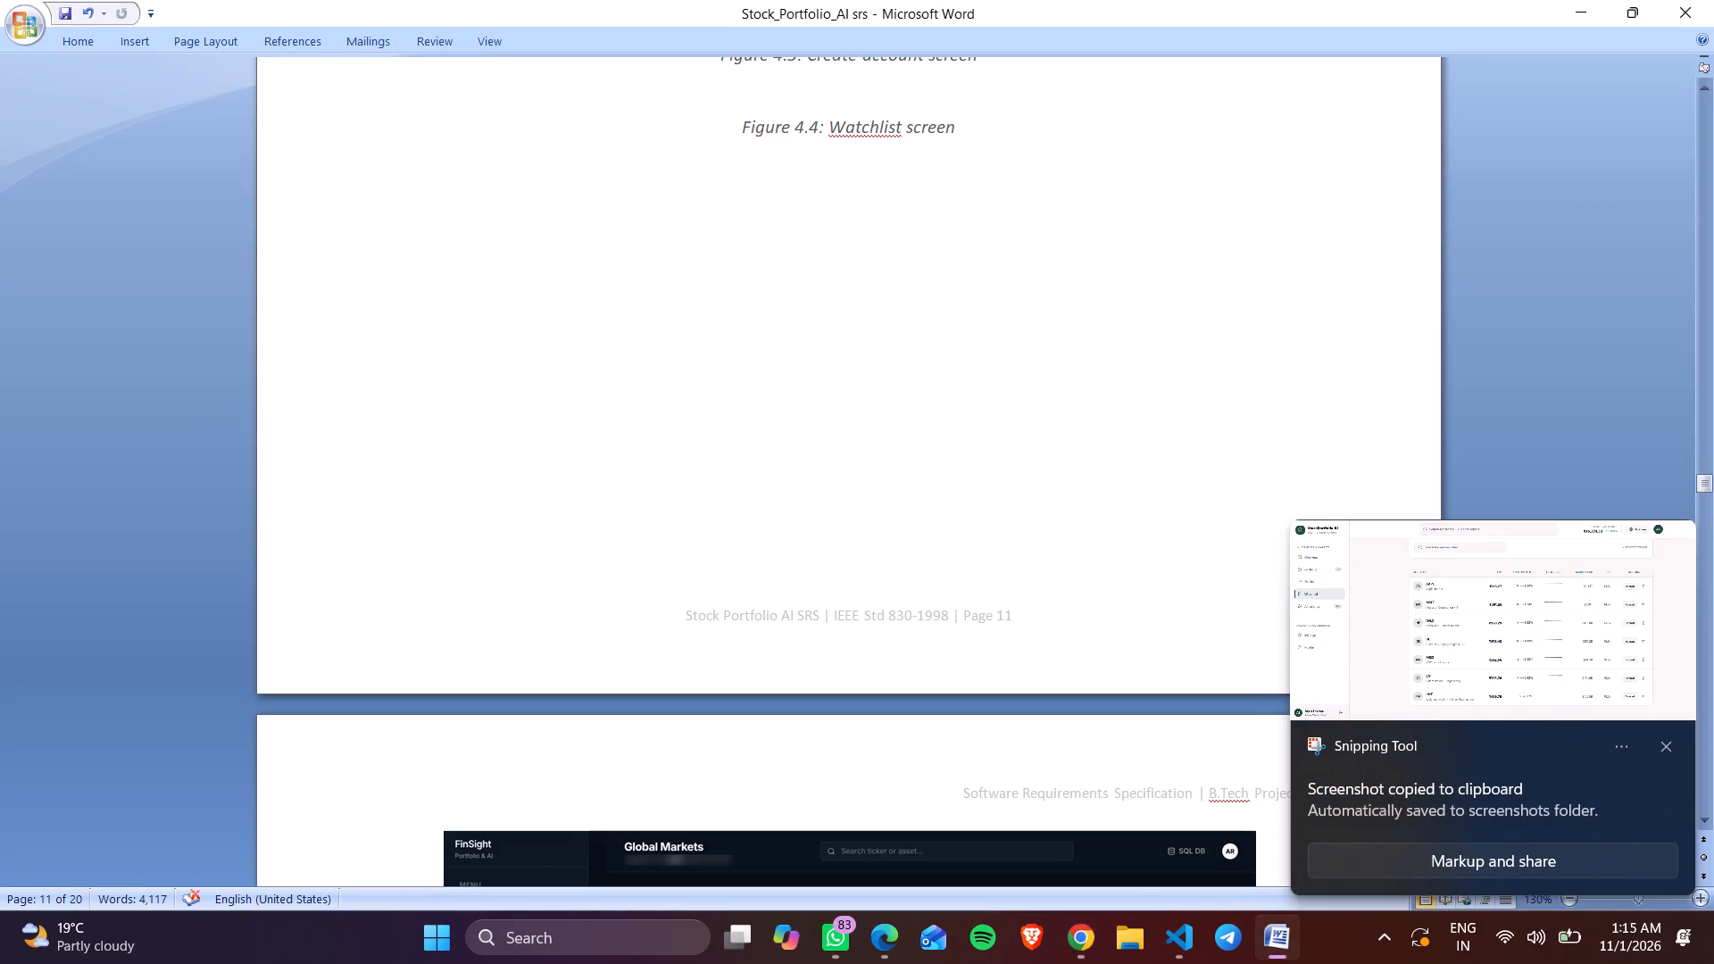
pyautogui.hotkey('ctrl', 'v')
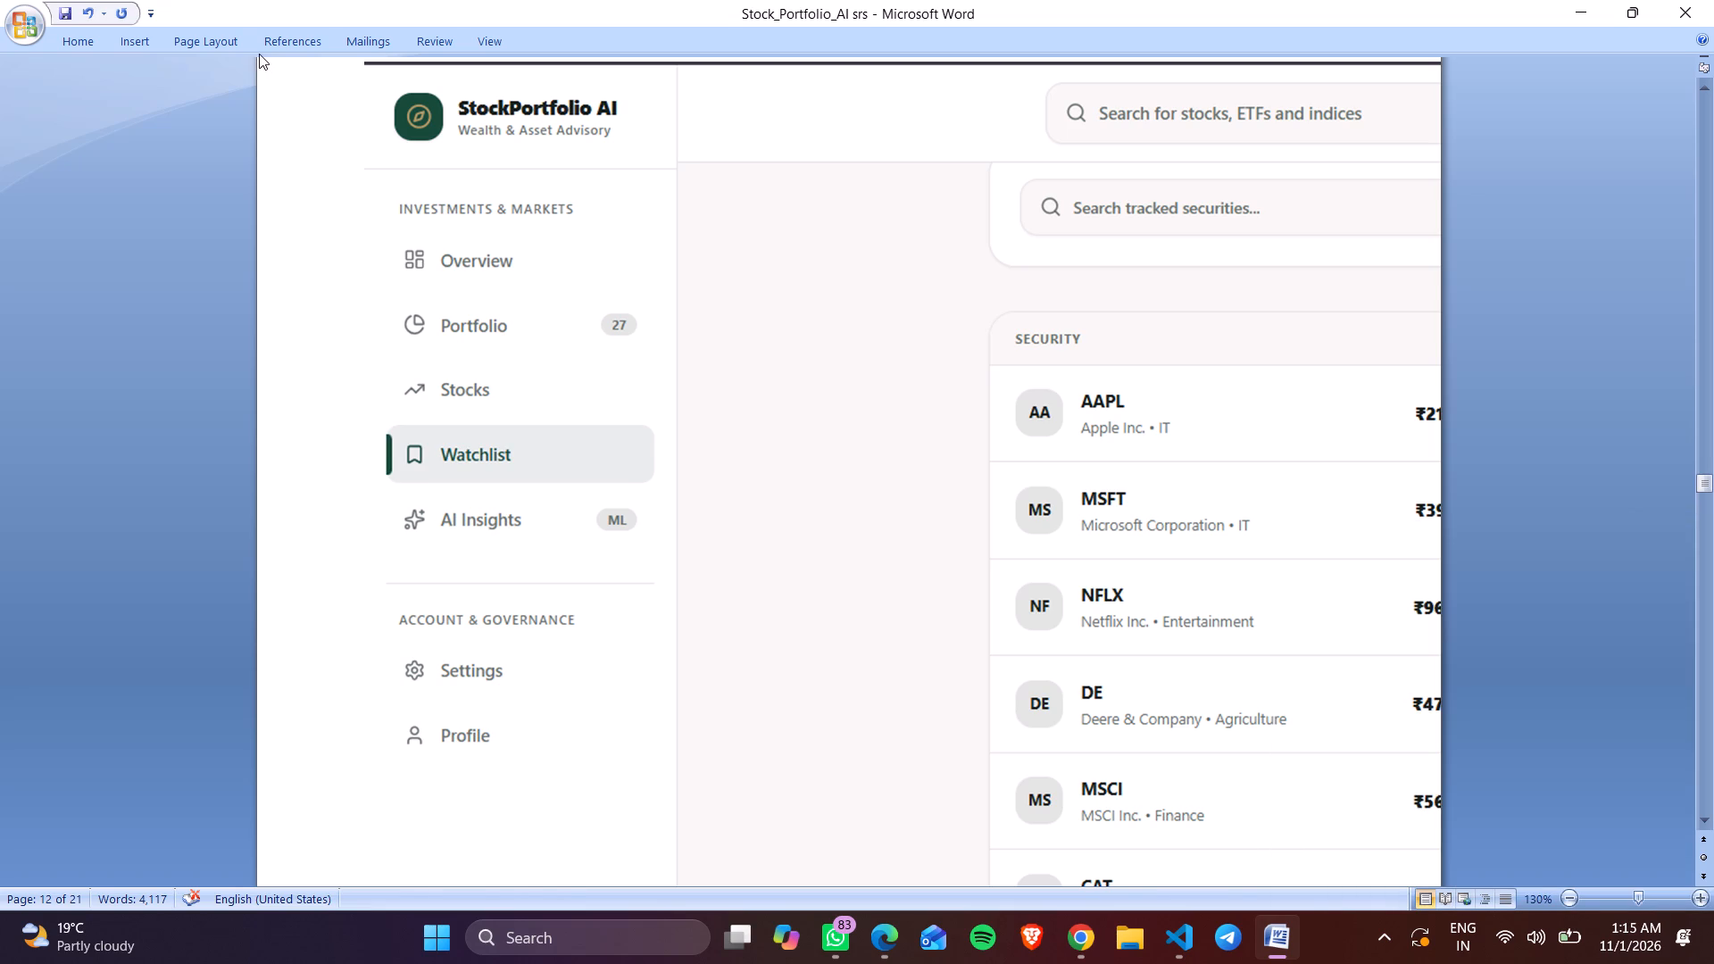
# Shrink the pasted Watchlist screenshot proportionally until it fits within the page width and shares the page with the Figure 4.3 picture.
pyautogui.scroll(4, 259, 99)
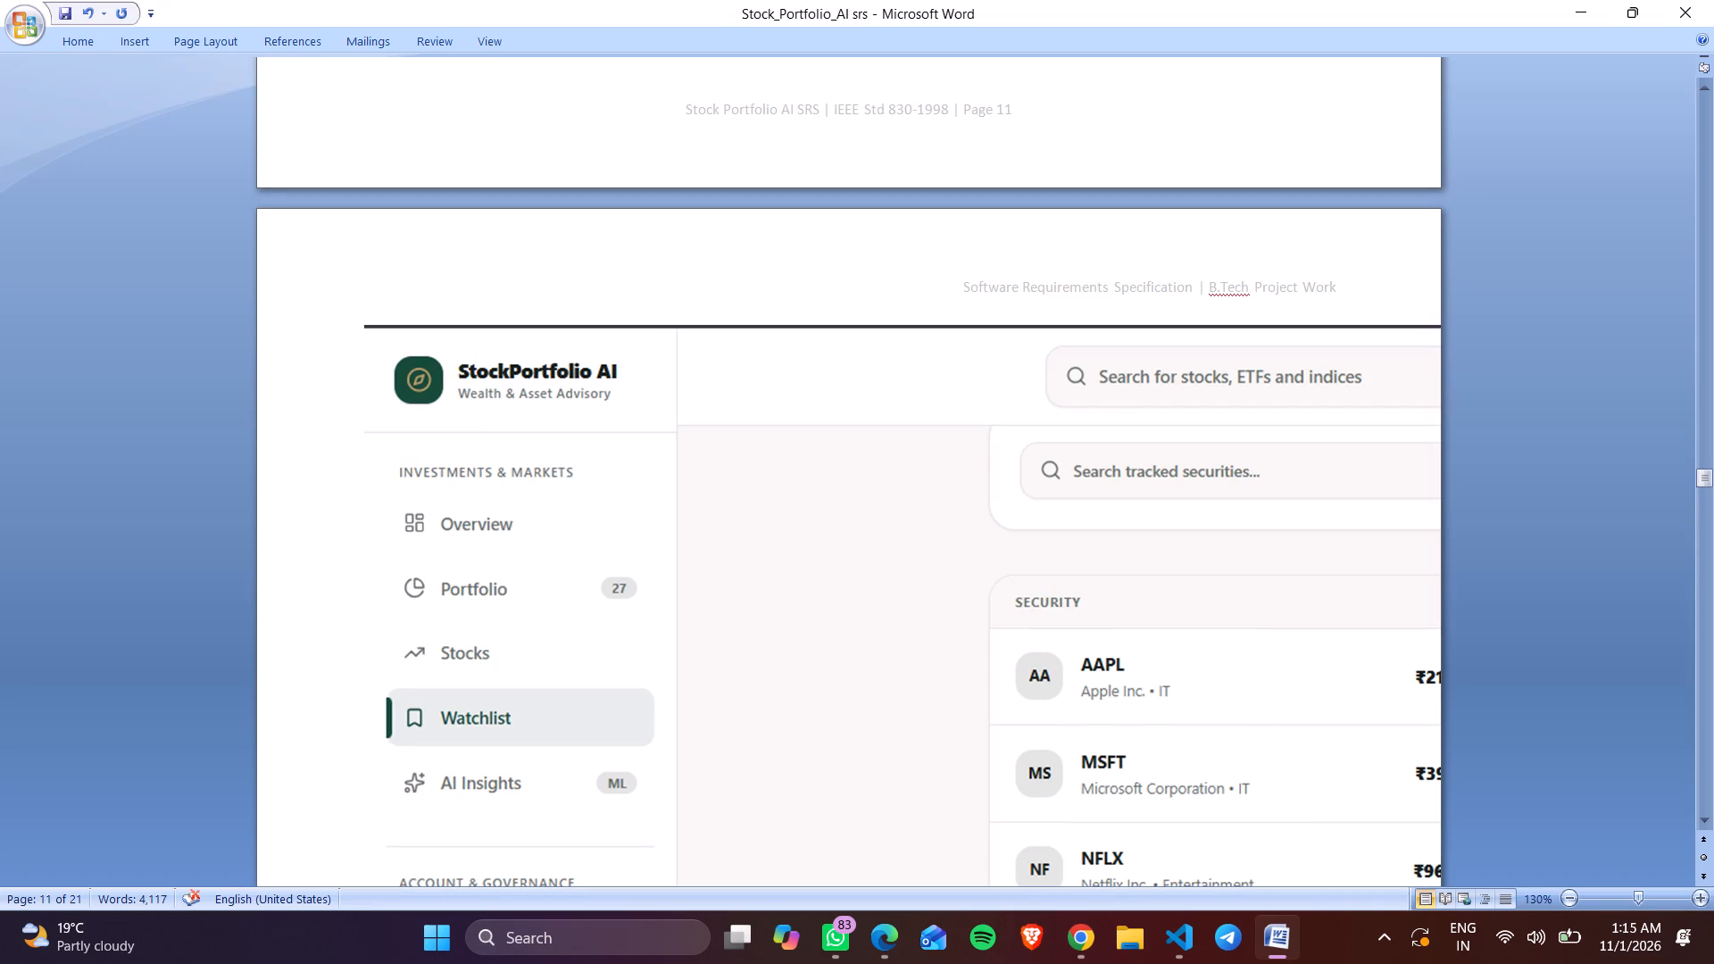
pyautogui.moveTo(365, 328); pyautogui.dragTo(414, 288)
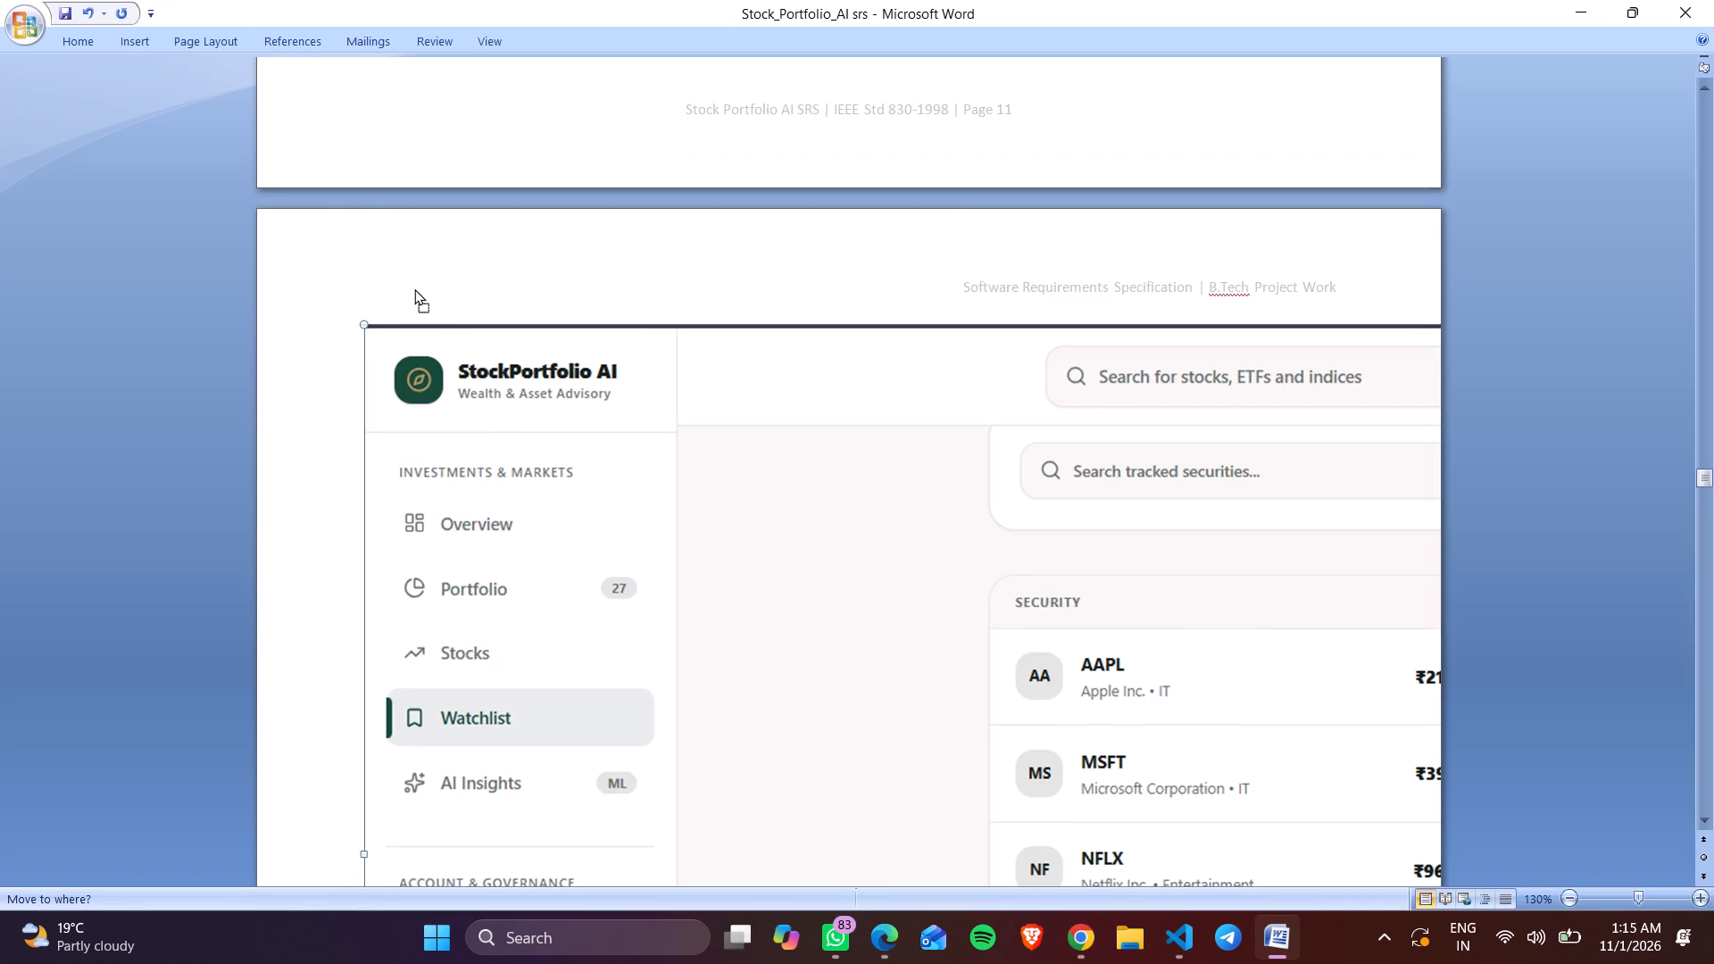
pyautogui.moveTo(414, 288); pyautogui.dragTo(353, 315)
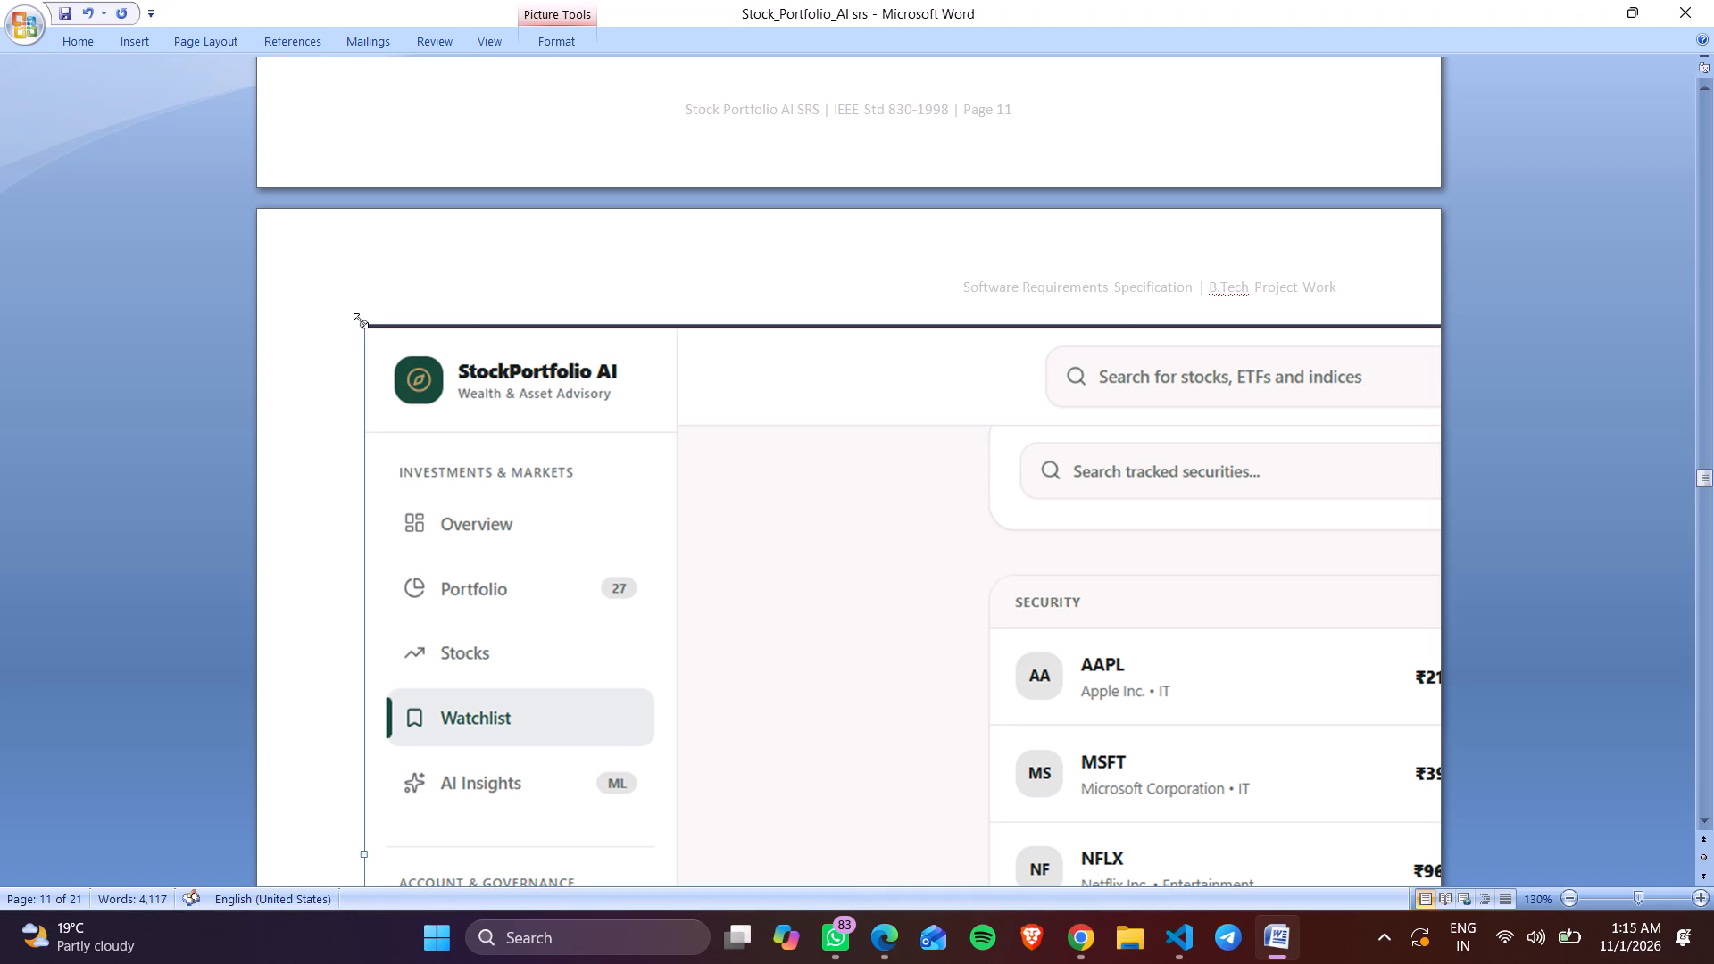
pyautogui.moveTo(363, 322); pyautogui.dragTo(376, 331)
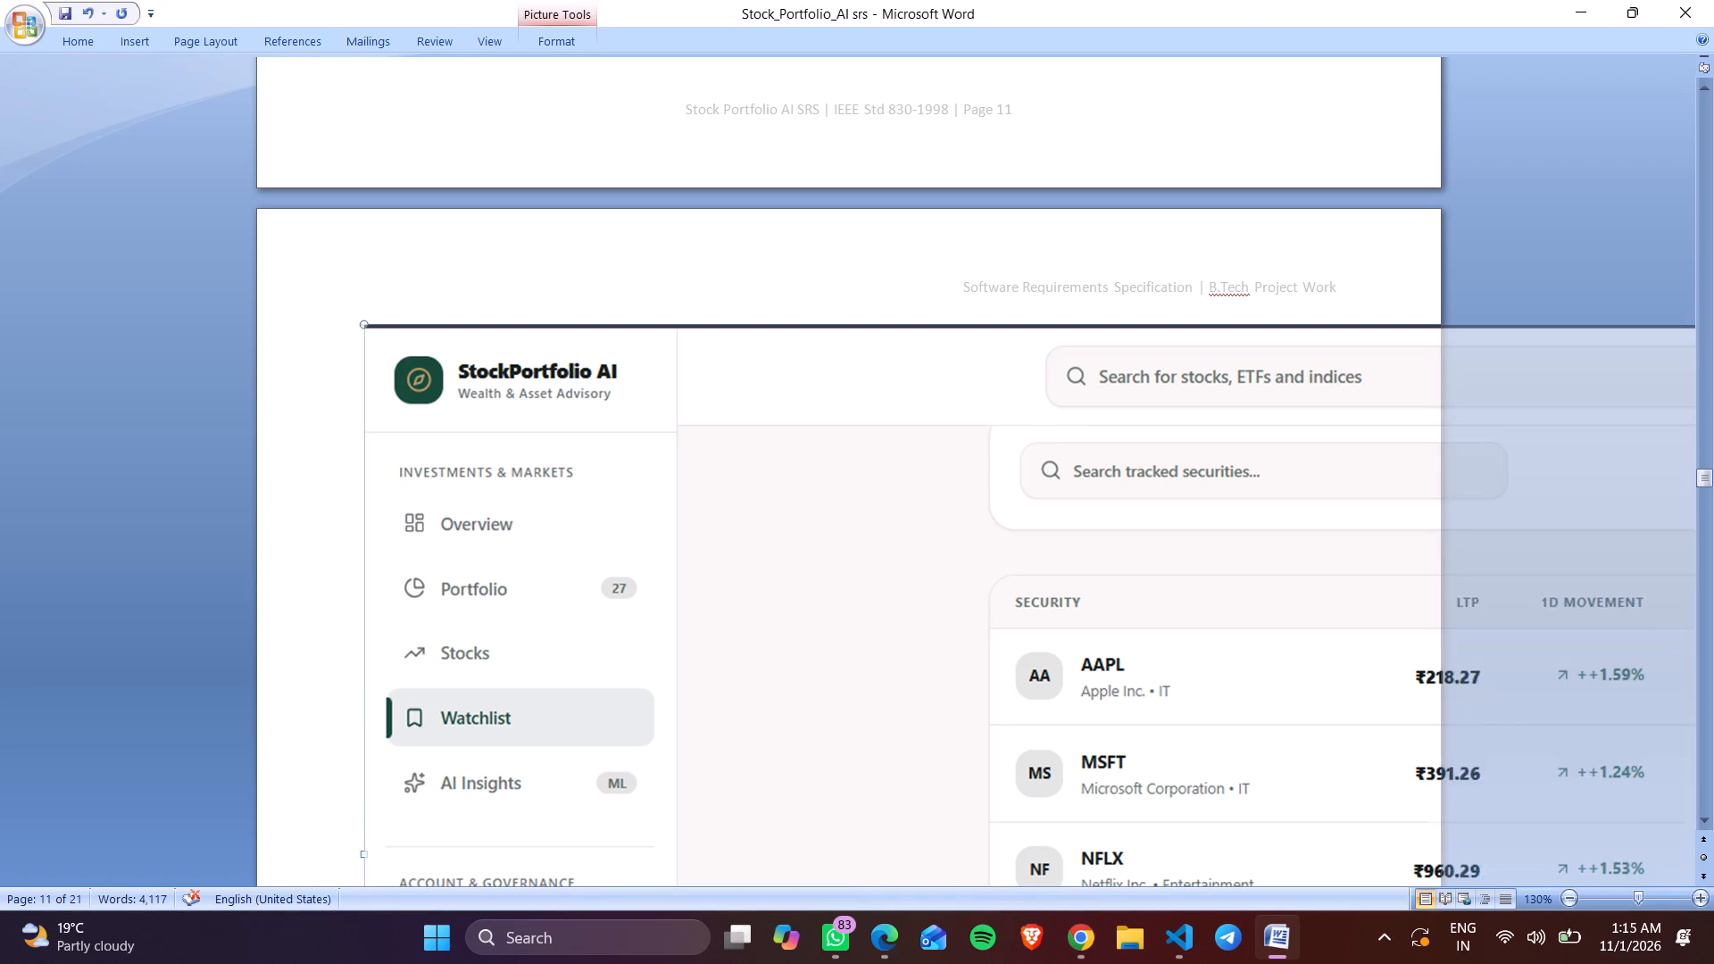
pyautogui.moveTo(376, 331); pyautogui.dragTo(798, 539)
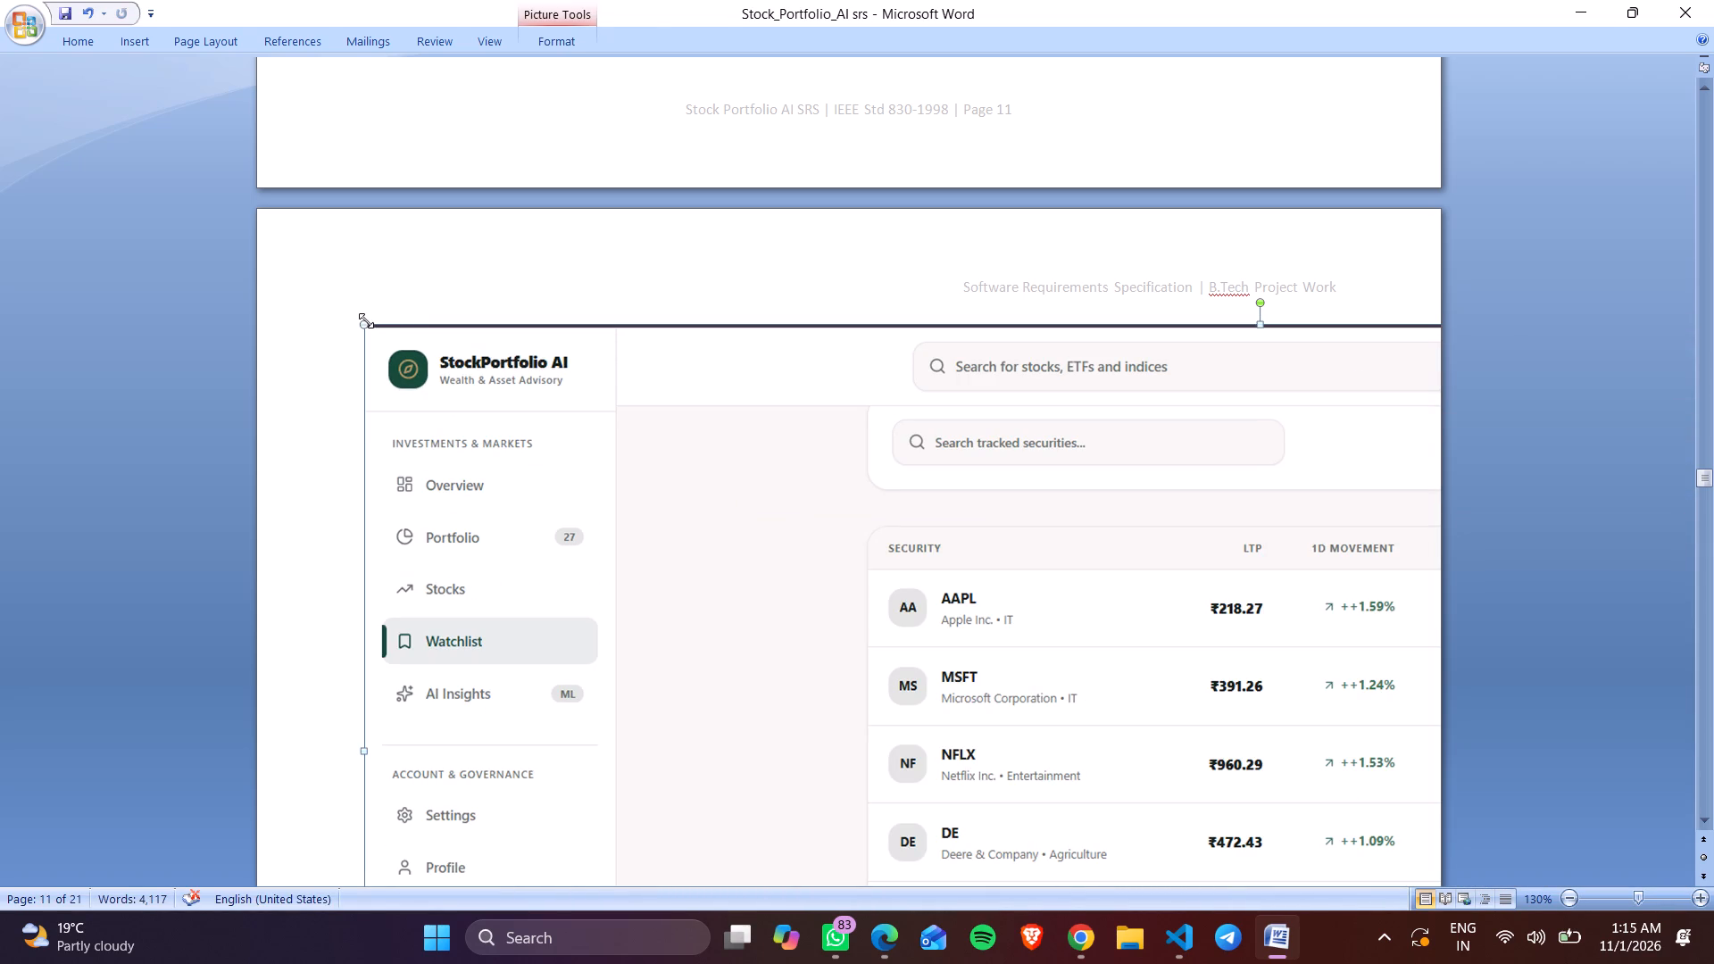
pyautogui.moveTo(365, 322); pyautogui.dragTo(792, 553)
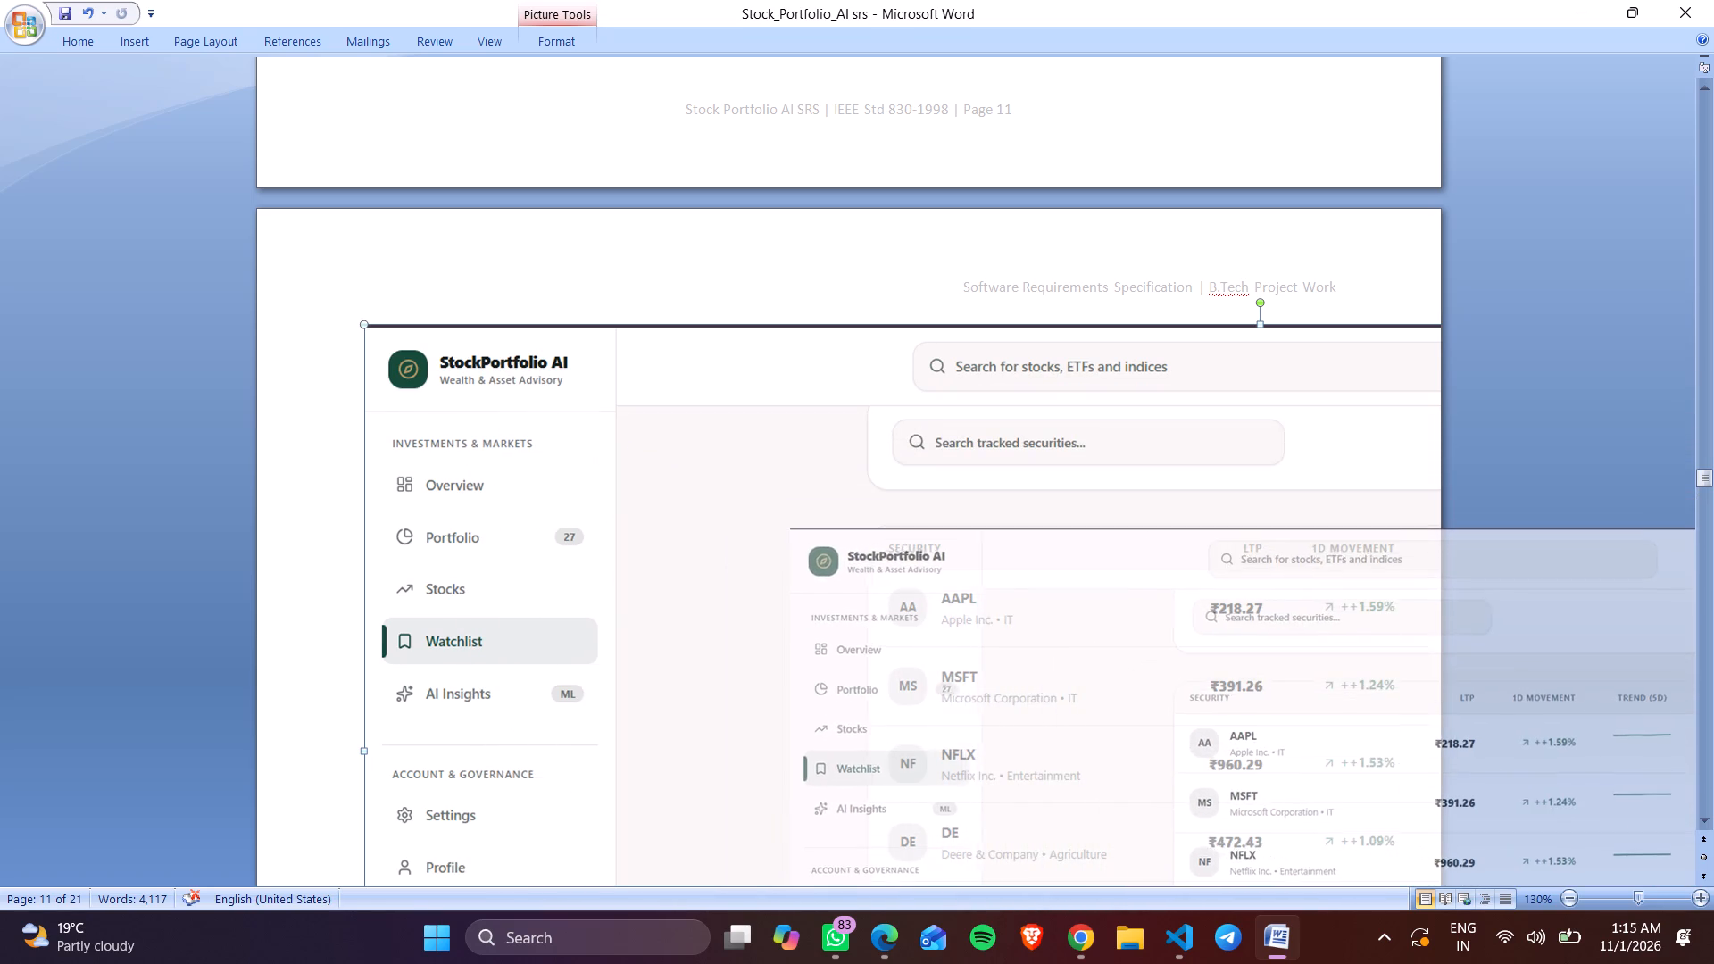
pyautogui.moveTo(792, 553); pyautogui.dragTo(794, 553)
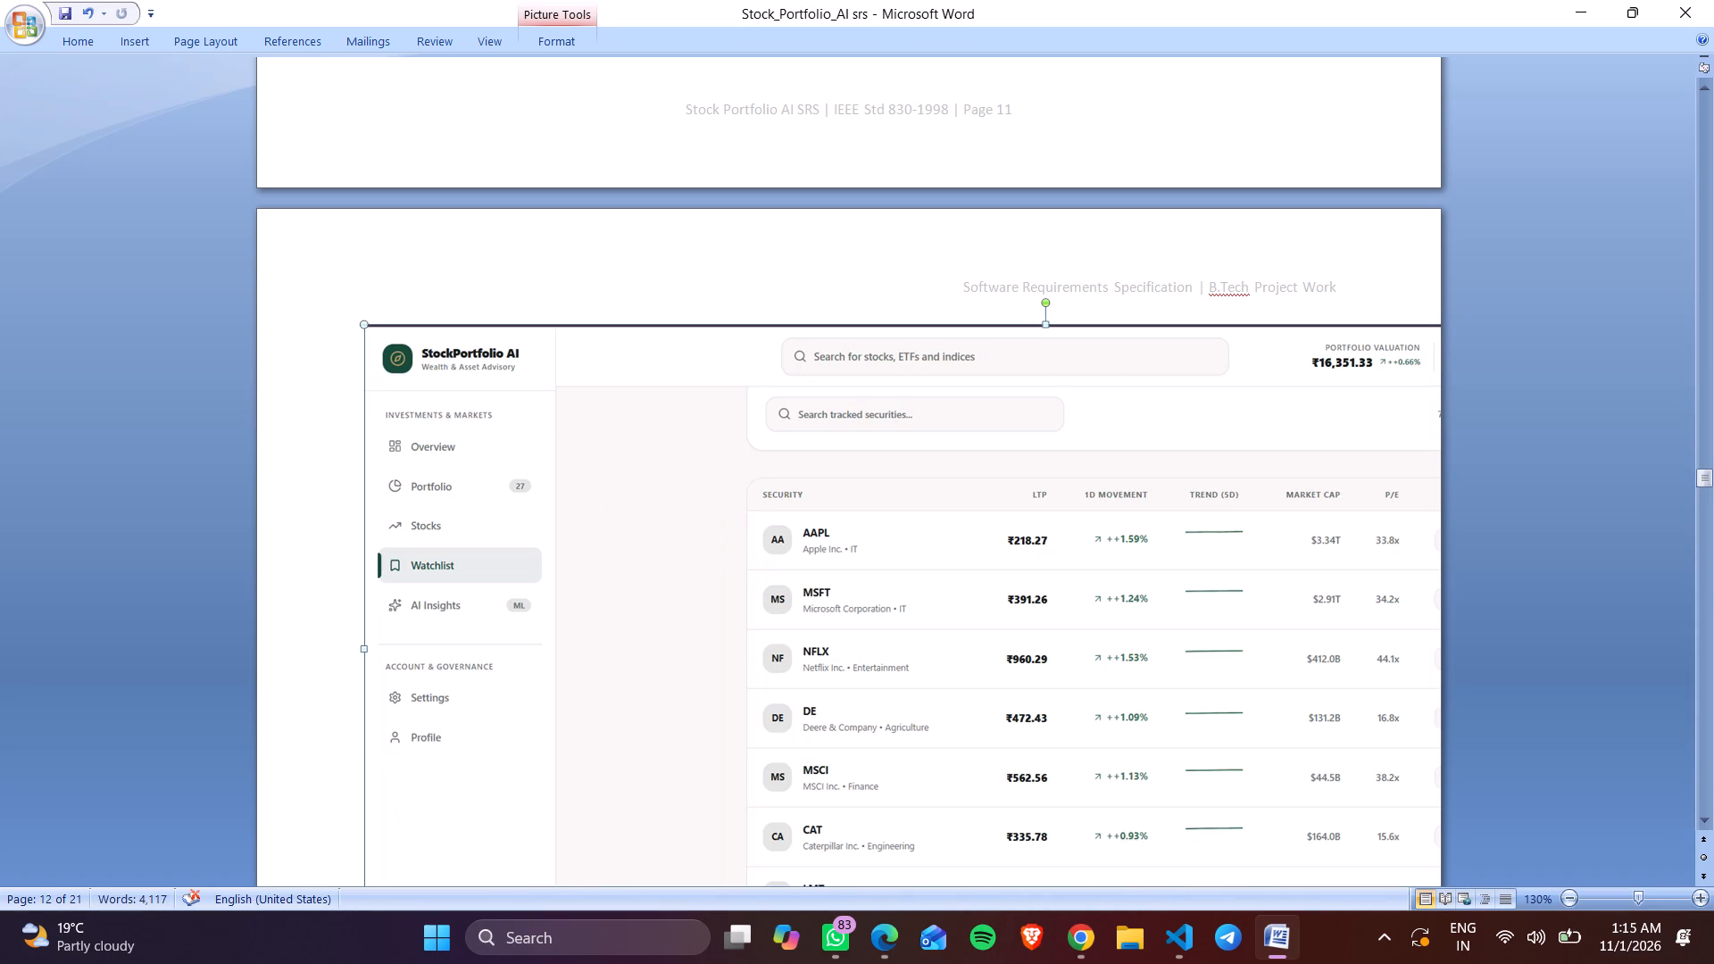
pyautogui.moveTo(367, 329); pyautogui.dragTo(446, 385)
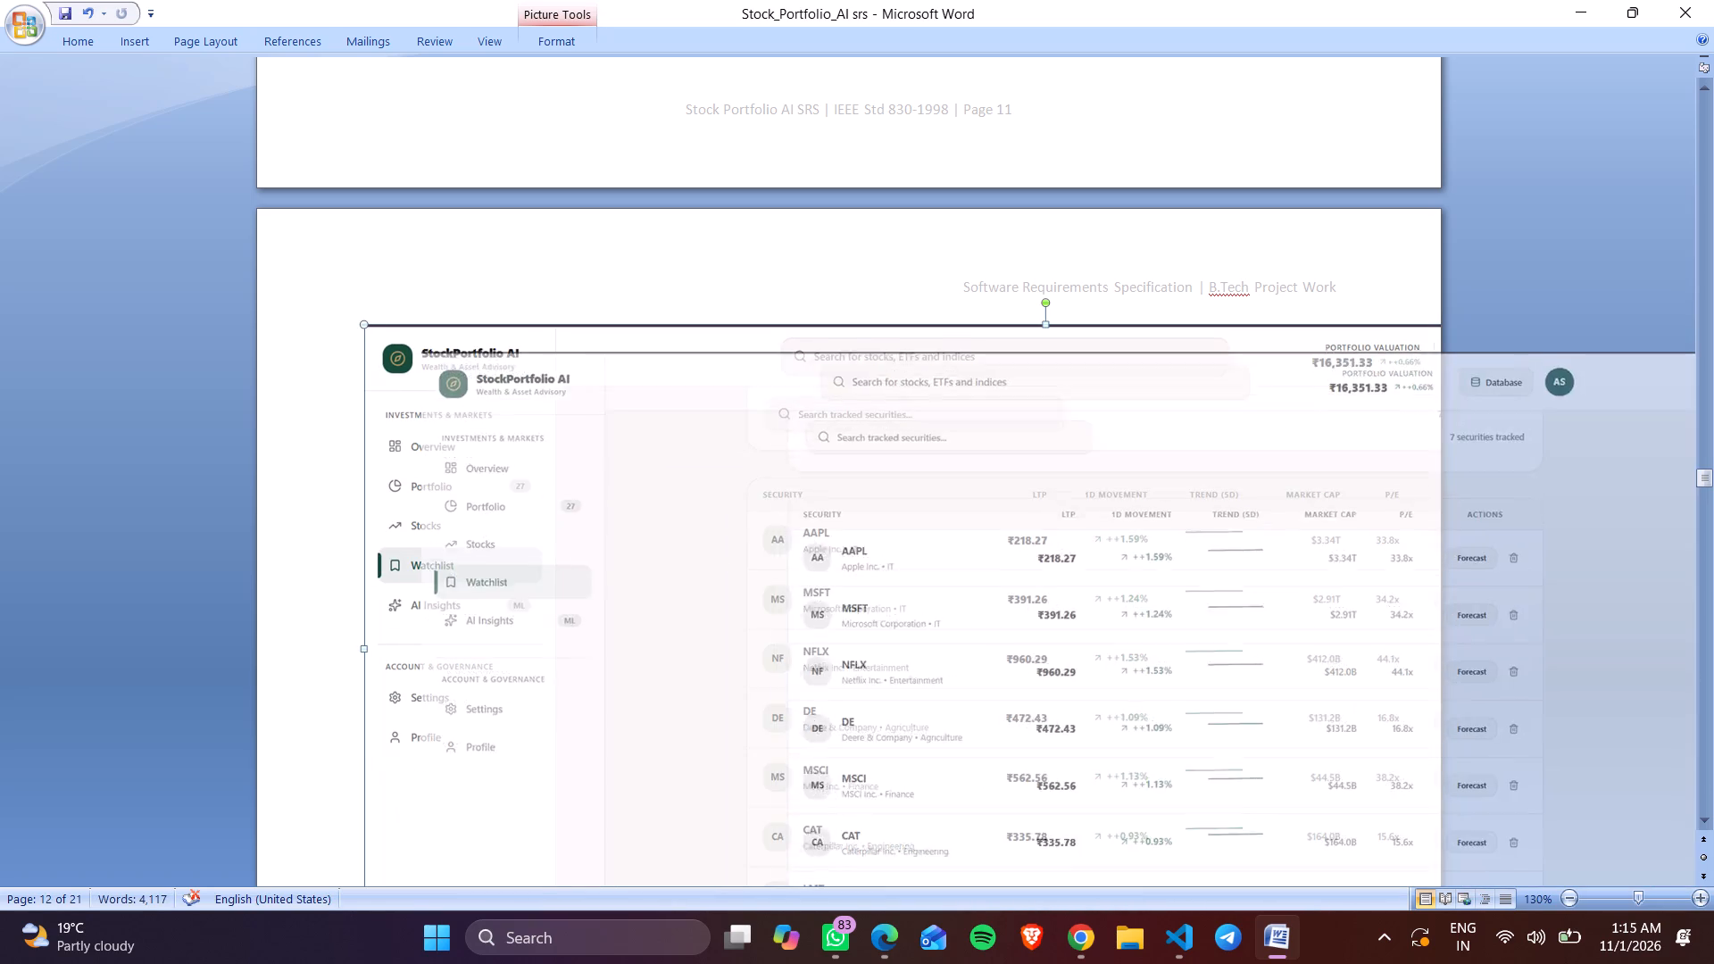
pyautogui.moveTo(446, 385); pyautogui.dragTo(768, 560)
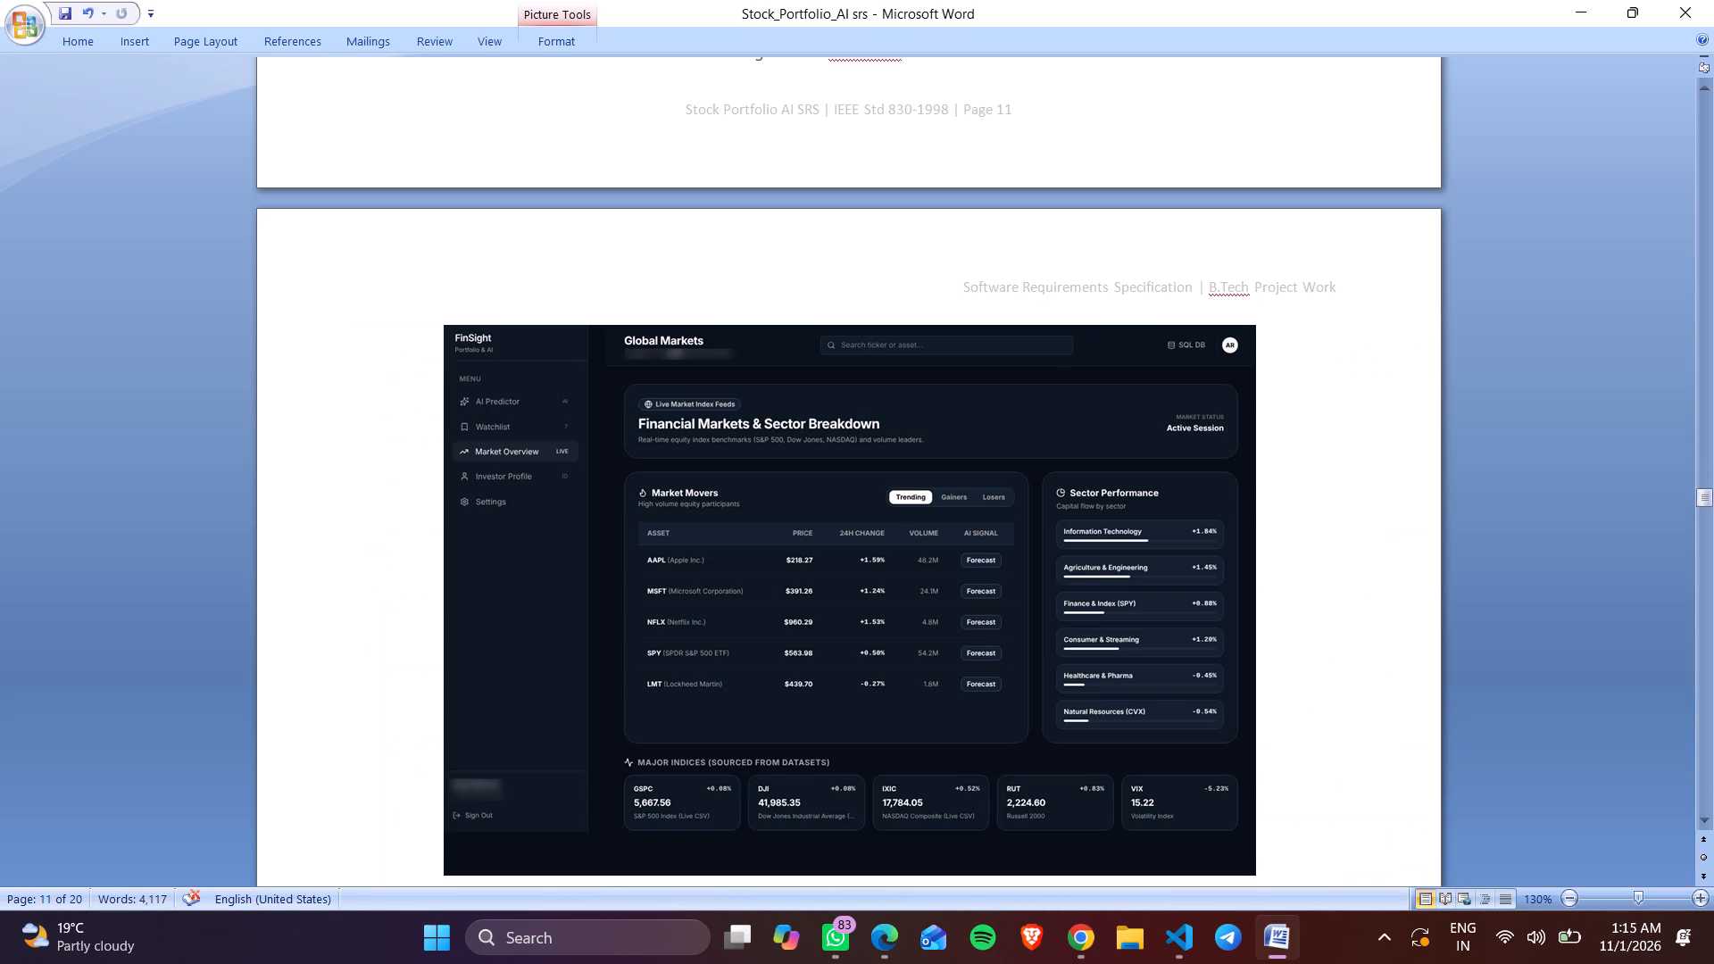
# Shrink the Watchlist screenshot above the Figure 4.4 caption slightly further so it sits just inside the text margins, and deselect it.
pyautogui.scroll(11, 598, 419)
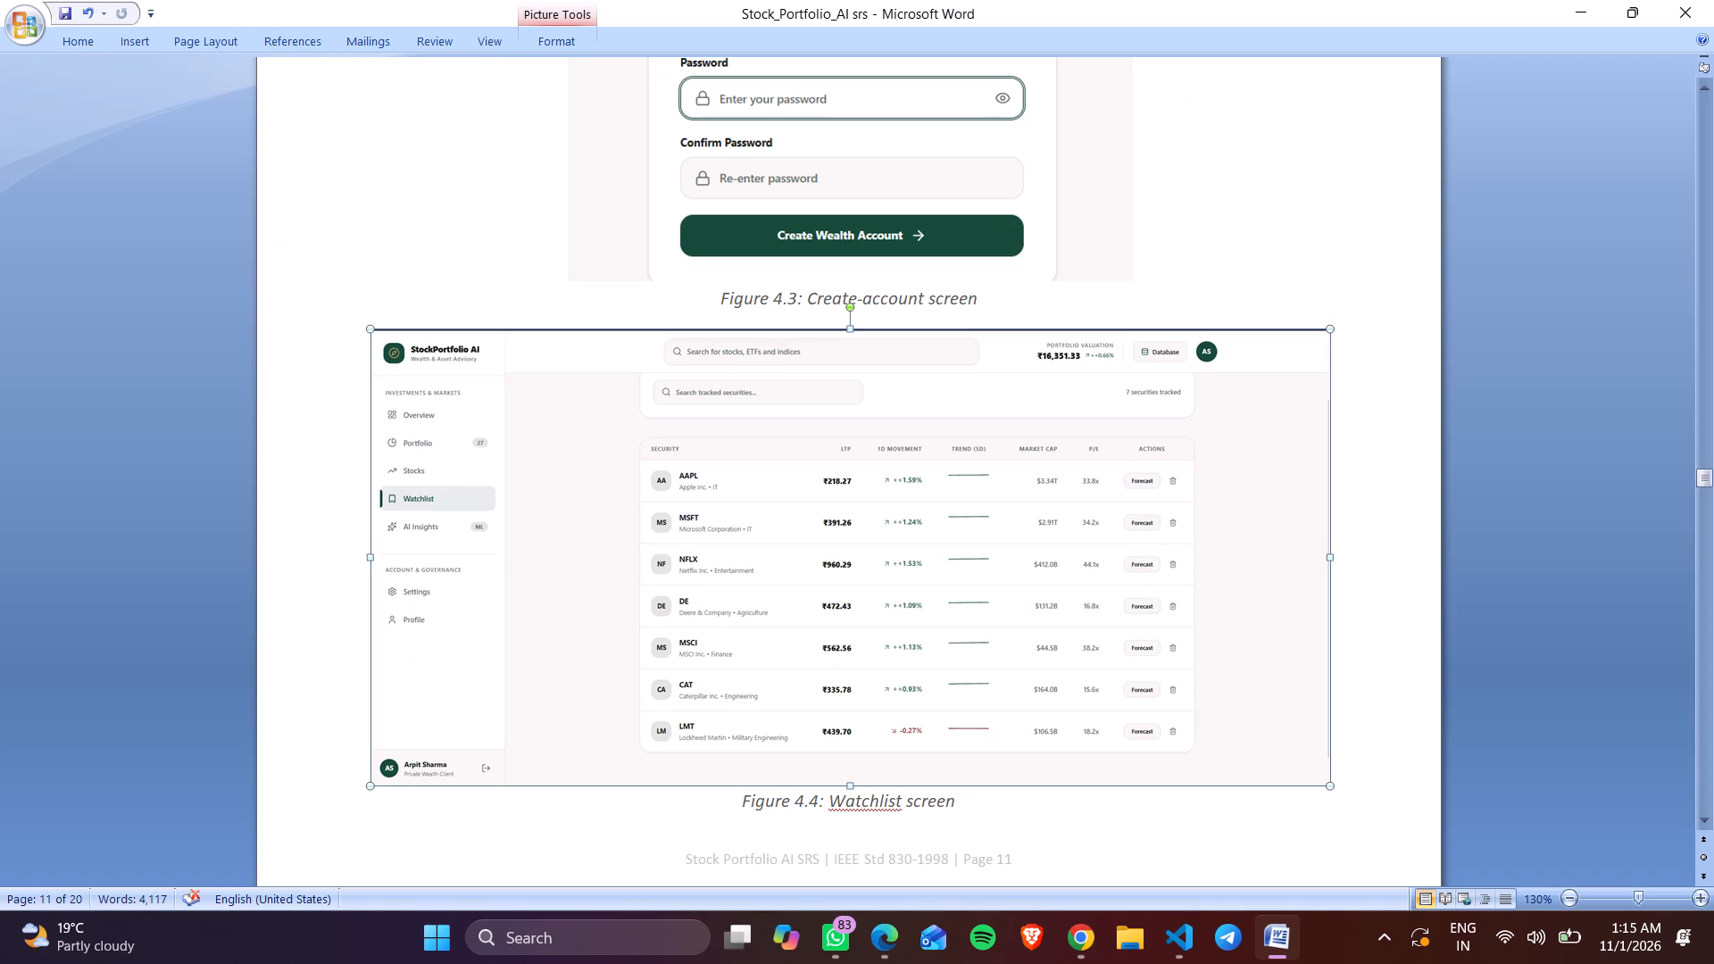
pyautogui.moveTo(1334, 334); pyautogui.dragTo(1324, 344)
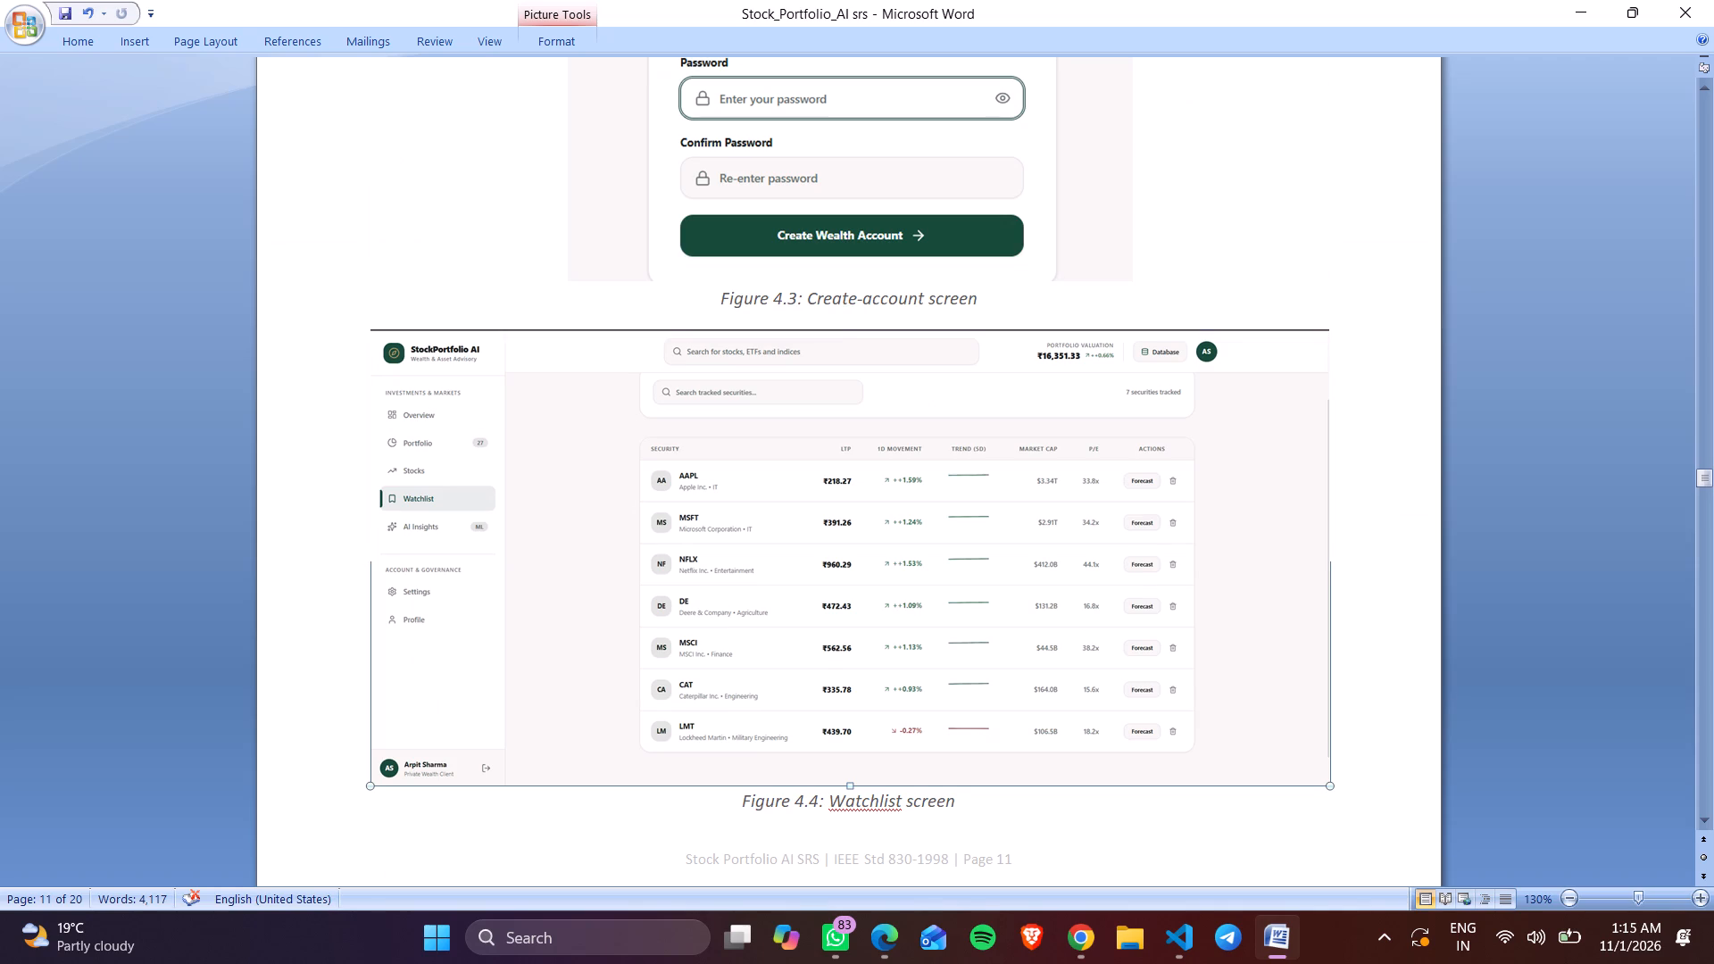
pyautogui.moveTo(1324, 344); pyautogui.dragTo(1250, 420)
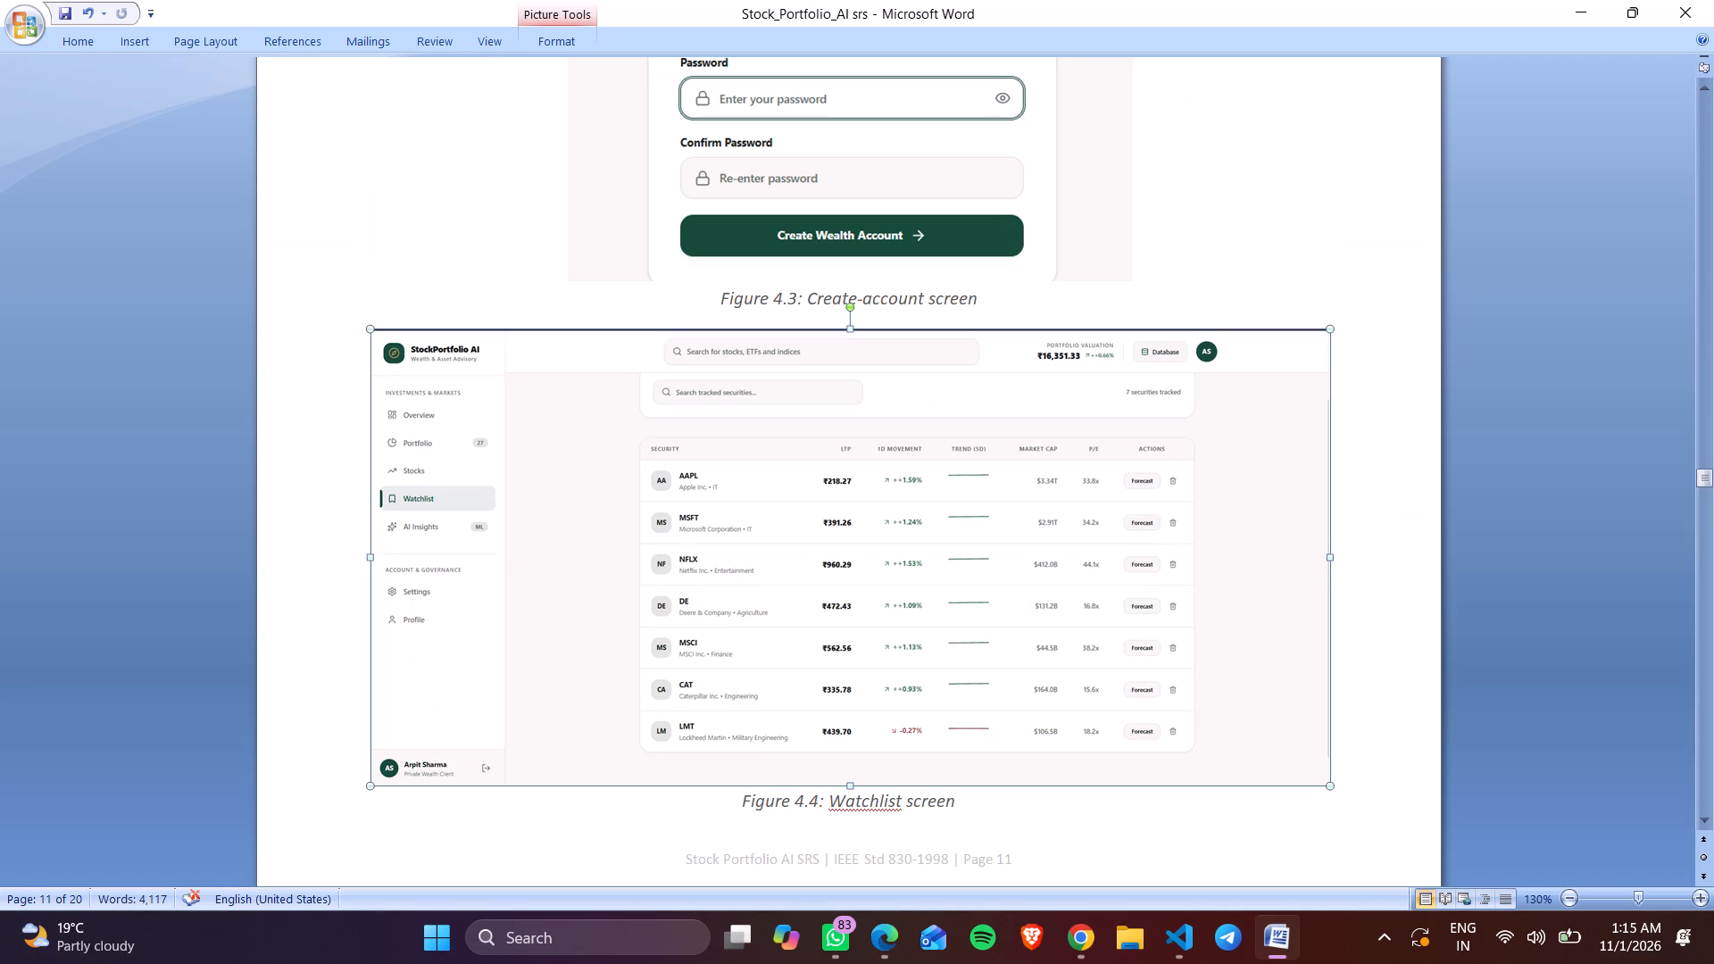
pyautogui.moveTo(373, 328); pyautogui.dragTo(460, 350)
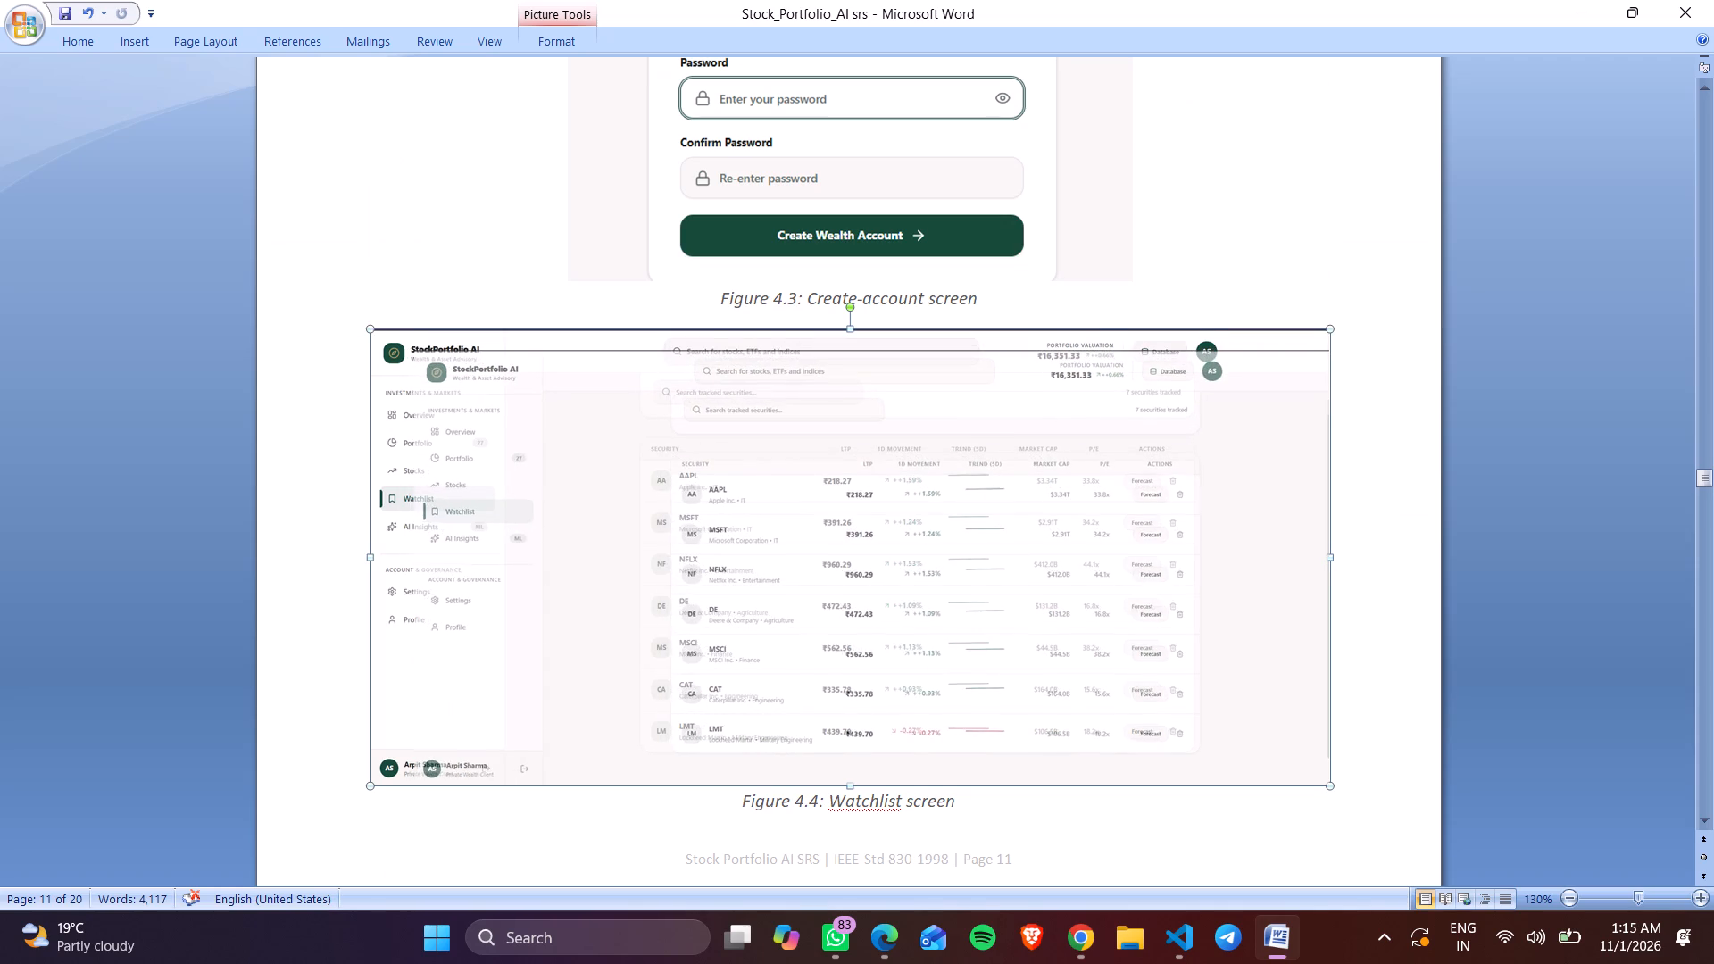
pyautogui.moveTo(460, 350); pyautogui.dragTo(461, 350)
pyautogui.click(1206, 242)
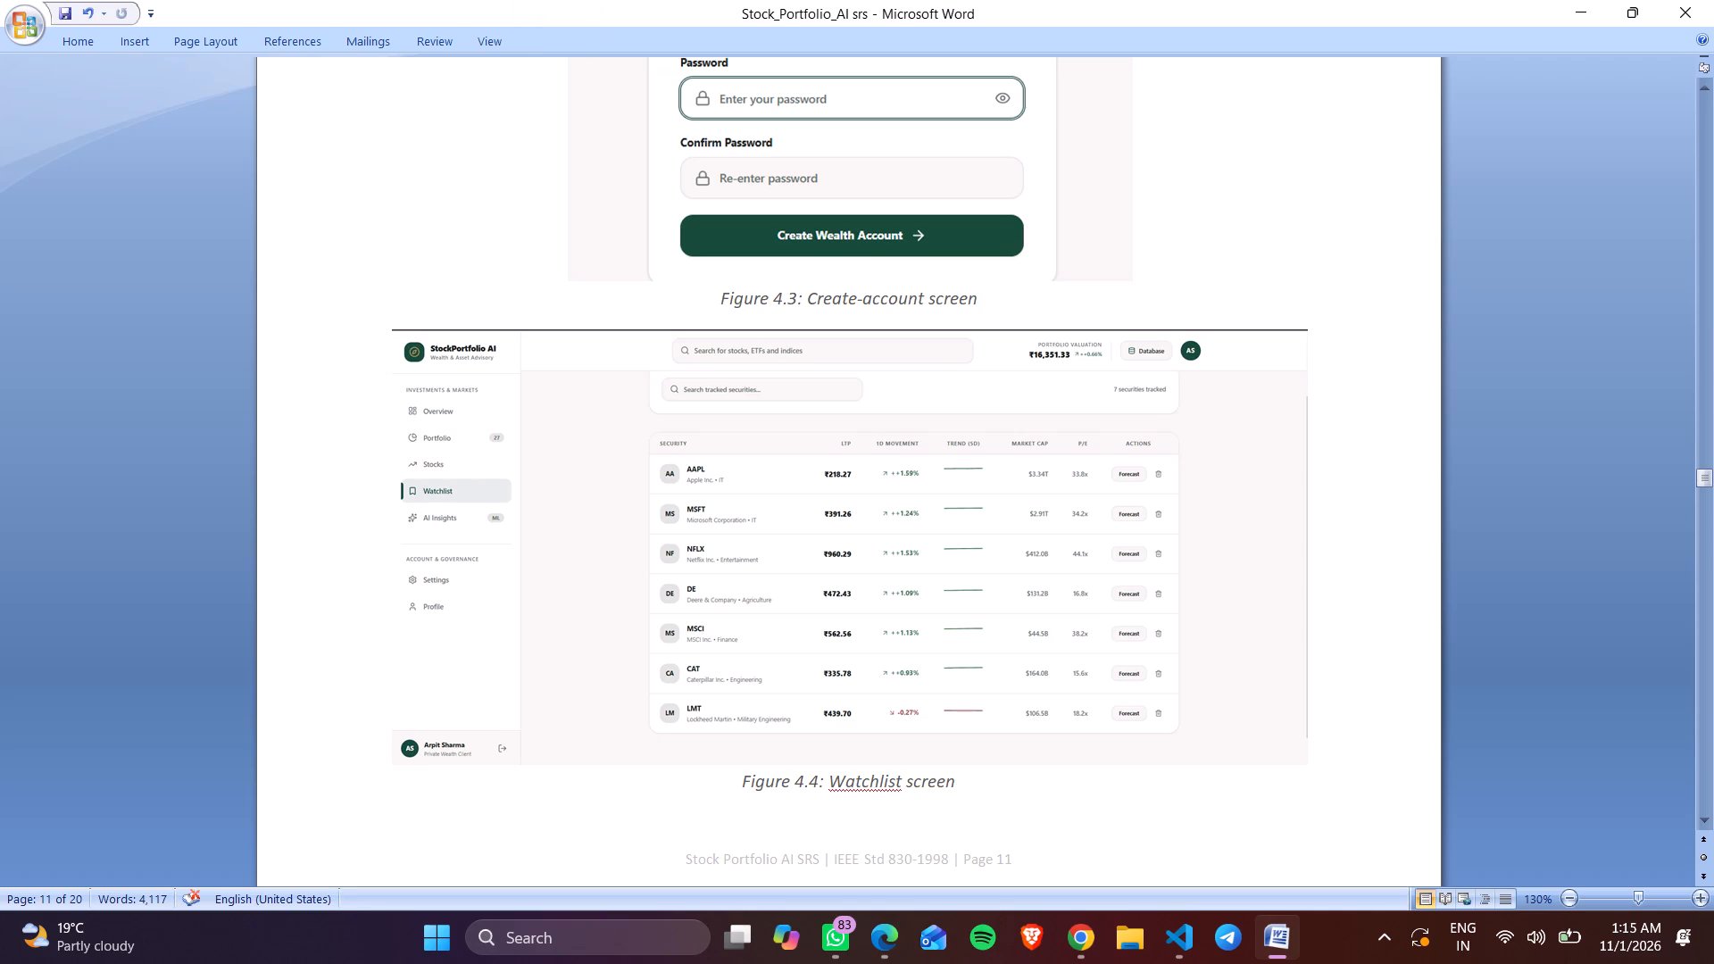
pyautogui.click(1635, 409)
# Cut the old FinSight Global Markets picture above the Figure 4.5 Market Overview caption.
pyautogui.scroll(-9, 1370, 377)
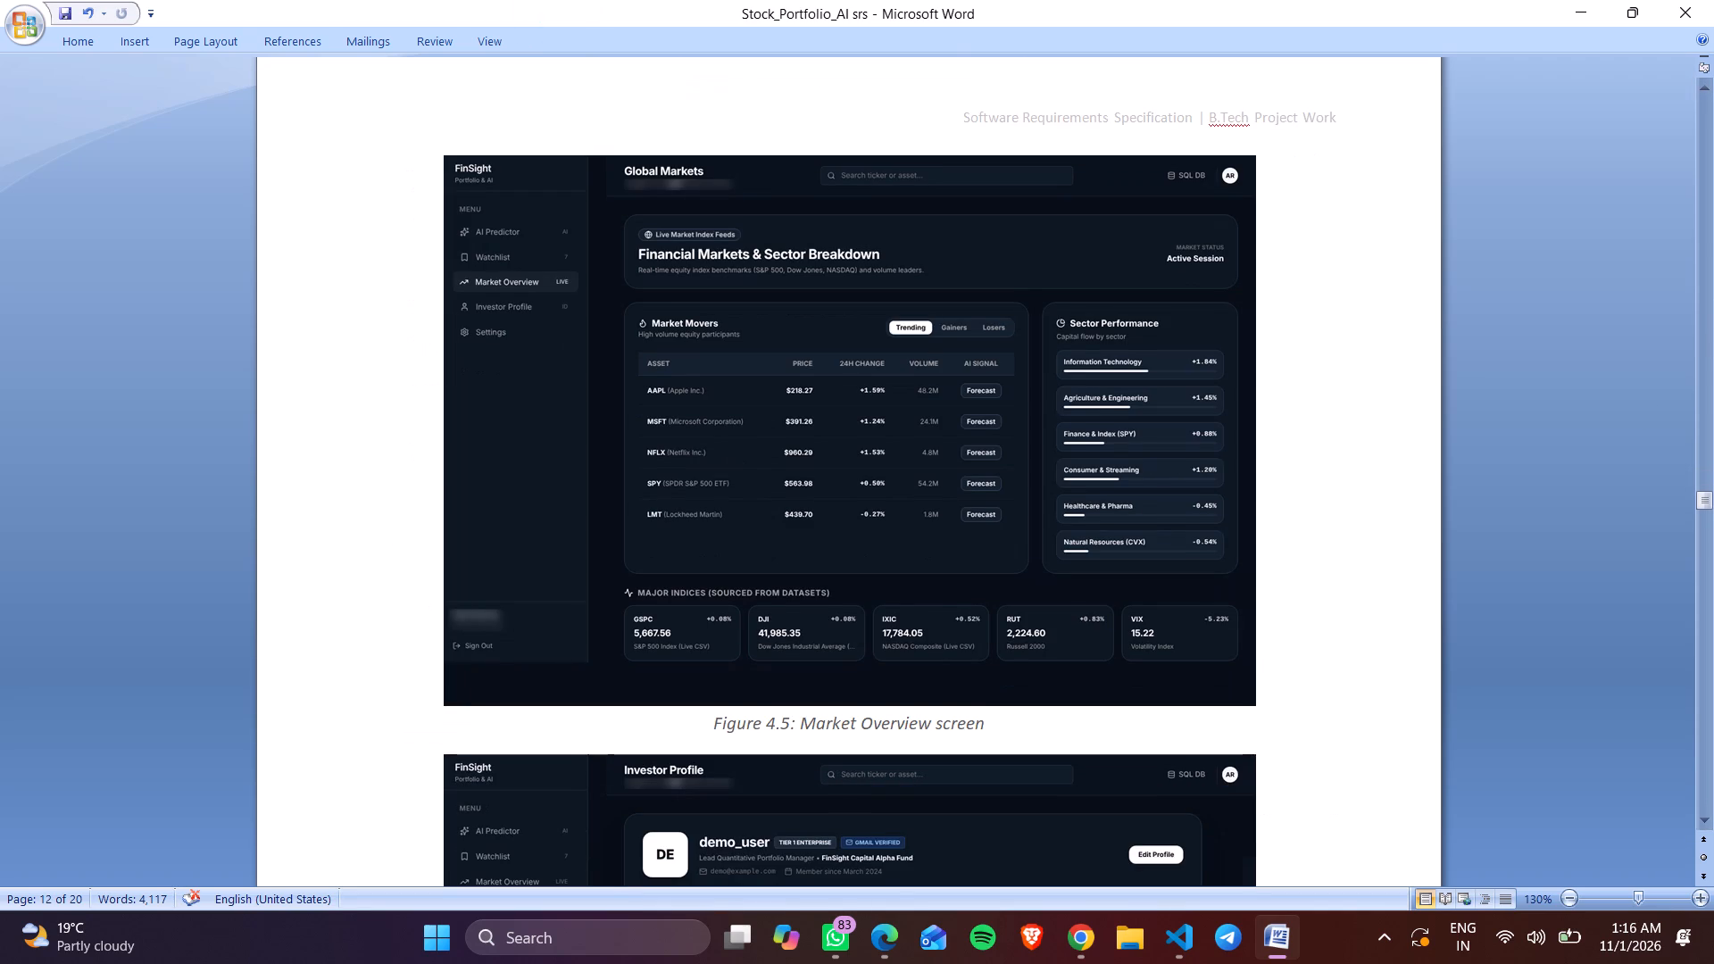
pyautogui.click(972, 329)
pyautogui.rightClick(972, 329)
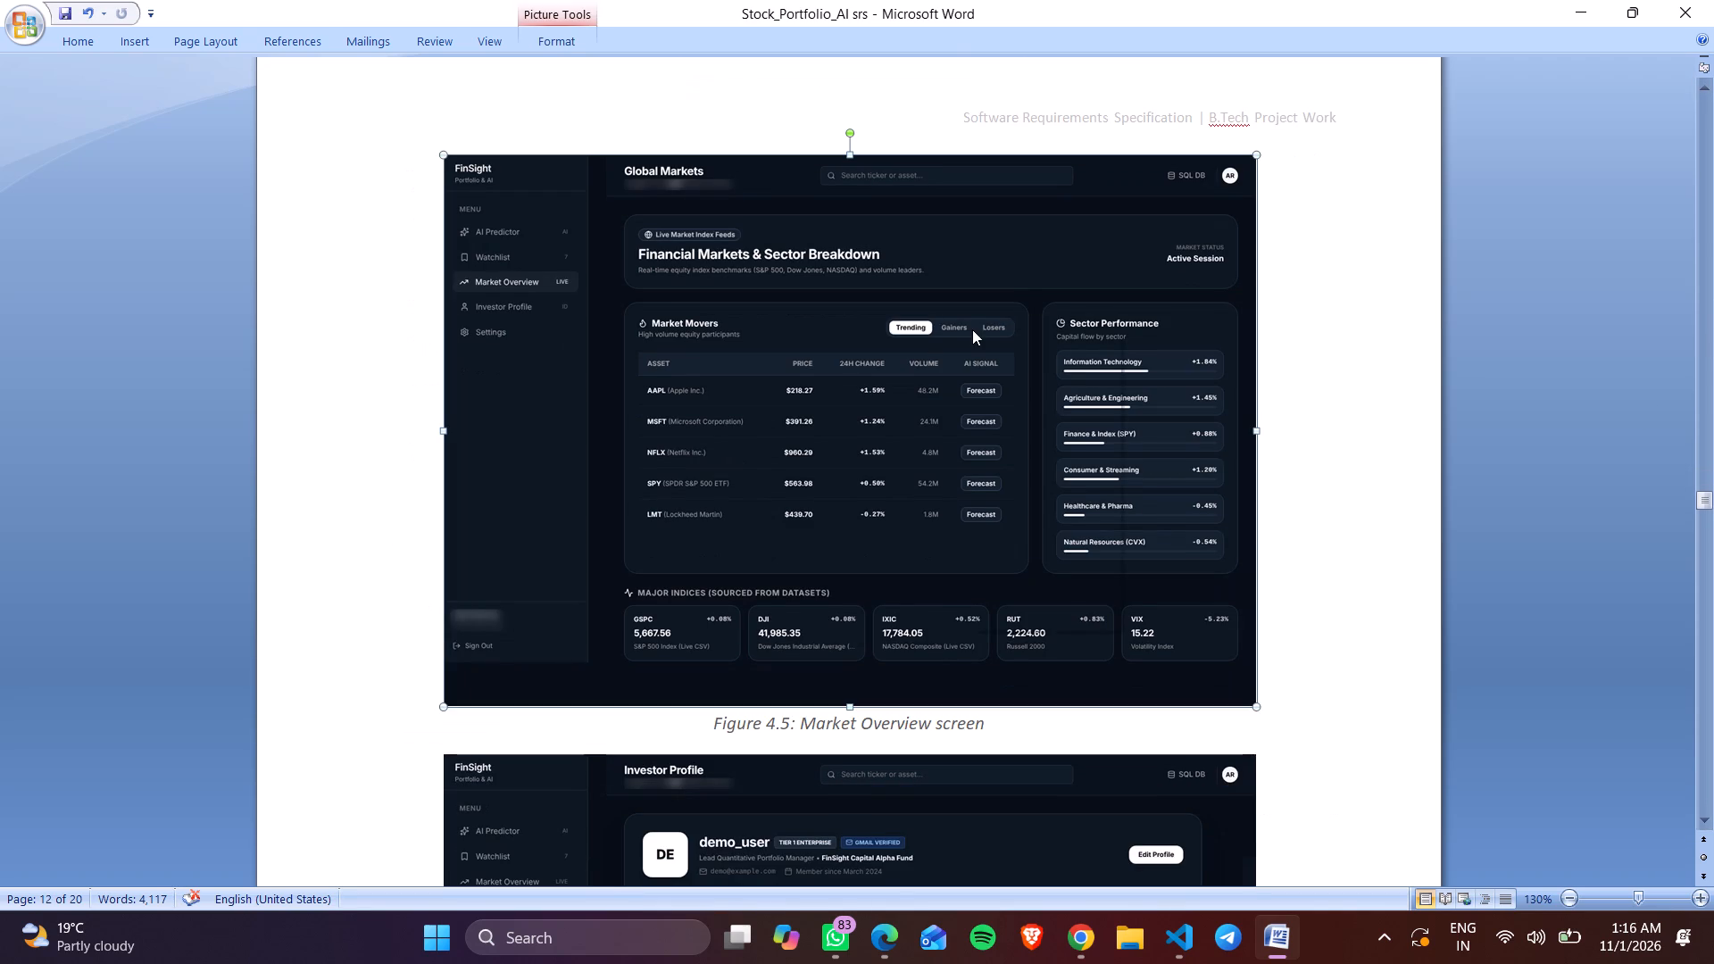
pyautogui.click(999, 335)
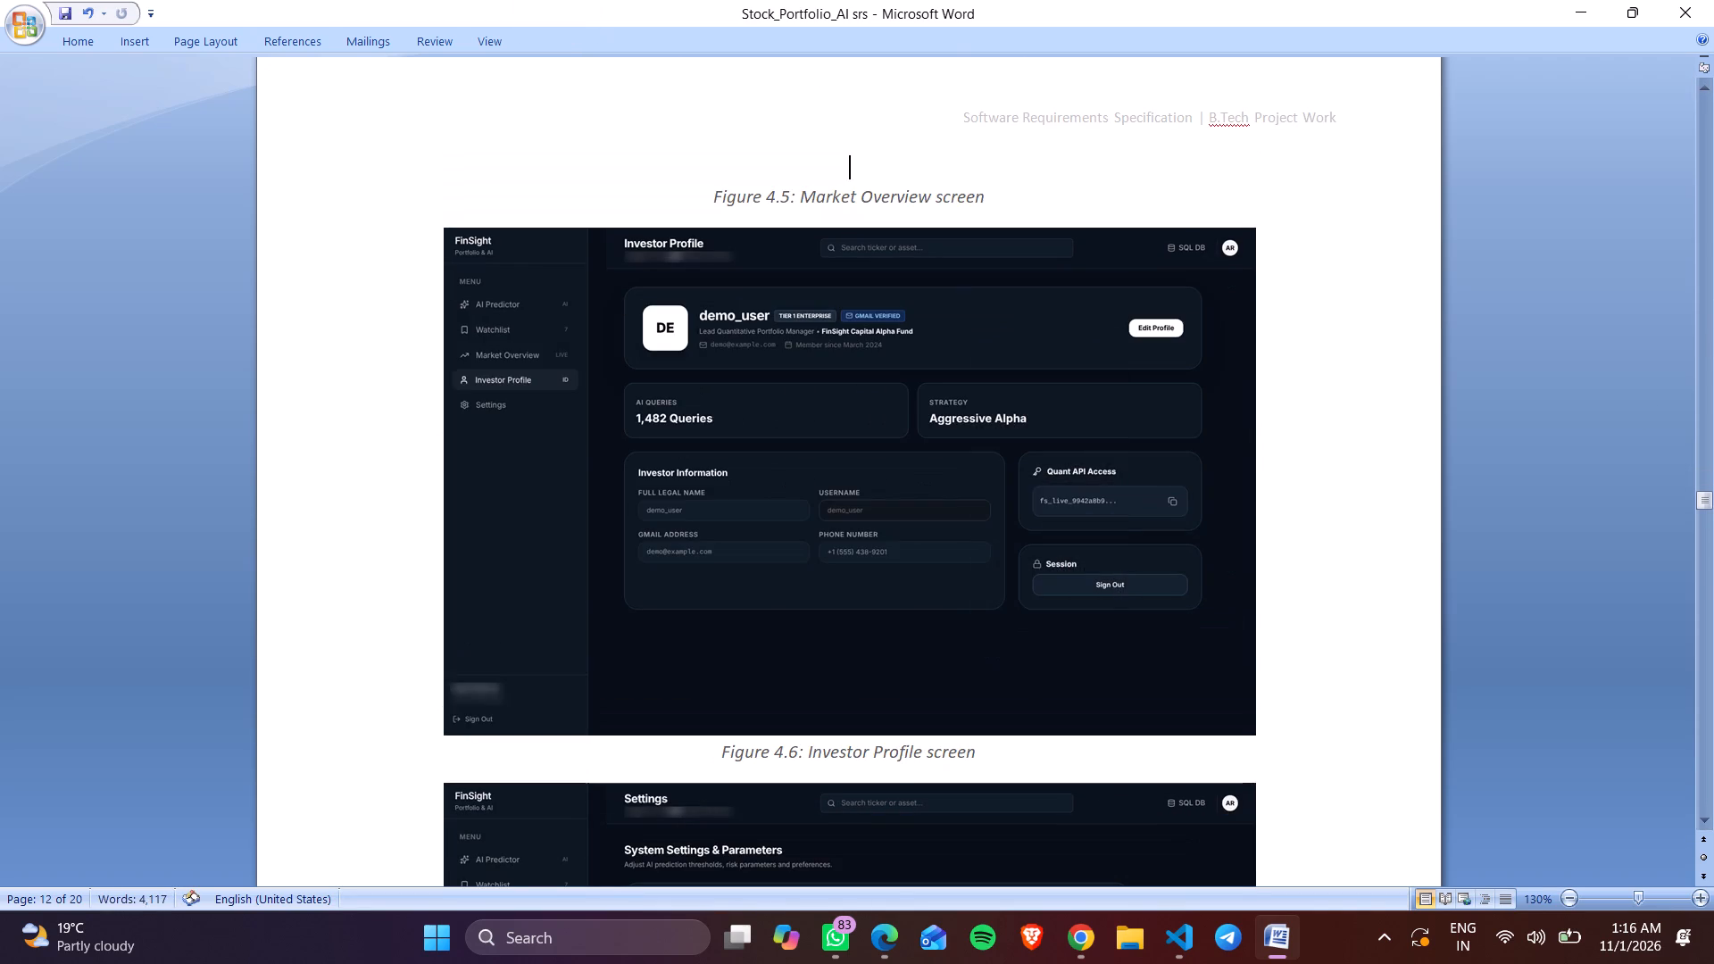
# Switch to the StockPortfolio AI site in Chrome, open its Stocks page and capture the whole page area as a screenshot.
pyautogui.hotkey('alt', 'Tab')
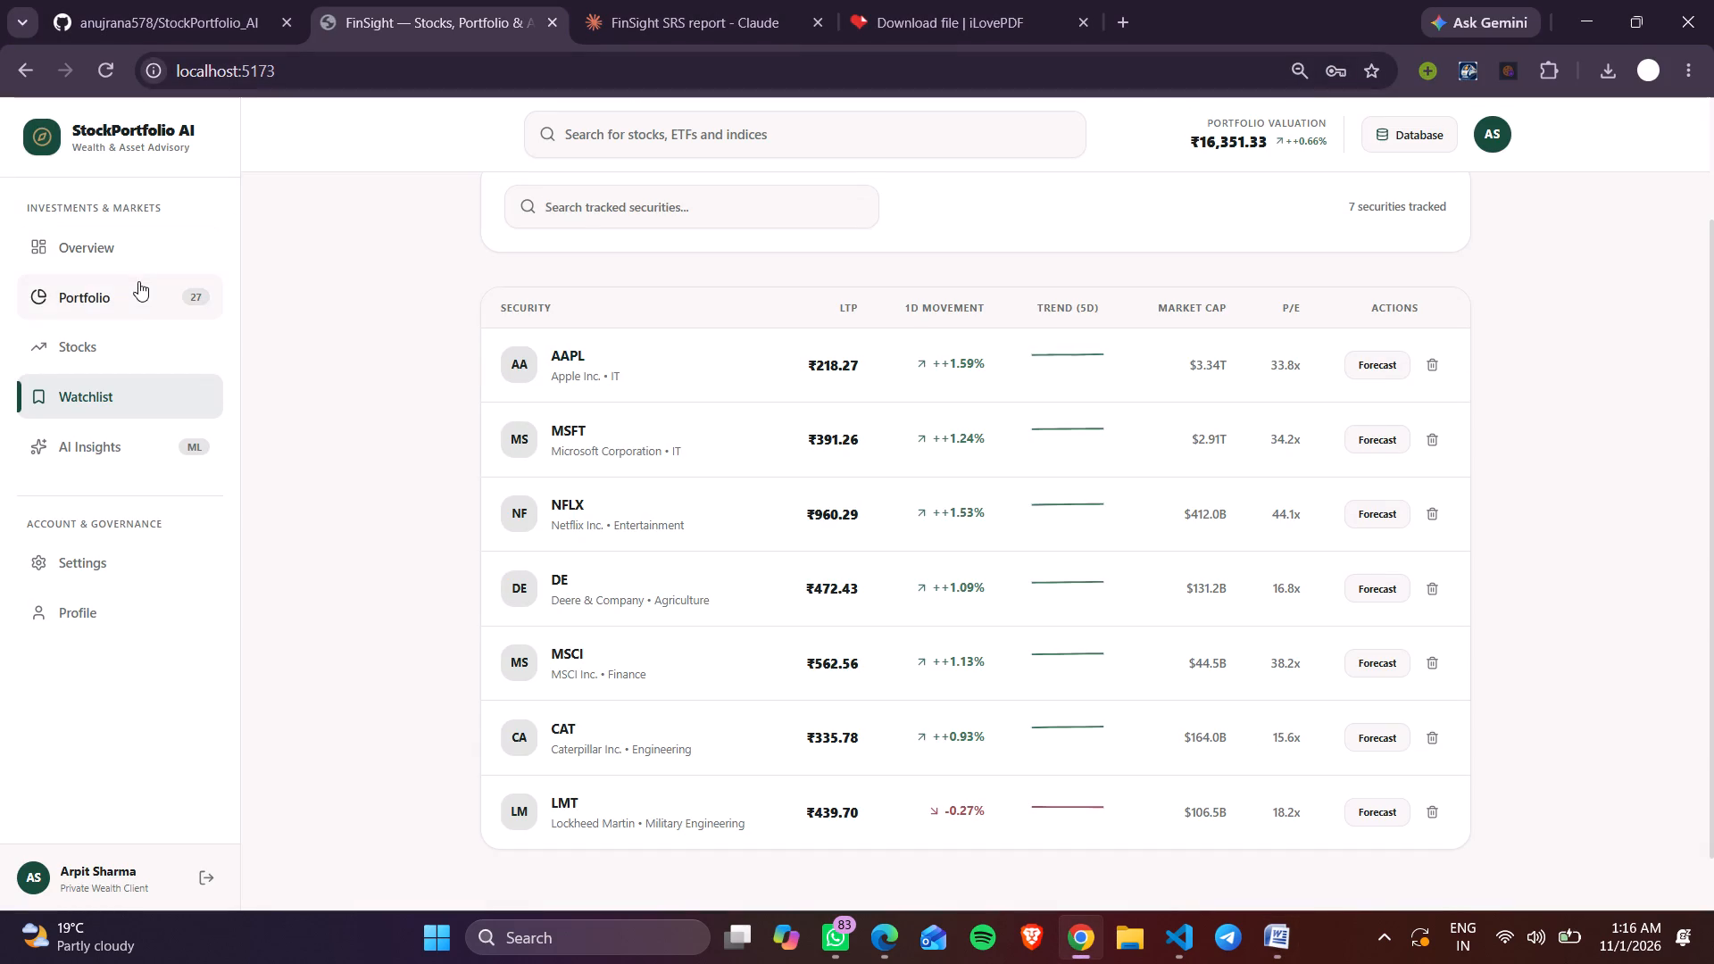
pyautogui.click(118, 331)
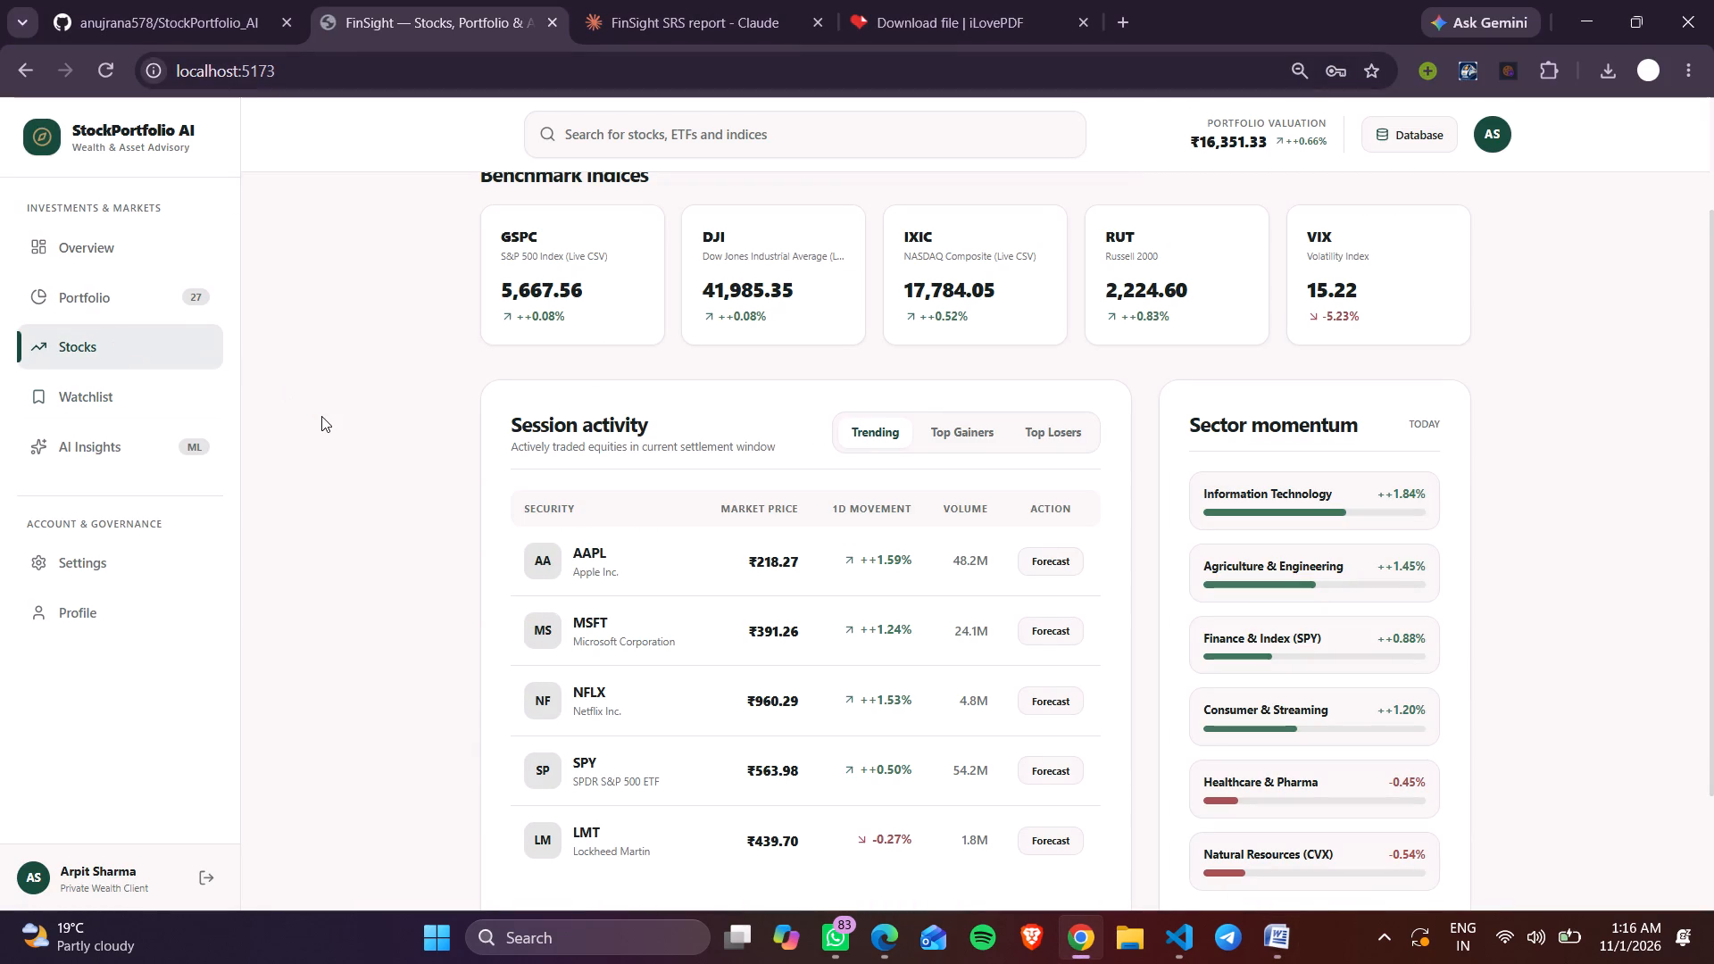
pyautogui.press('Print')
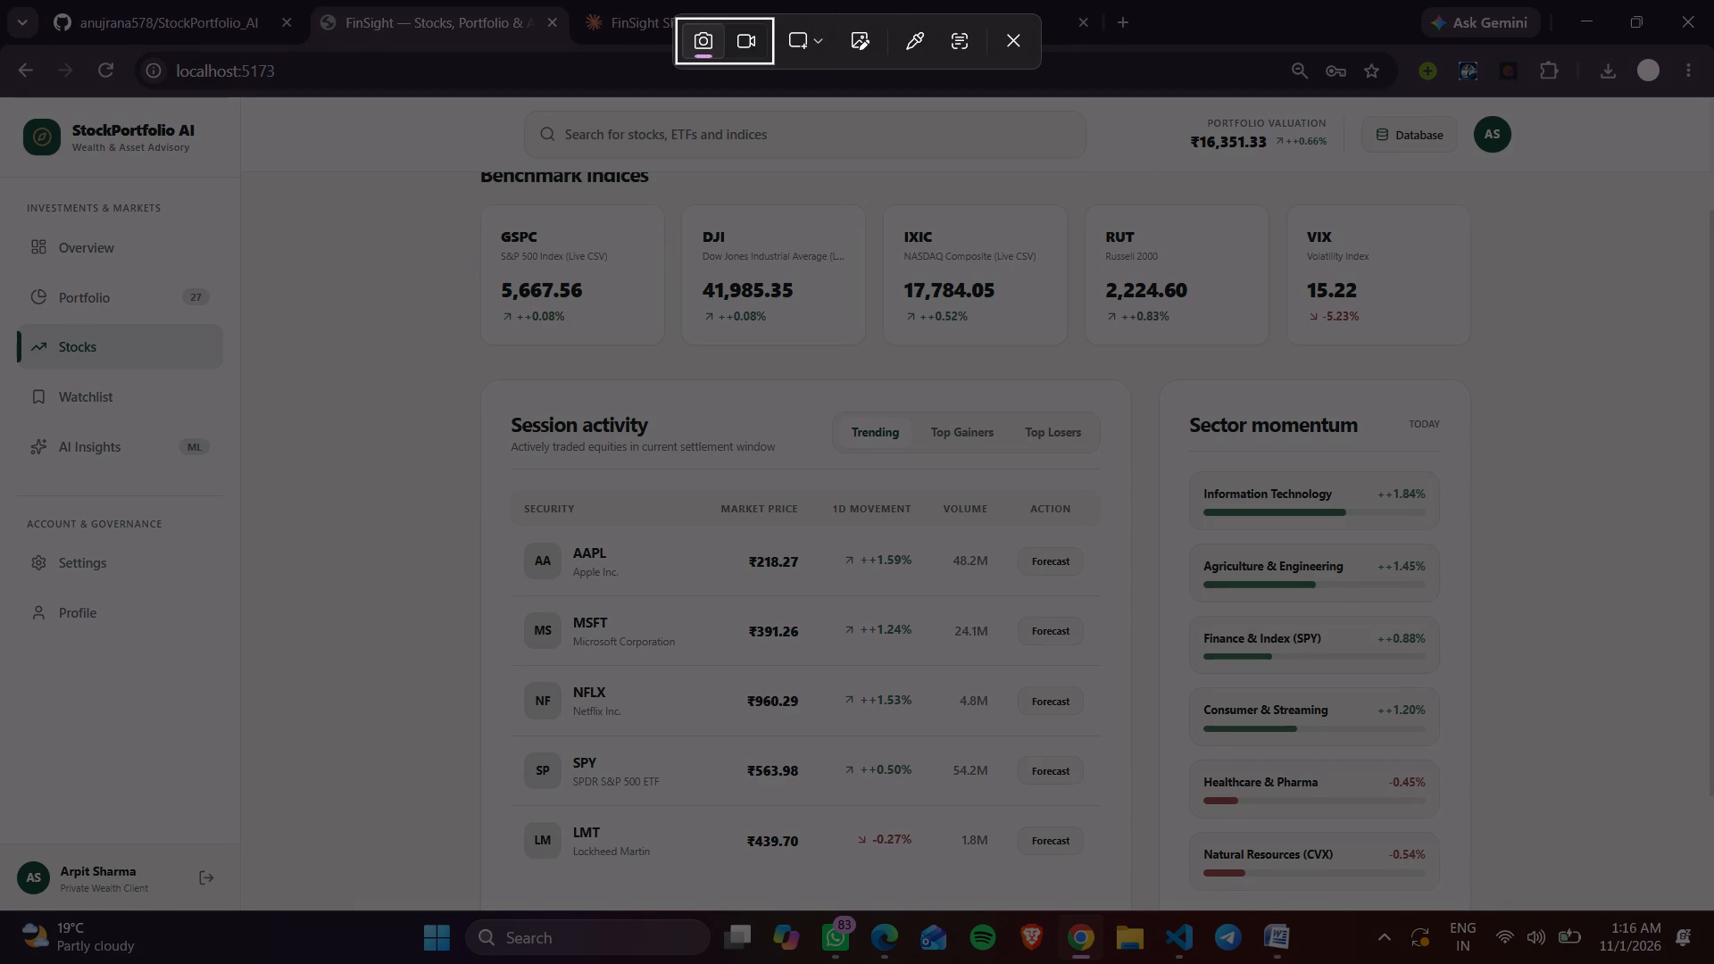
pyautogui.moveTo(5, 92); pyautogui.dragTo(1702, 804)
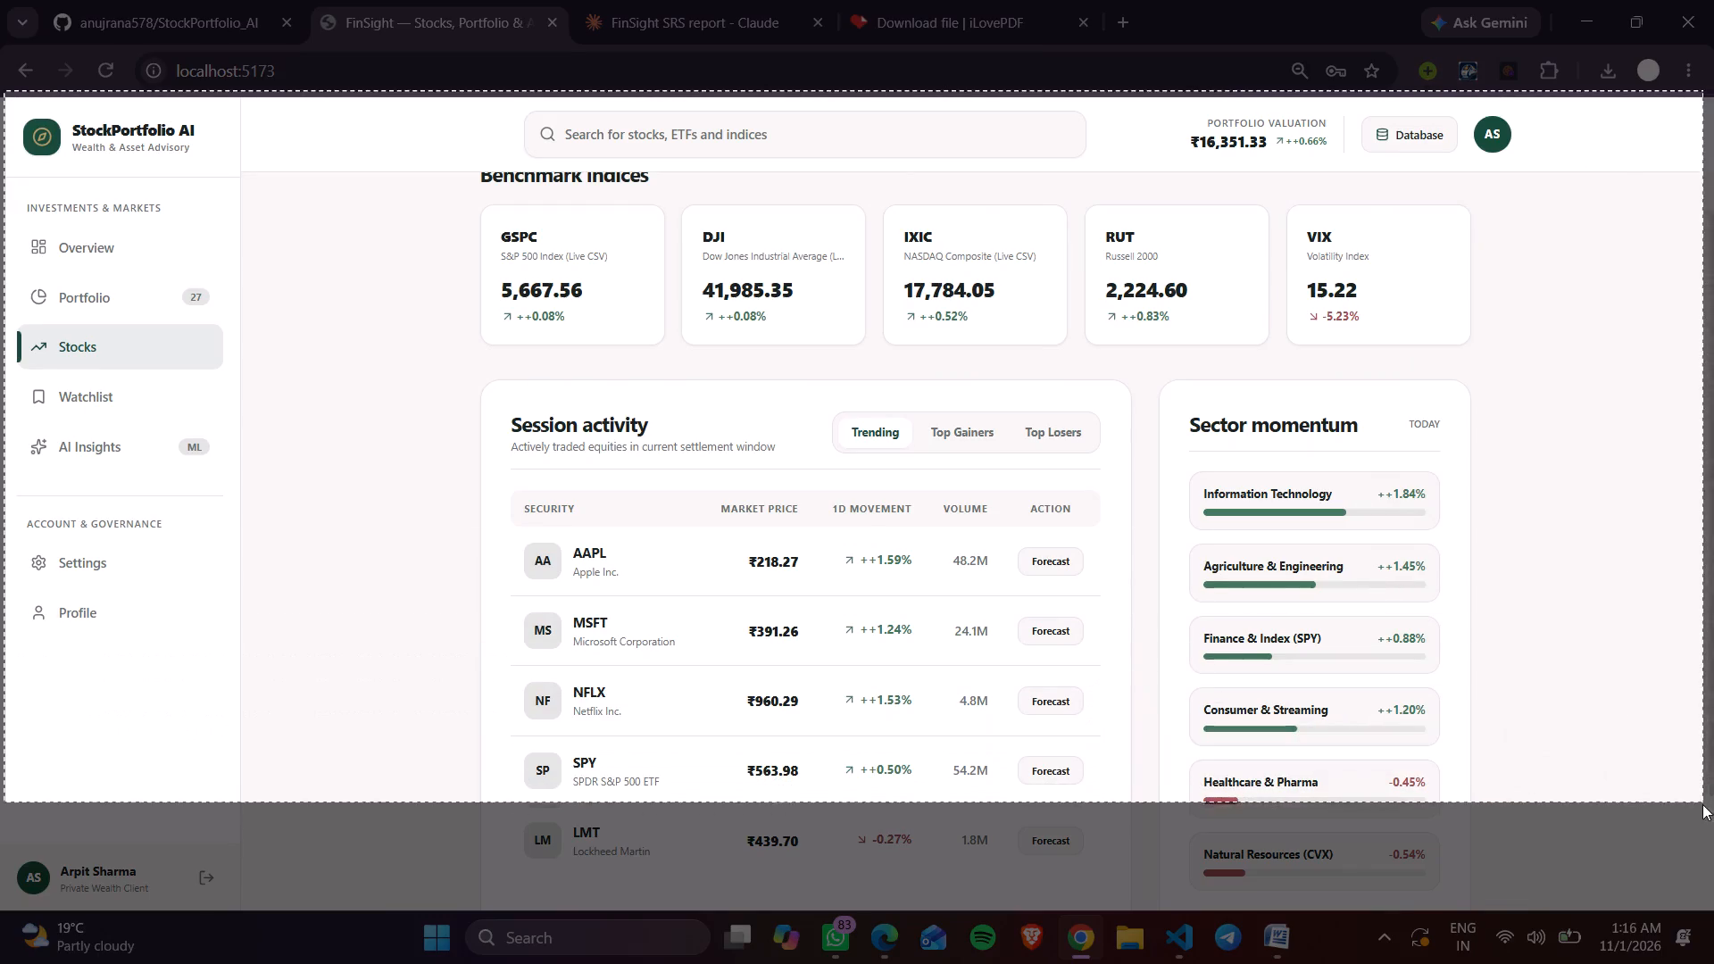
pyautogui.moveTo(1702, 804); pyautogui.dragTo(1711, 904)
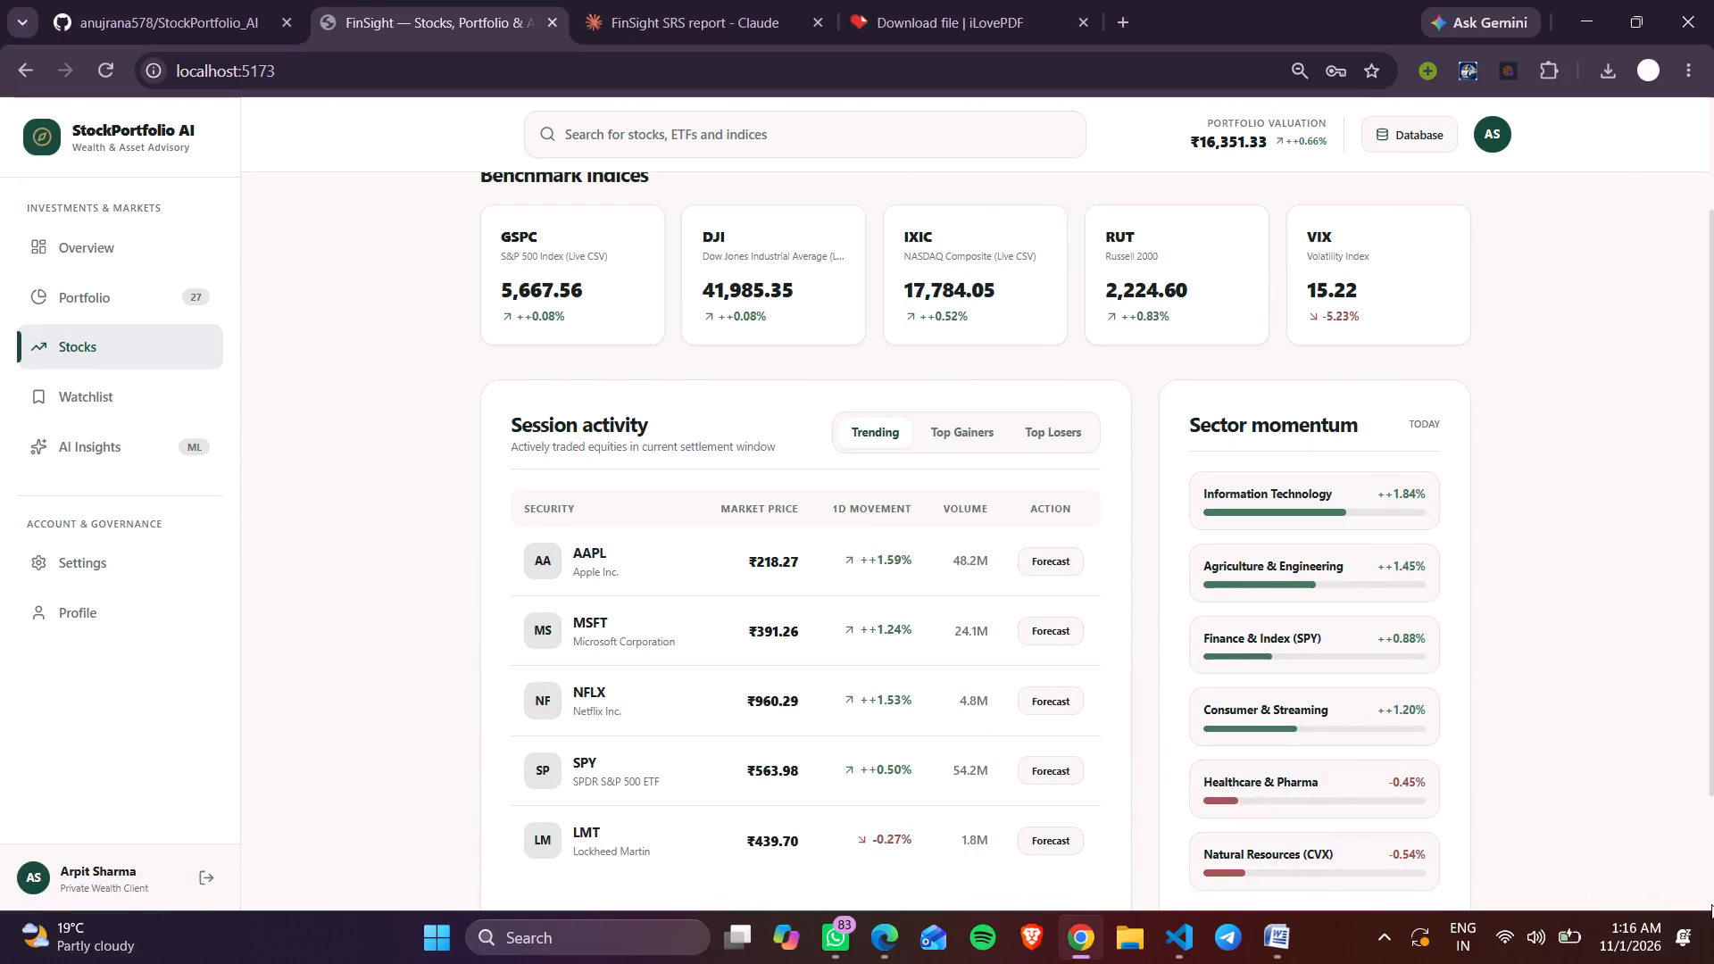
# Switch to the SRS report in Word and paste the captured Stocks screenshot above the Figure 4.5 caption.
pyautogui.hotkey('alt', 'Tab')
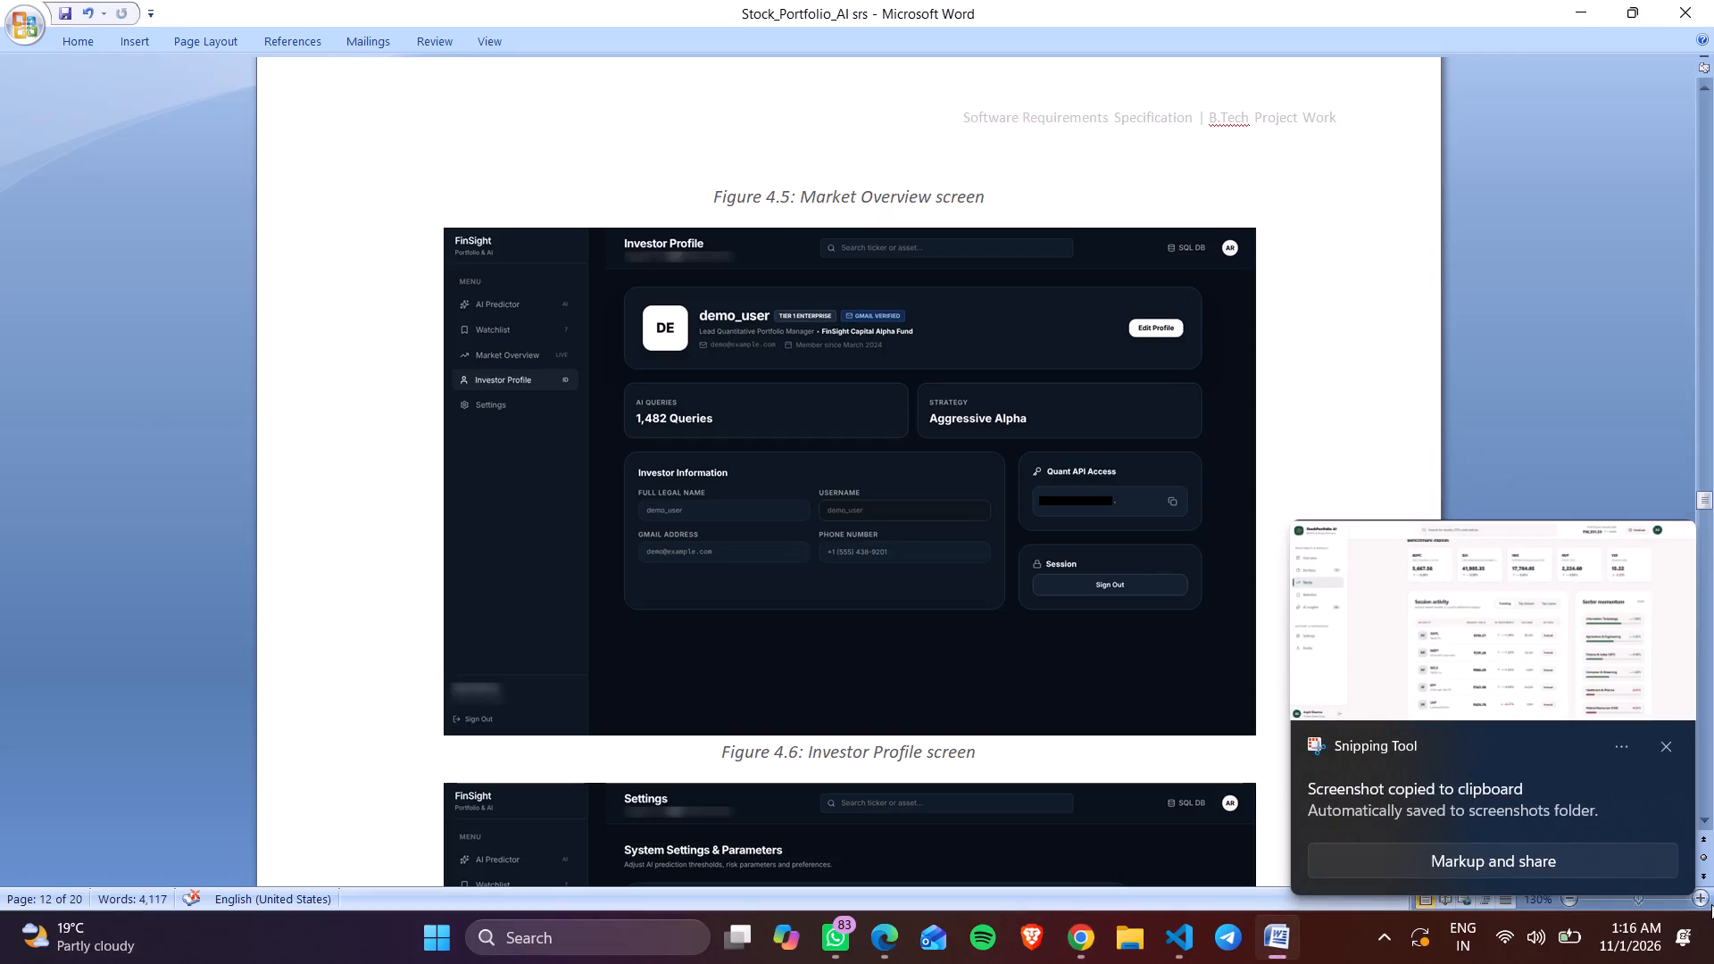
pyautogui.hotkey('ctrl', 'v')
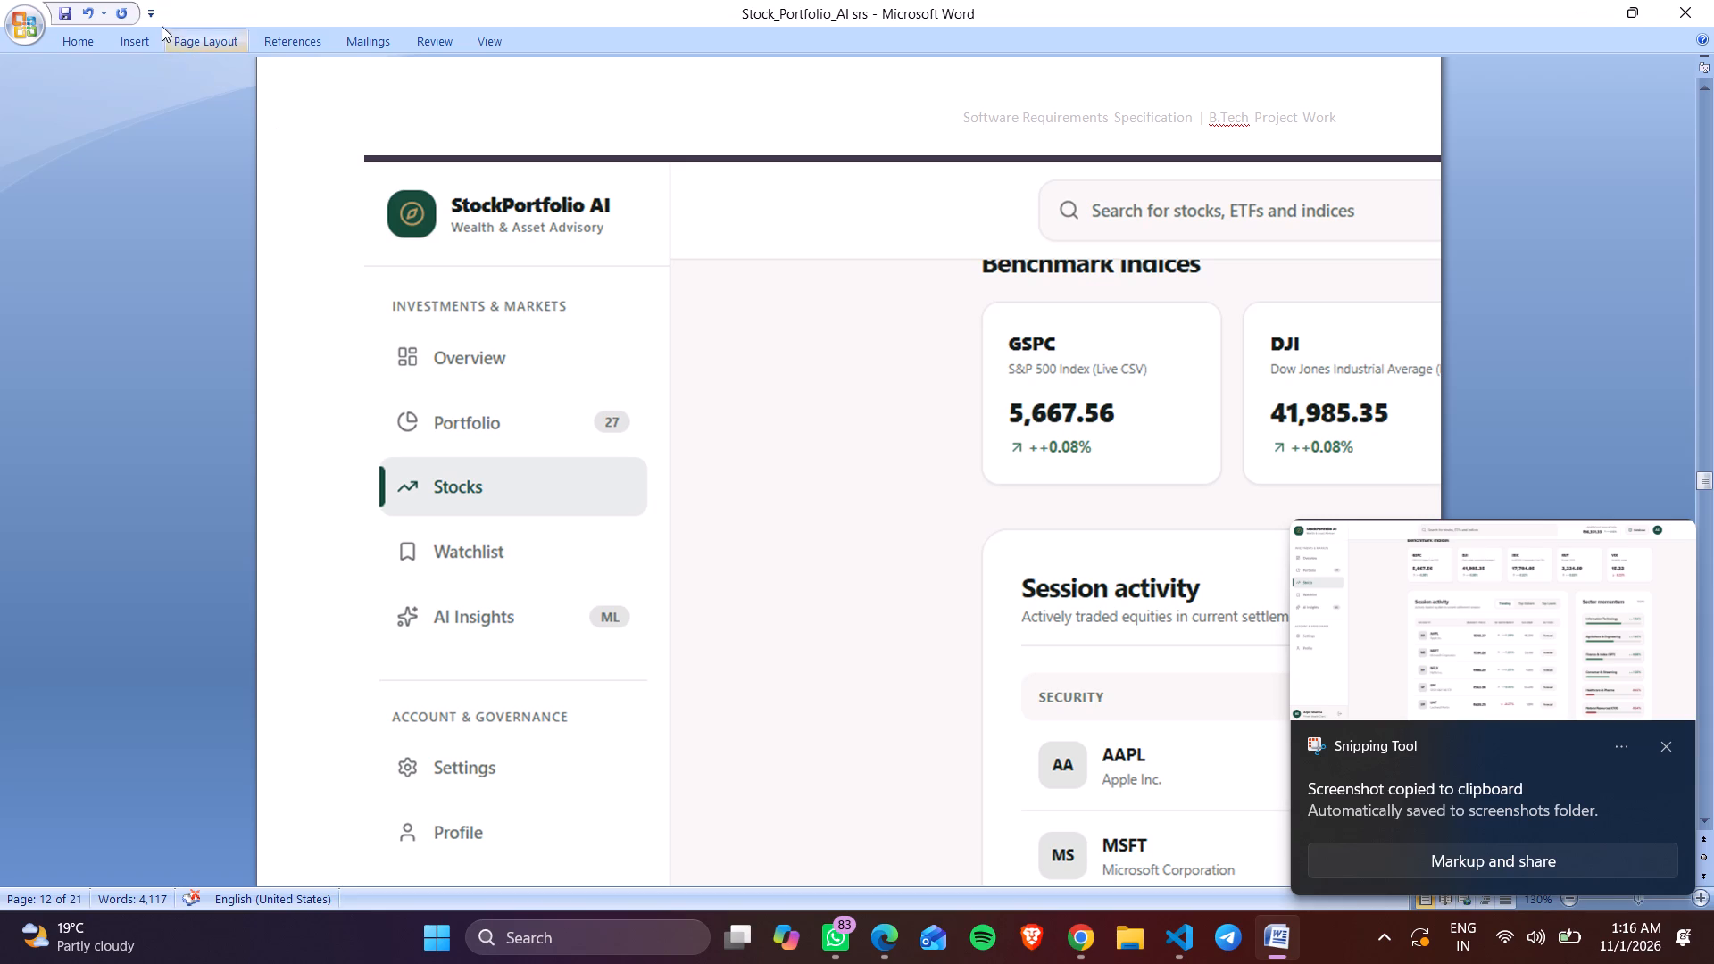
# Shrink the pasted Stocks screenshot above the Figure 4.5 caption proportionally until its full width fits on the page.
pyautogui.moveTo(366, 160); pyautogui.dragTo(692, 497)
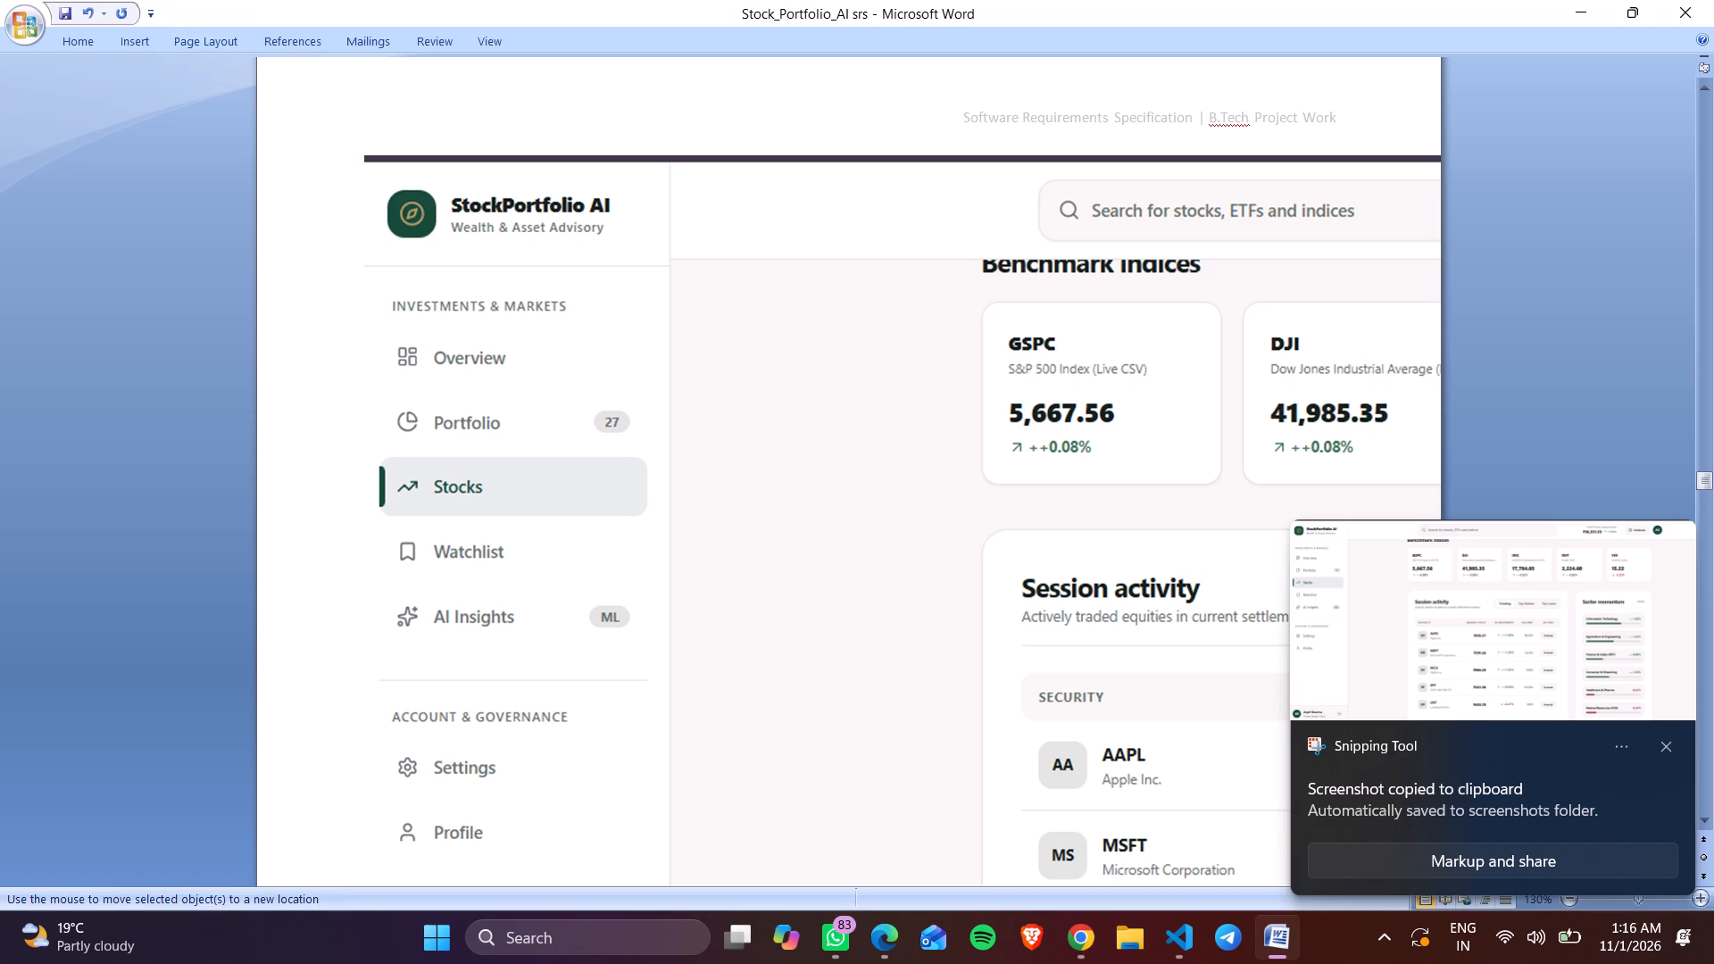
pyautogui.moveTo(692, 497); pyautogui.dragTo(363, 146)
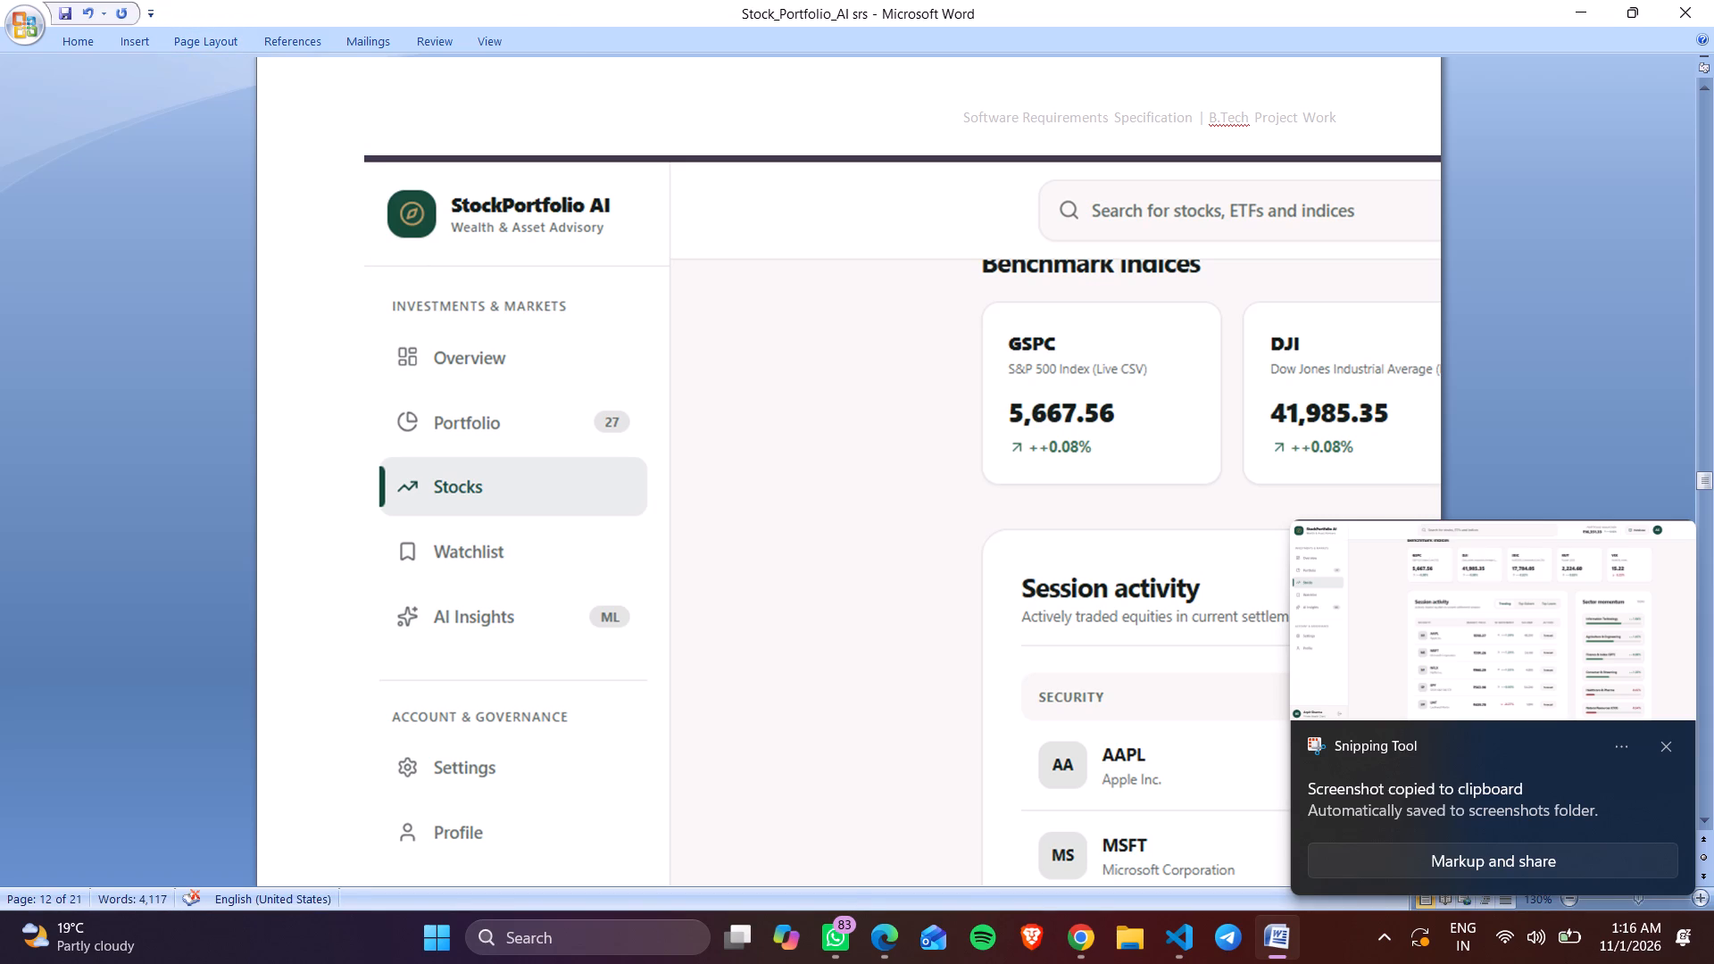
pyautogui.moveTo(363, 156); pyautogui.dragTo(385, 171)
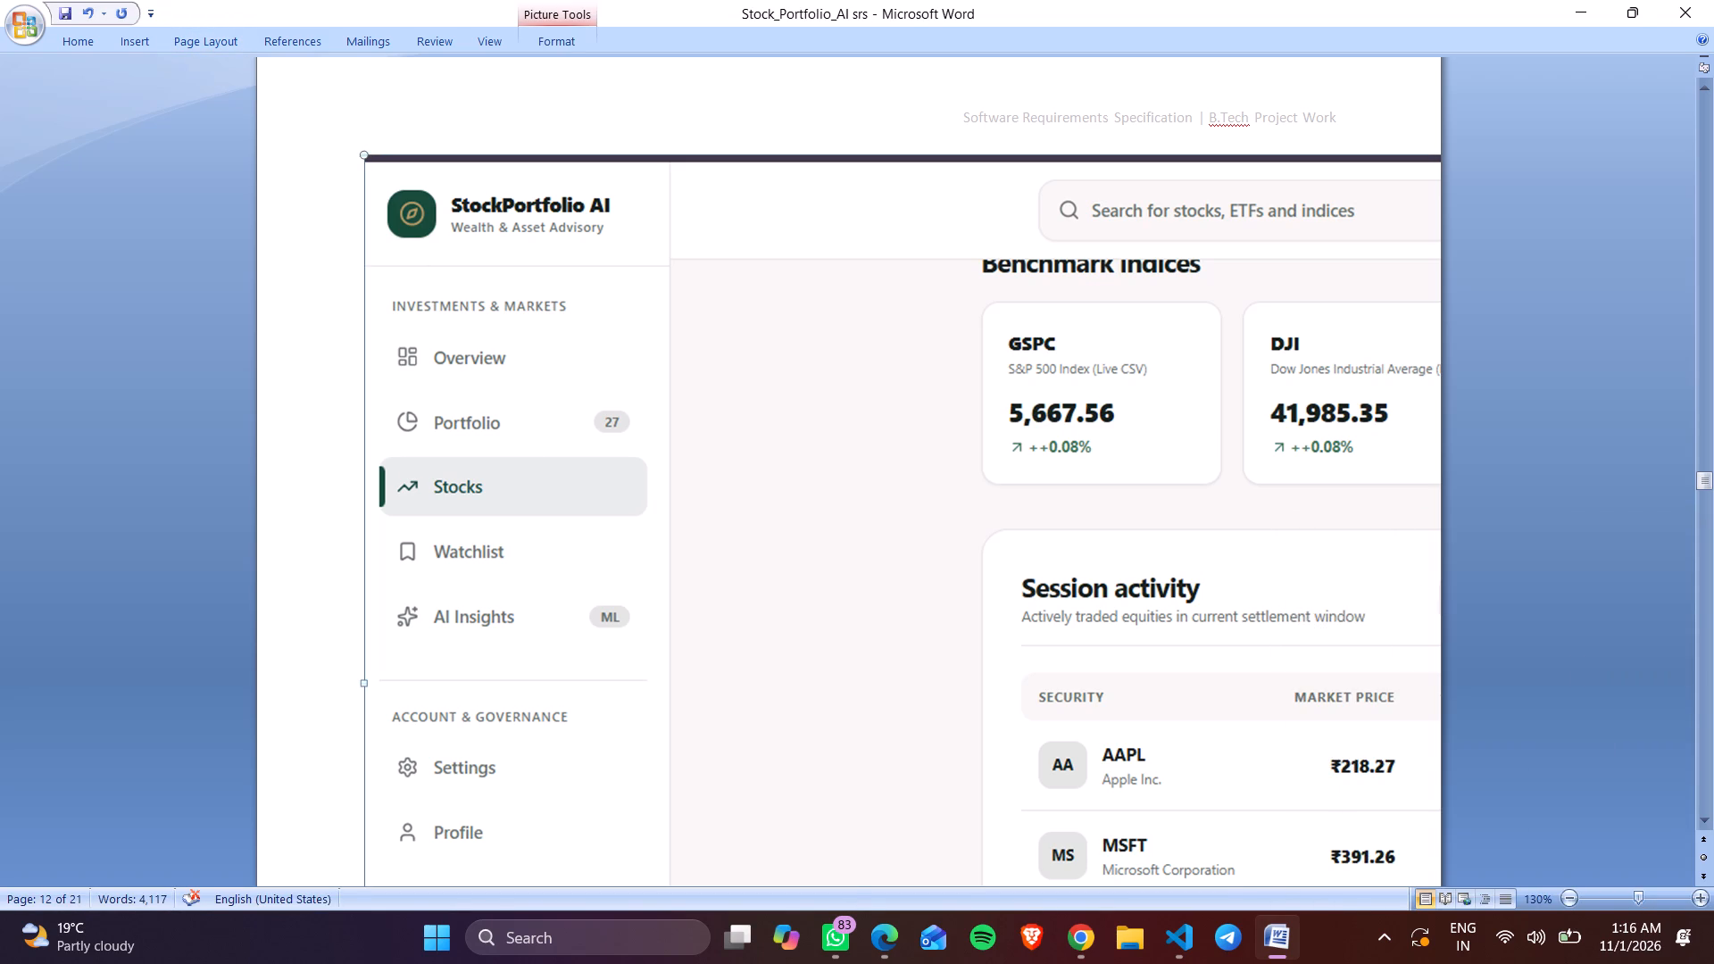
pyautogui.moveTo(385, 171); pyautogui.dragTo(891, 507)
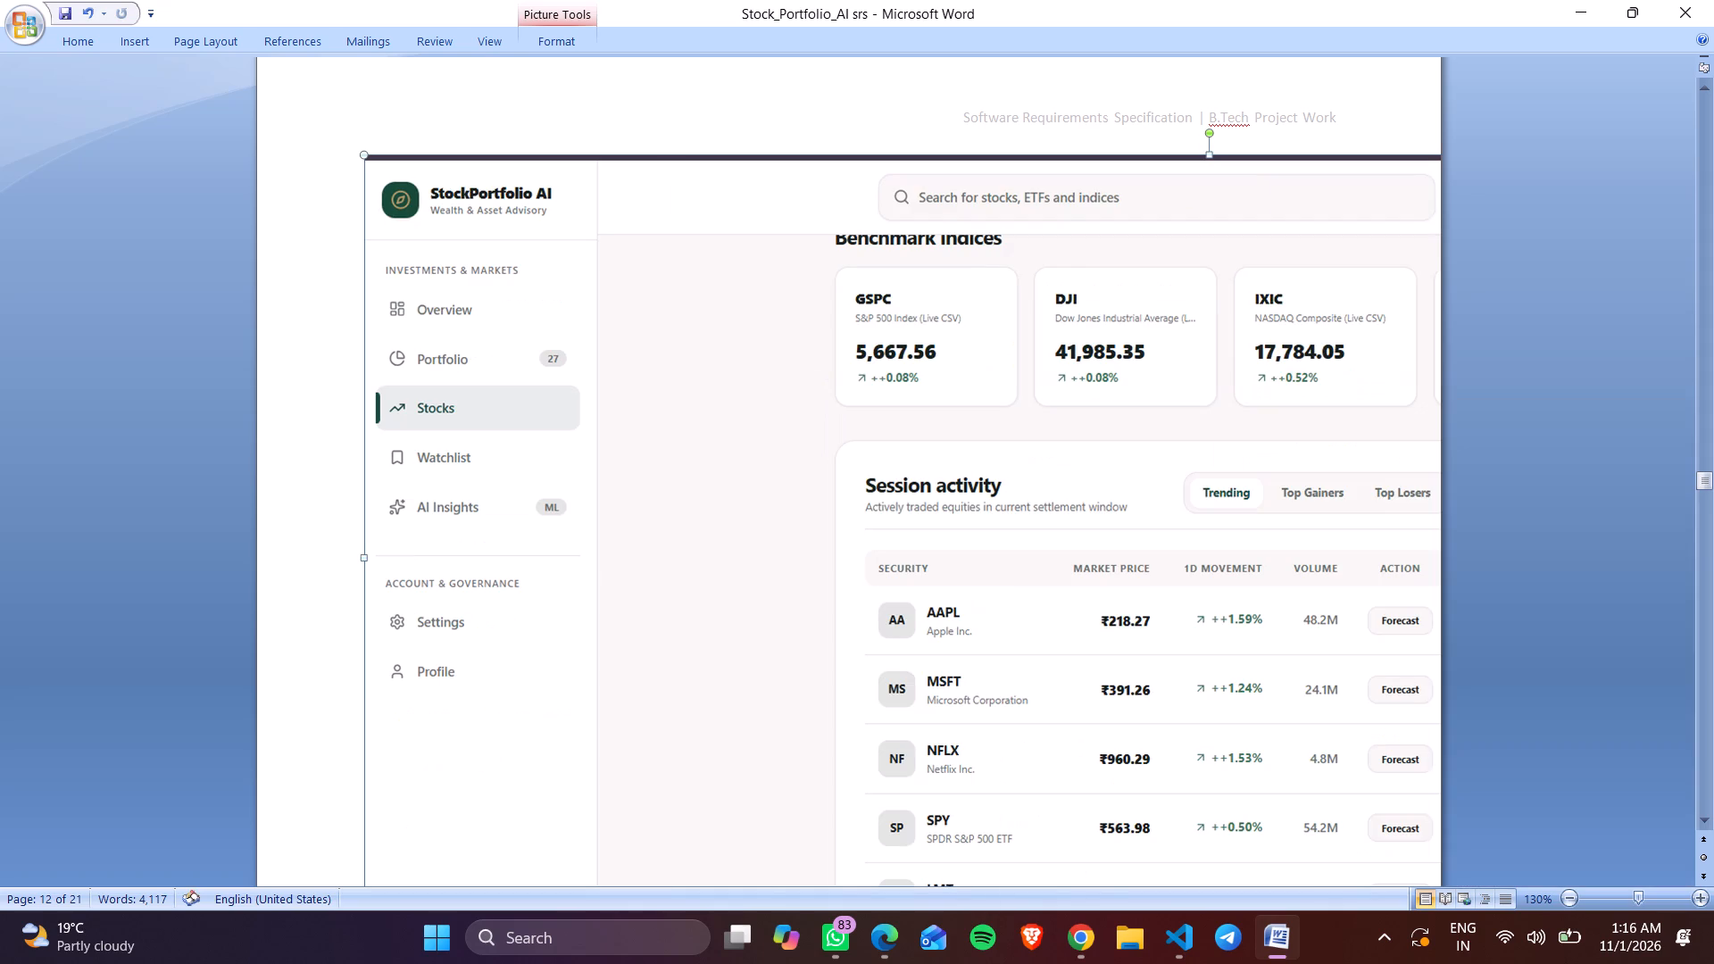
pyautogui.moveTo(364, 156); pyautogui.dragTo(478, 255)
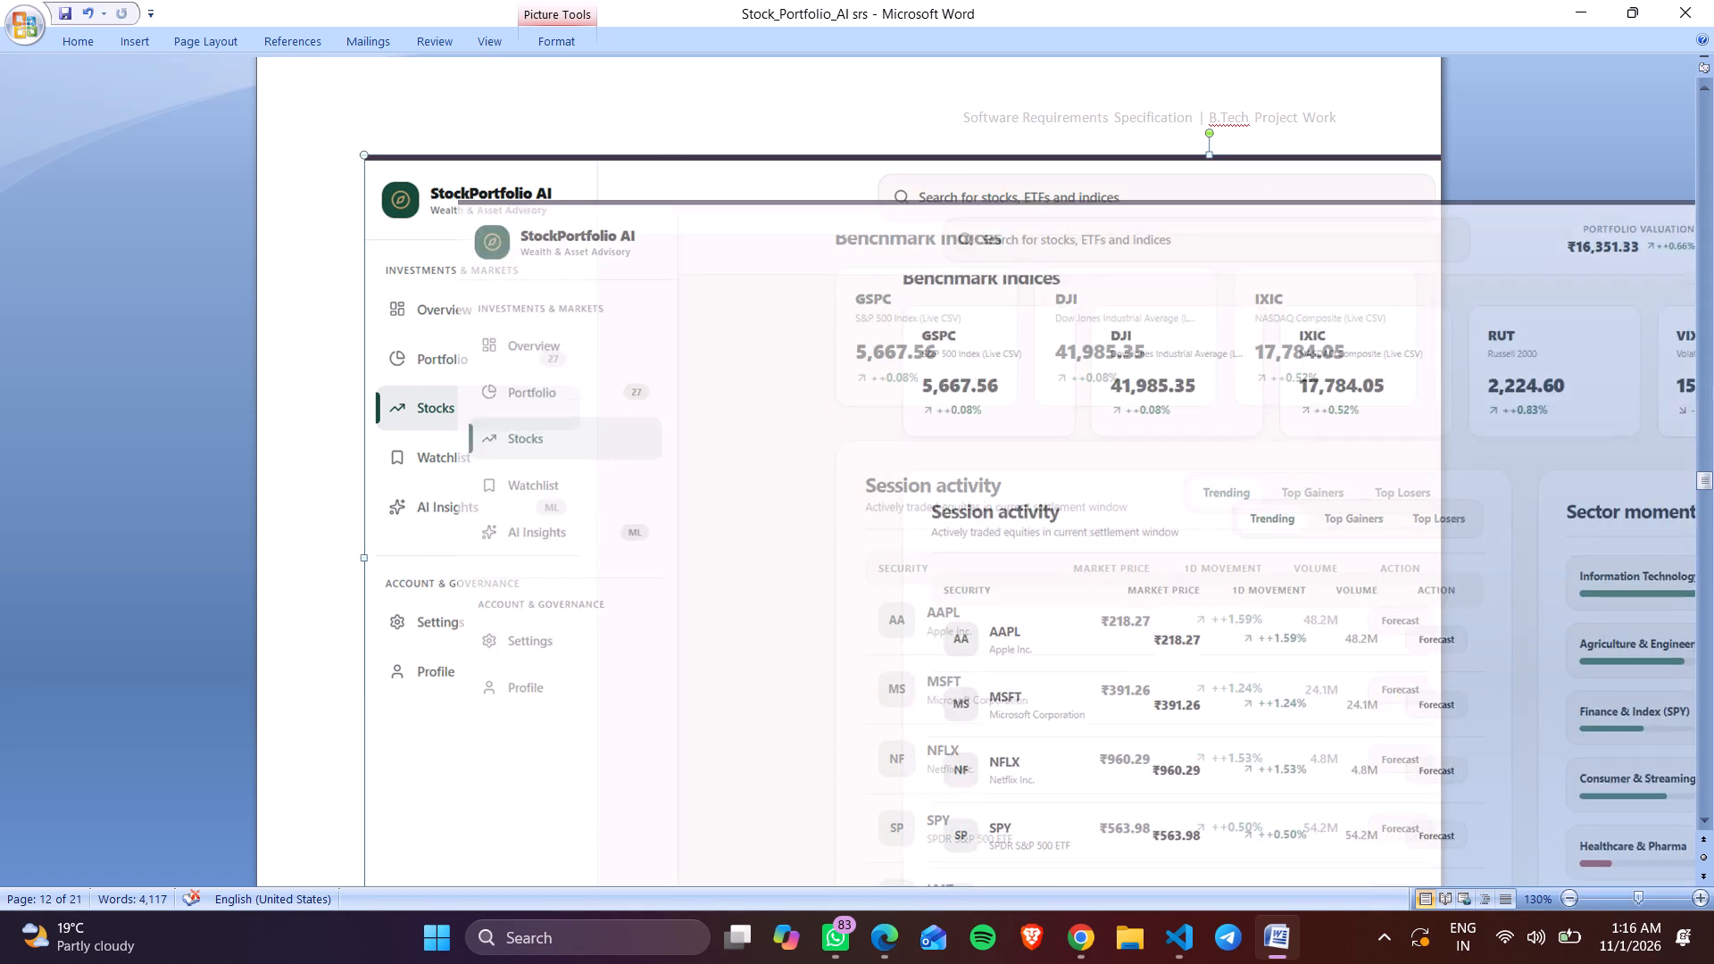
pyautogui.moveTo(478, 255); pyautogui.dragTo(753, 461)
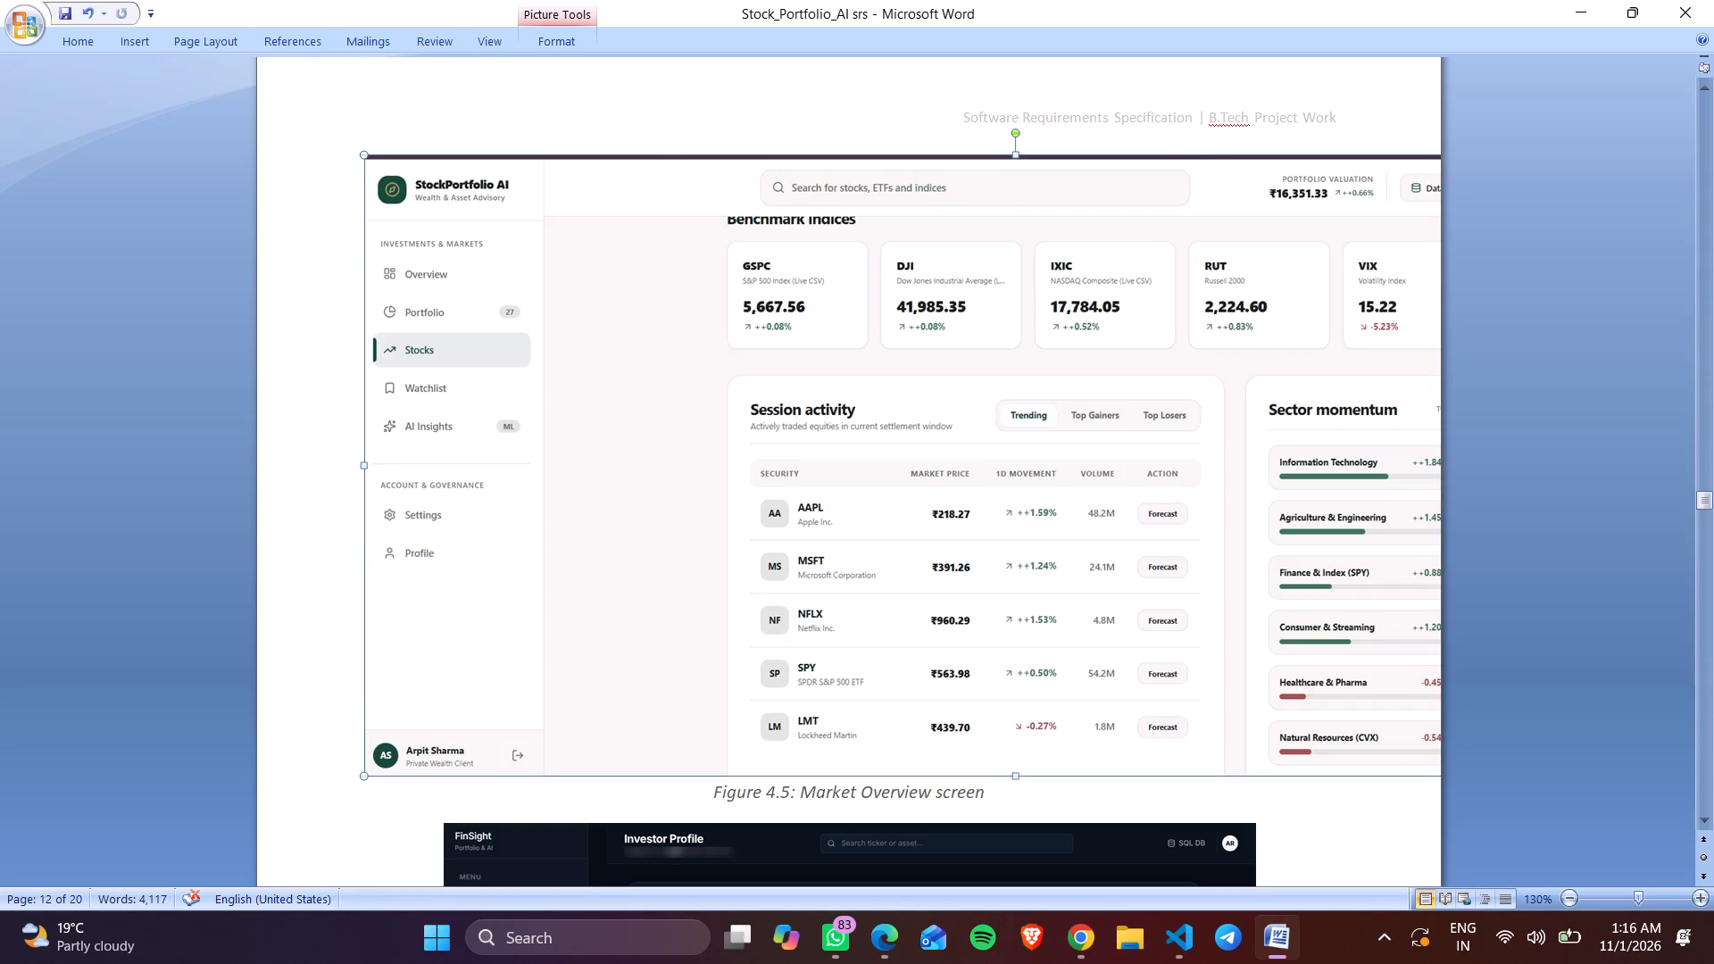
pyautogui.moveTo(365, 153); pyautogui.dragTo(397, 177)
pyautogui.moveTo(397, 177); pyautogui.dragTo(662, 325)
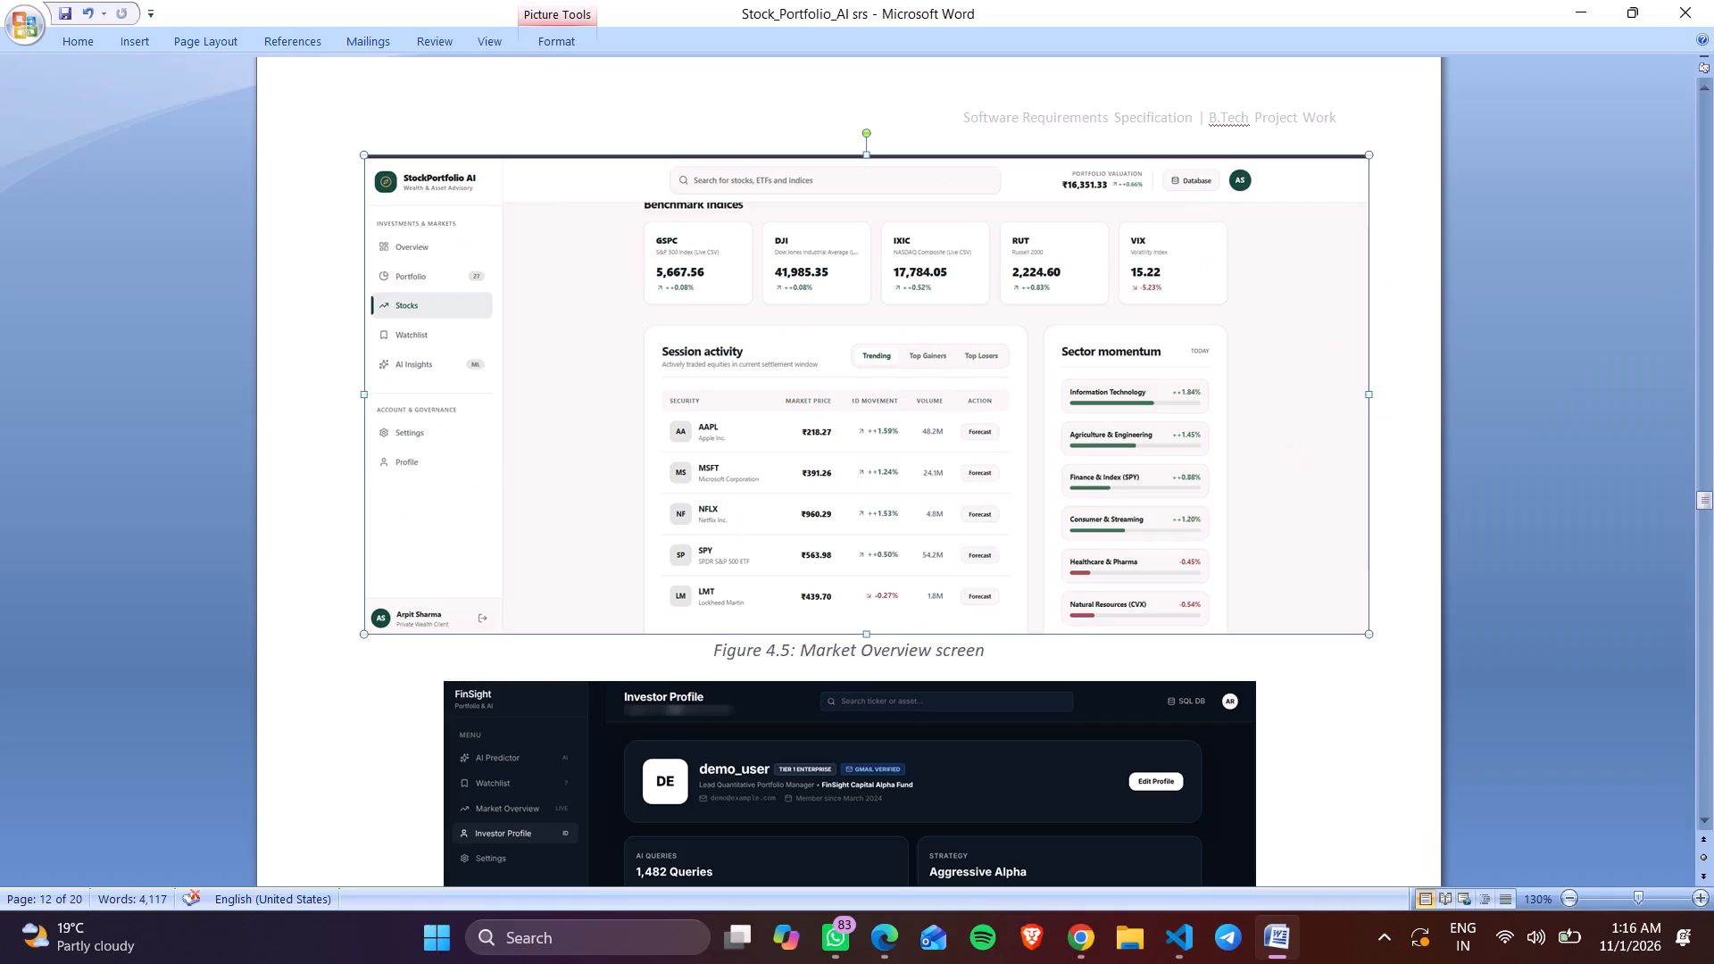
# Cut the old FinSight Investor Profile picture above the Figure 4.6 caption.
pyautogui.scroll(-7, 672, 483)
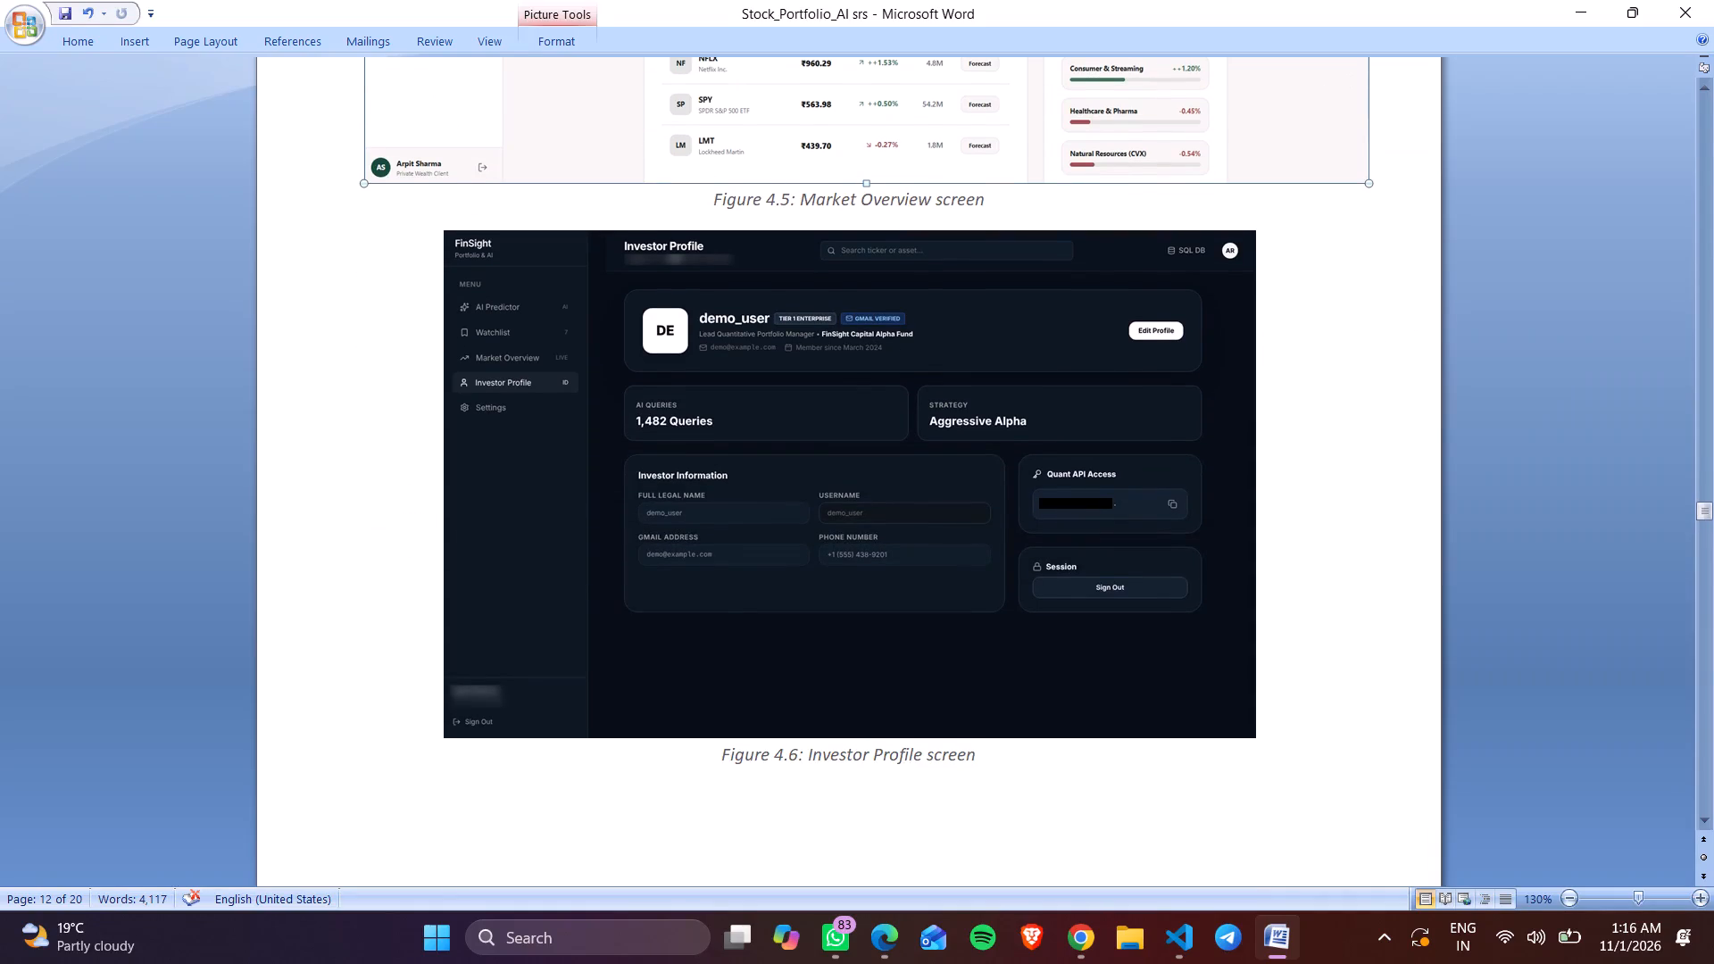
pyautogui.click(912, 499)
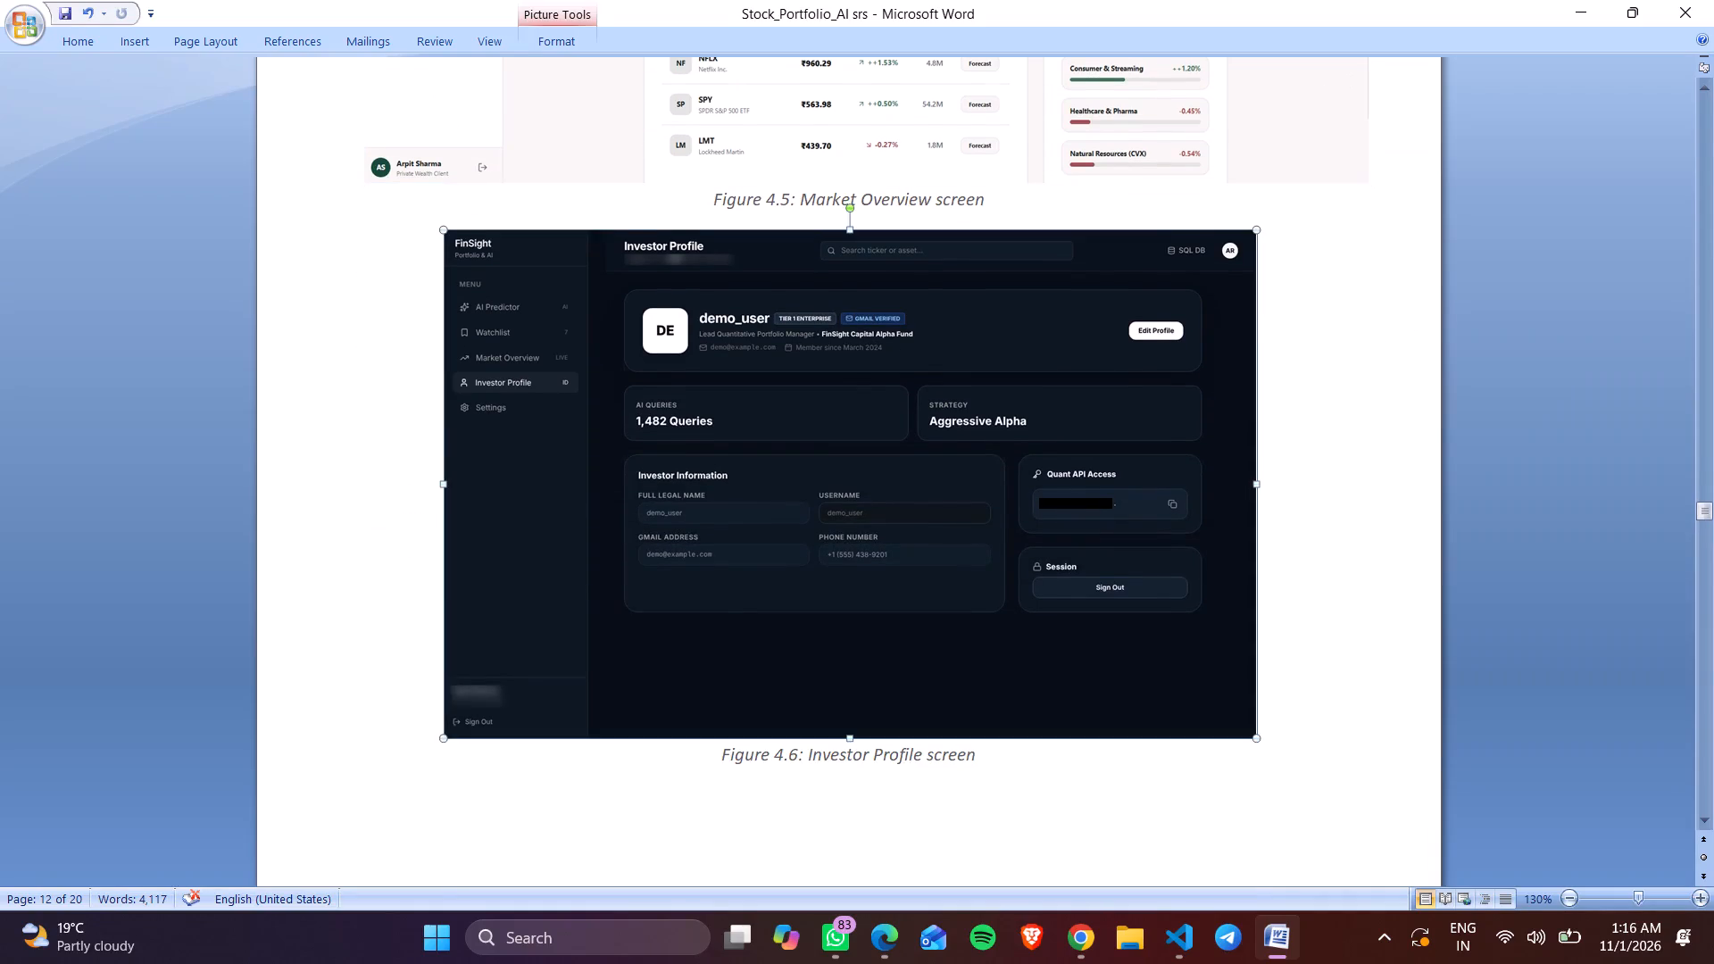
pyautogui.scroll(-20, 912, 499)
pyautogui.scroll(8, 912, 499)
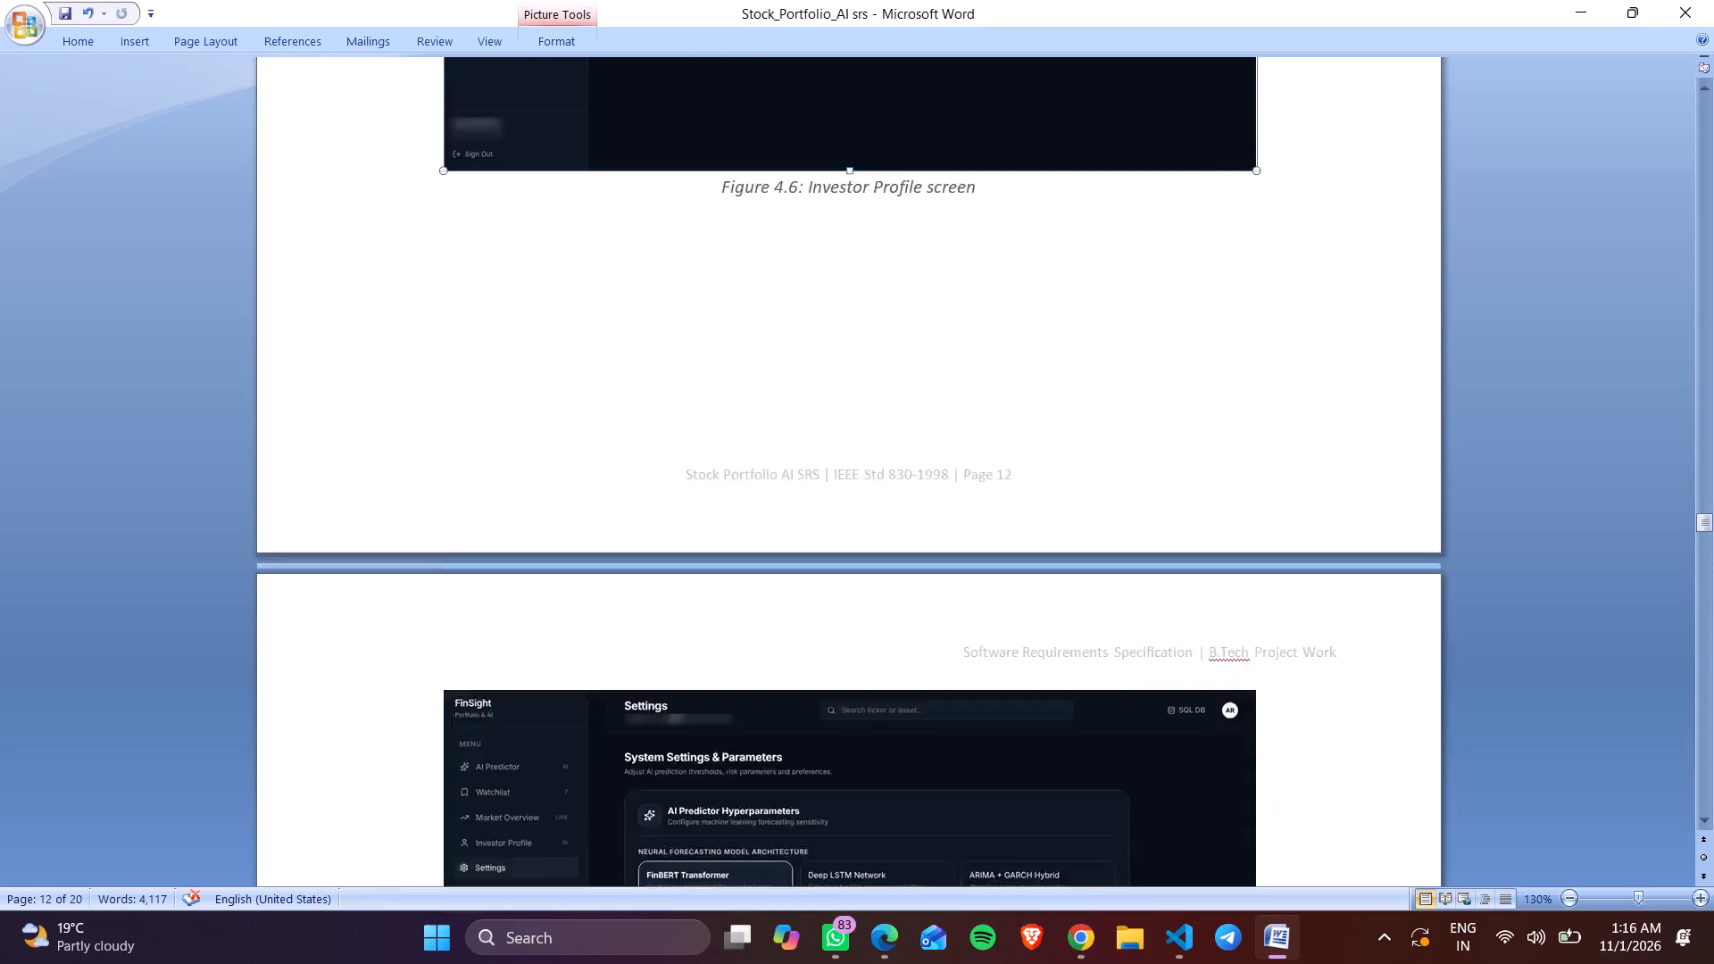
pyautogui.scroll(12, 912, 499)
pyautogui.click(912, 499)
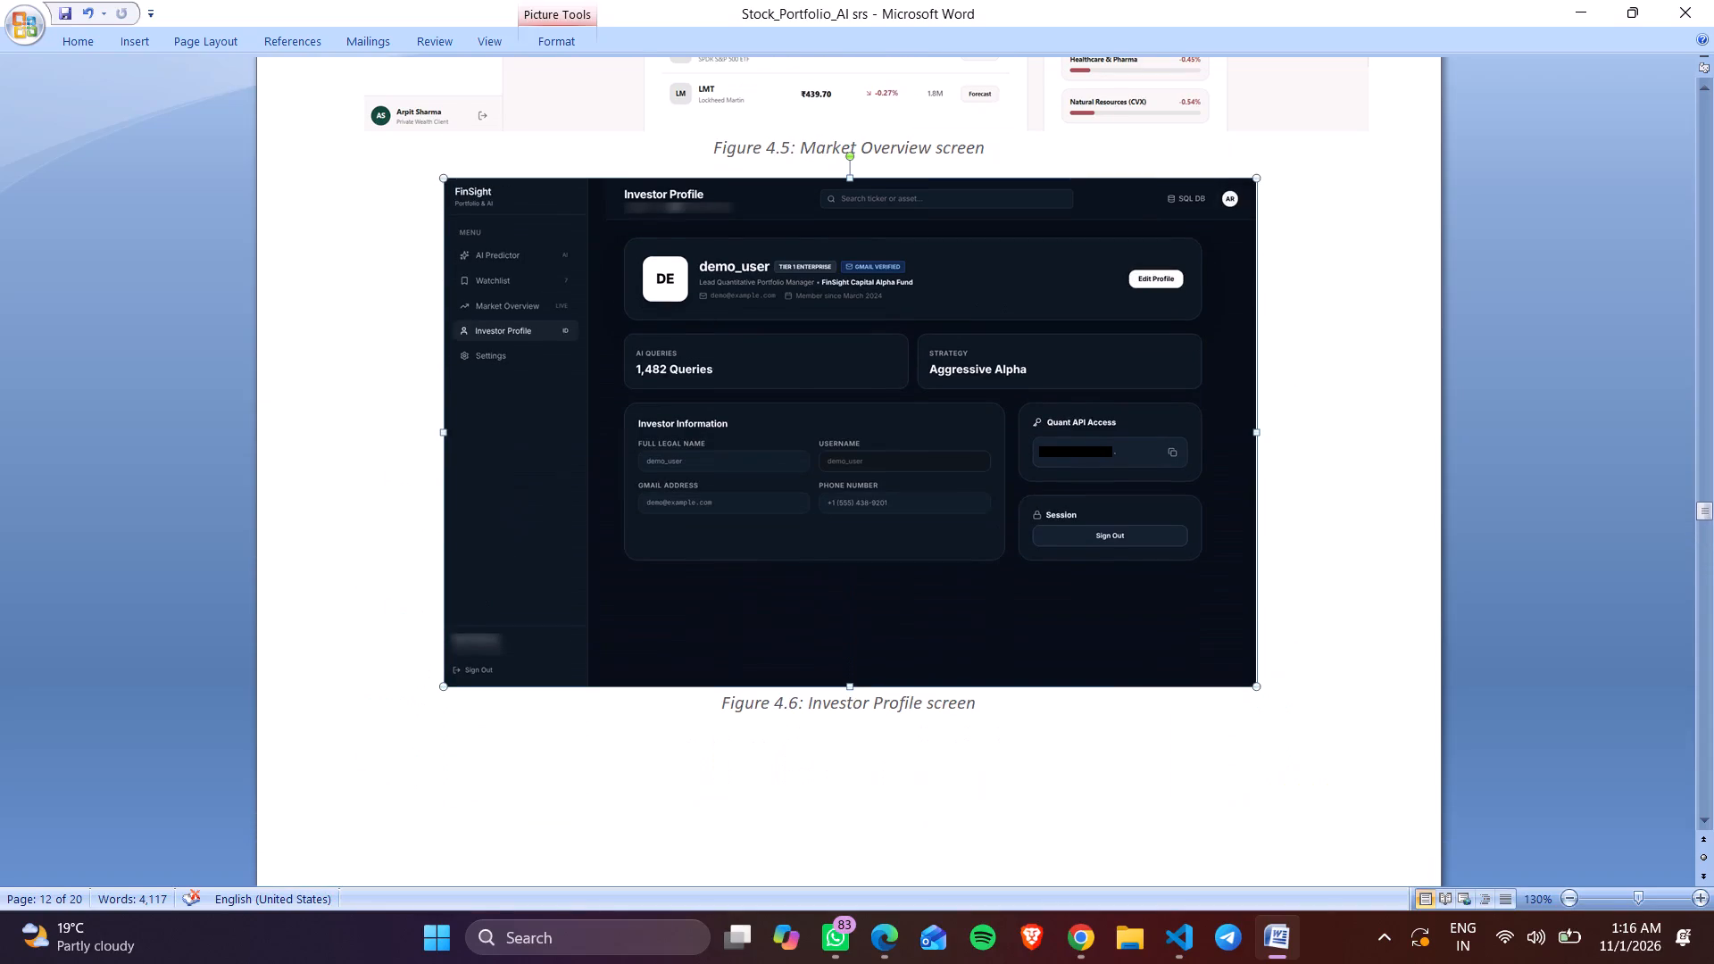
pyautogui.rightClick(898, 459)
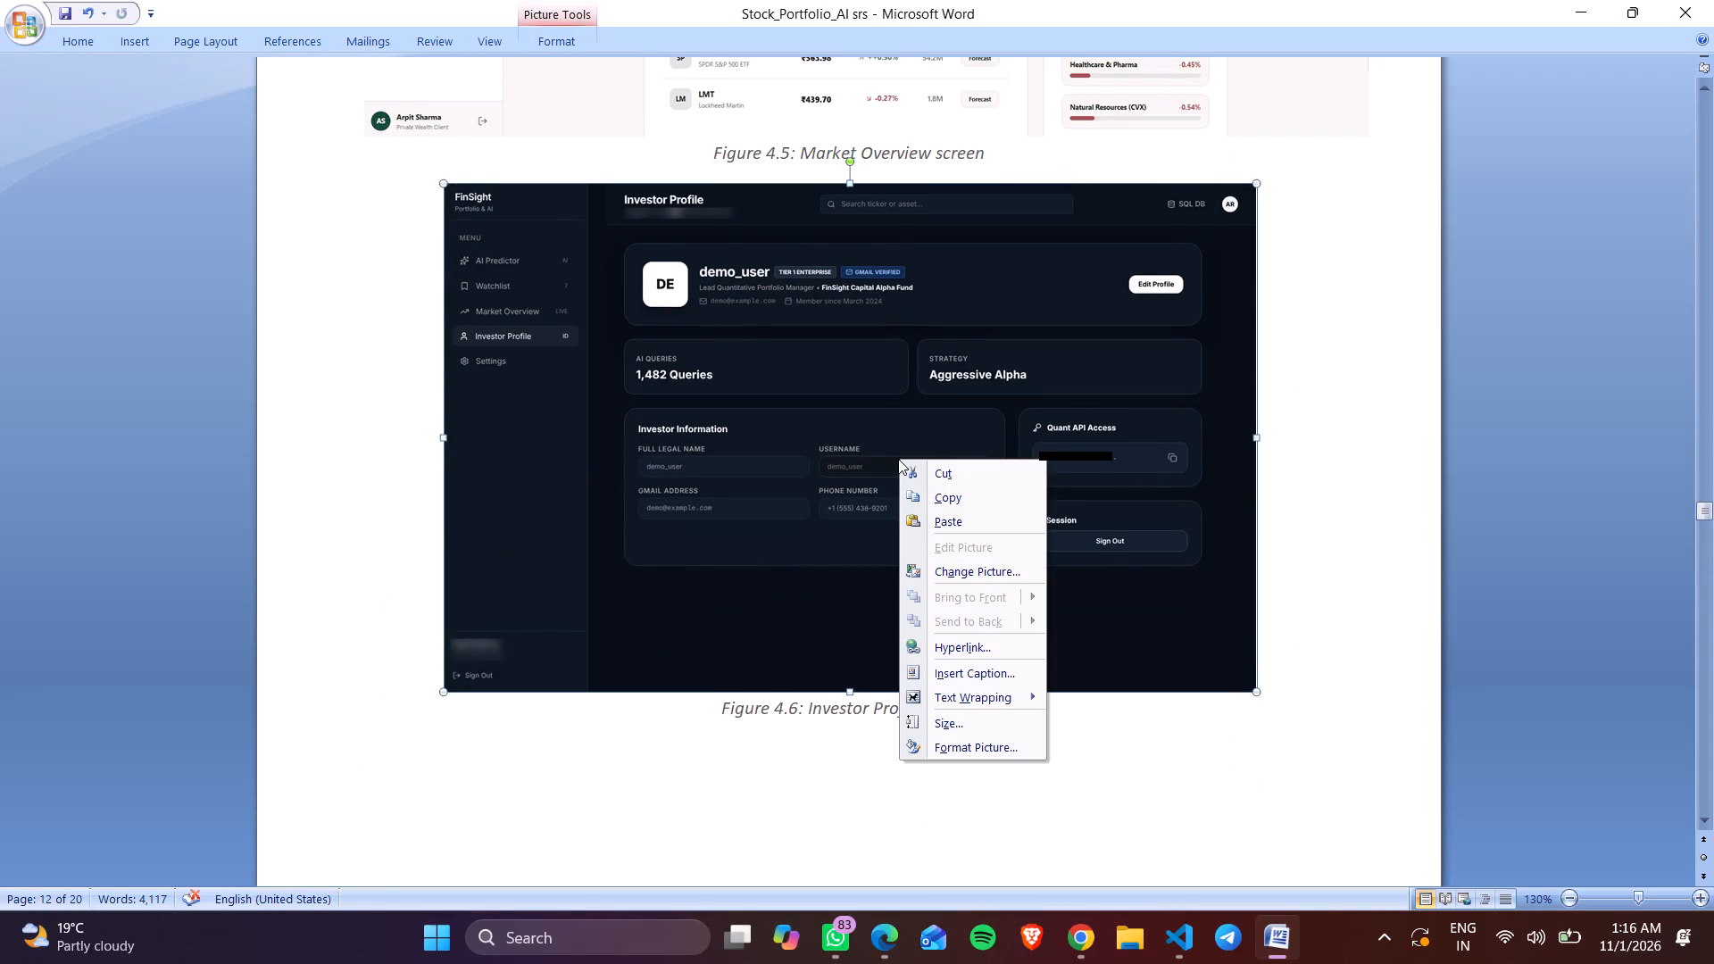
pyautogui.click(953, 478)
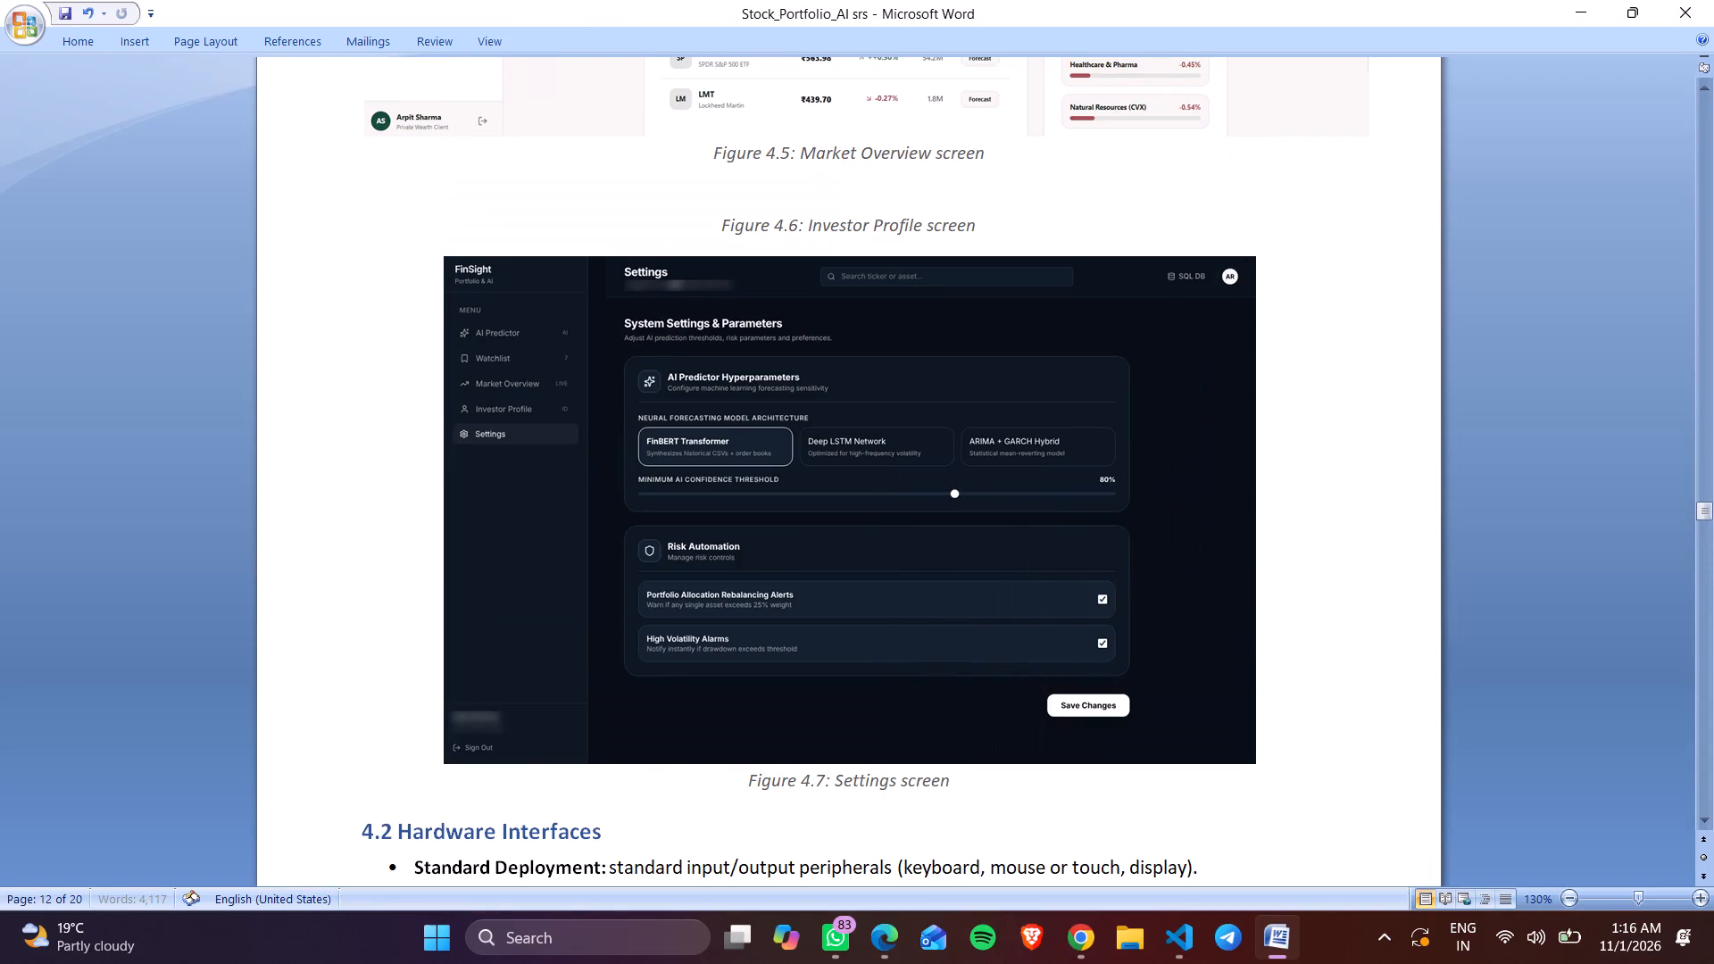
# Switch to the StockPortfolio AI site in Chrome, open its Database Explorer over the Overview page and capture it with some surrounding background as a screenshot.
pyautogui.hotkey('alt', 'Tab')
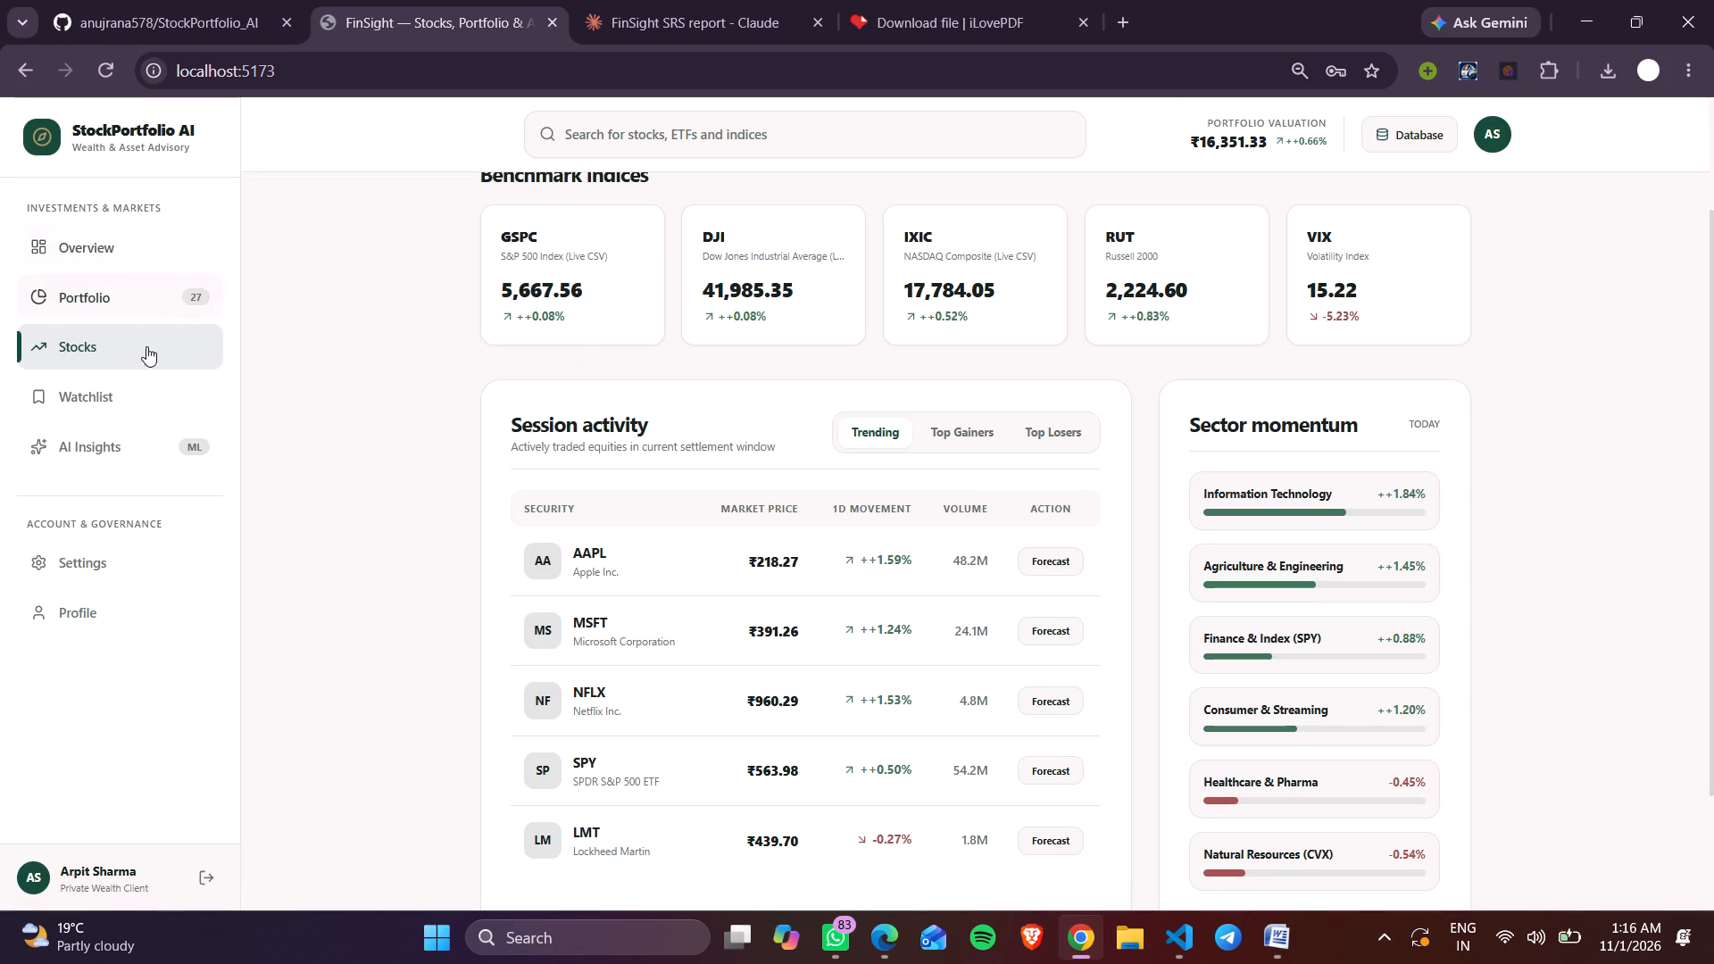
pyautogui.click(128, 385)
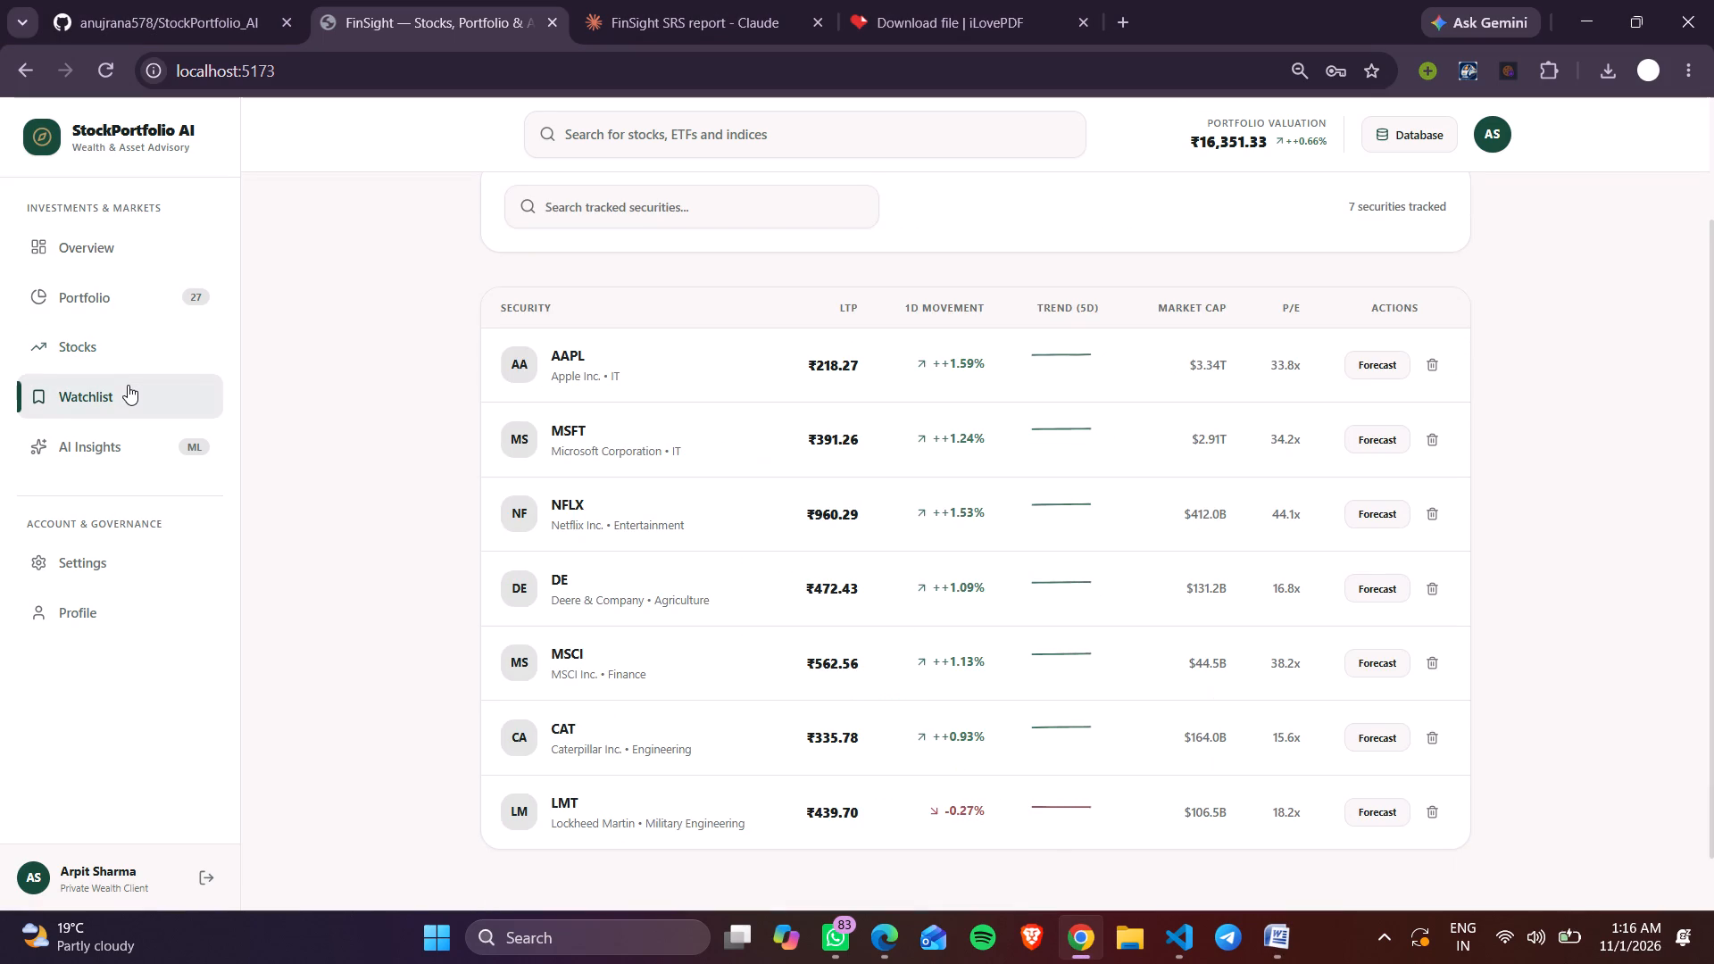
pyautogui.click(87, 257)
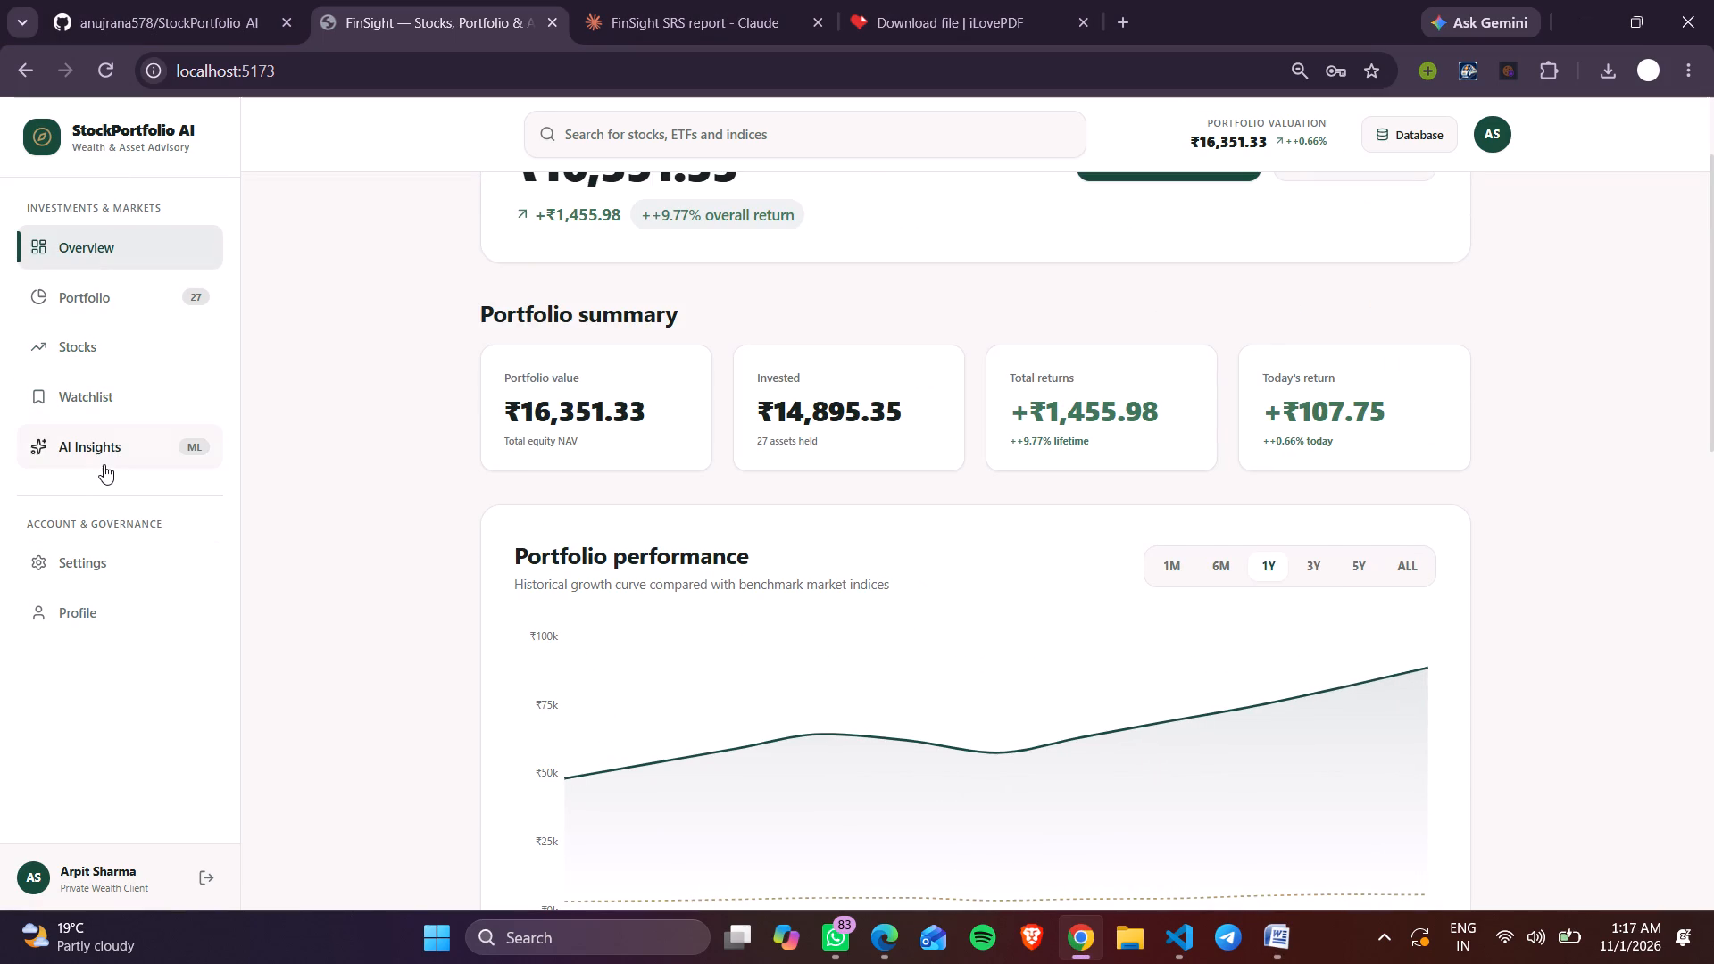
pyautogui.scroll(4, 104, 464)
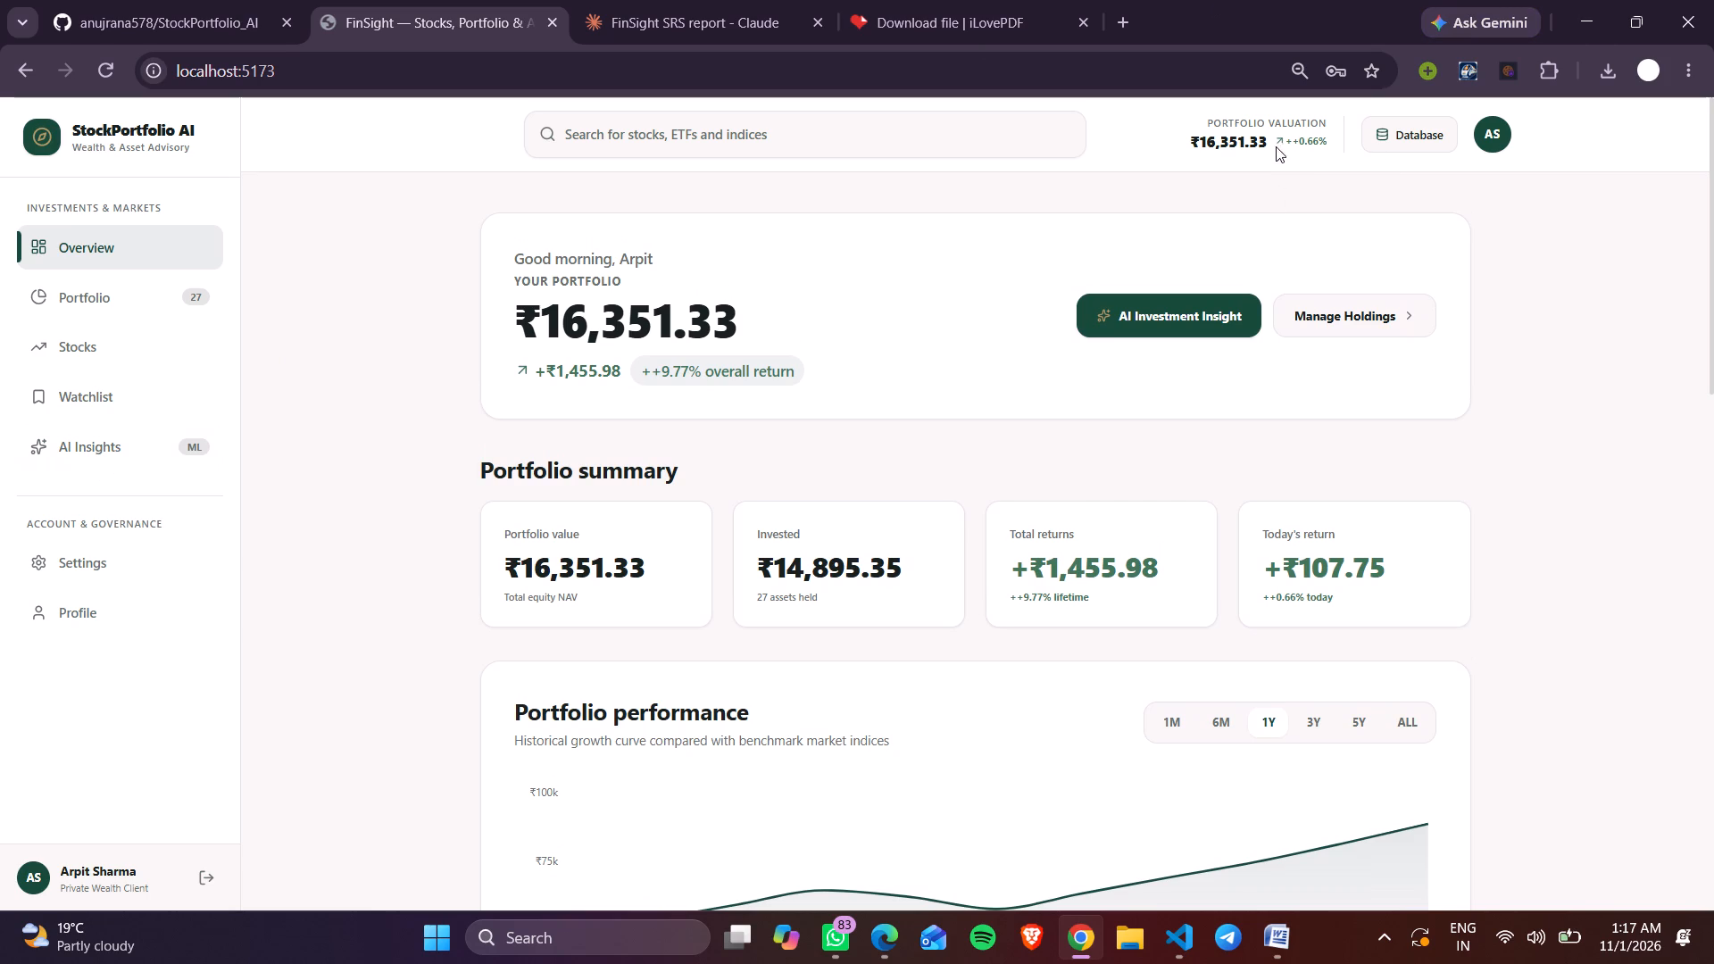
pyautogui.moveTo(1274, 136); pyautogui.dragTo(1383, 135)
pyautogui.click(1383, 135)
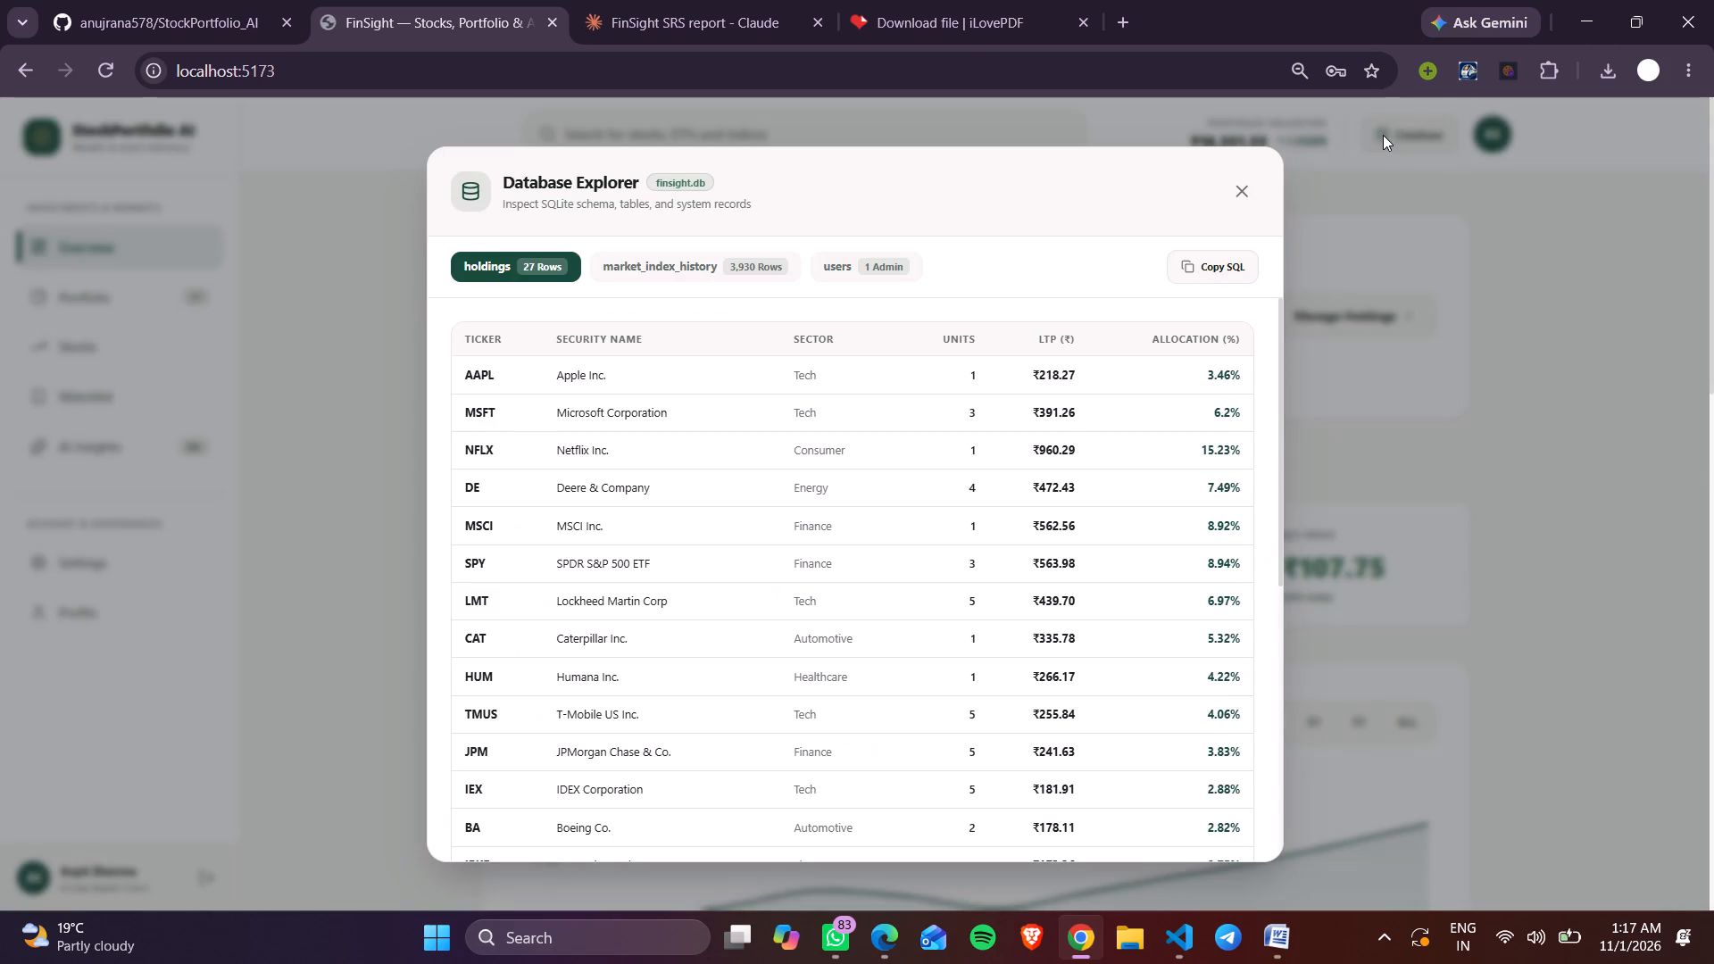
pyautogui.press('Print')
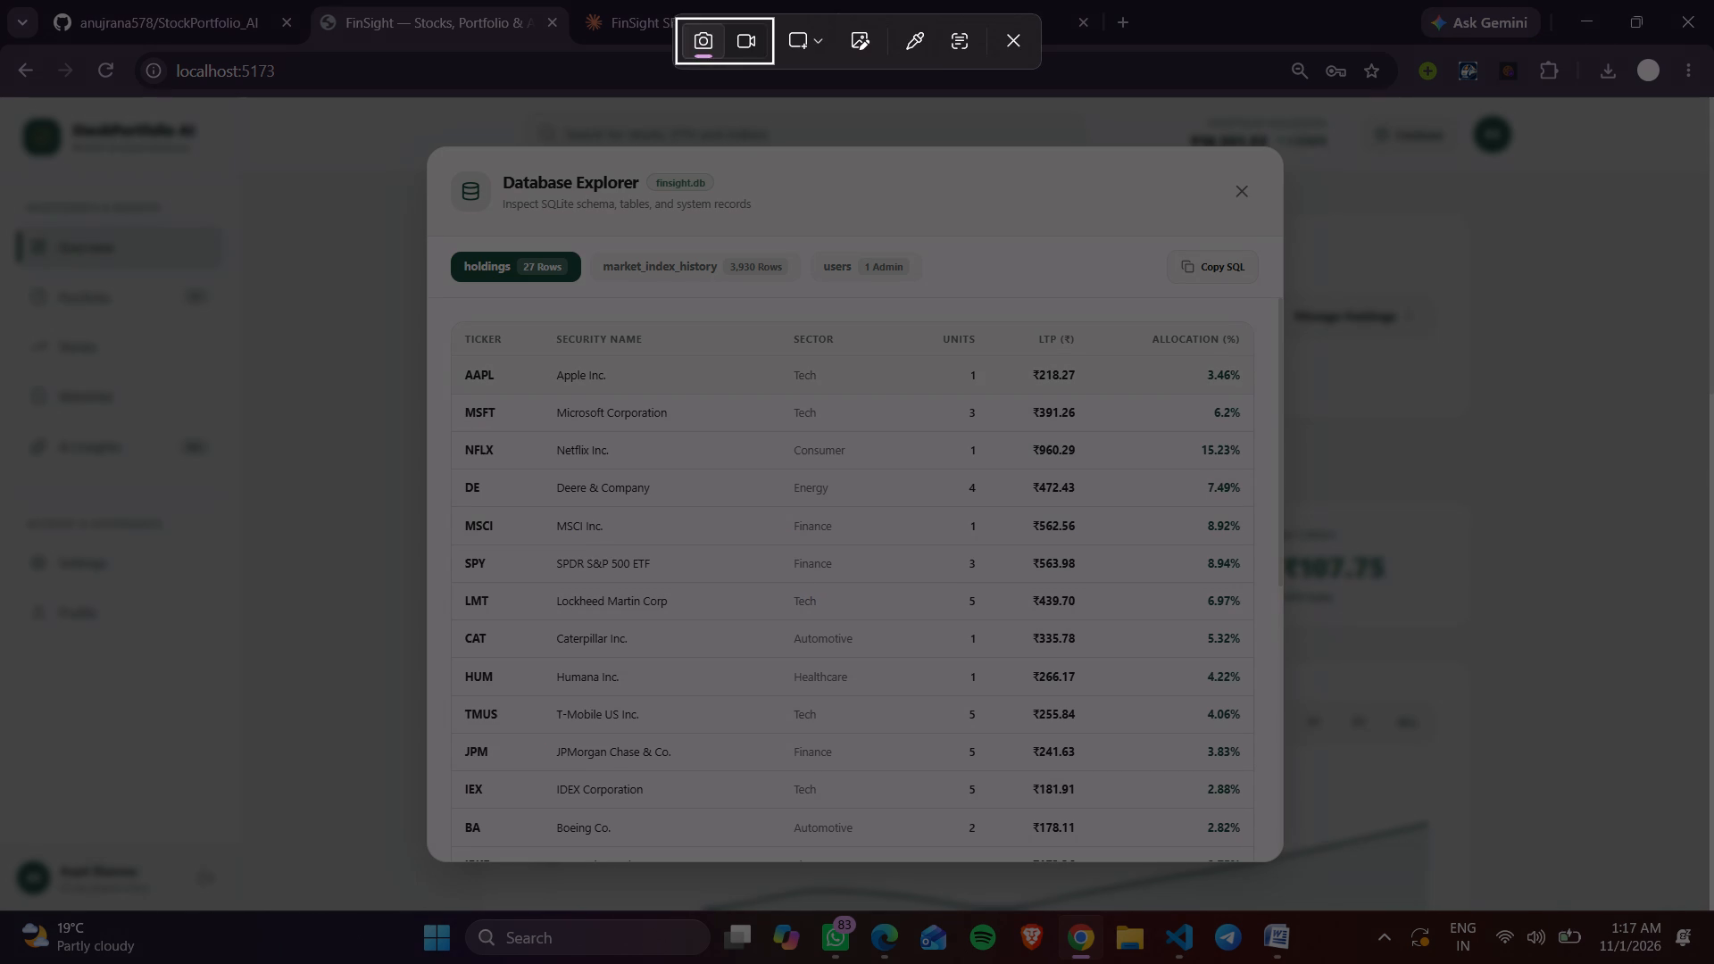
pyautogui.moveTo(296, 109); pyautogui.dragTo(1626, 706)
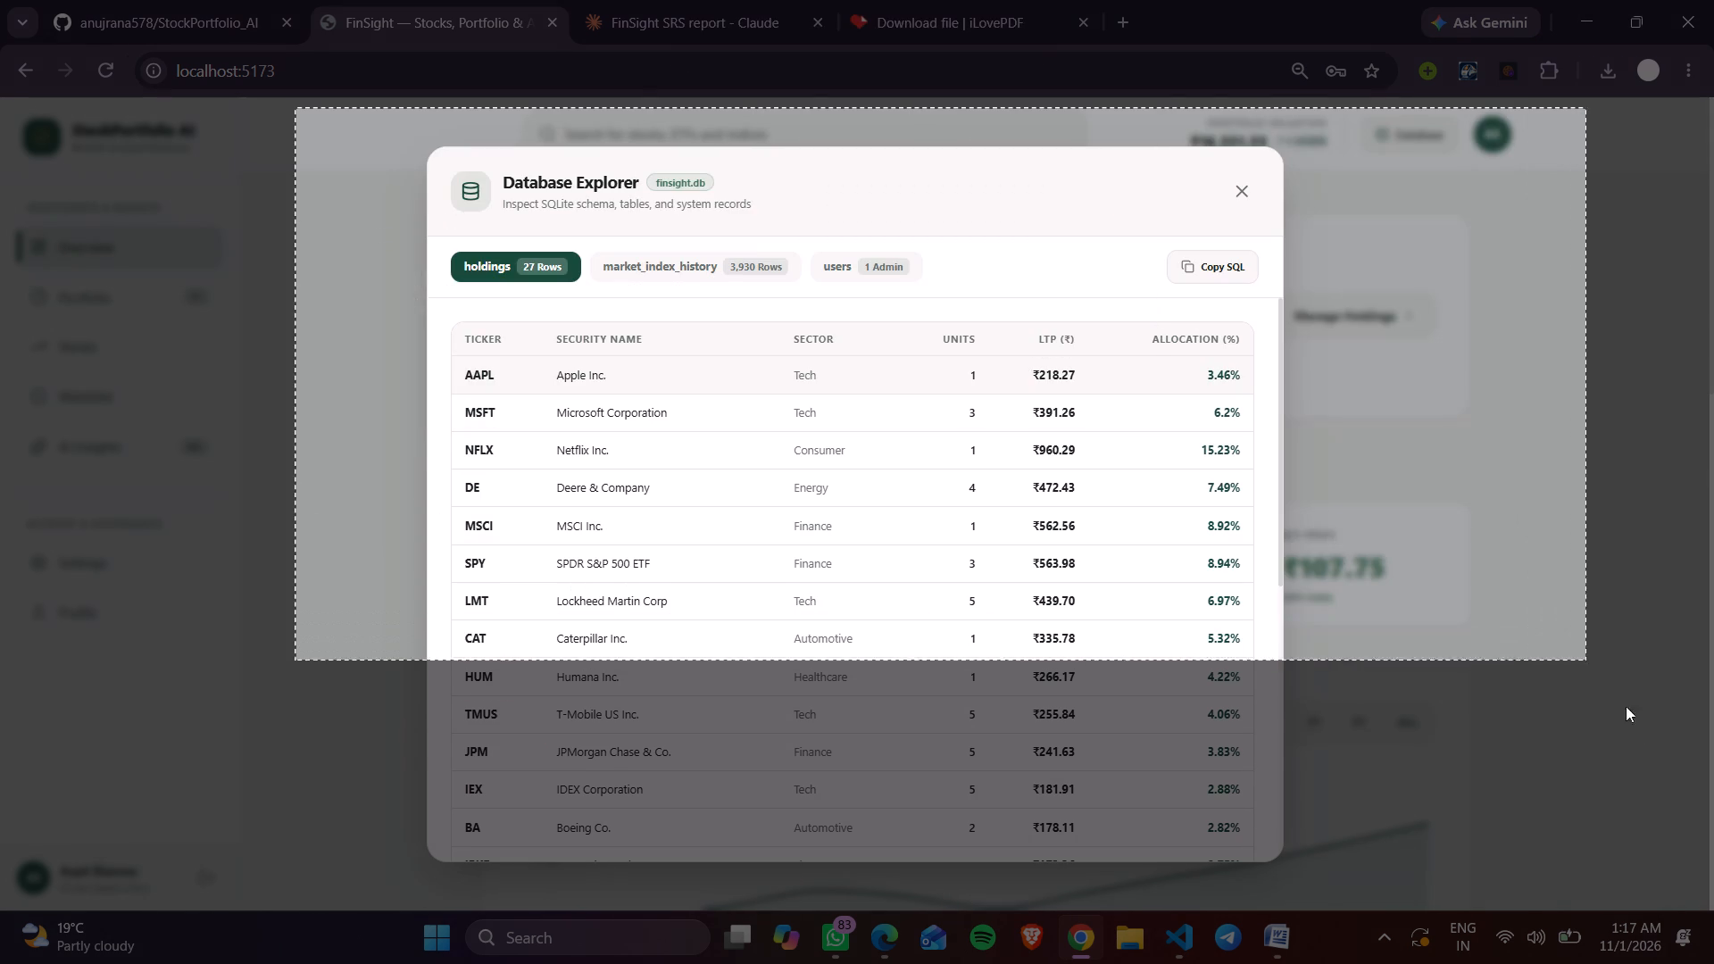
pyautogui.moveTo(1626, 706); pyautogui.dragTo(1552, 877)
# Switch to the SRS report in Word and paste the captured Database Explorer screenshot above the Figure 4.6 caption.
pyautogui.hotkey('alt', 'Tab')
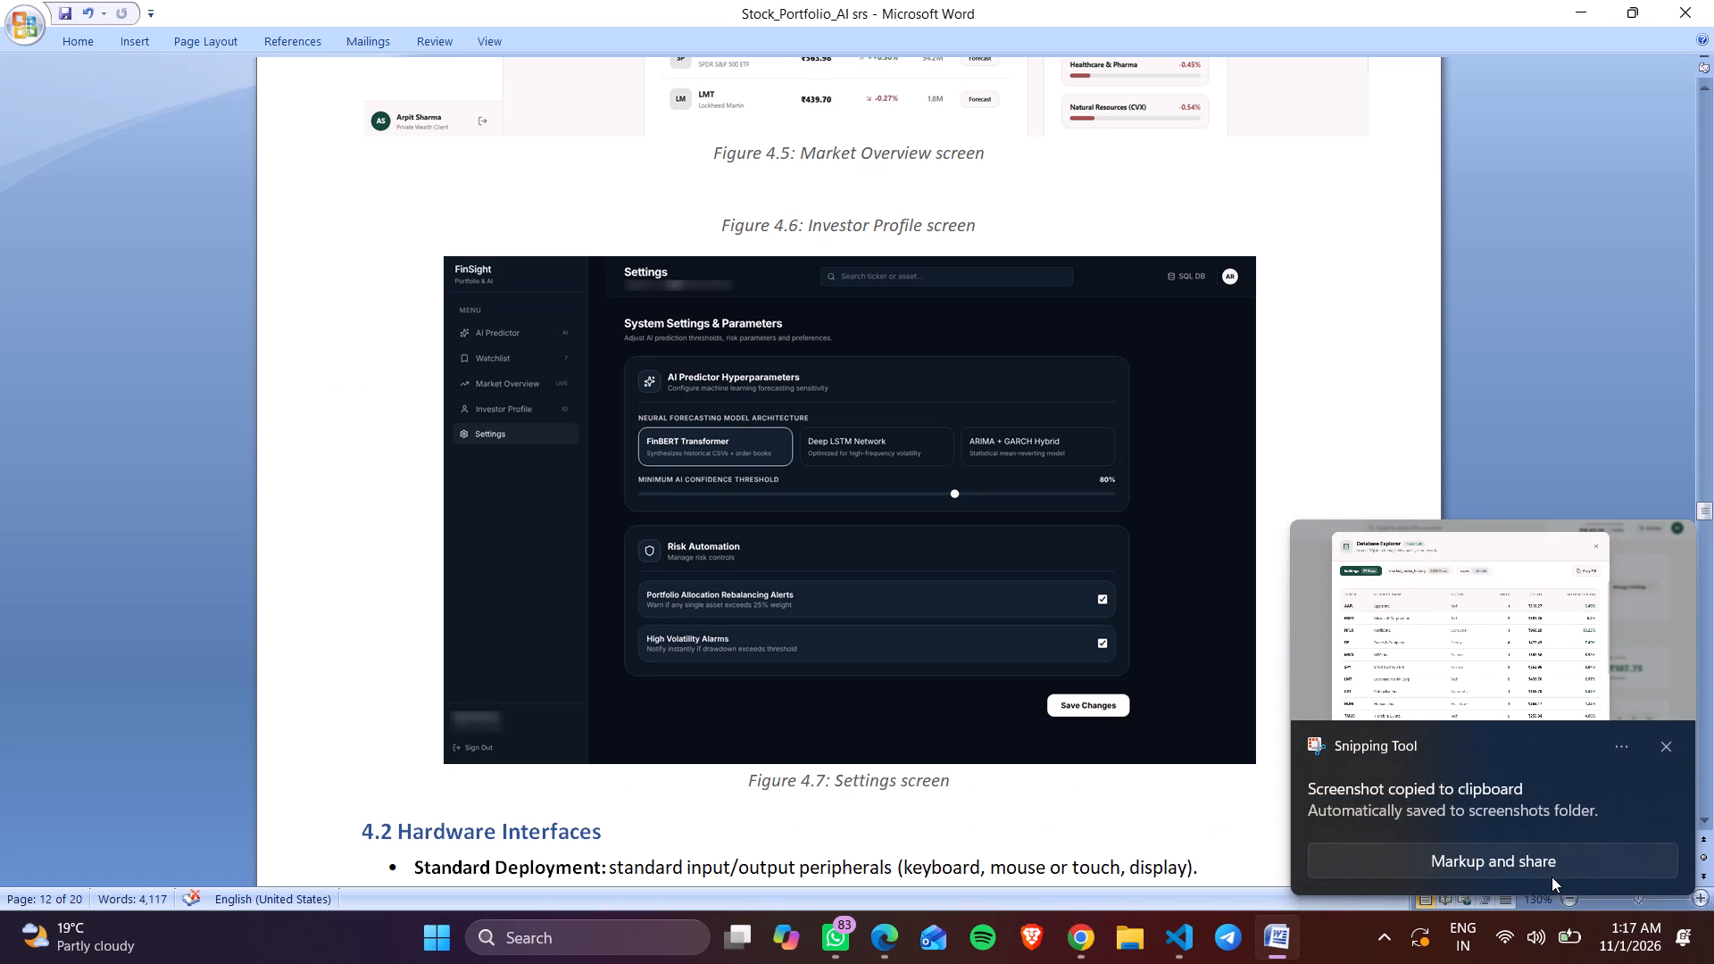
pyautogui.hotkey('ctrl', 'v')
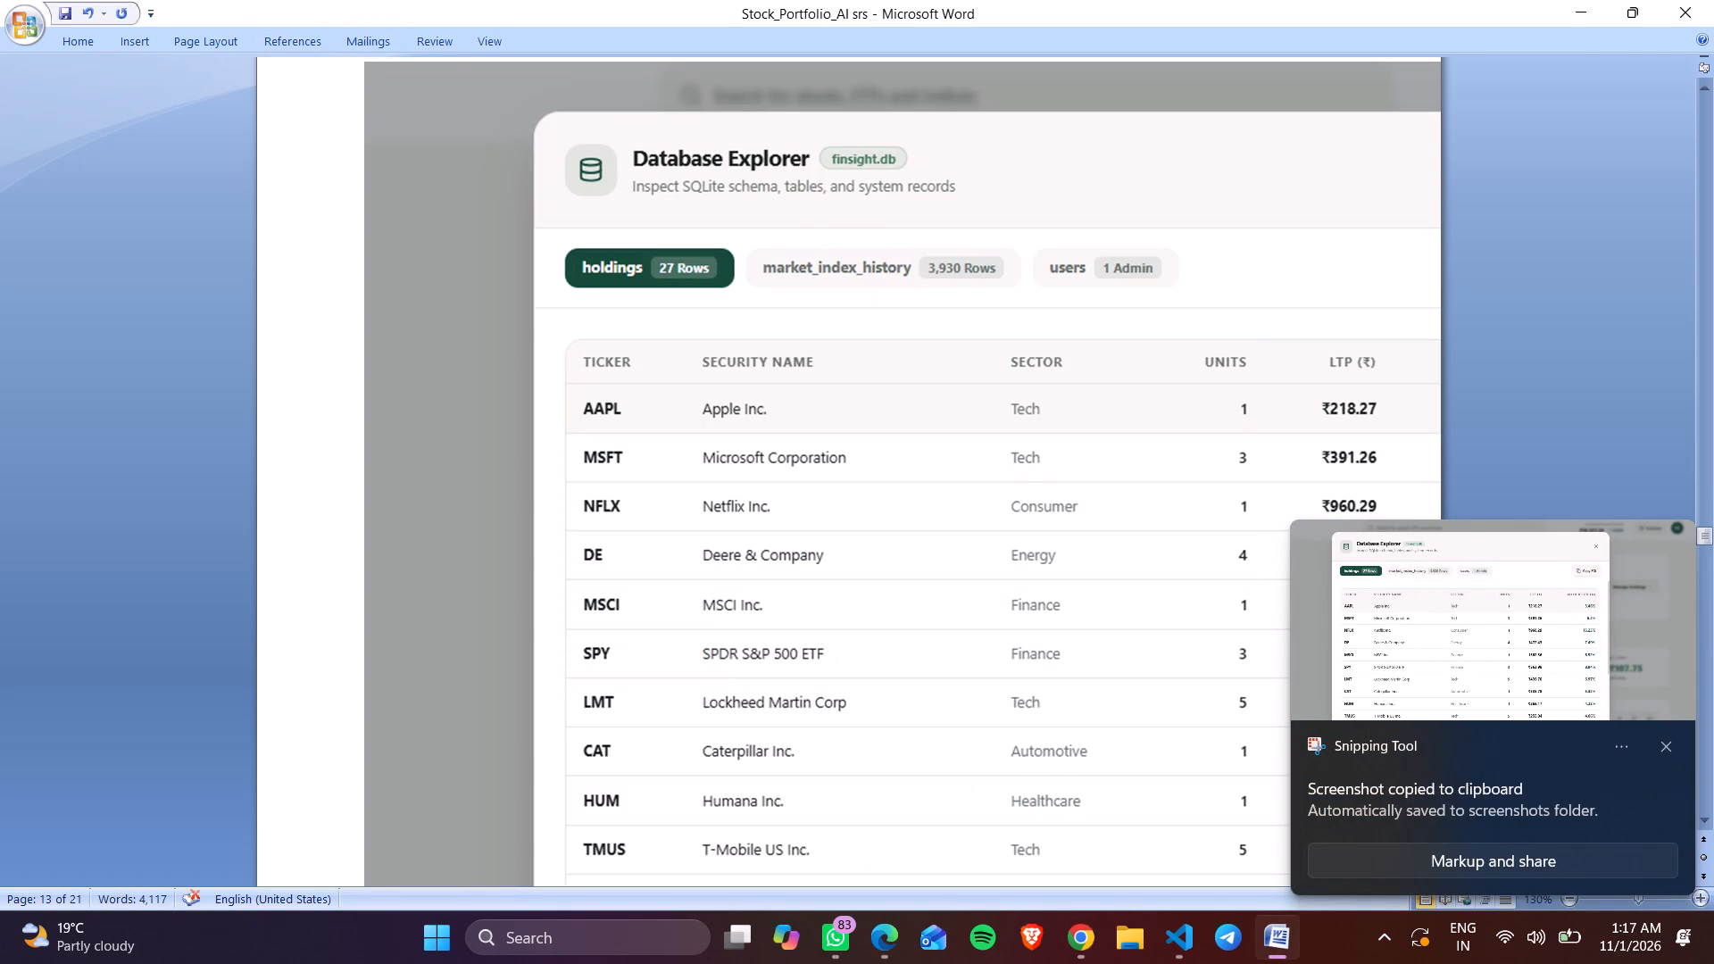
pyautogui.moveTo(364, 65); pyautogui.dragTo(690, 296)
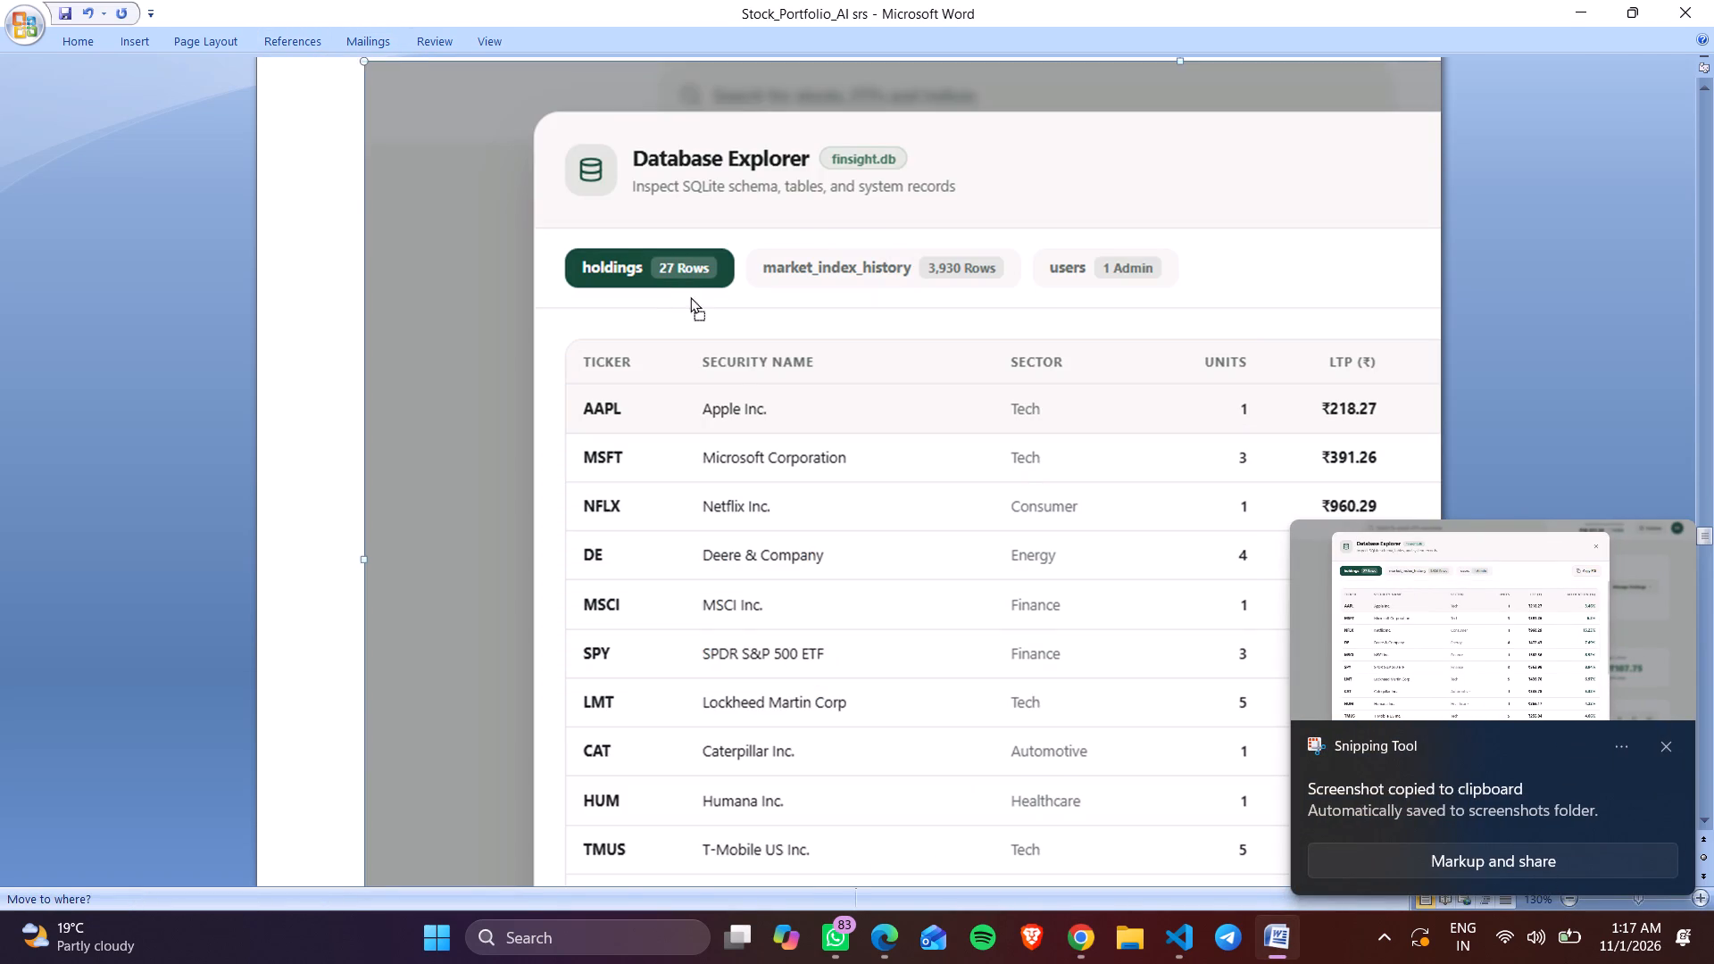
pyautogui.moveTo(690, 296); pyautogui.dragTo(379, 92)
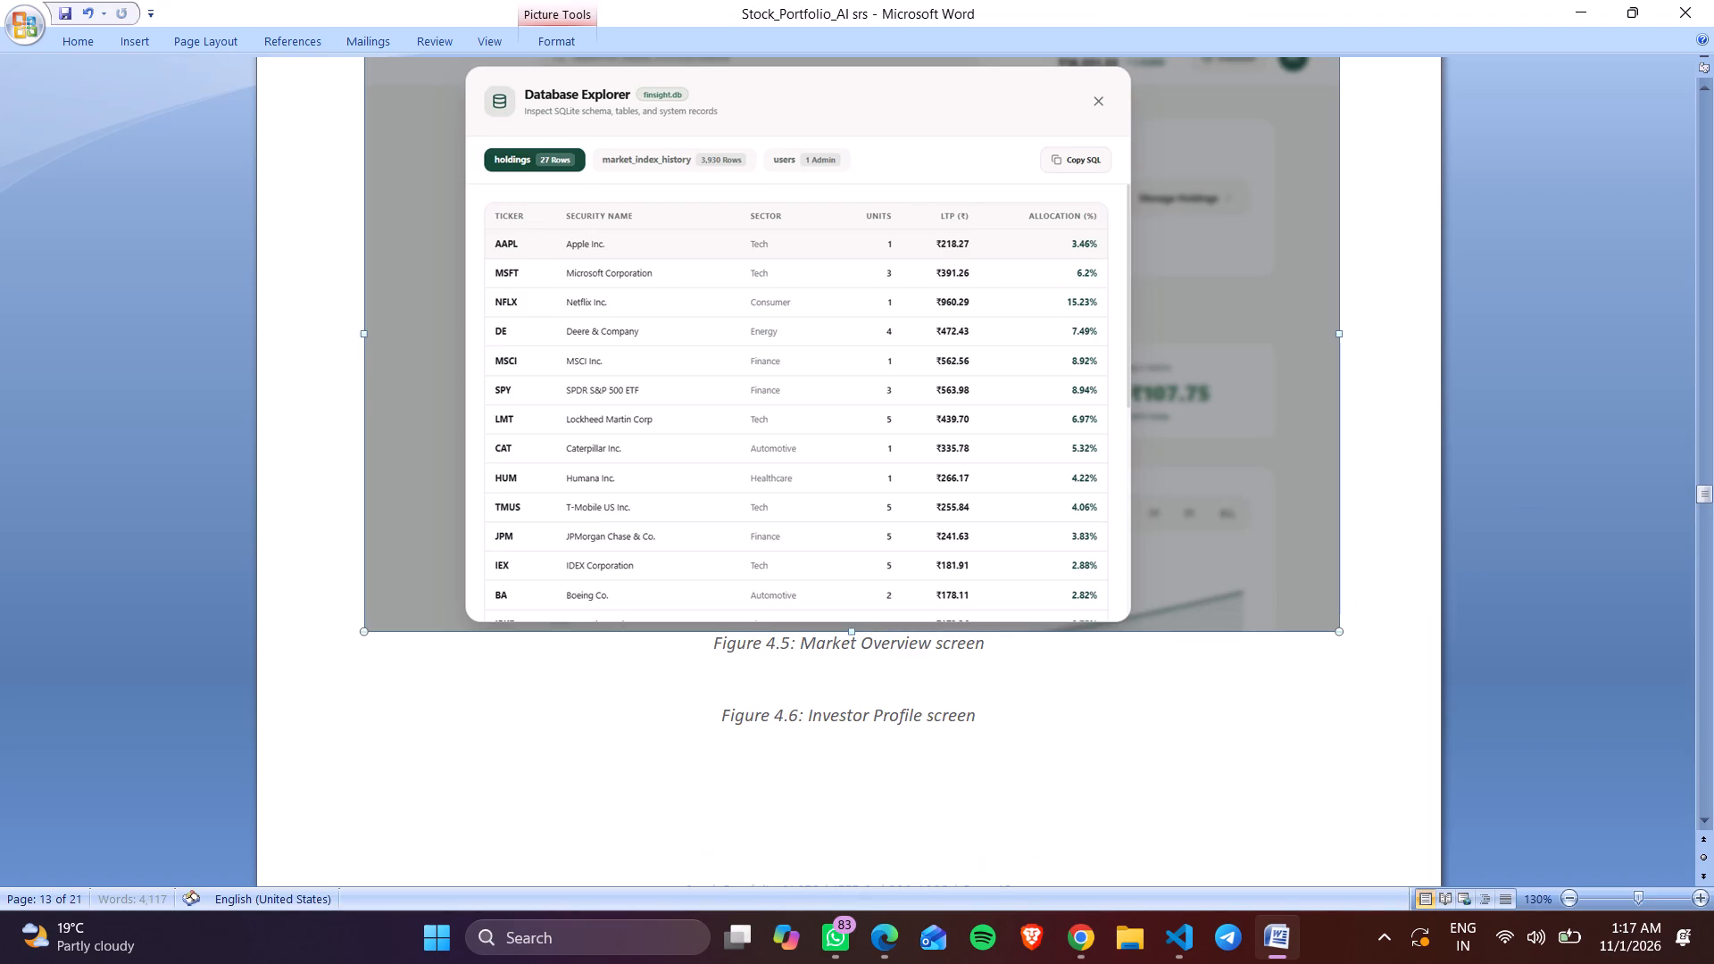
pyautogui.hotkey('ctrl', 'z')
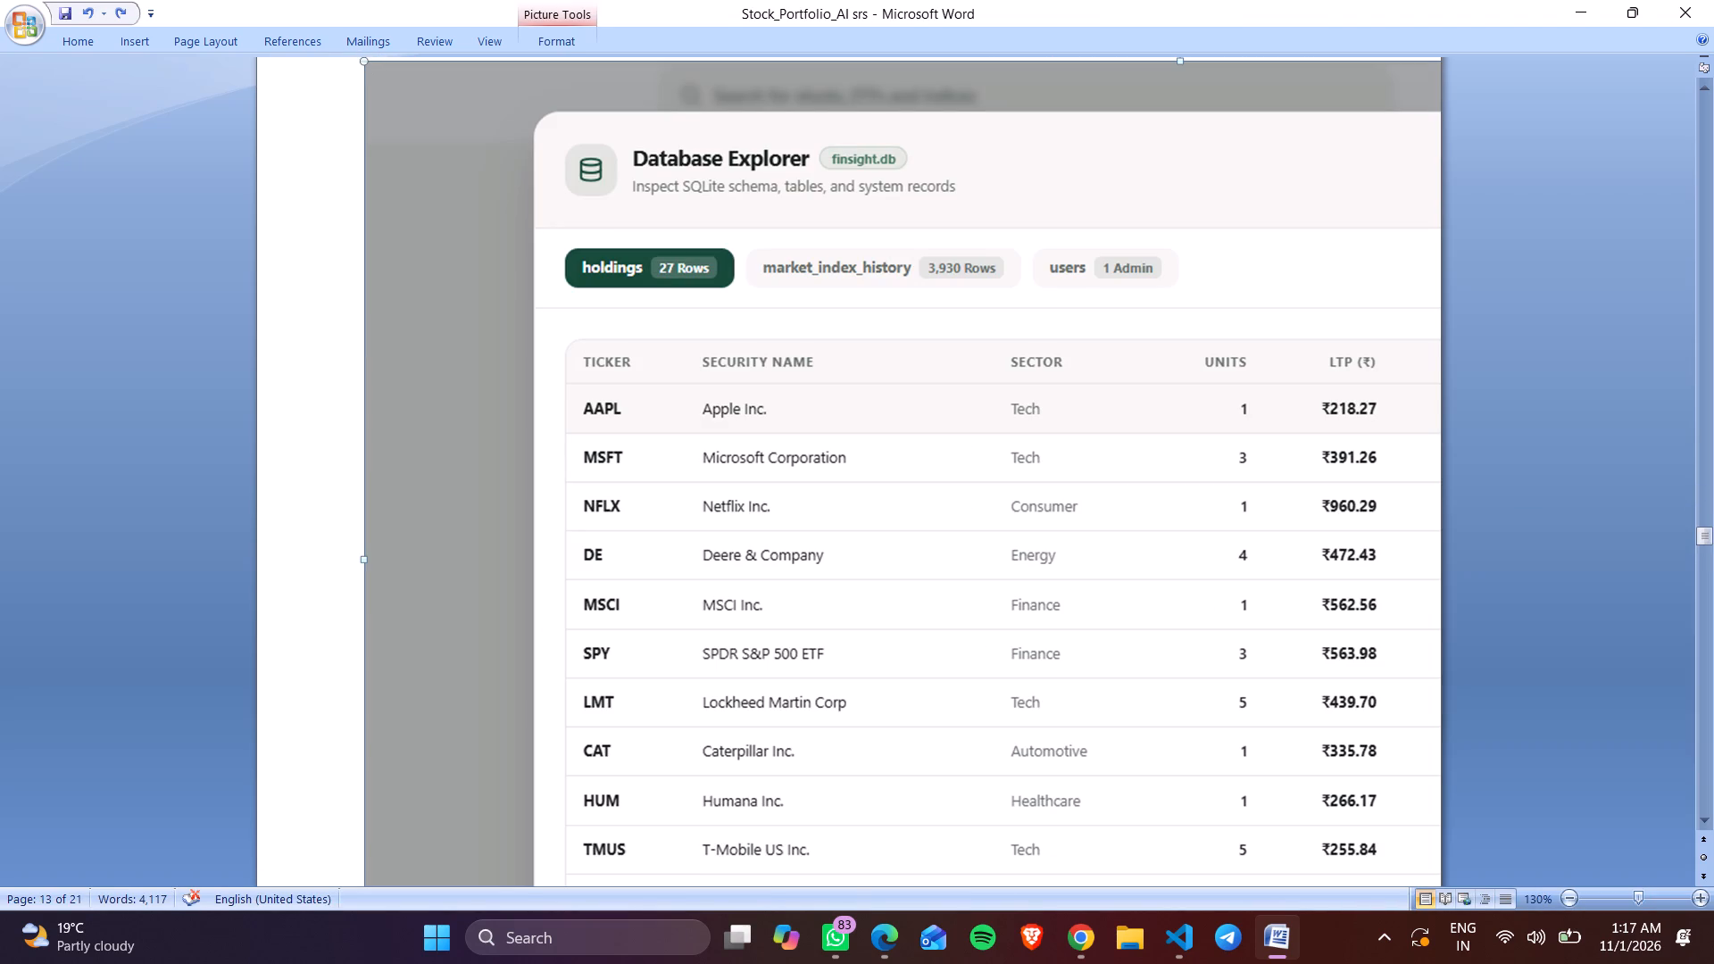
# Shrink the Database Explorer screenshot above the Figure 4.6 caption proportionally until it sits well inside the text margins.
pyautogui.moveTo(365, 67); pyautogui.dragTo(458, 151)
pyautogui.moveTo(362, 62); pyautogui.dragTo(383, 77)
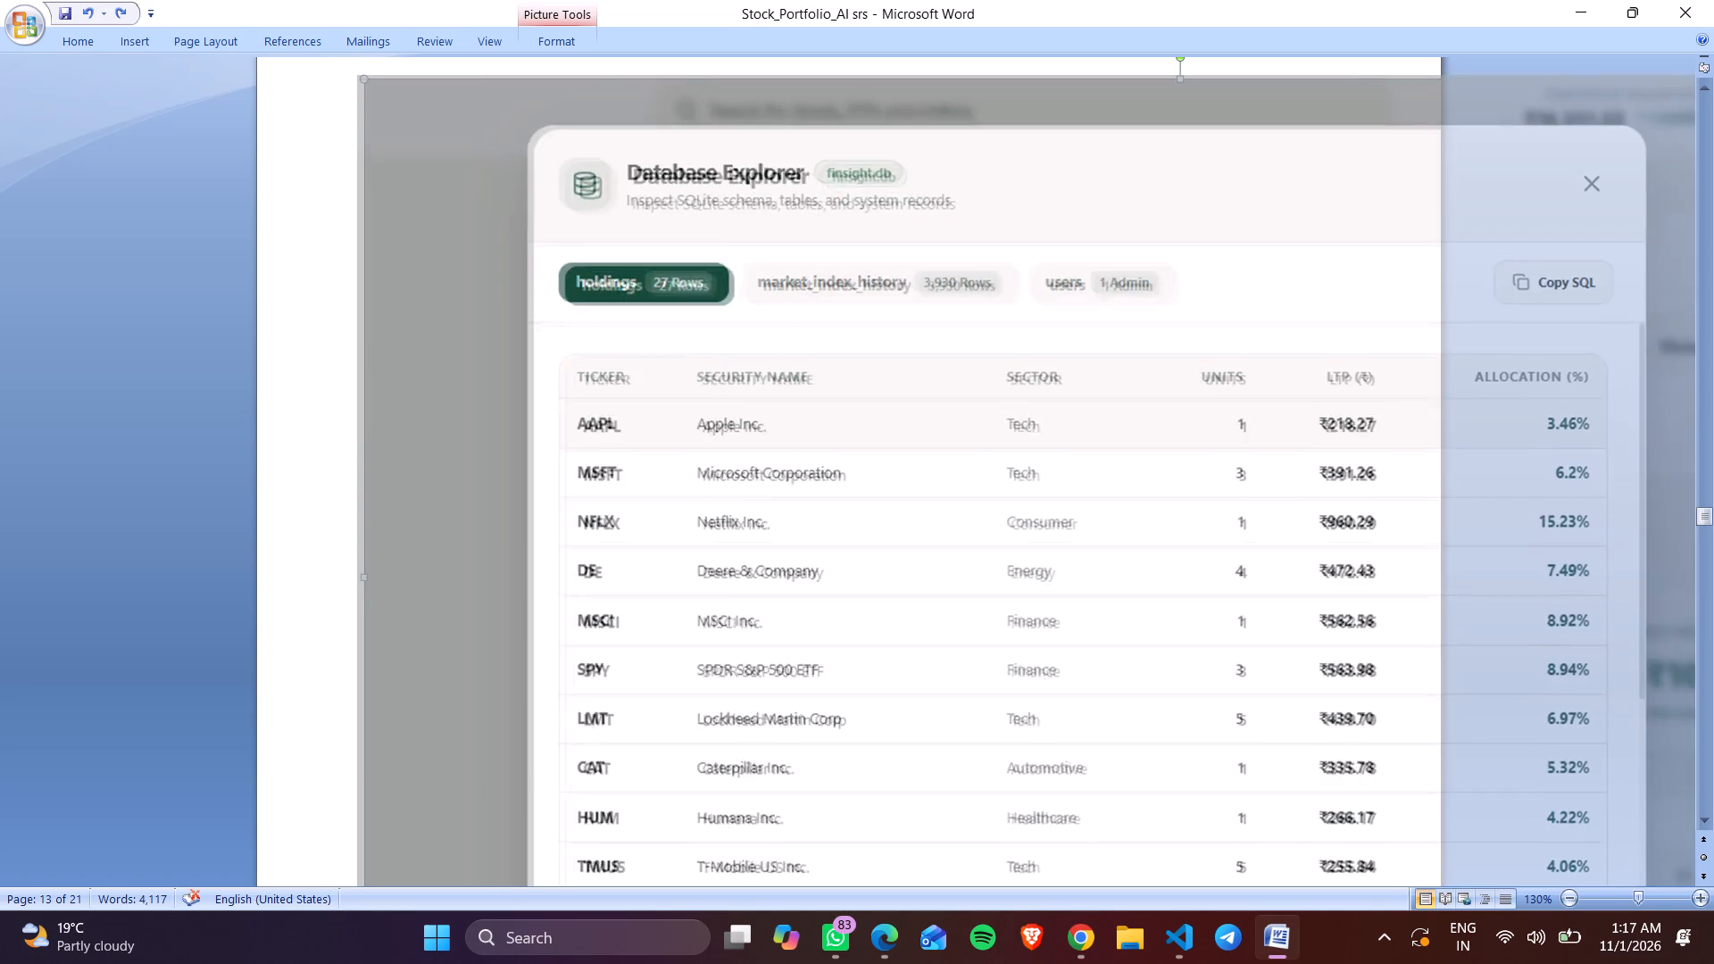
pyautogui.moveTo(383, 77); pyautogui.dragTo(1040, 502)
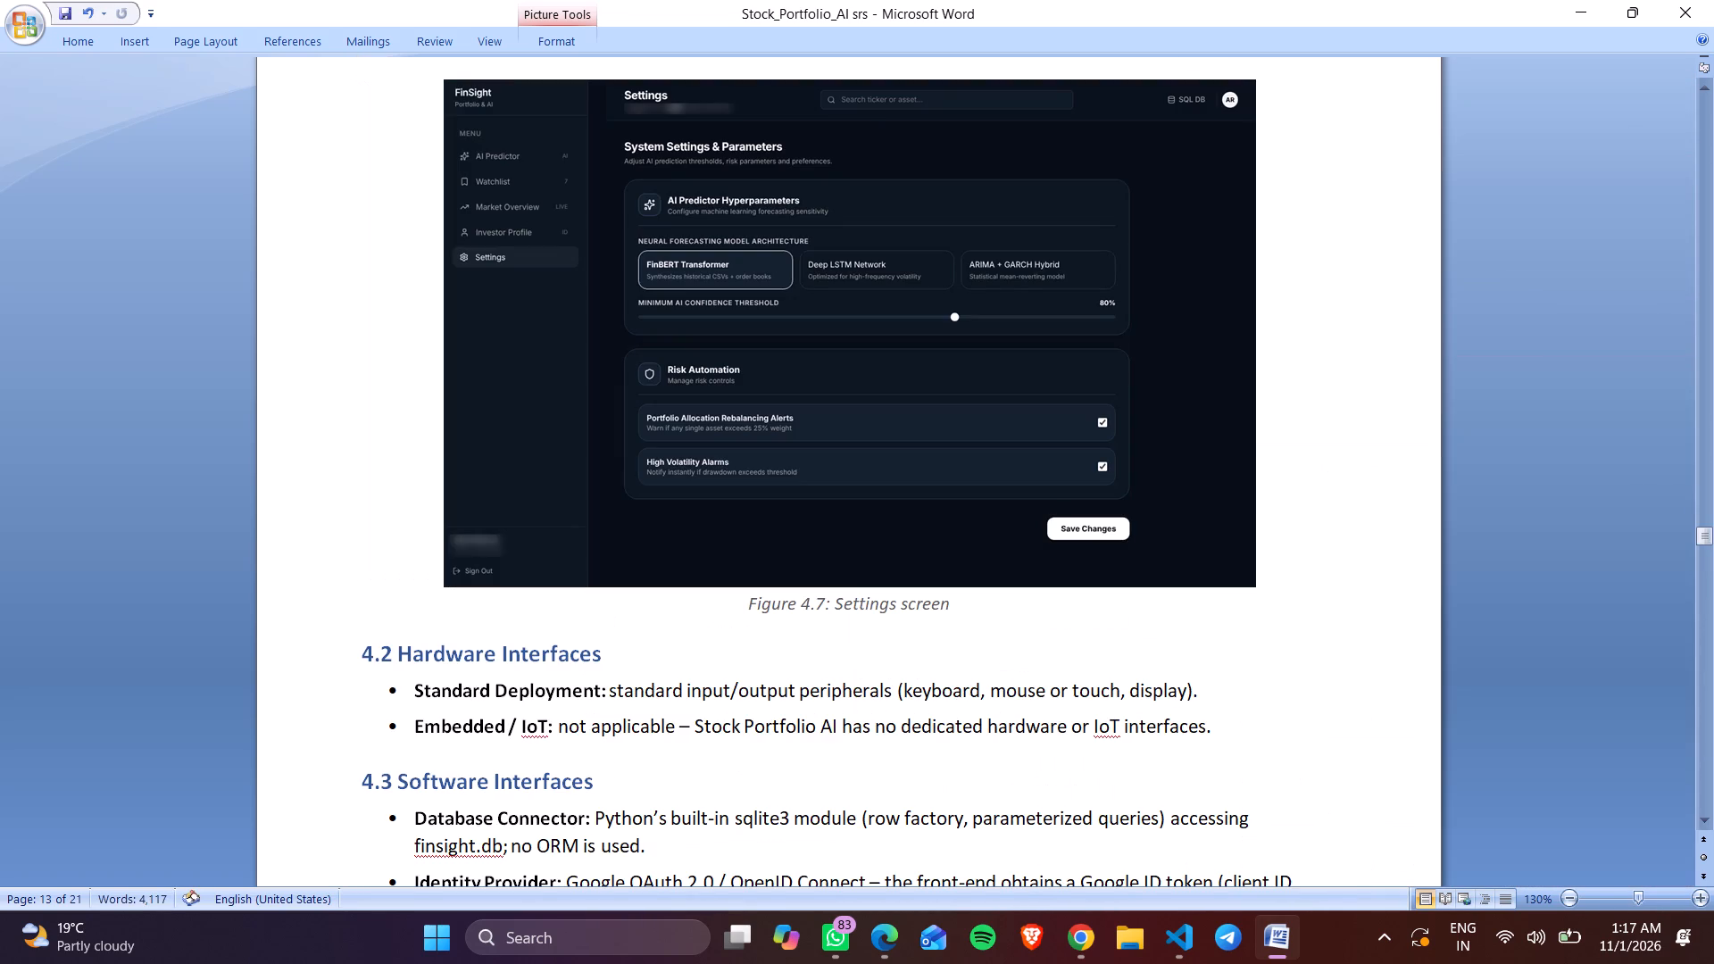
pyautogui.scroll(16, 905, 466)
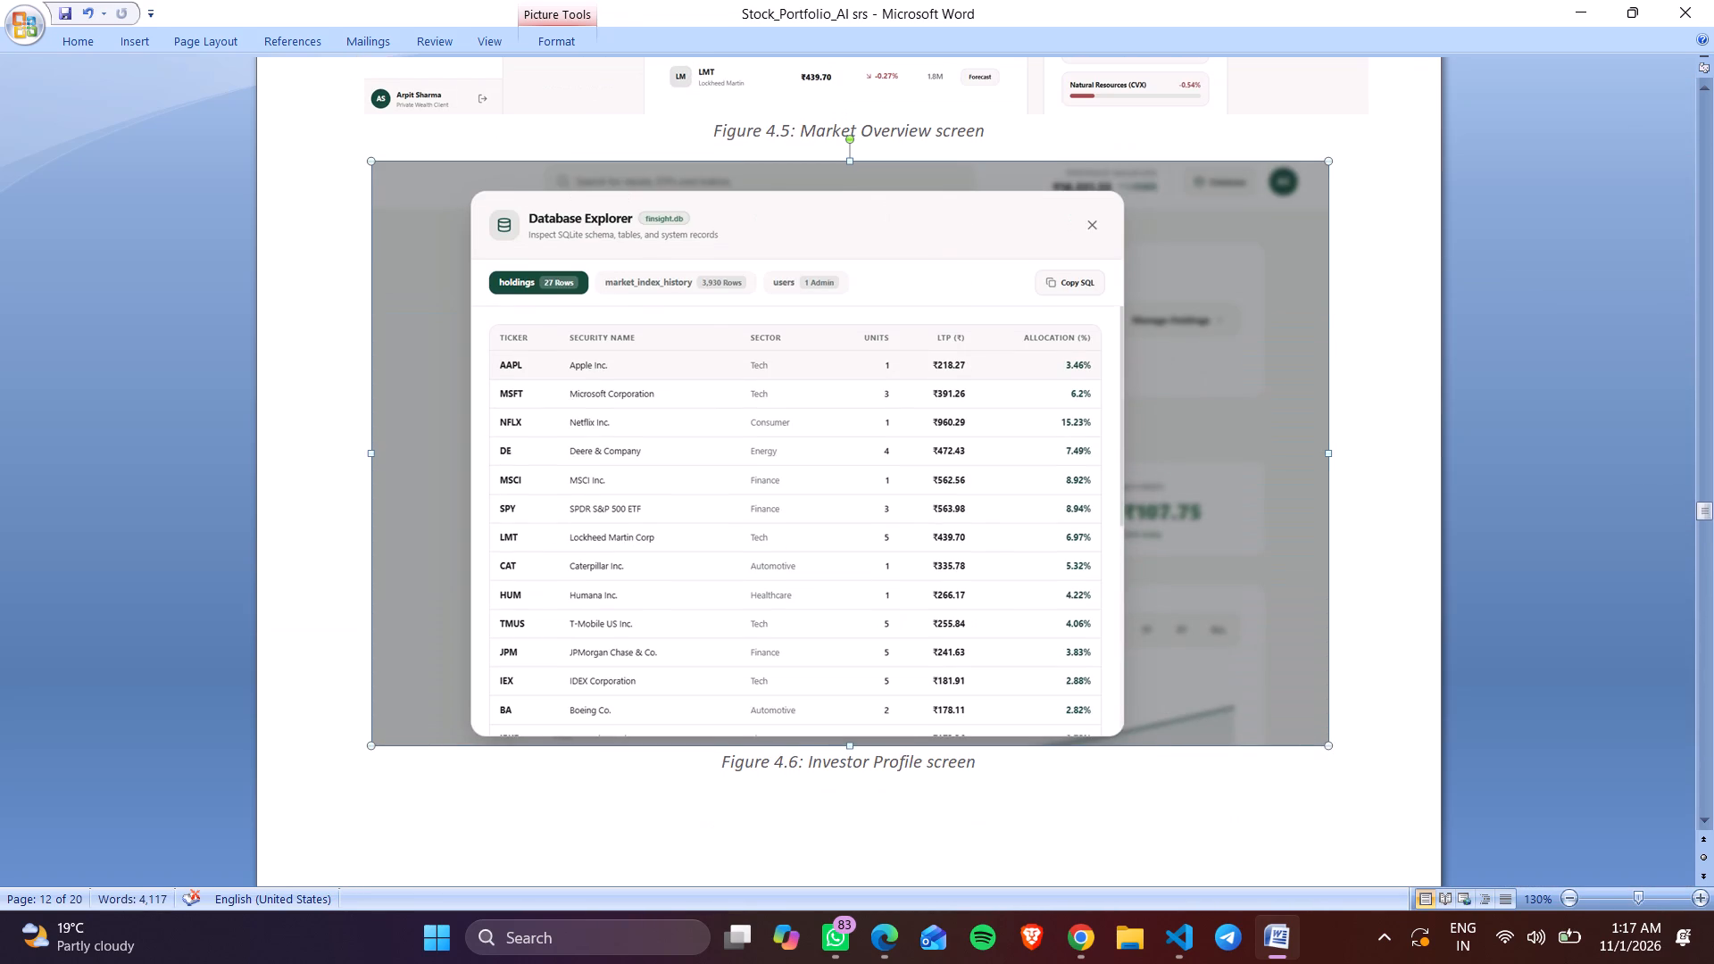
pyautogui.moveTo(1328, 164); pyautogui.dragTo(1312, 175)
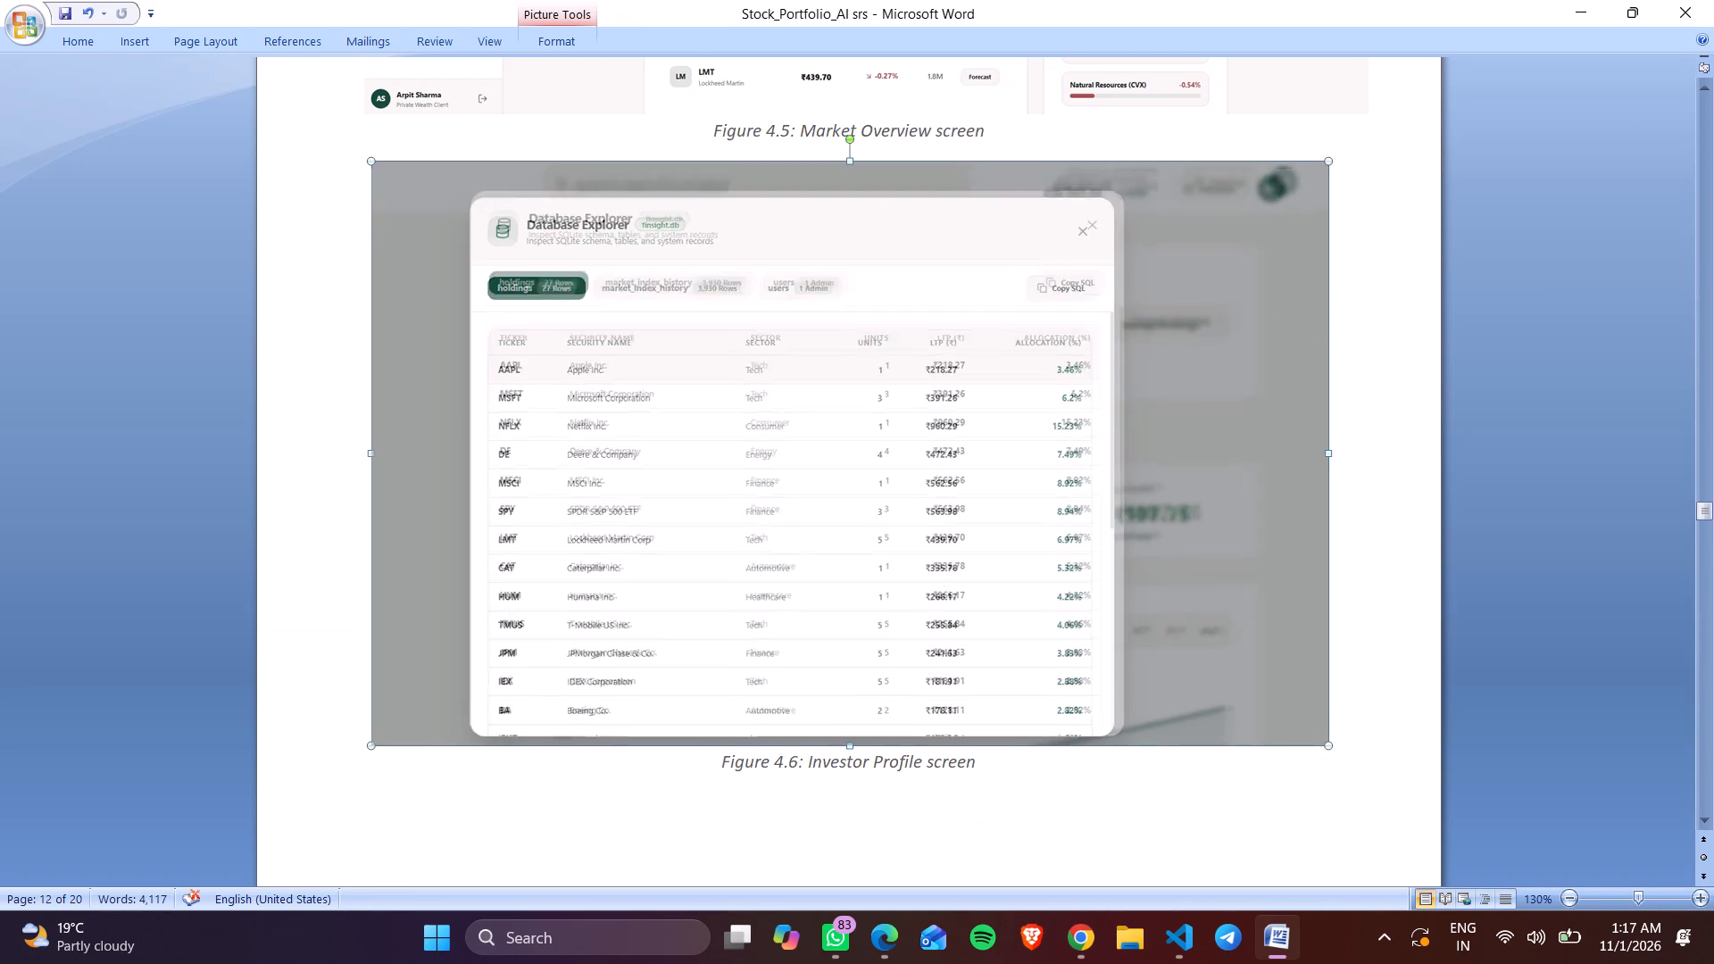
pyautogui.moveTo(1312, 175); pyautogui.dragTo(1235, 224)
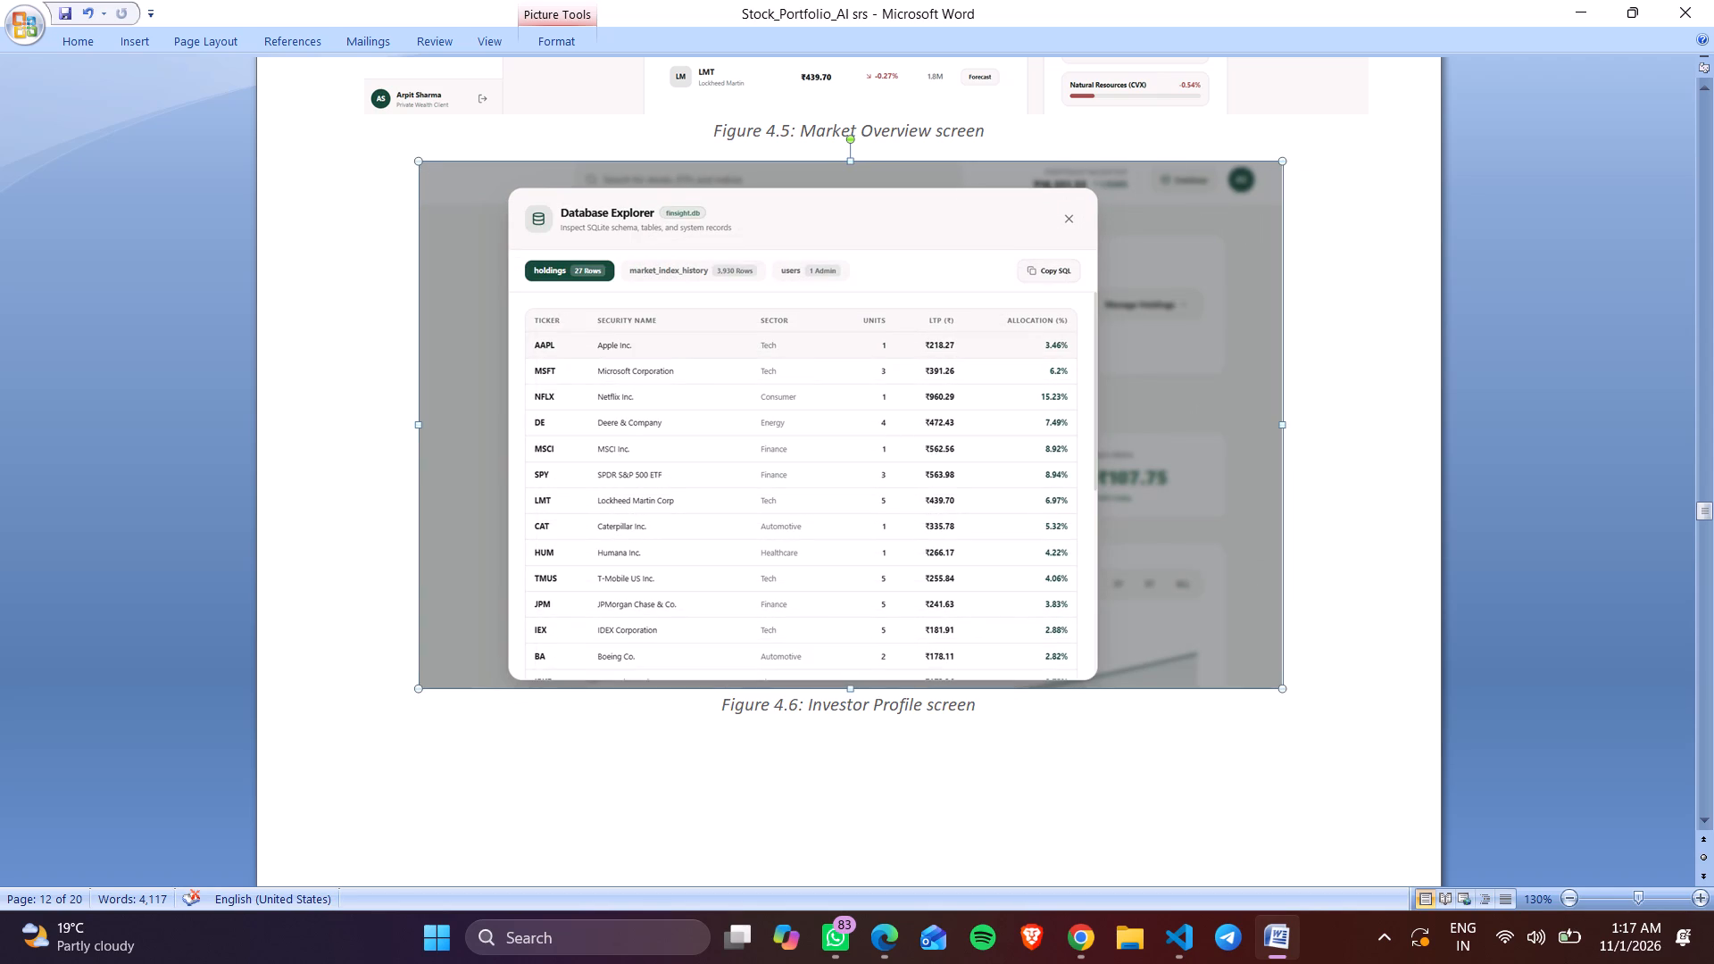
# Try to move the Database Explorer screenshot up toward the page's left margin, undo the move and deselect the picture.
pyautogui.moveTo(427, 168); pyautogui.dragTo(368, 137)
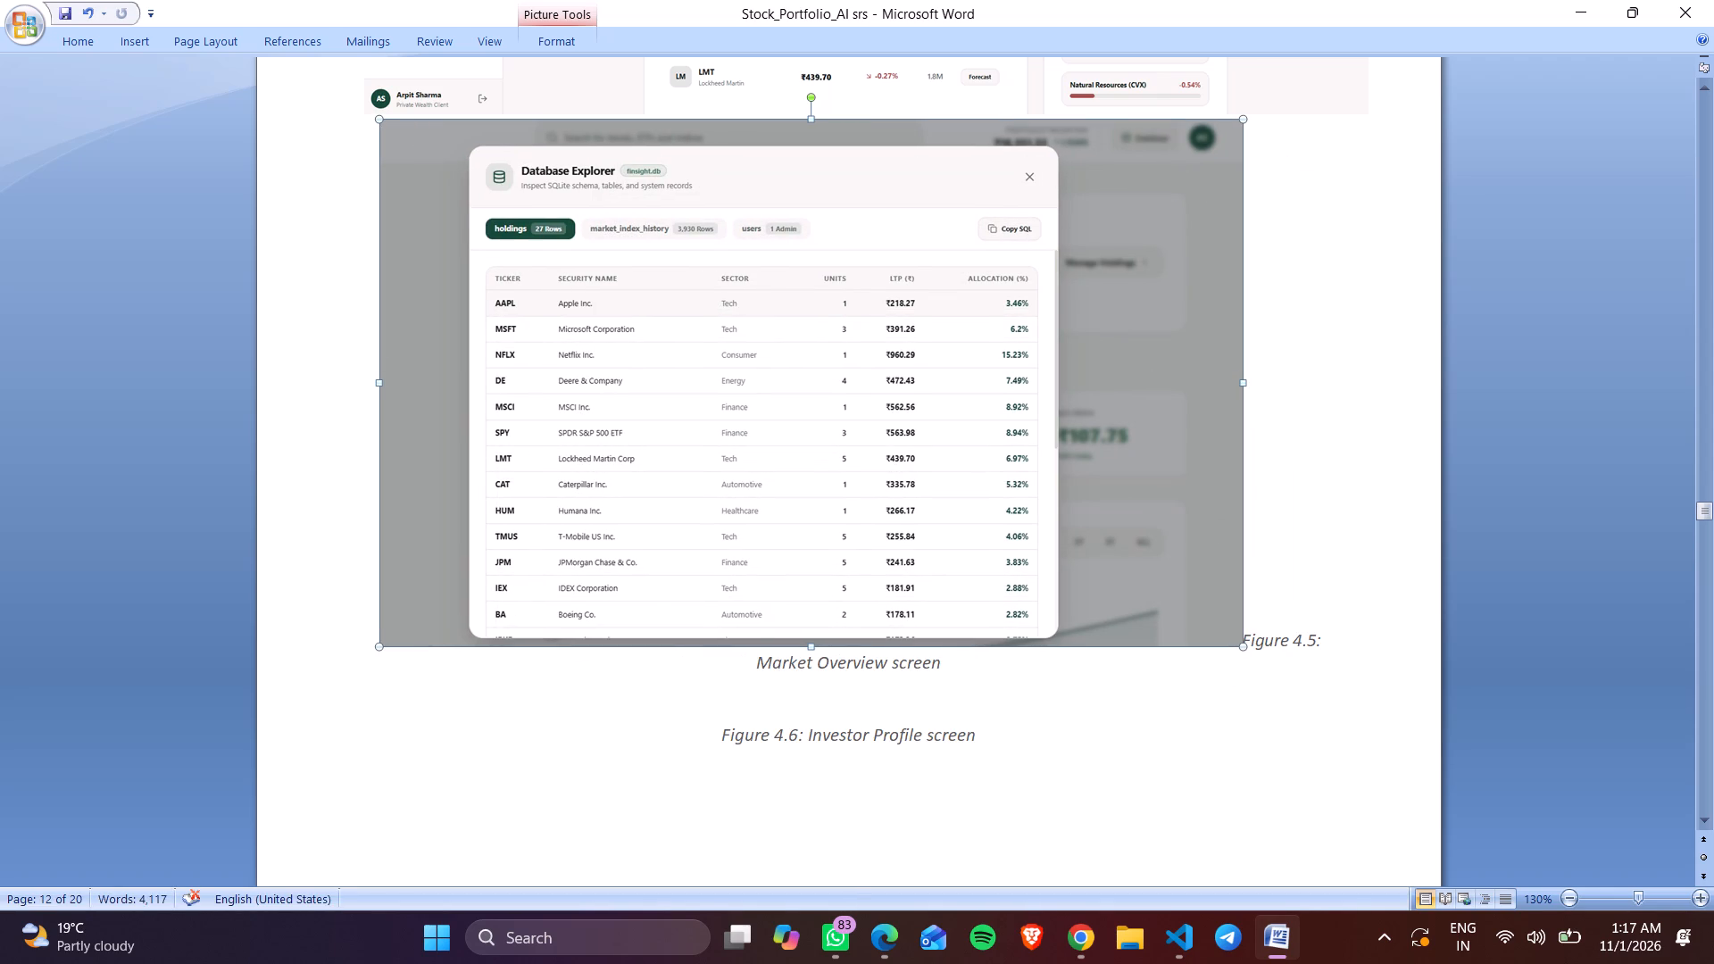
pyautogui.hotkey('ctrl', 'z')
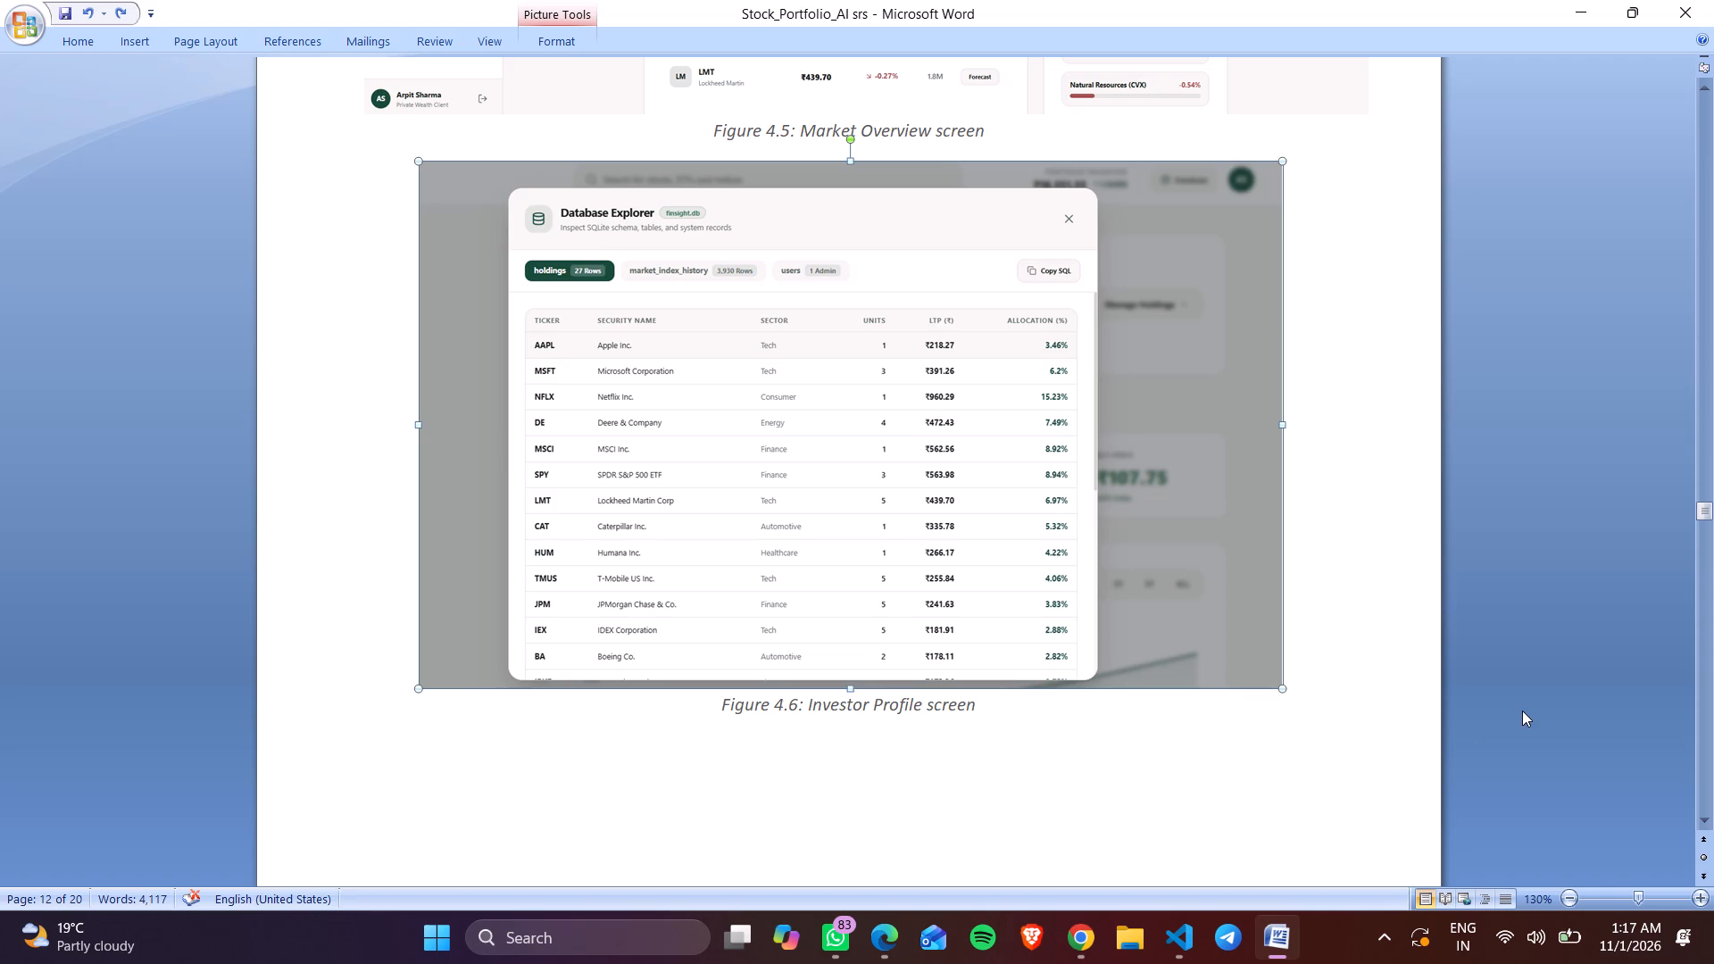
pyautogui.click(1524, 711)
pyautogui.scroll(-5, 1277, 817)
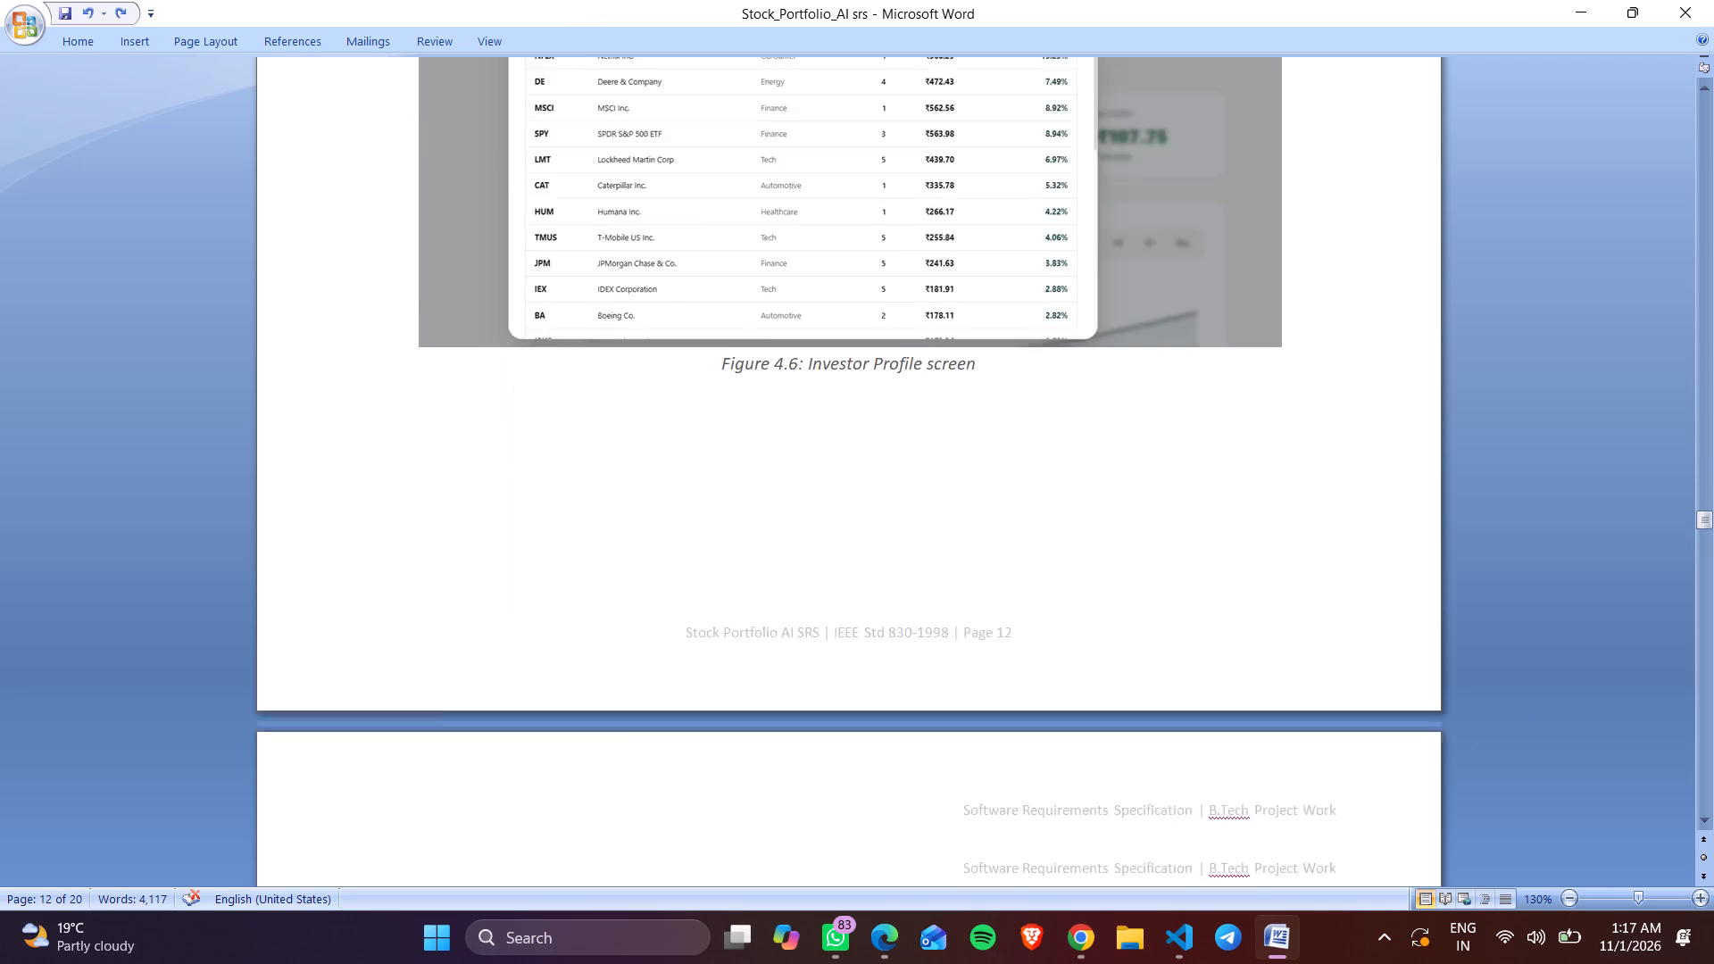
# Cut the old FinSight settings picture above the Figure 4.7 caption.
pyautogui.scroll(-11, 1277, 817)
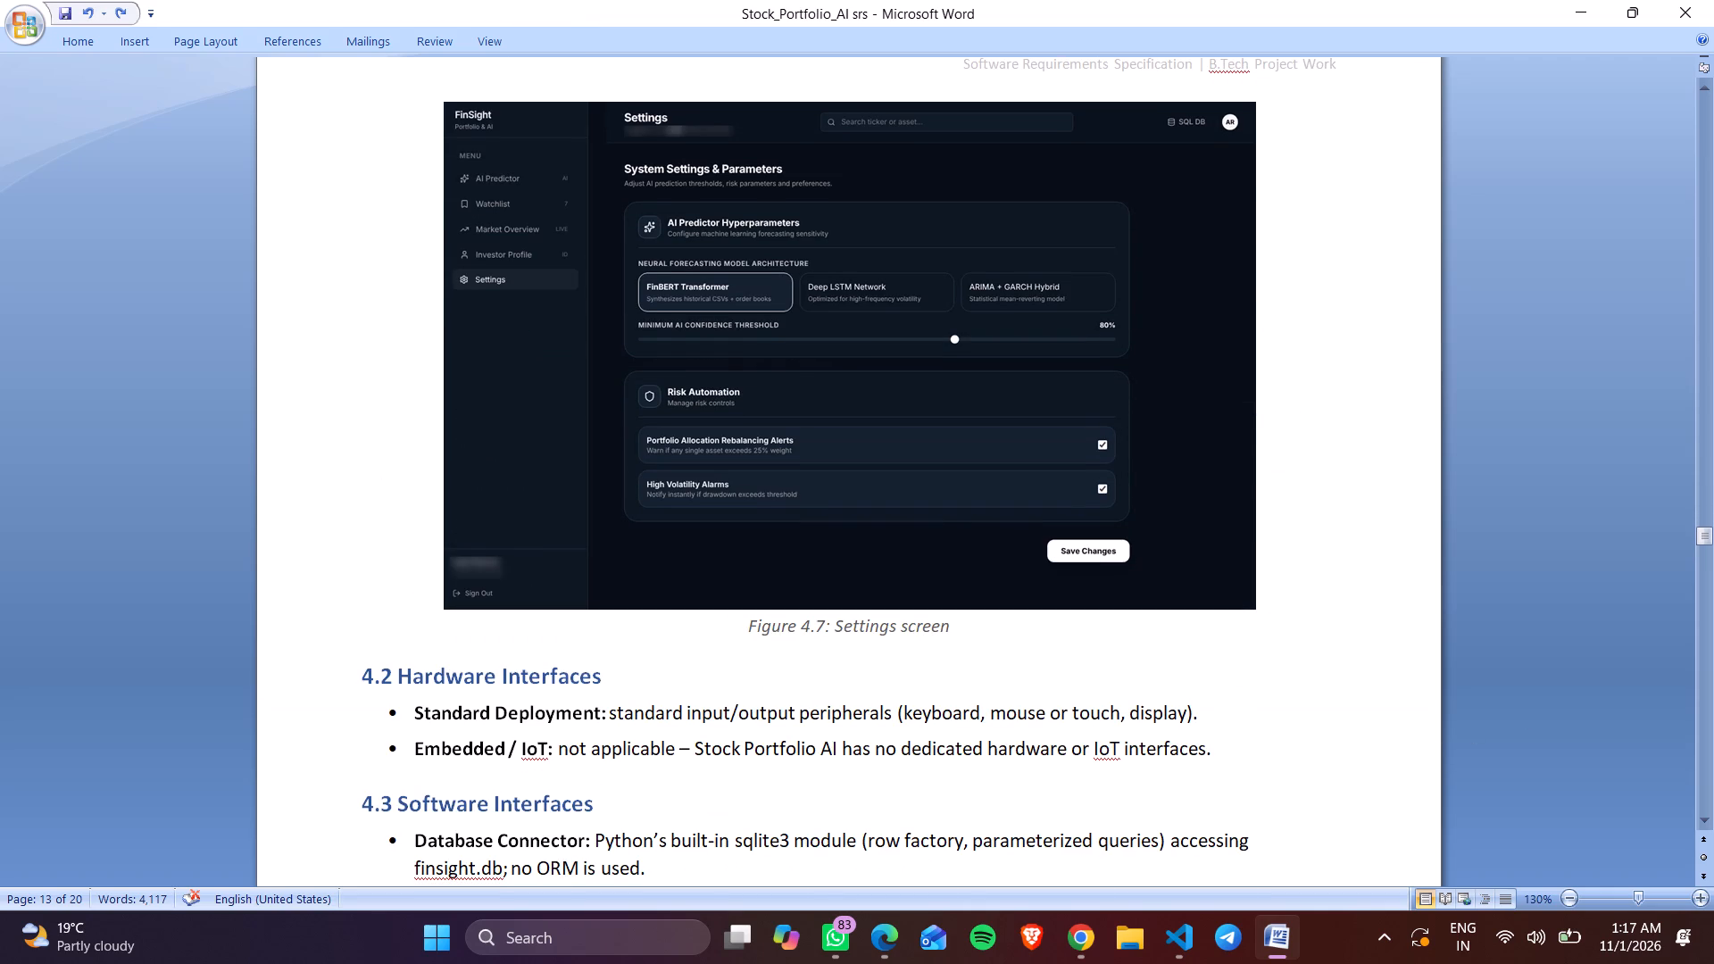
pyautogui.rightClick(963, 455)
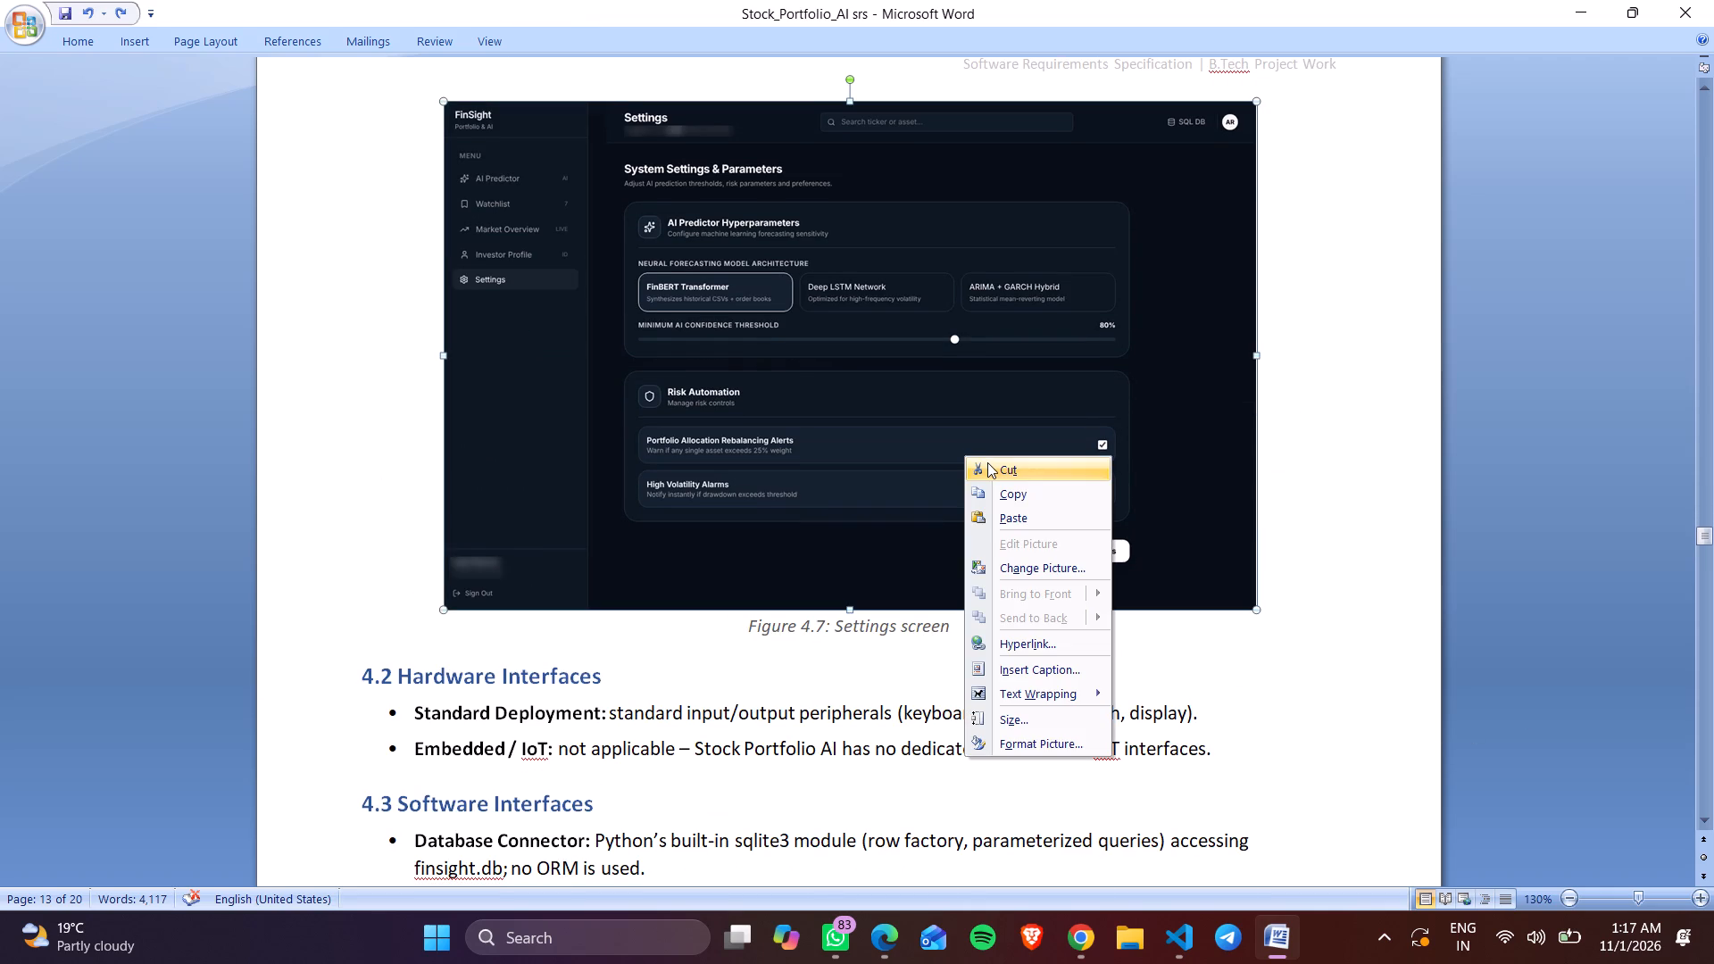
pyautogui.click(987, 462)
# Switch to the StockPortfolio AI site in Chrome, close the Database Explorer and capture the Settings page from its Statistical Model Engine section as a screenshot.
pyautogui.hotkey('alt', 'Tab')
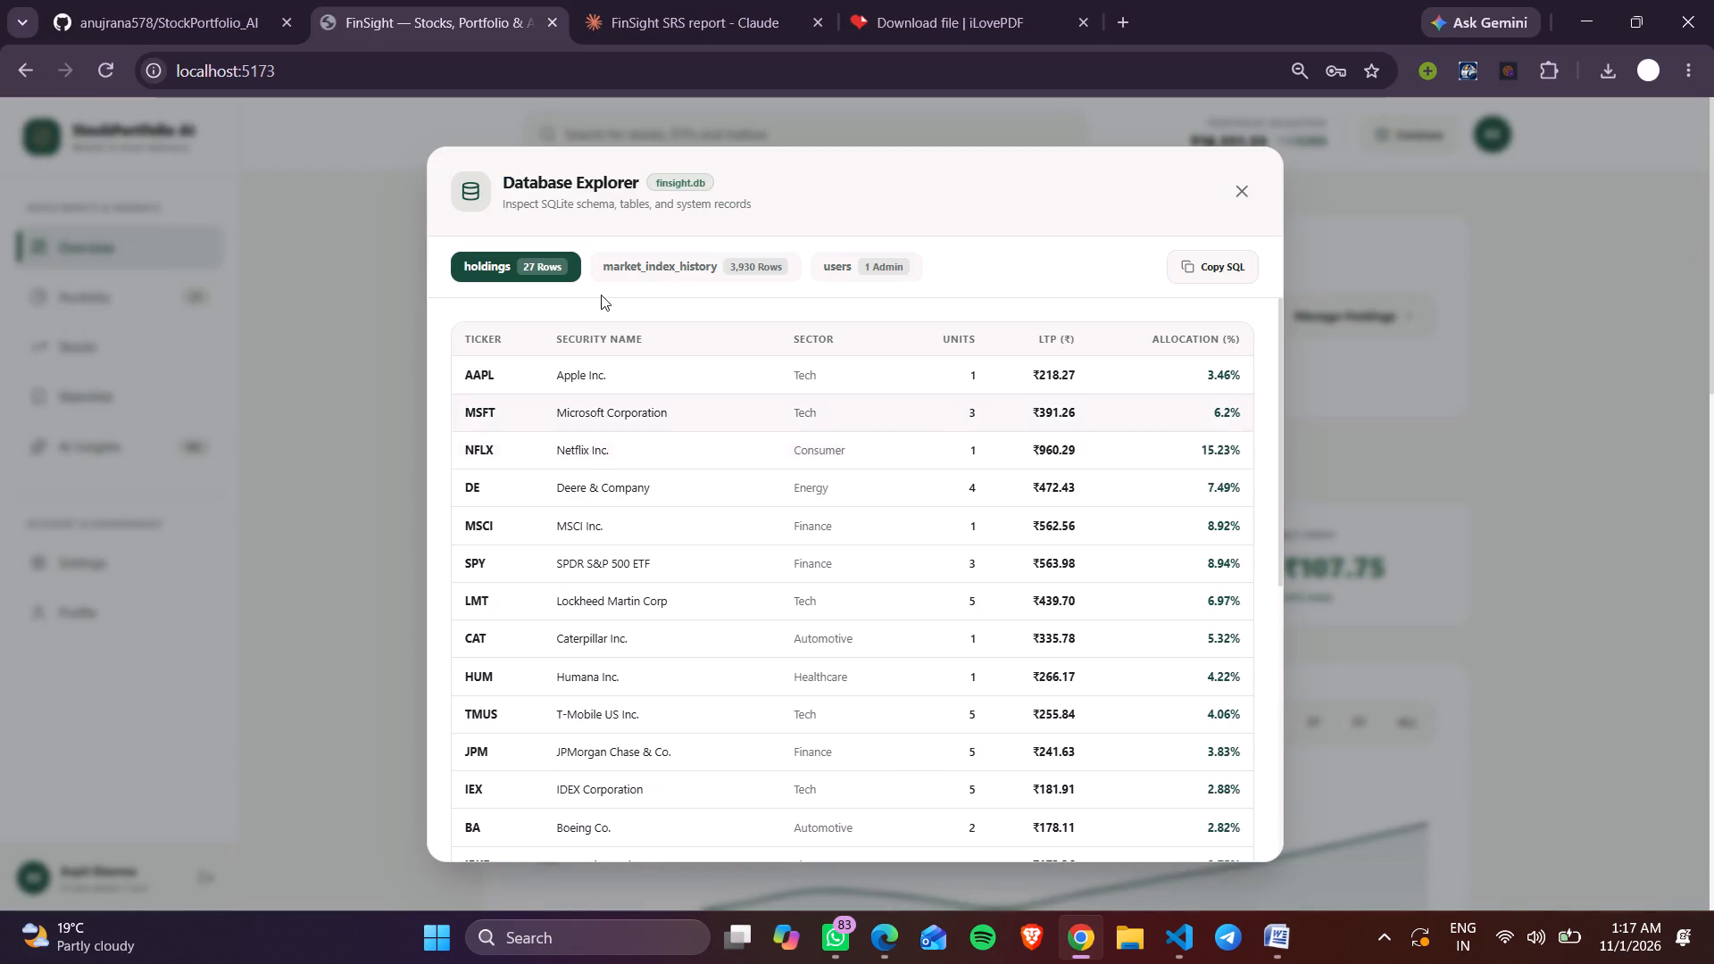
pyautogui.click(328, 233)
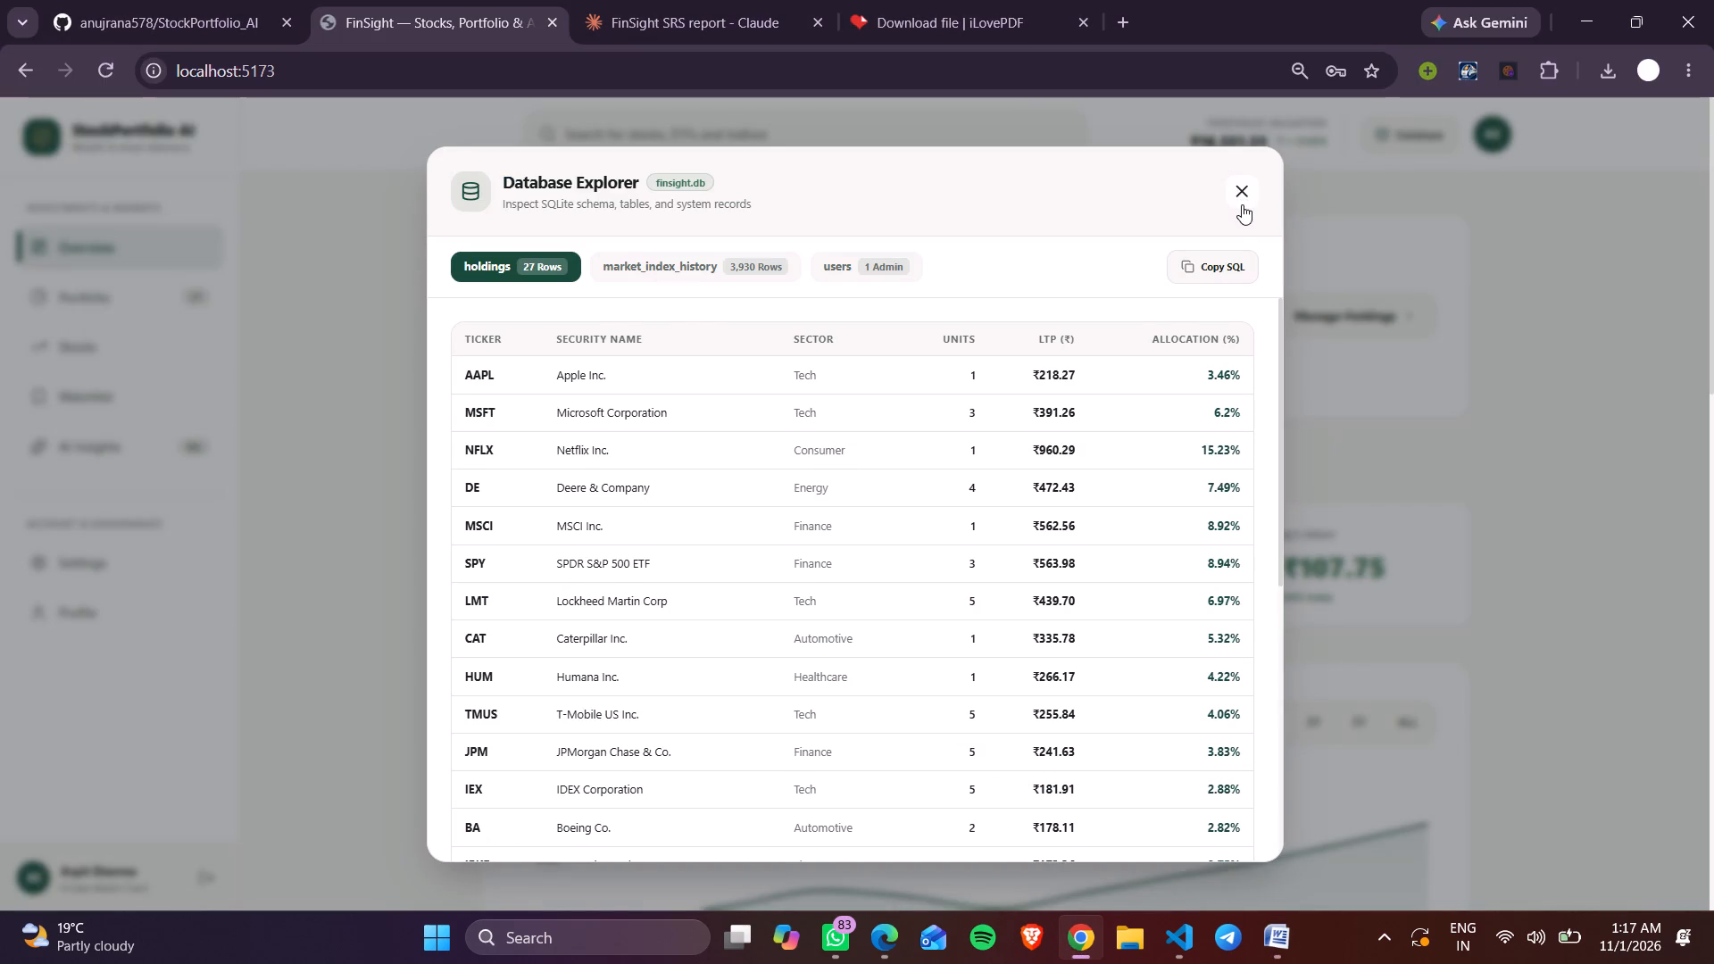
pyautogui.click(1242, 204)
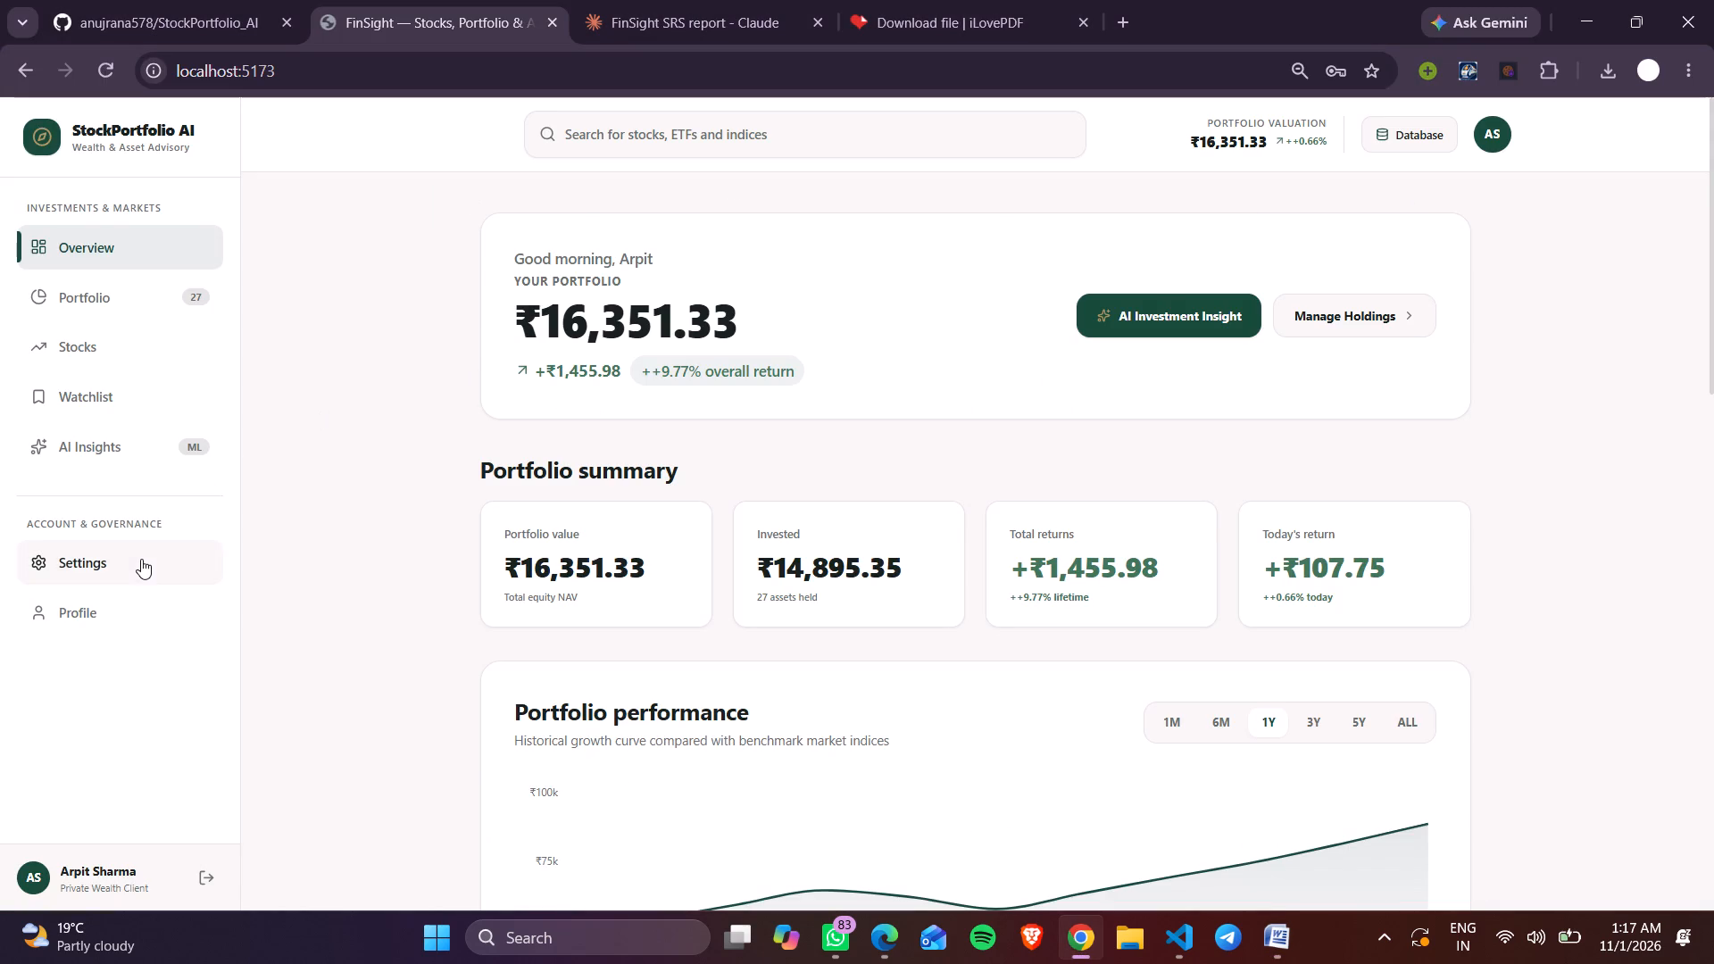
pyautogui.click(141, 559)
pyautogui.scroll(-1, 141, 559)
pyautogui.scroll(1, 141, 559)
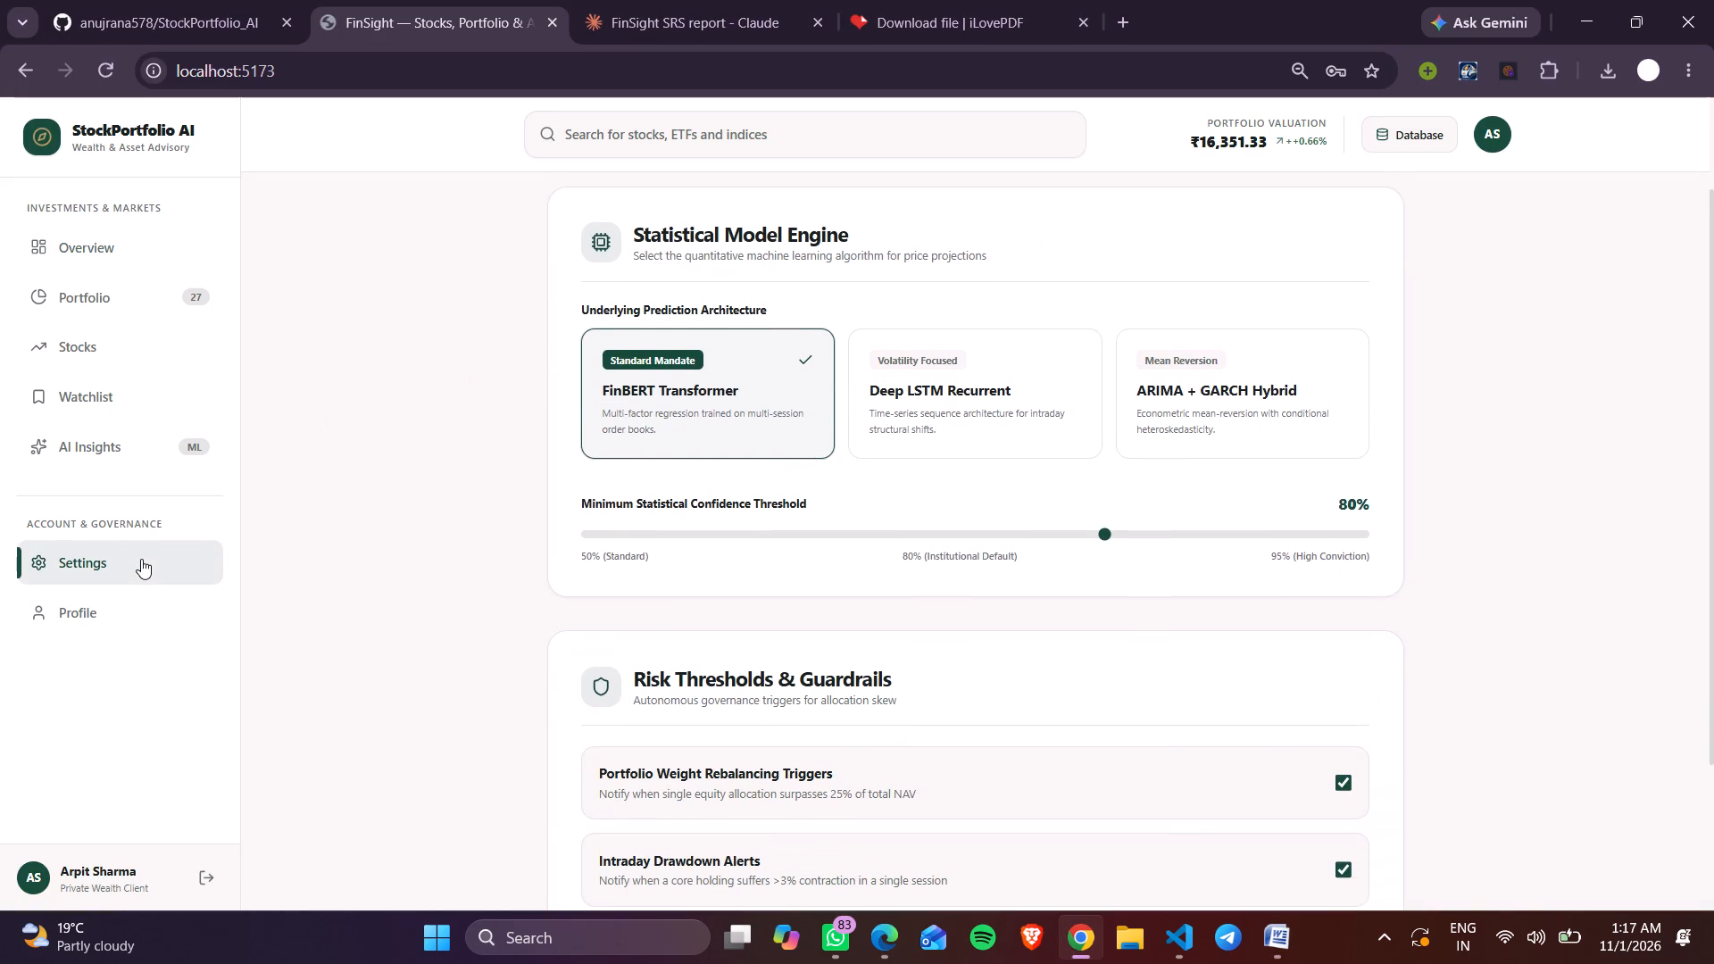
pyautogui.scroll(1, 141, 559)
pyautogui.press('Print')
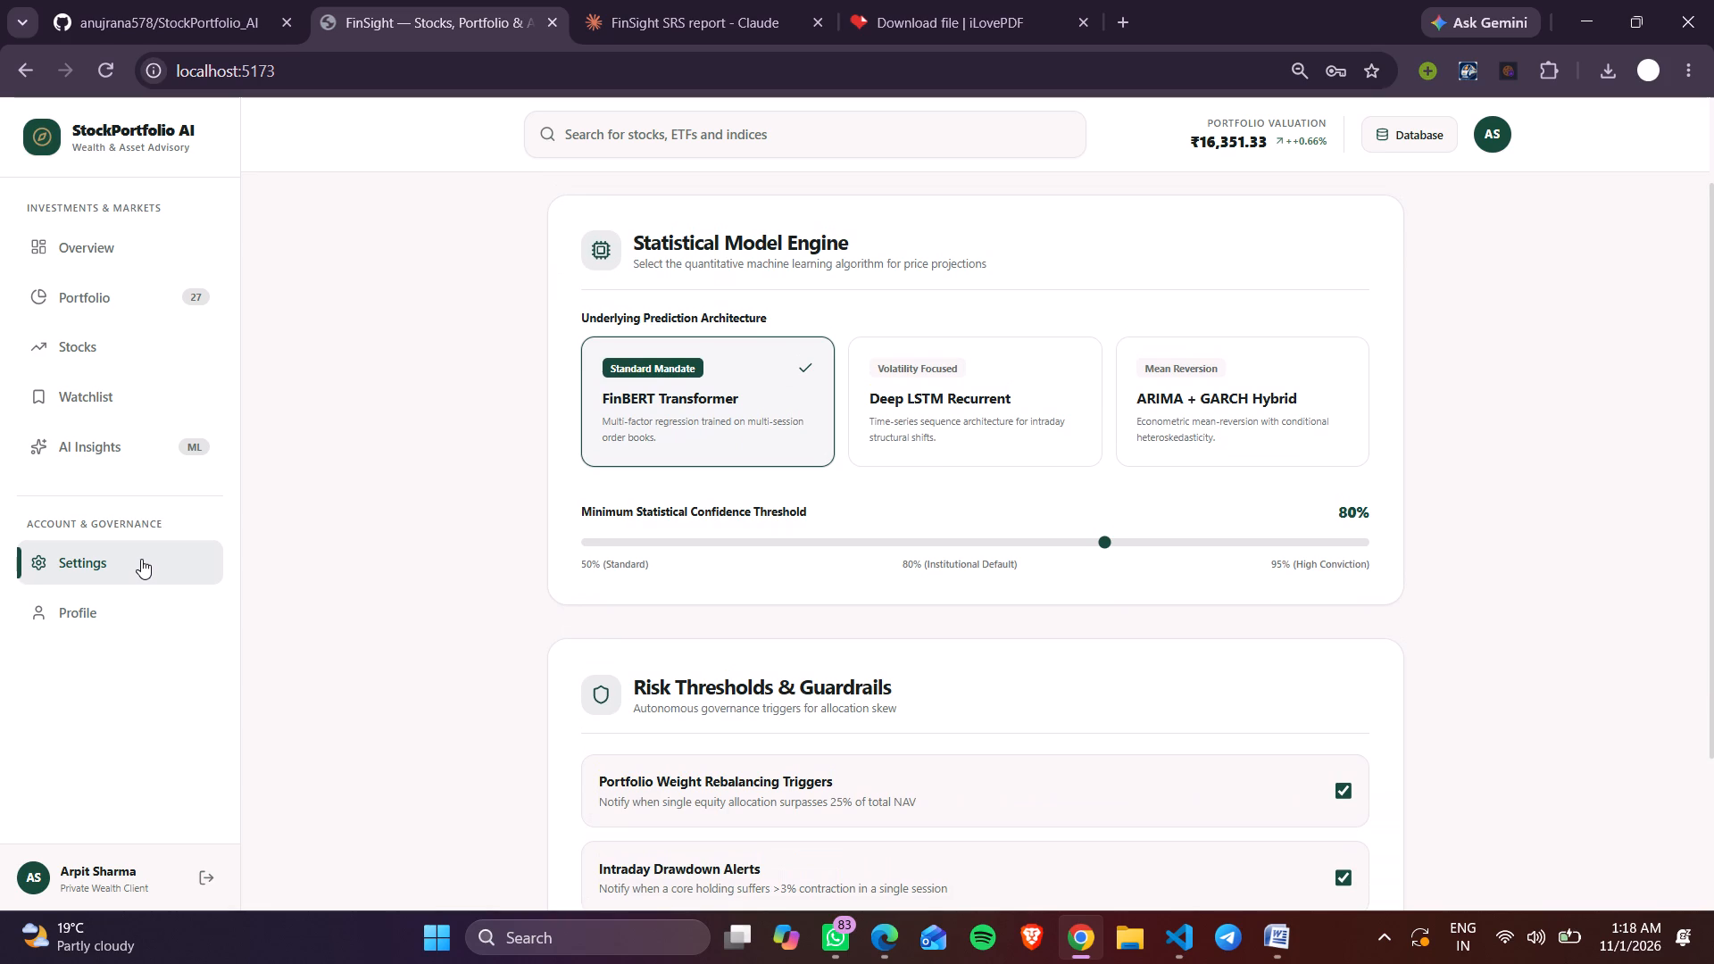
pyautogui.moveTo(0, 90); pyautogui.dragTo(1599, 963)
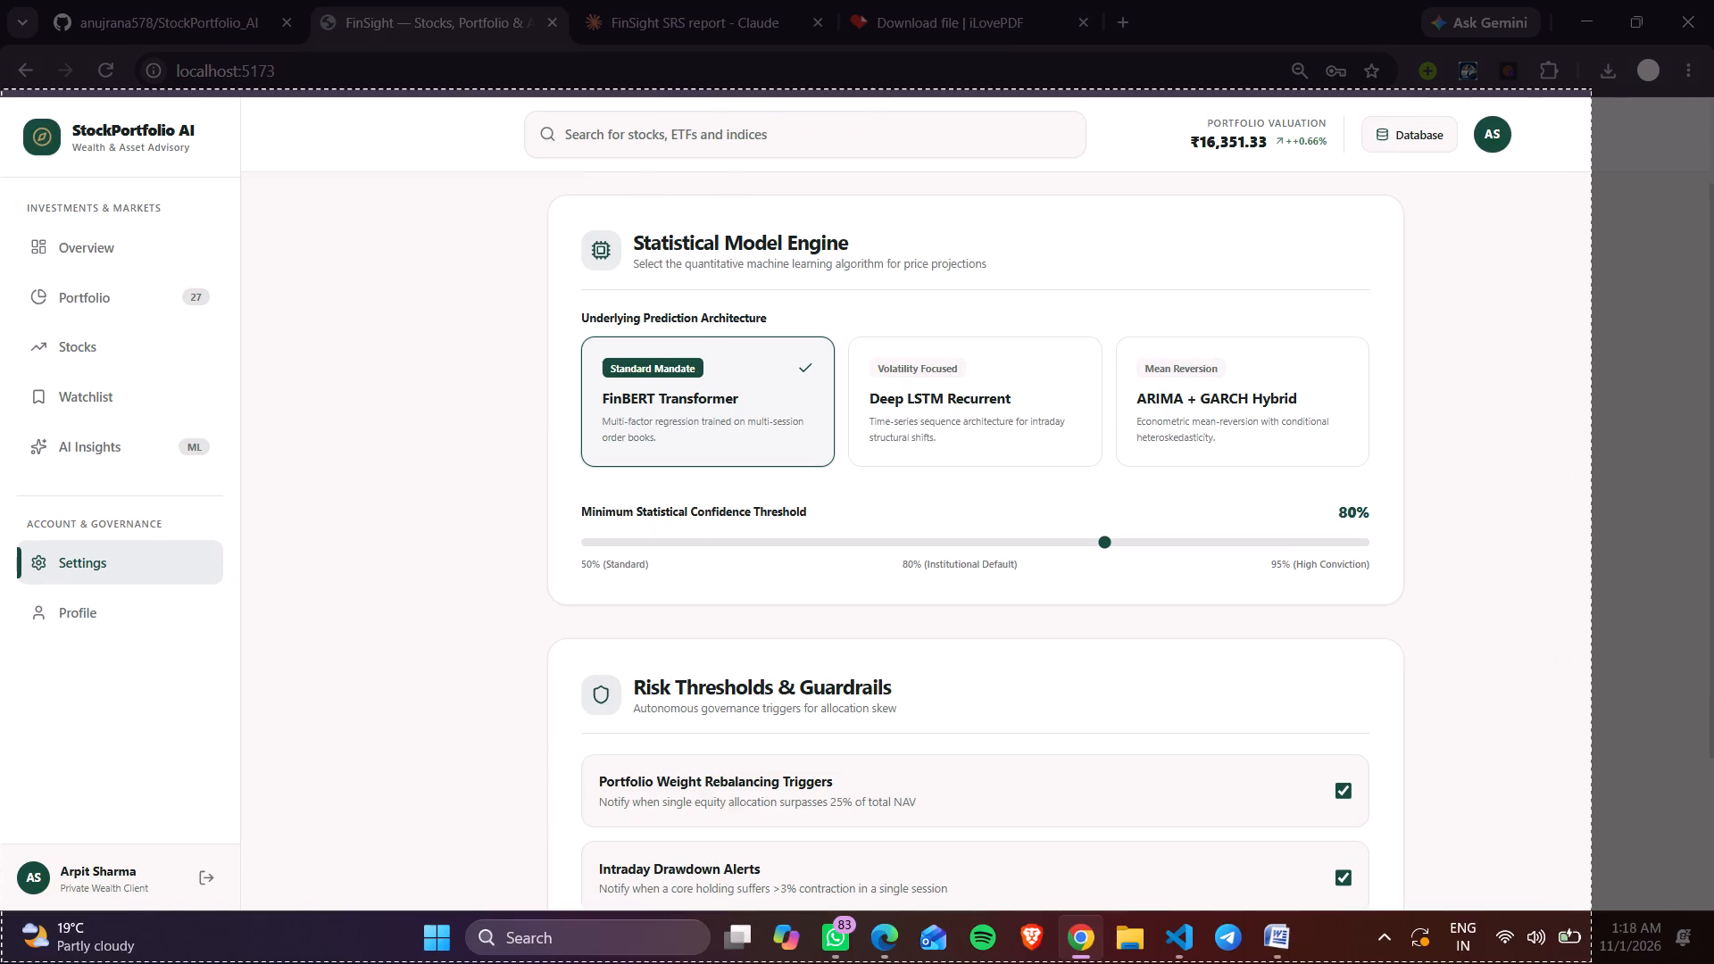
pyautogui.moveTo(1599, 963); pyautogui.dragTo(1713, 910)
# Switch to the SRS report in Word and paste the captured Settings screenshot above the Figure 4.7 caption.
pyautogui.hotkey('alt', 'Tab')
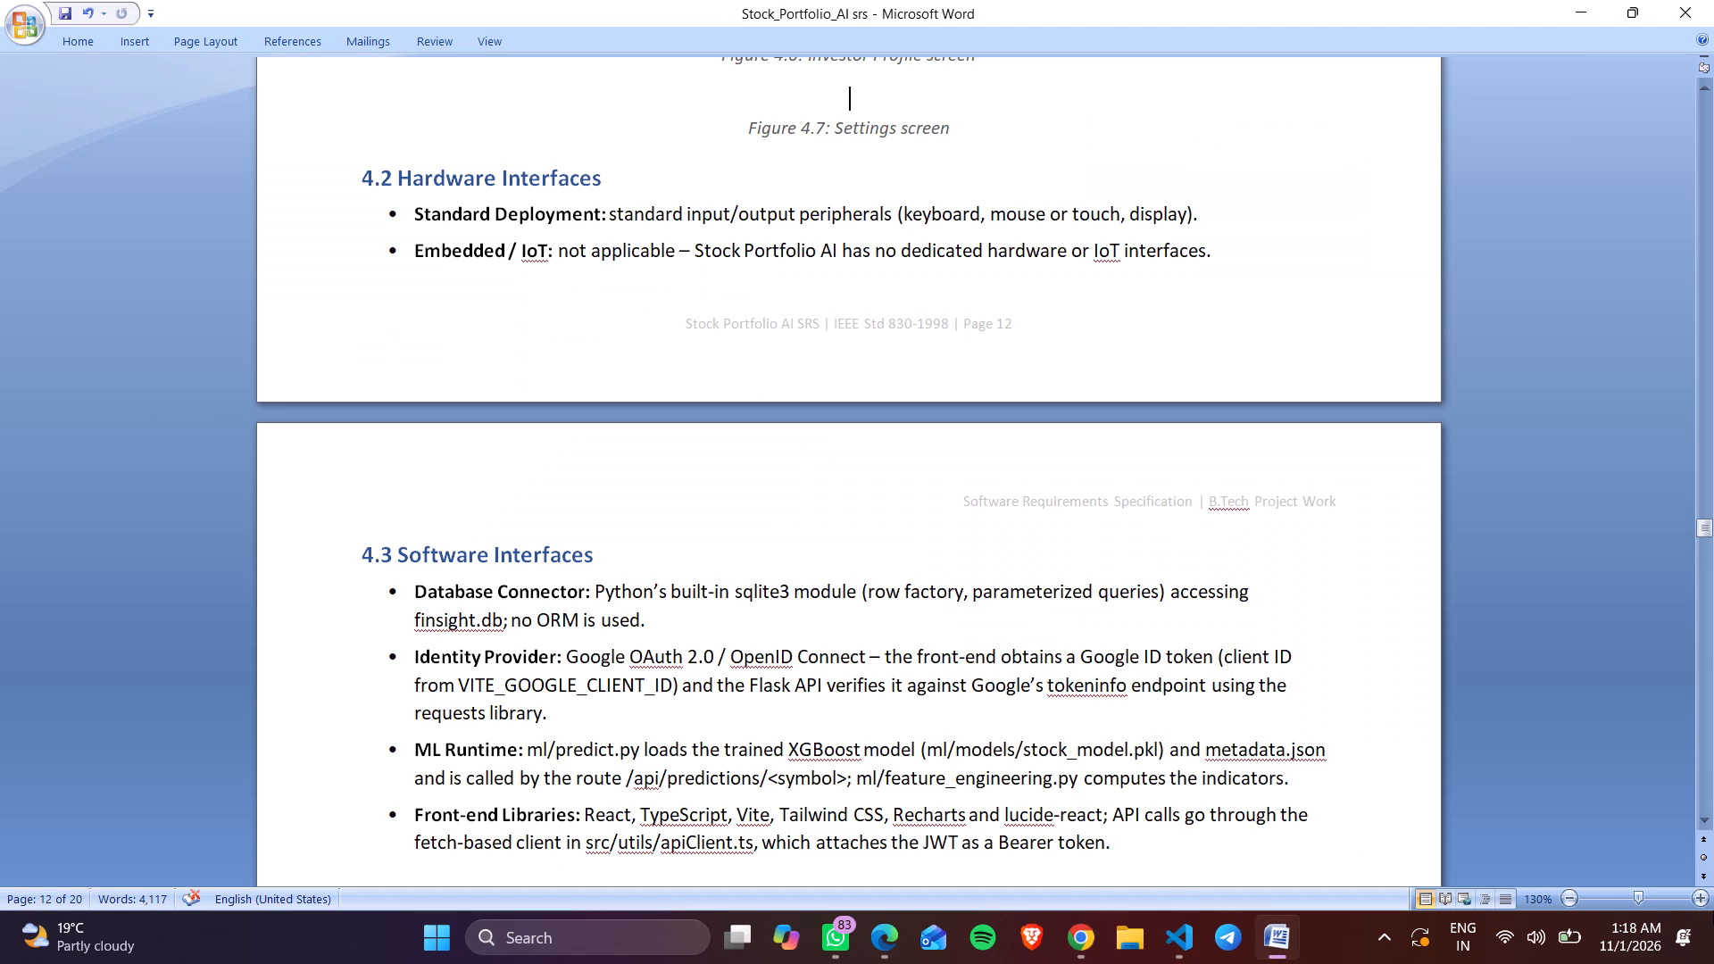
pyautogui.hotkey('ctrl', 'v')
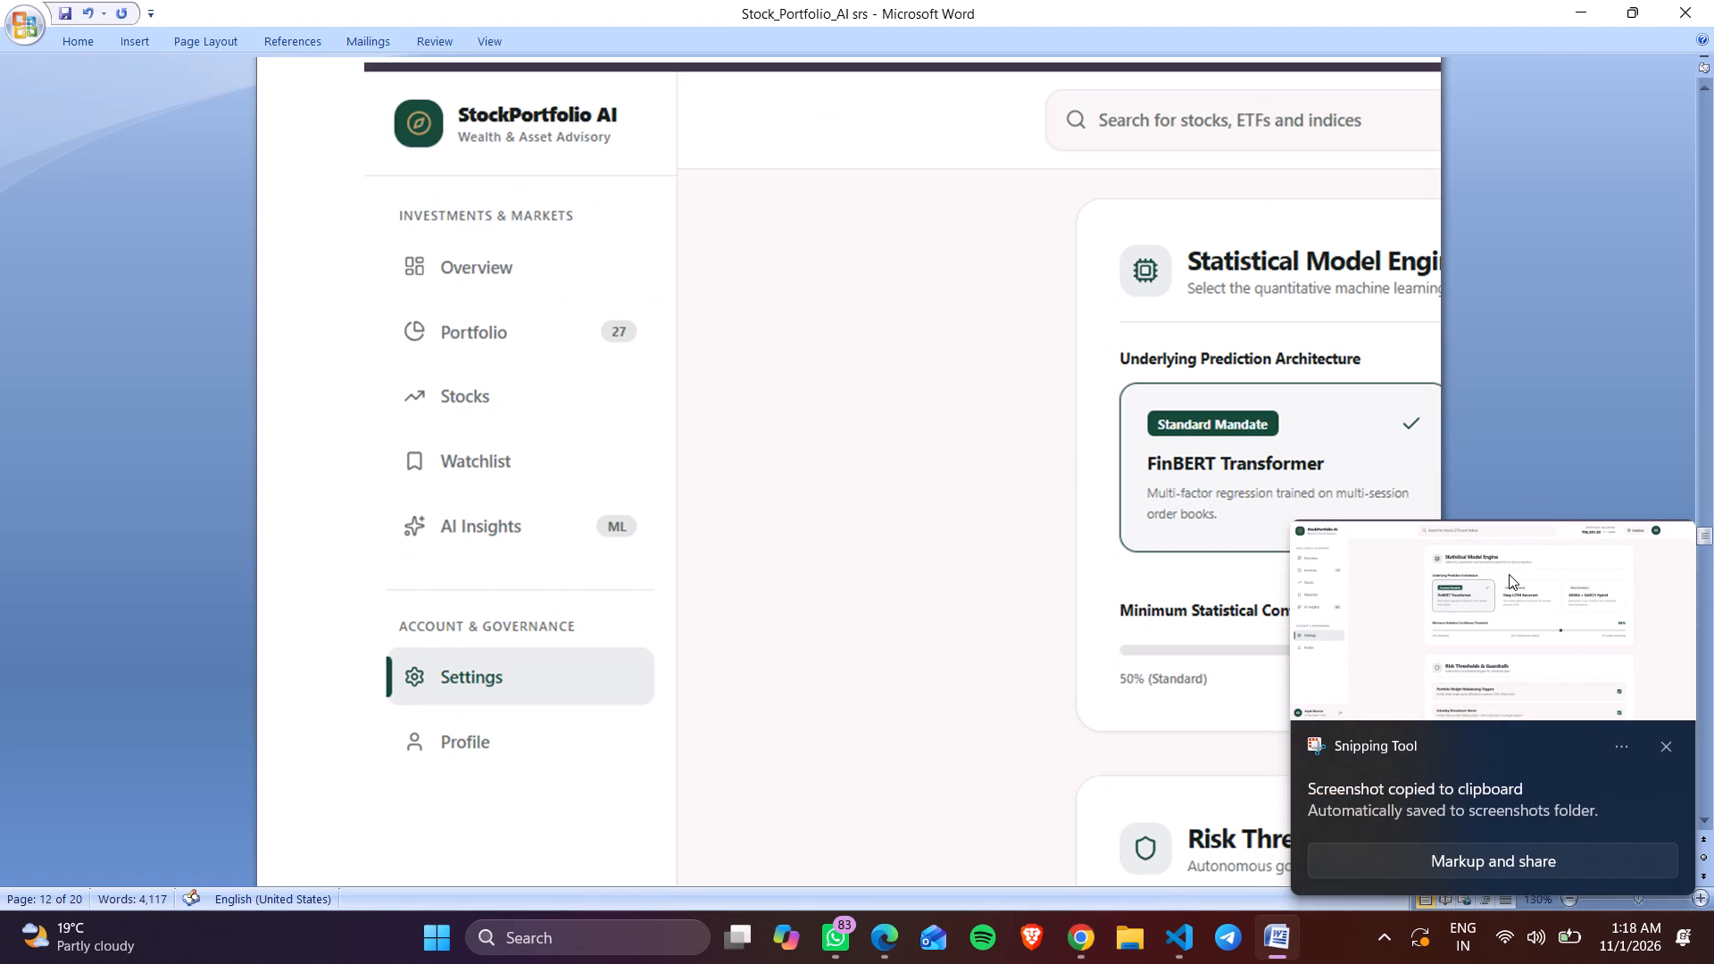
# Shrink the Settings screenshot above the Figure 4.7 caption proportionally to roughly the text width and deselect it.
pyautogui.scroll(4, 314, 90)
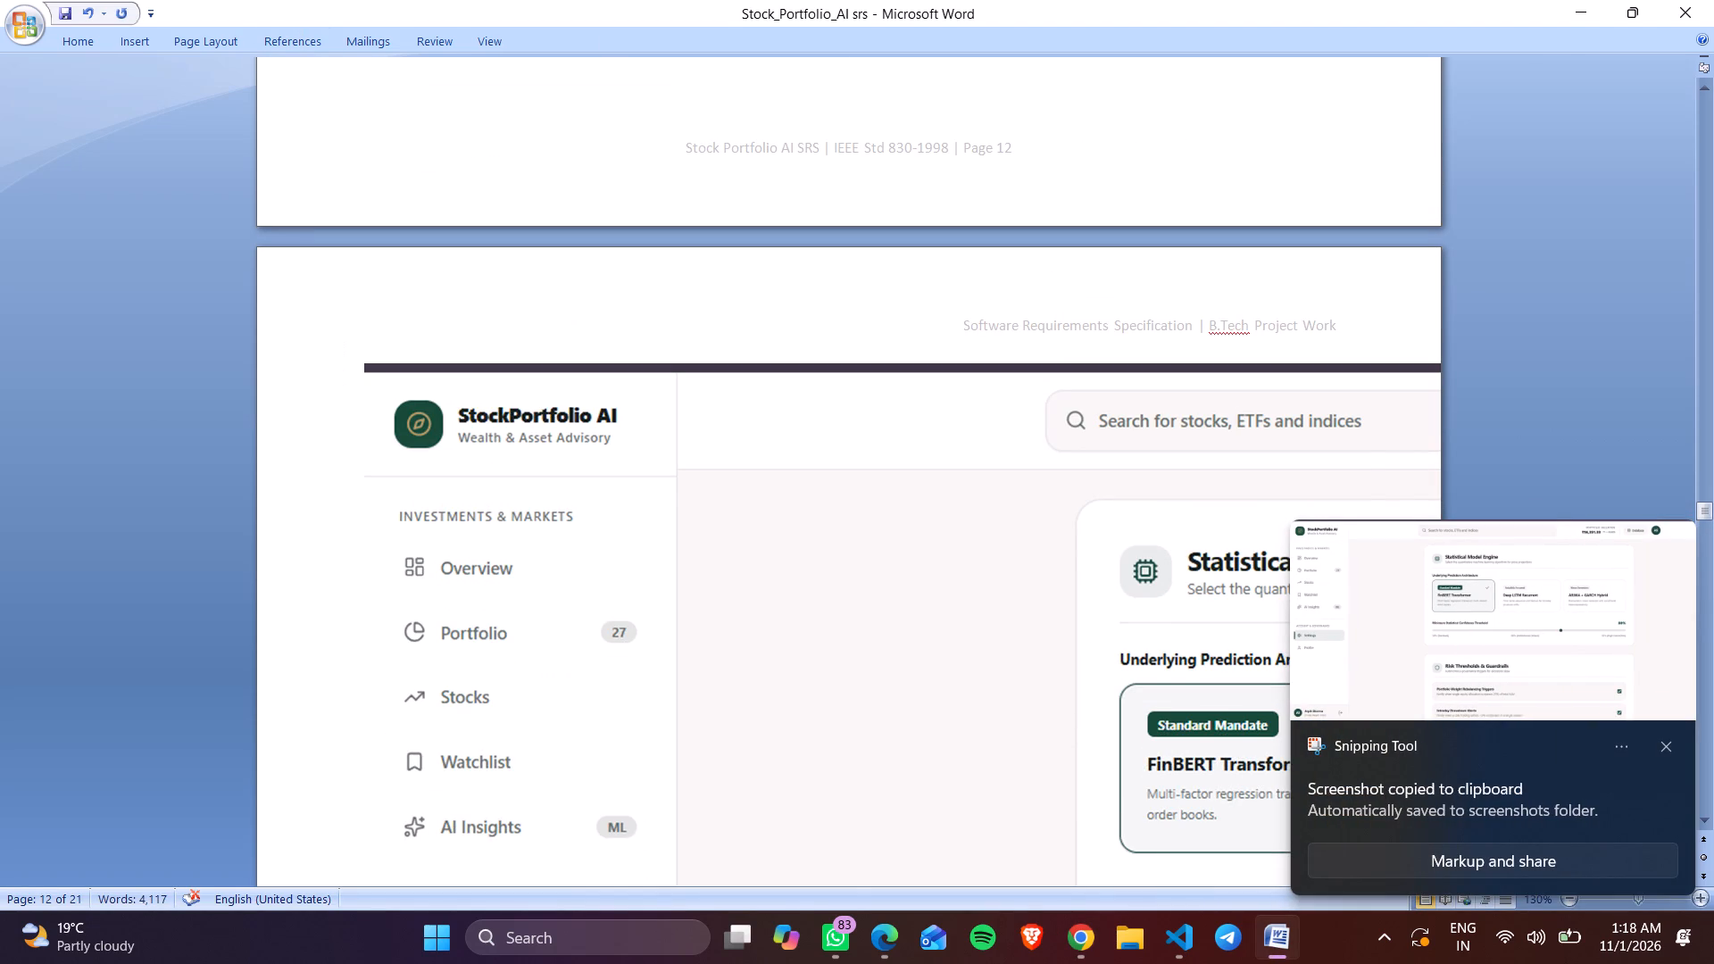
pyautogui.moveTo(365, 369); pyautogui.dragTo(343, 344)
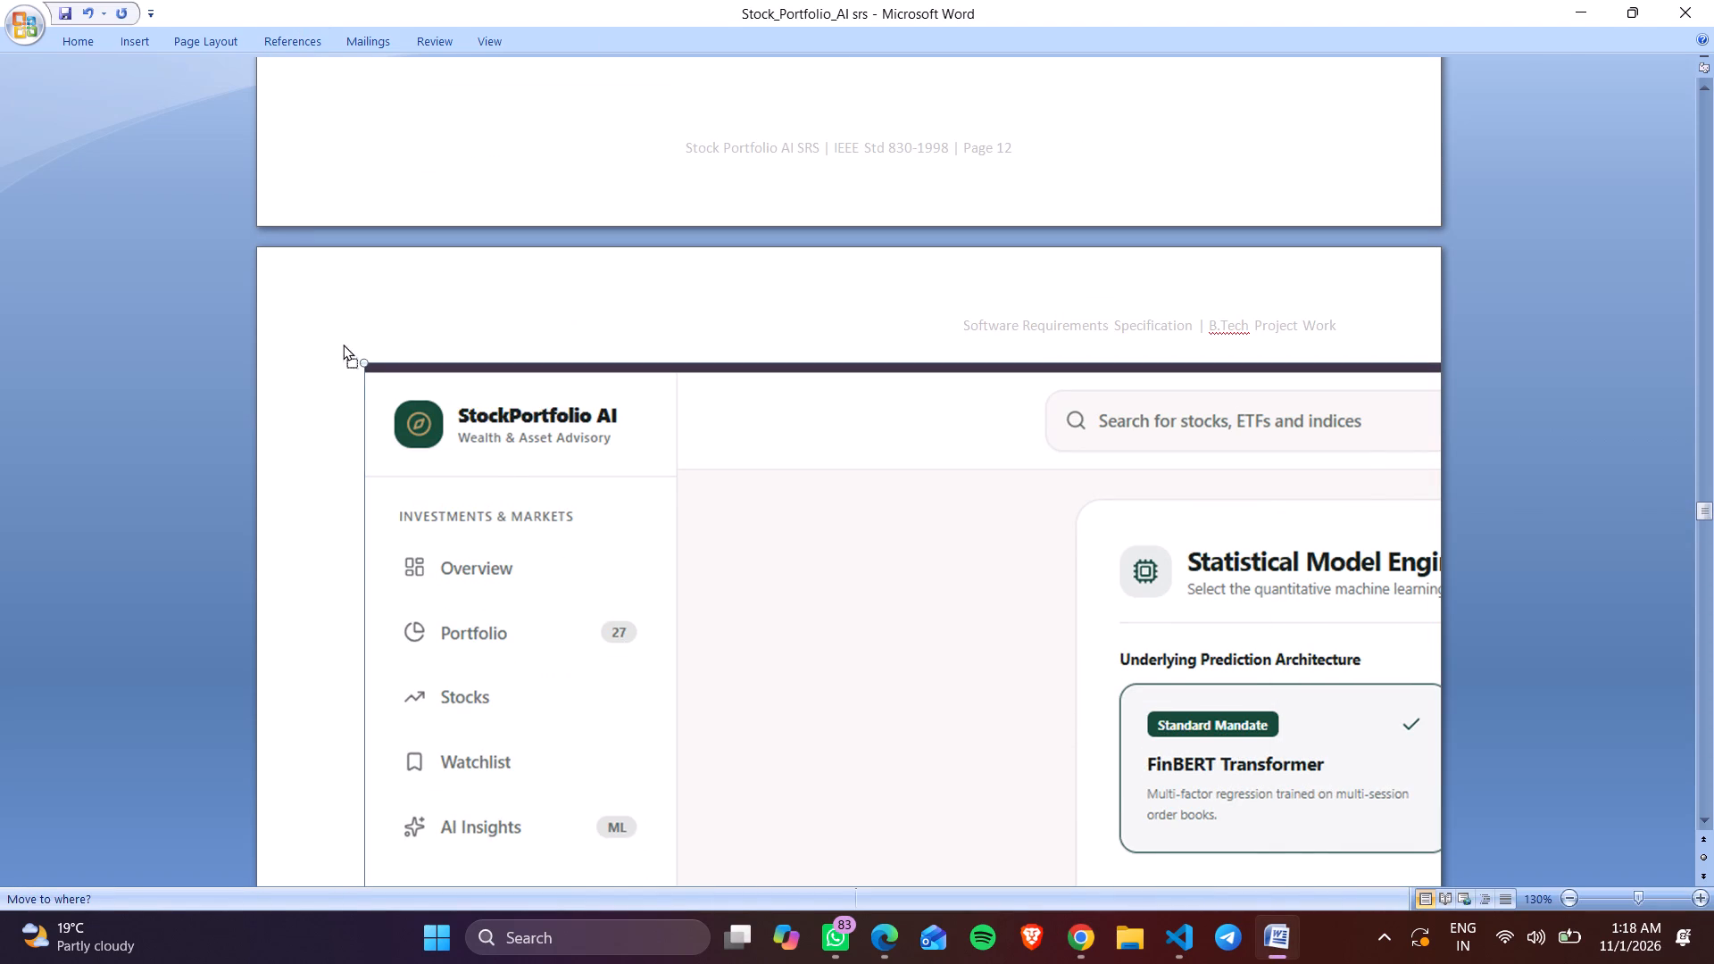
pyautogui.moveTo(343, 344); pyautogui.dragTo(366, 353)
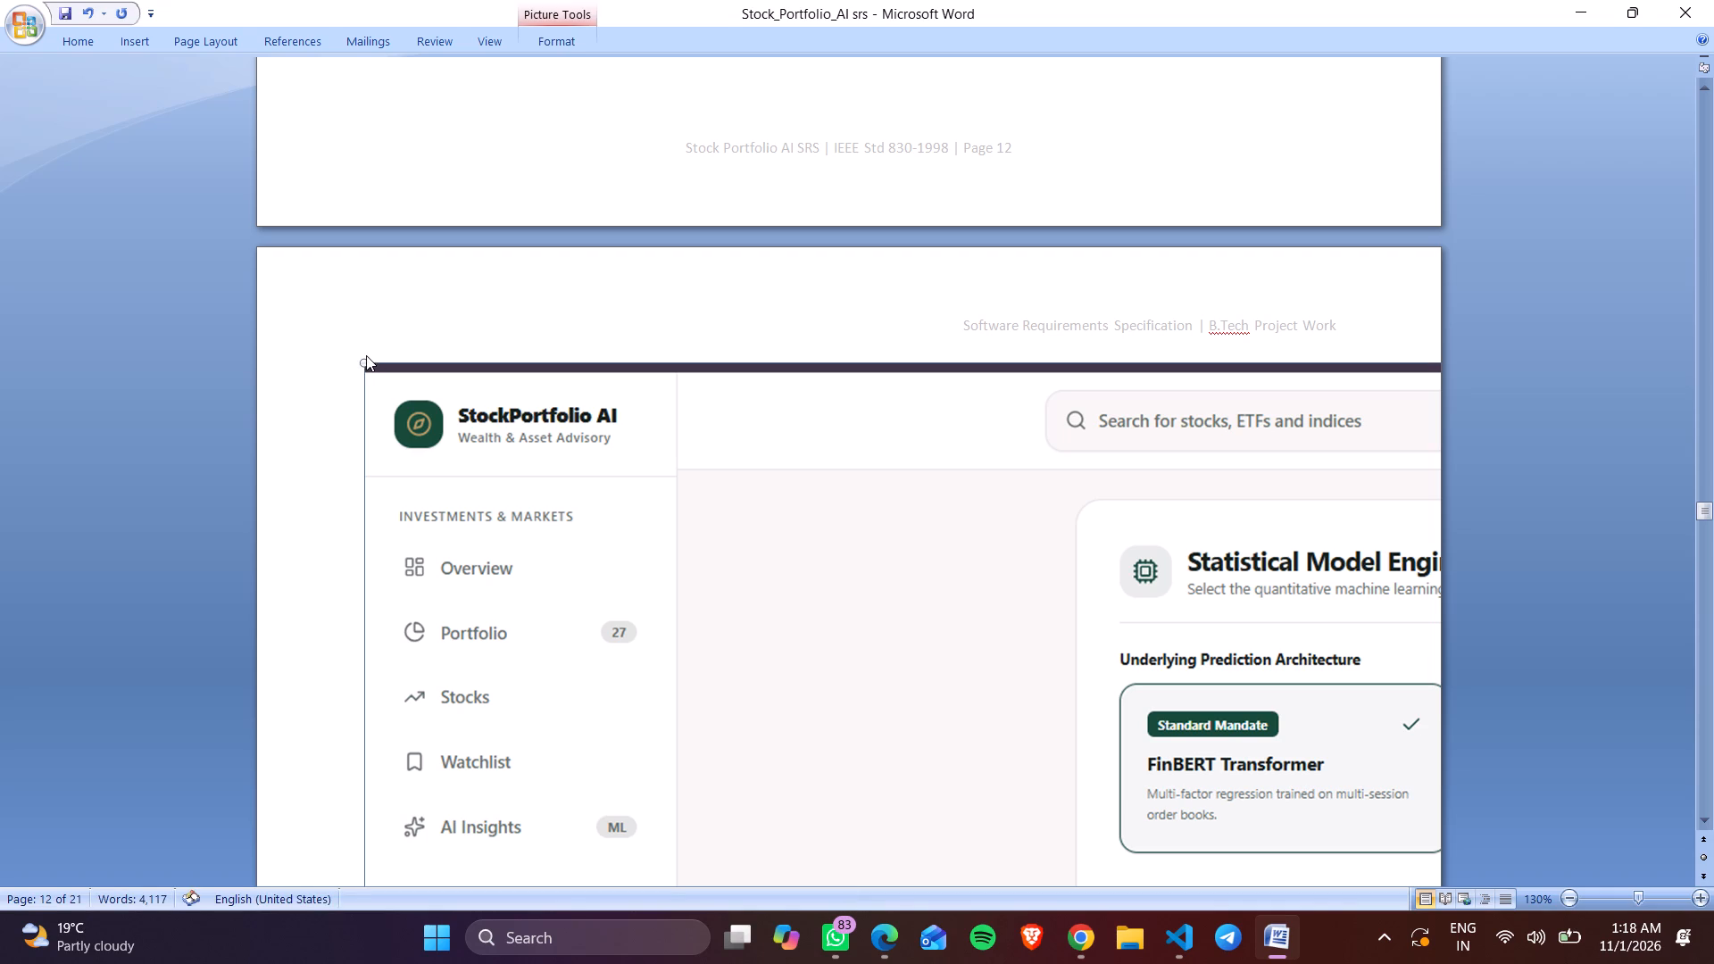
pyautogui.moveTo(362, 361); pyautogui.dragTo(803, 544)
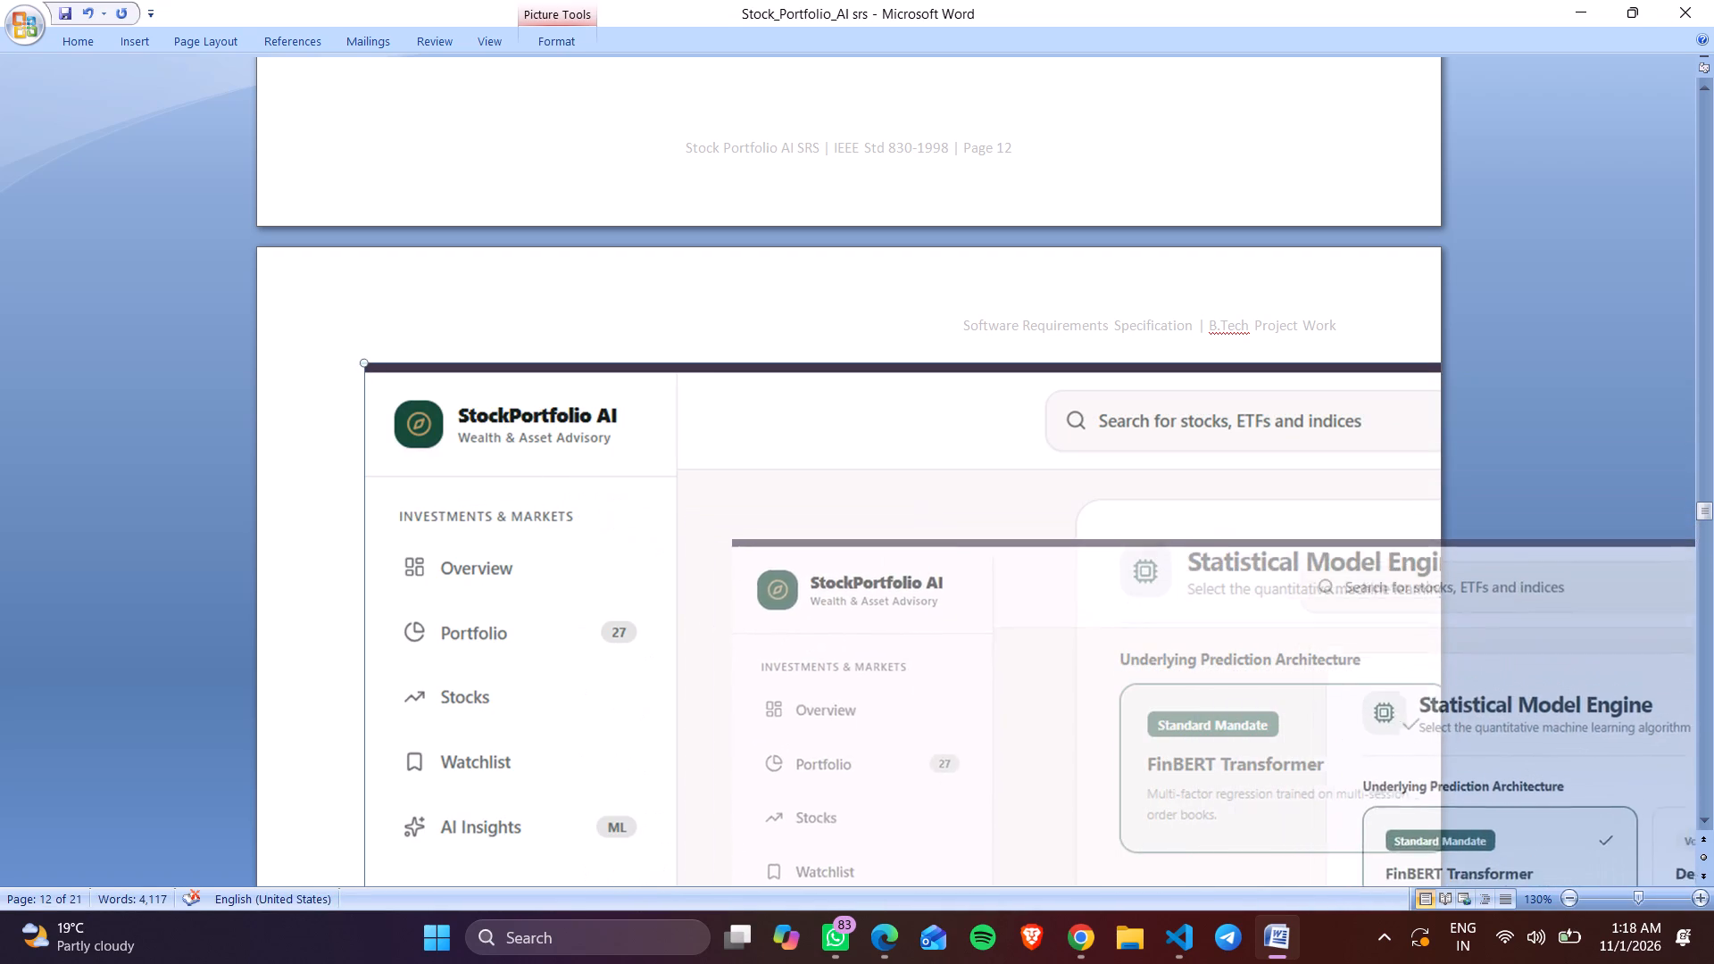
pyautogui.moveTo(803, 544); pyautogui.dragTo(911, 562)
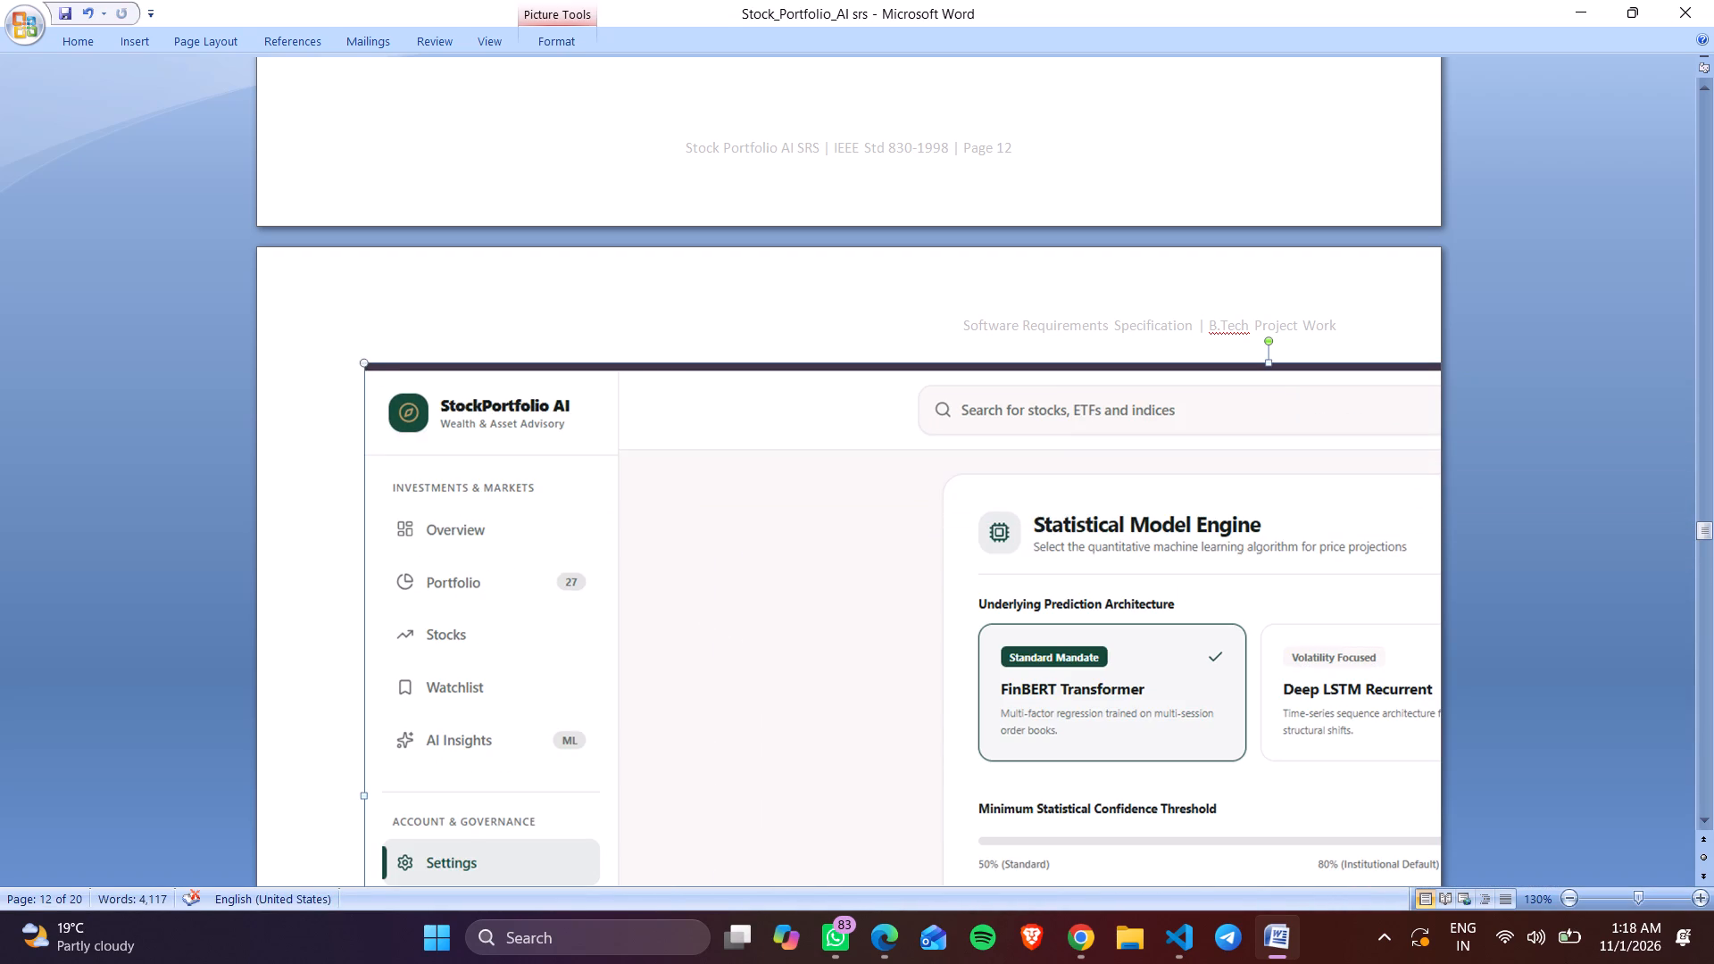
pyautogui.moveTo(369, 368); pyautogui.dragTo(367, 360)
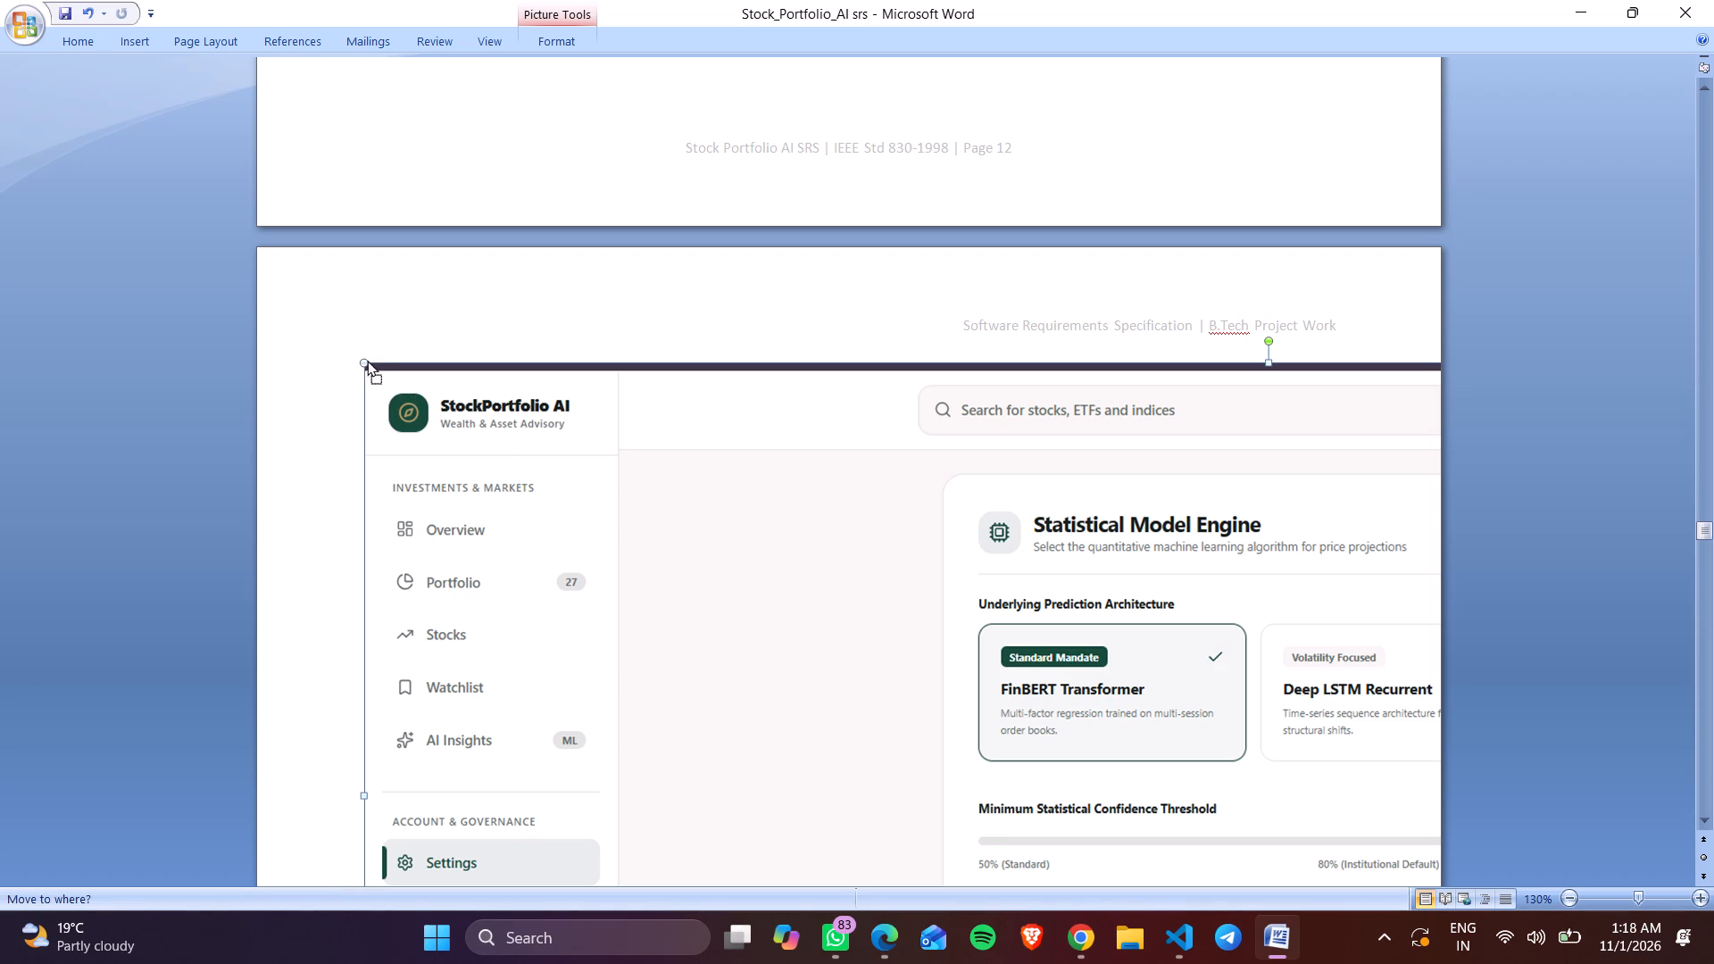
pyautogui.moveTo(367, 360); pyautogui.dragTo(361, 357)
pyautogui.moveTo(365, 369); pyautogui.dragTo(360, 359)
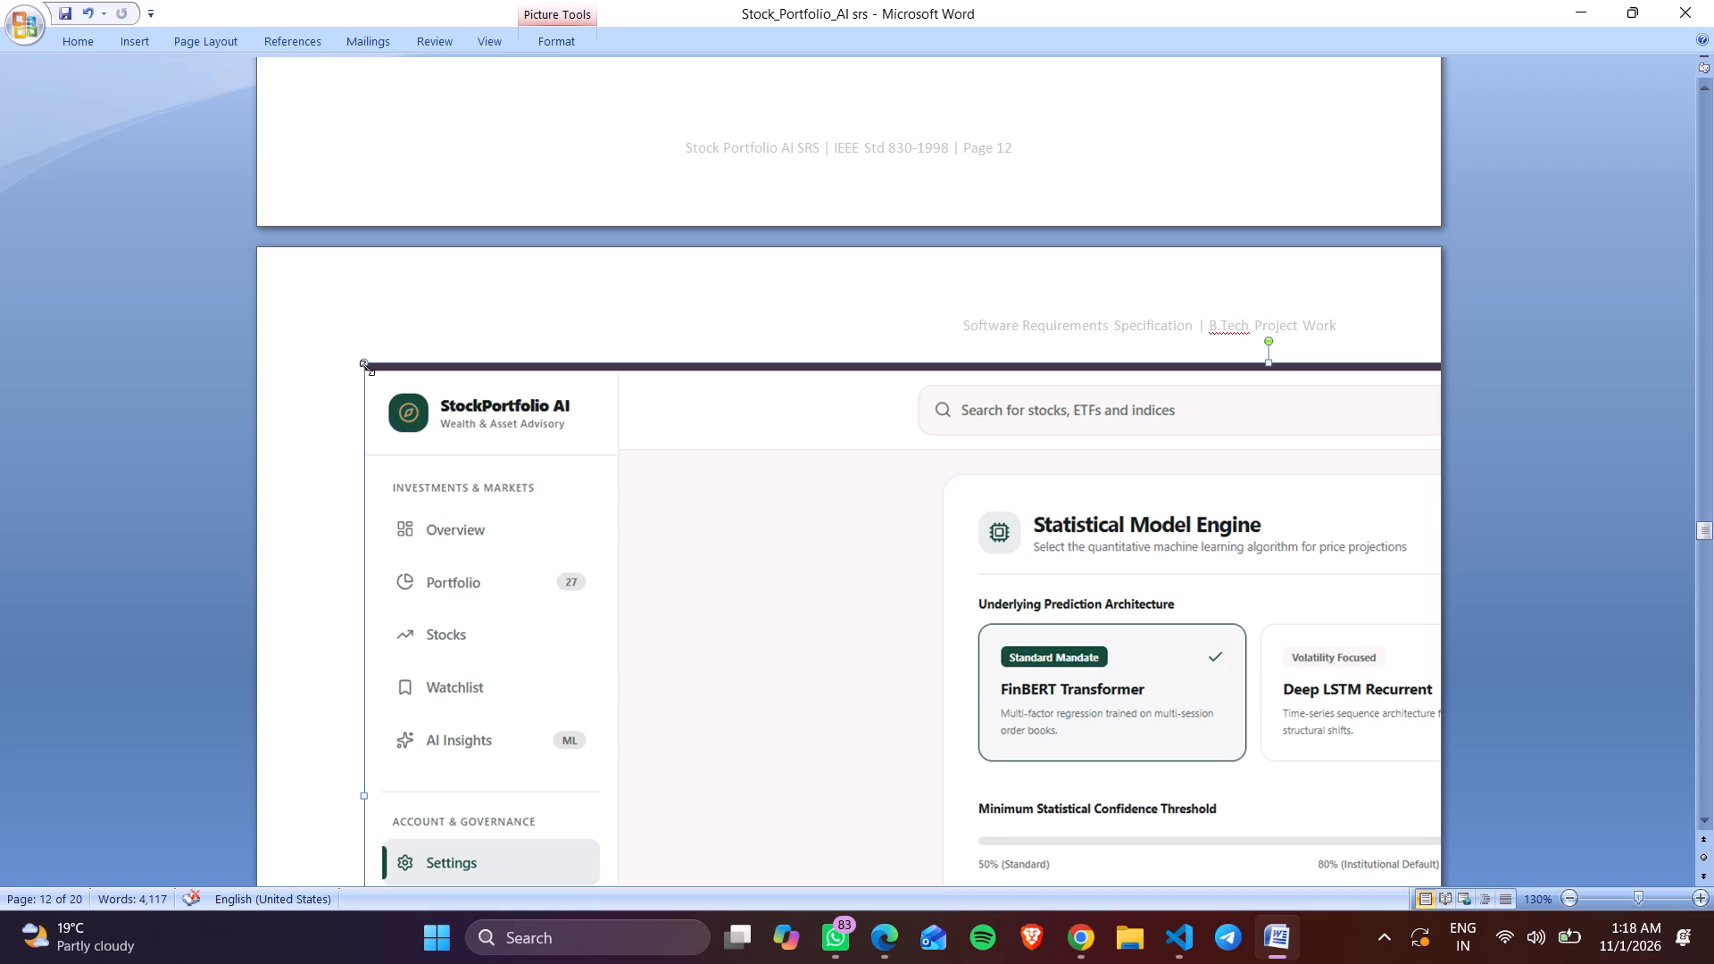
pyautogui.moveTo(367, 368); pyautogui.dragTo(767, 584)
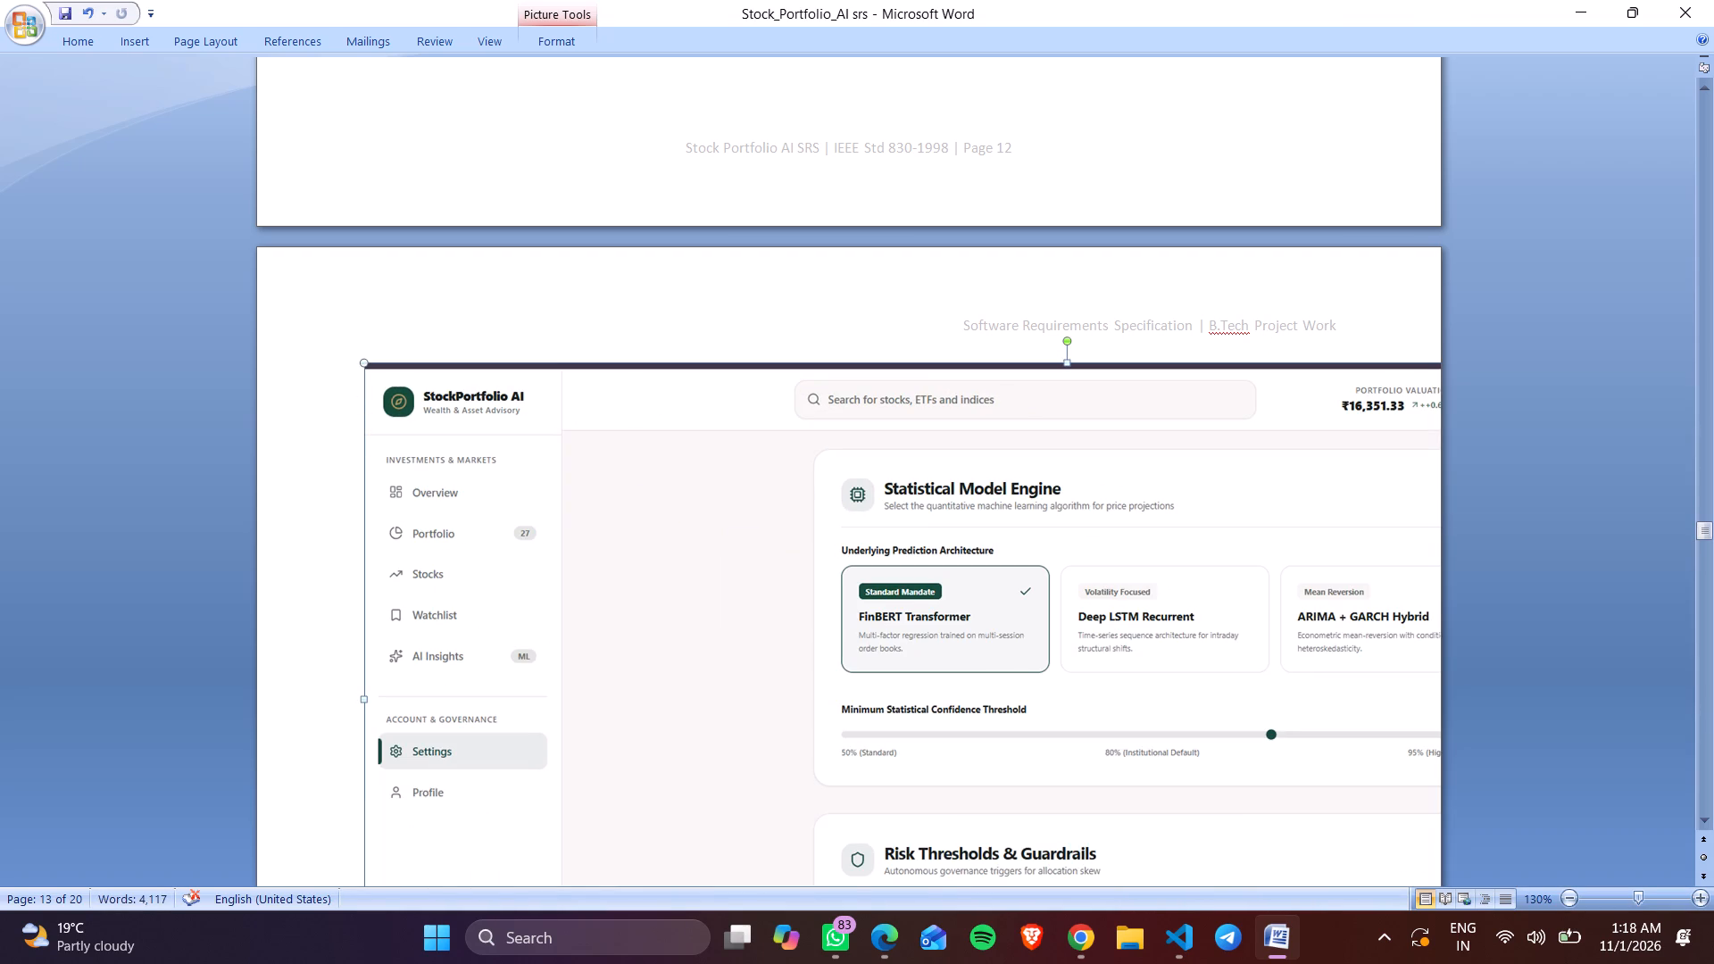
pyautogui.moveTo(370, 366); pyautogui.dragTo(364, 358)
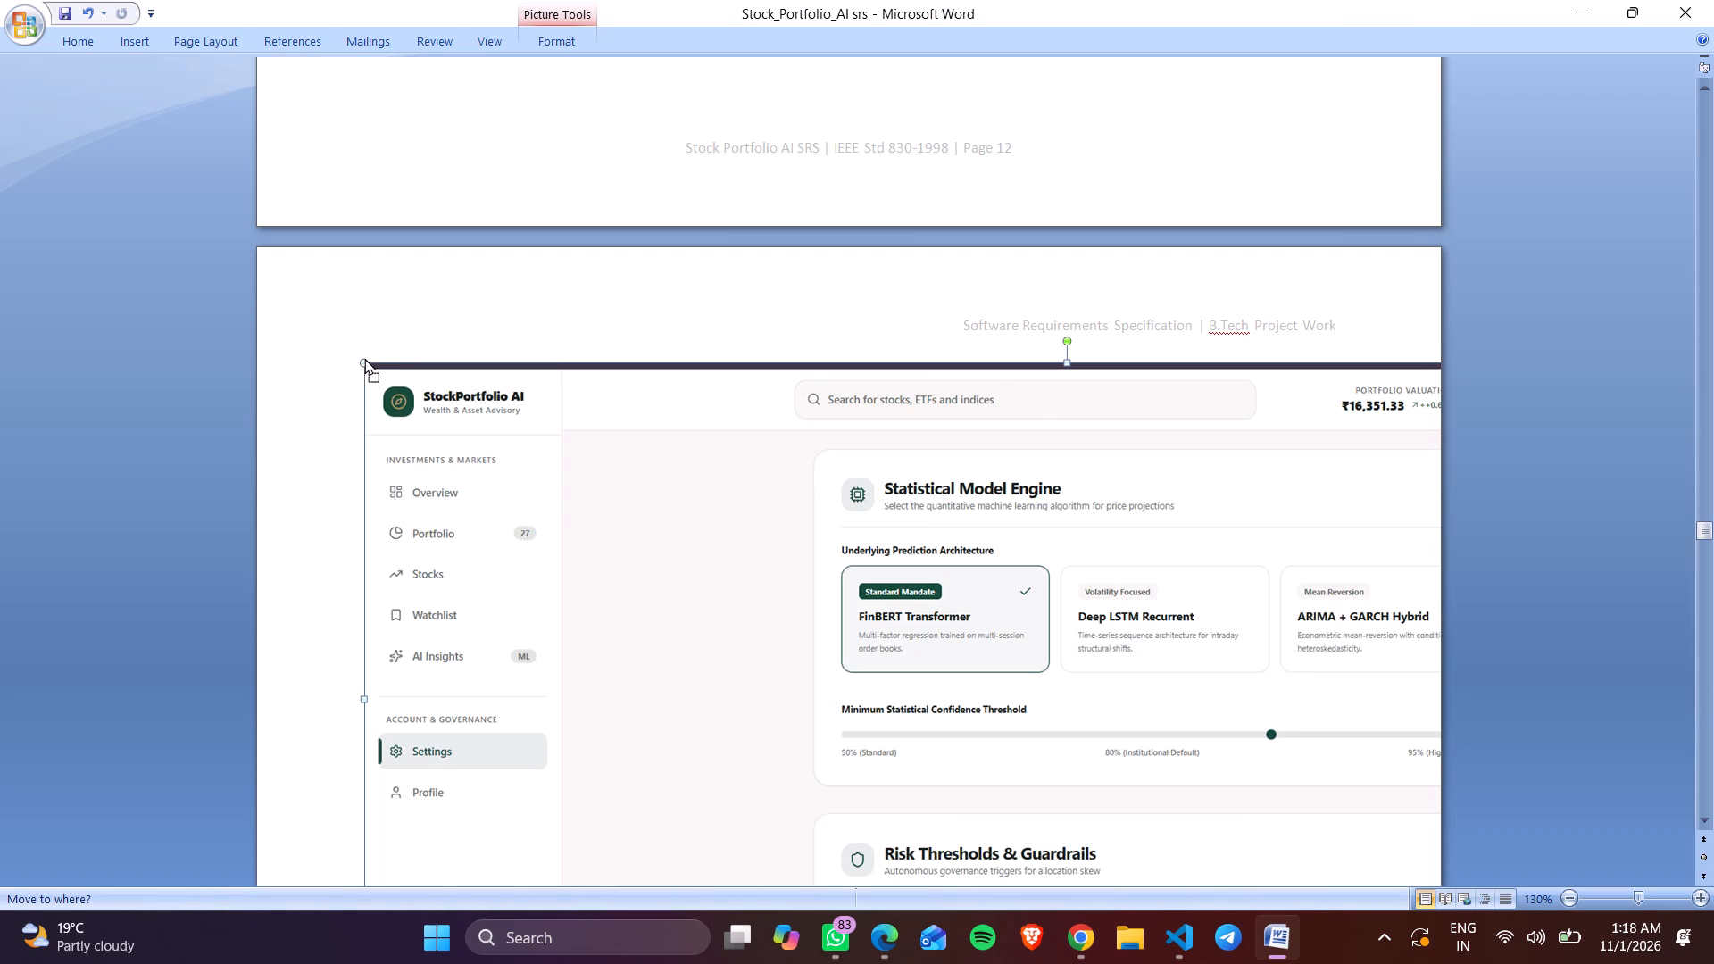
pyautogui.moveTo(364, 358); pyautogui.dragTo(363, 358)
pyautogui.click(363, 358)
pyautogui.moveTo(363, 361); pyautogui.dragTo(934, 560)
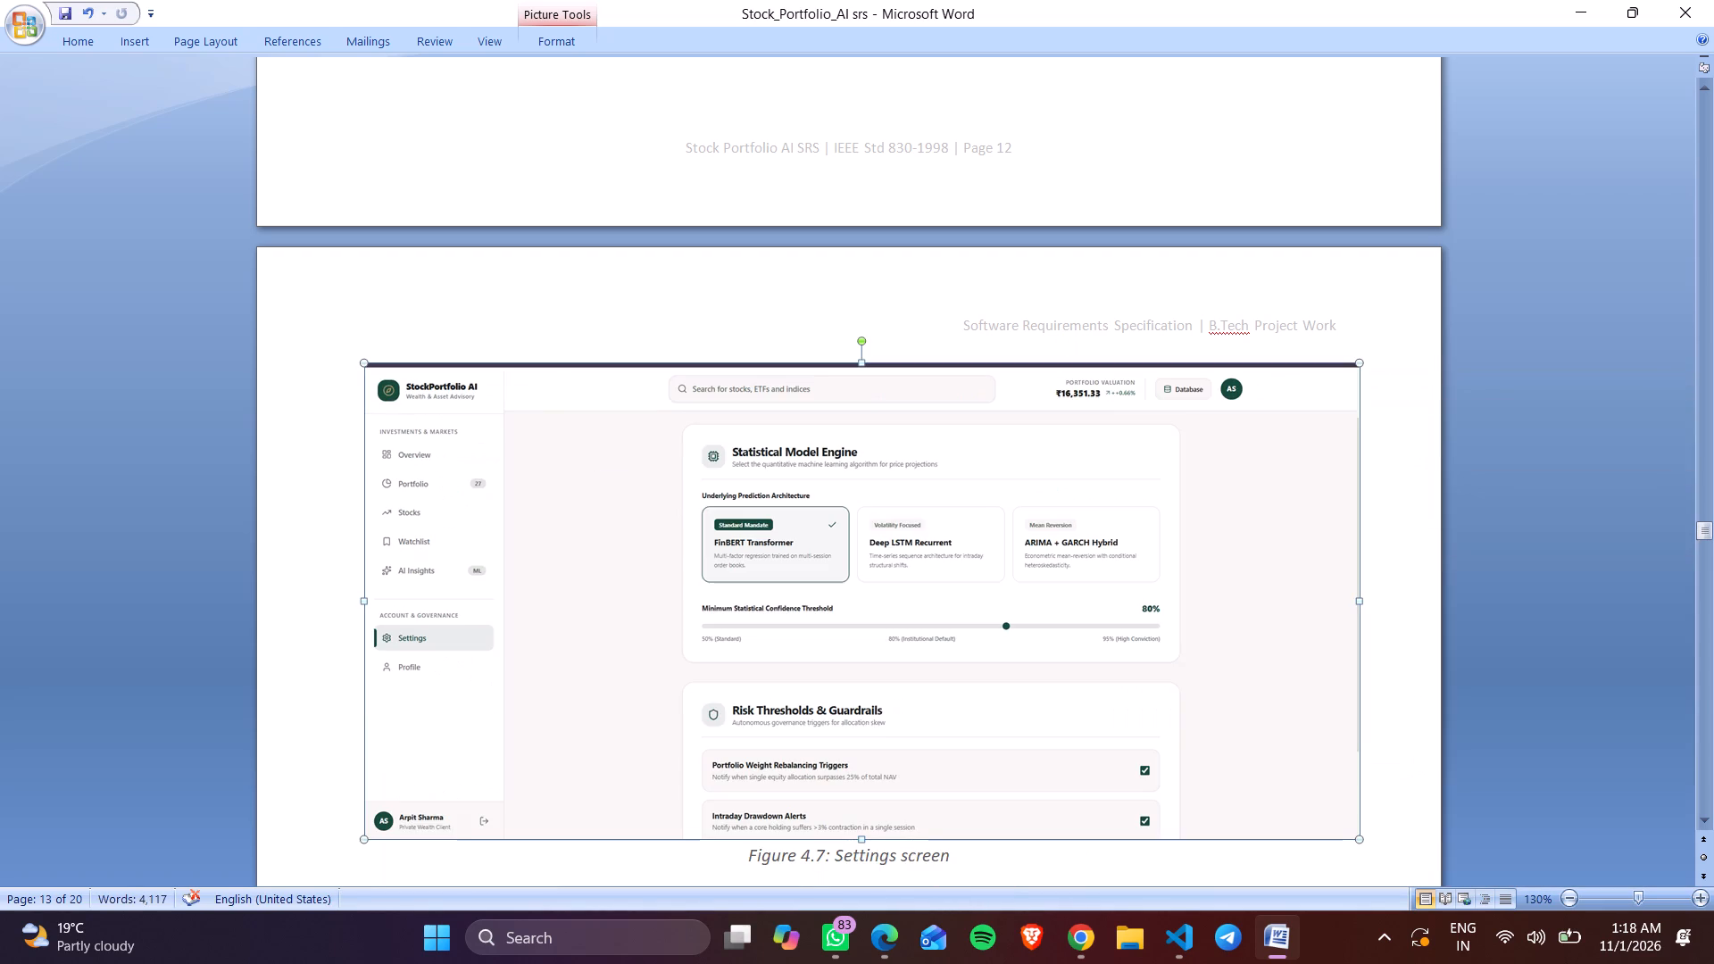
pyautogui.click(1514, 423)
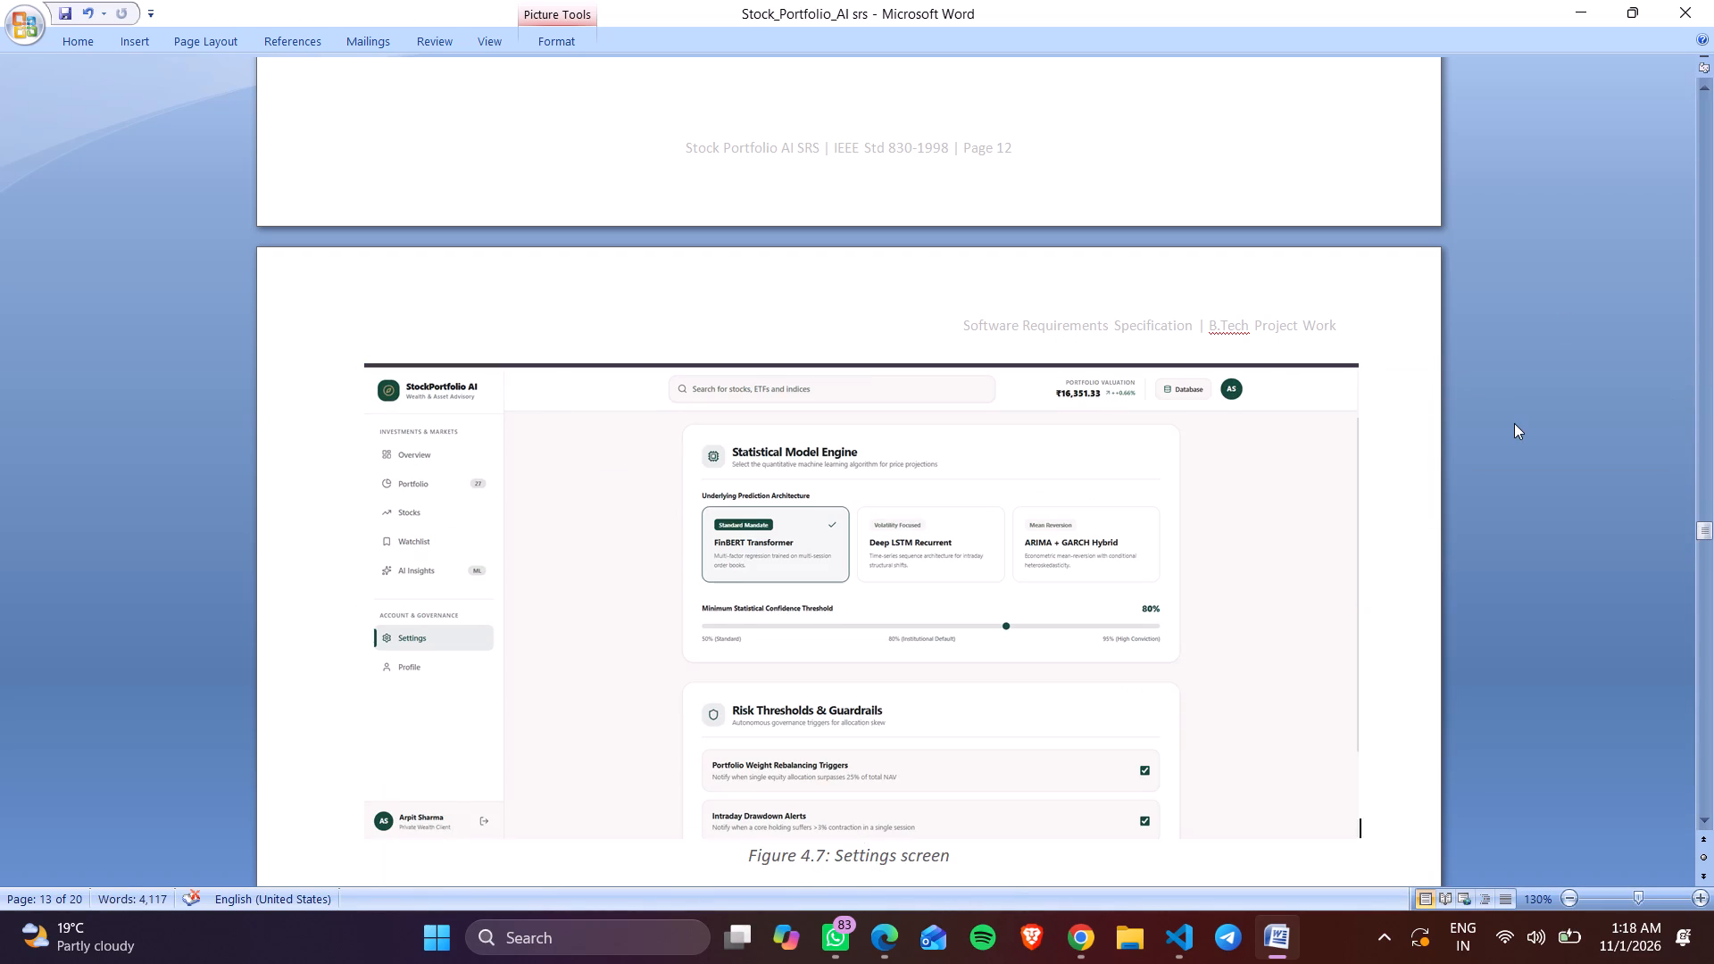
# Review the rest of the report through the Section 6 diagrams and the sign-off section, and go back to the cover page.
pyautogui.scroll(-8, 1514, 423)
pyautogui.scroll(-14, 1514, 423)
pyautogui.scroll(-20, 1514, 423)
pyautogui.scroll(-8, 1514, 423)
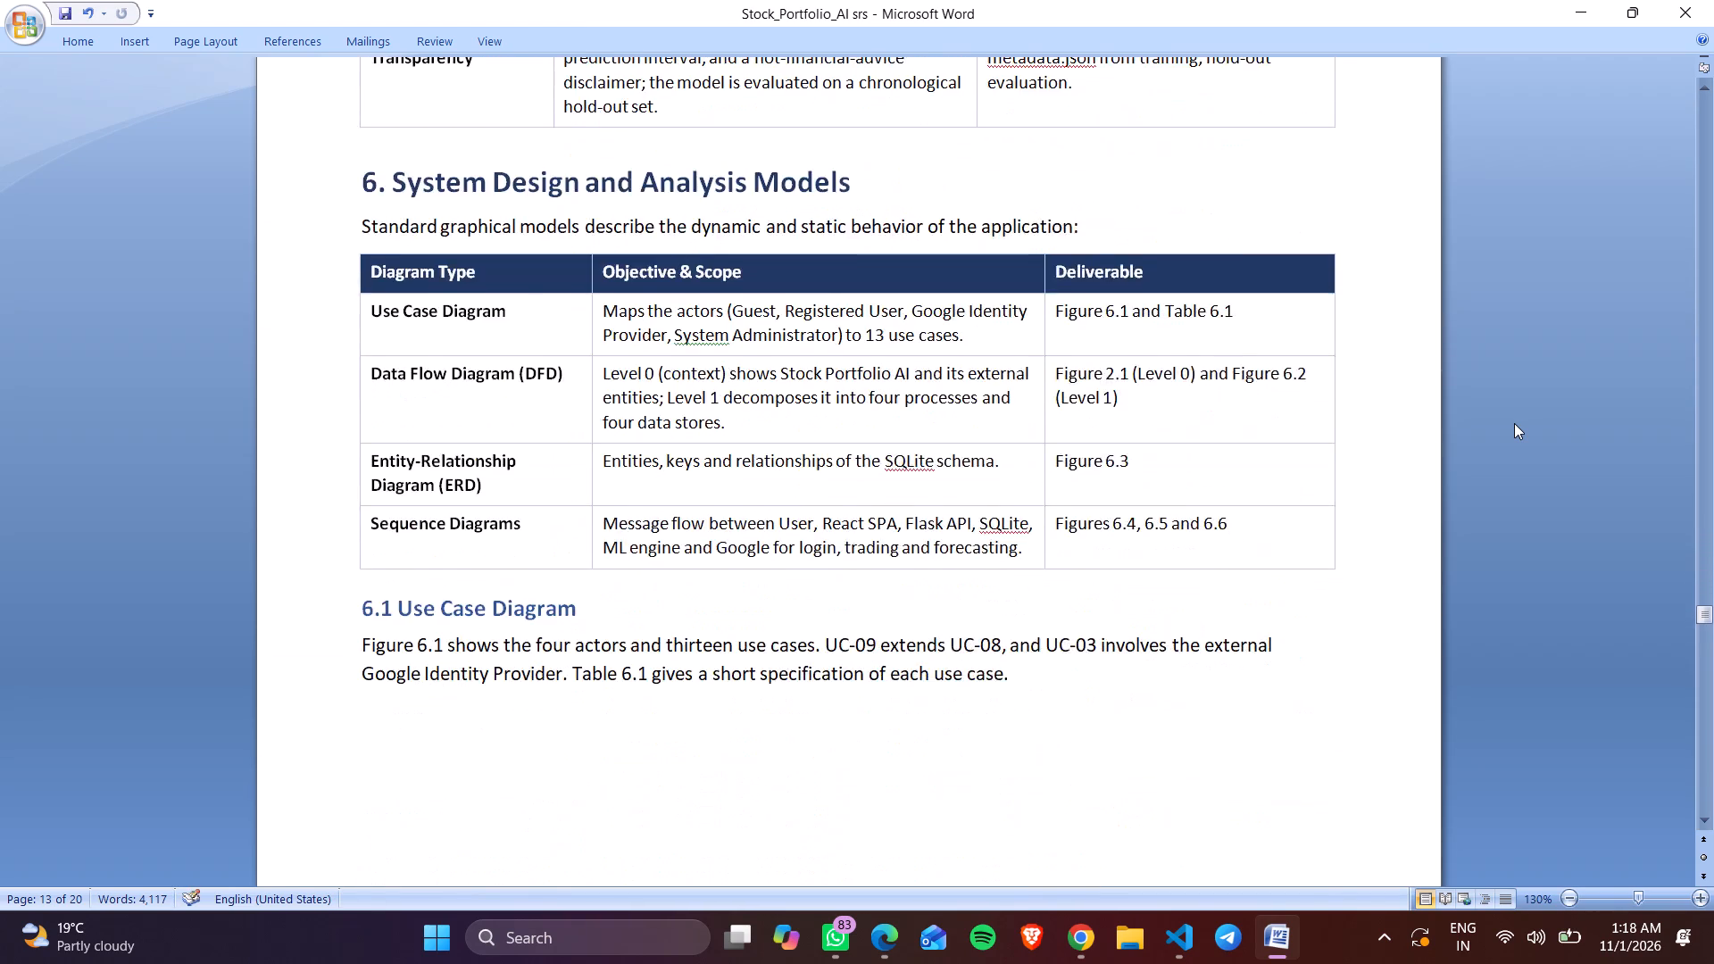
pyautogui.scroll(-11, 1514, 423)
pyautogui.scroll(-13, 1514, 423)
pyautogui.scroll(-13, 1514, 423)
pyautogui.scroll(-13, 1514, 423)
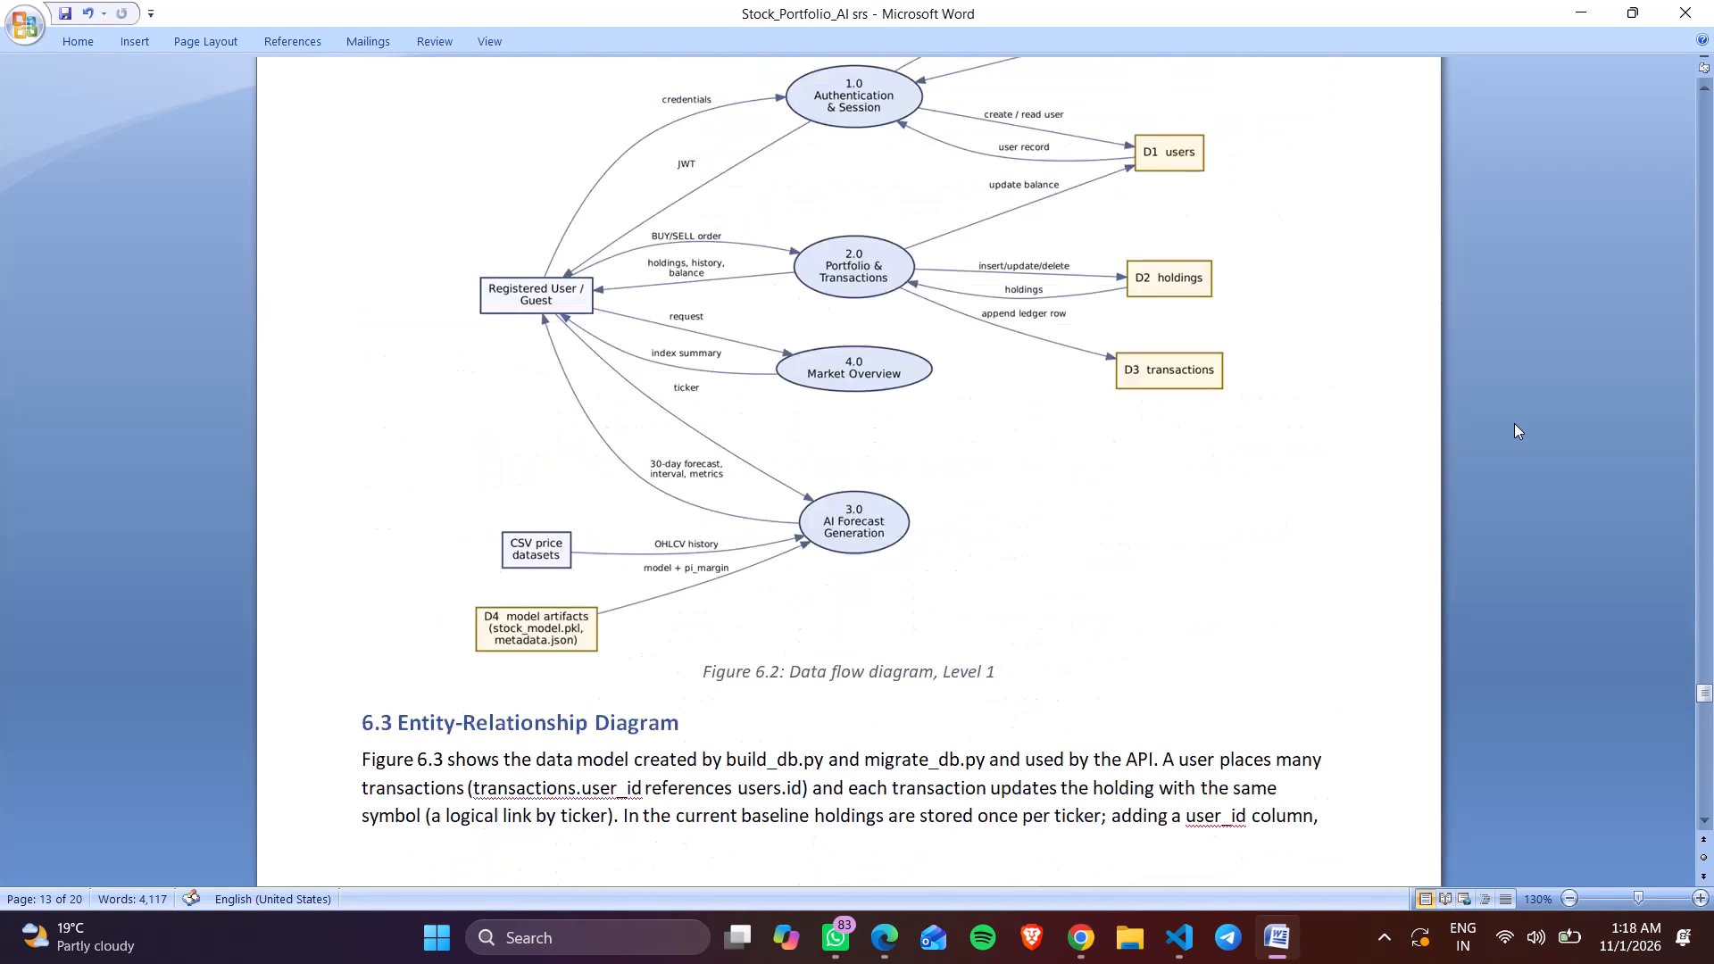
pyautogui.scroll(-16, 1543, 537)
pyautogui.scroll(-20, 1543, 537)
pyautogui.scroll(-19, 1543, 537)
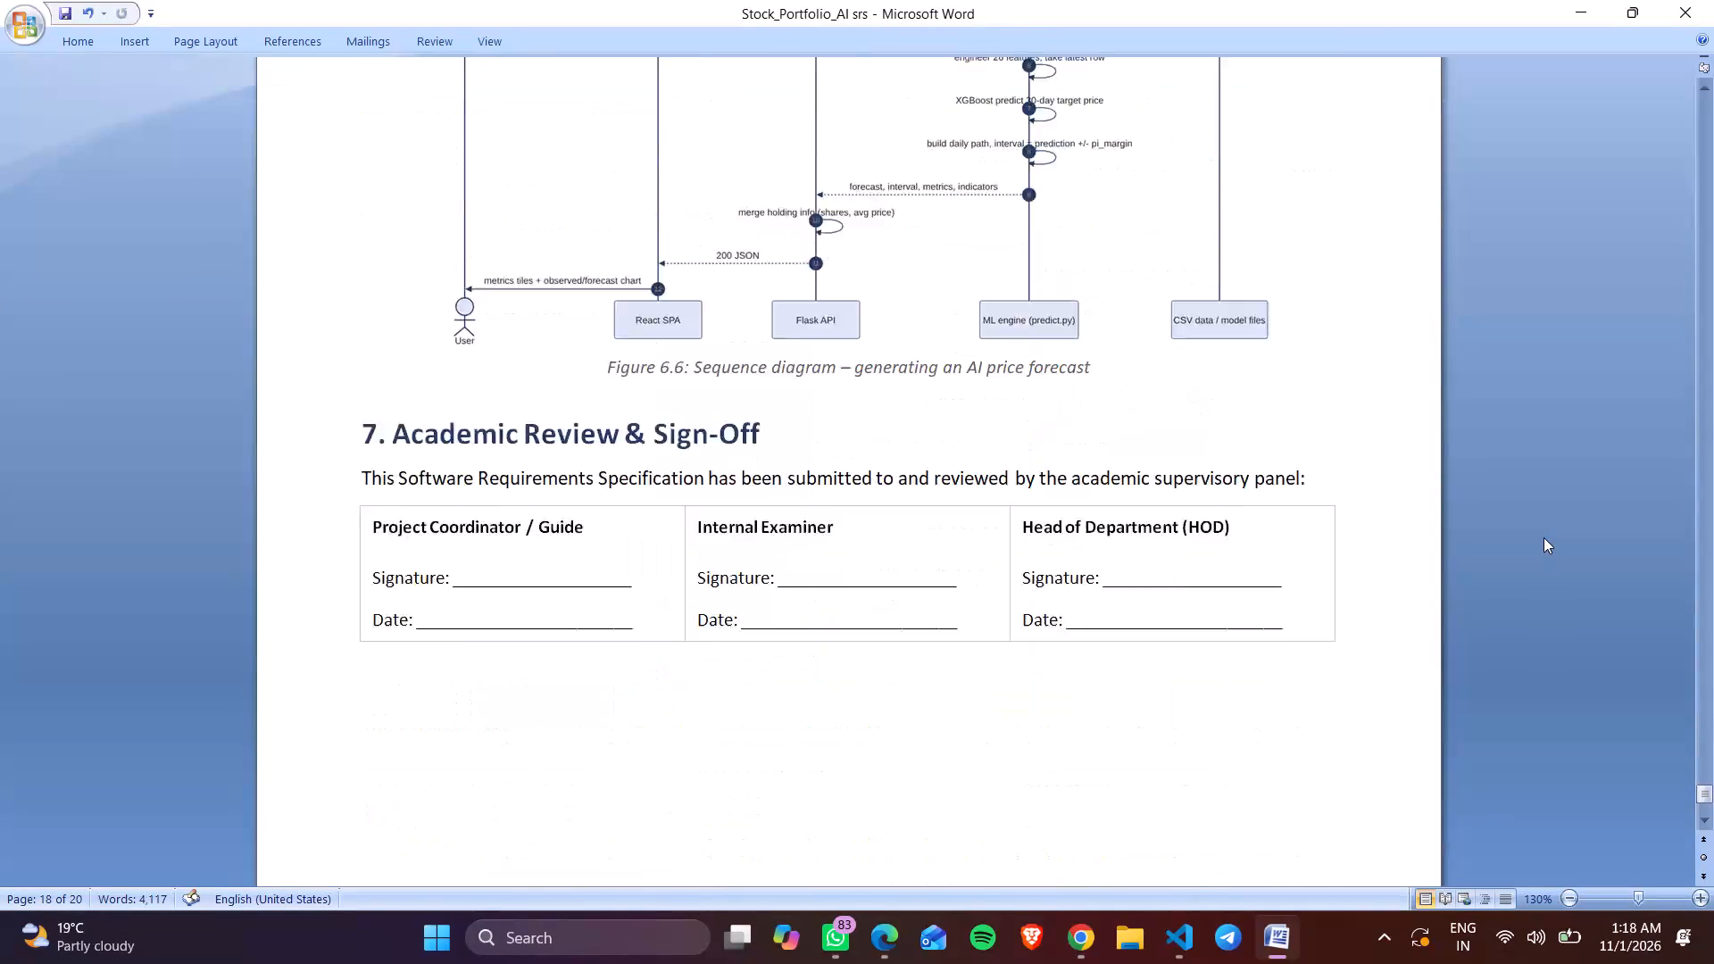
pyautogui.scroll(-20, 1543, 537)
pyautogui.scroll(-20, 1543, 537)
pyautogui.scroll(20, 1543, 537)
pyautogui.scroll(20, 1543, 537)
pyautogui.scroll(20, 1543, 537)
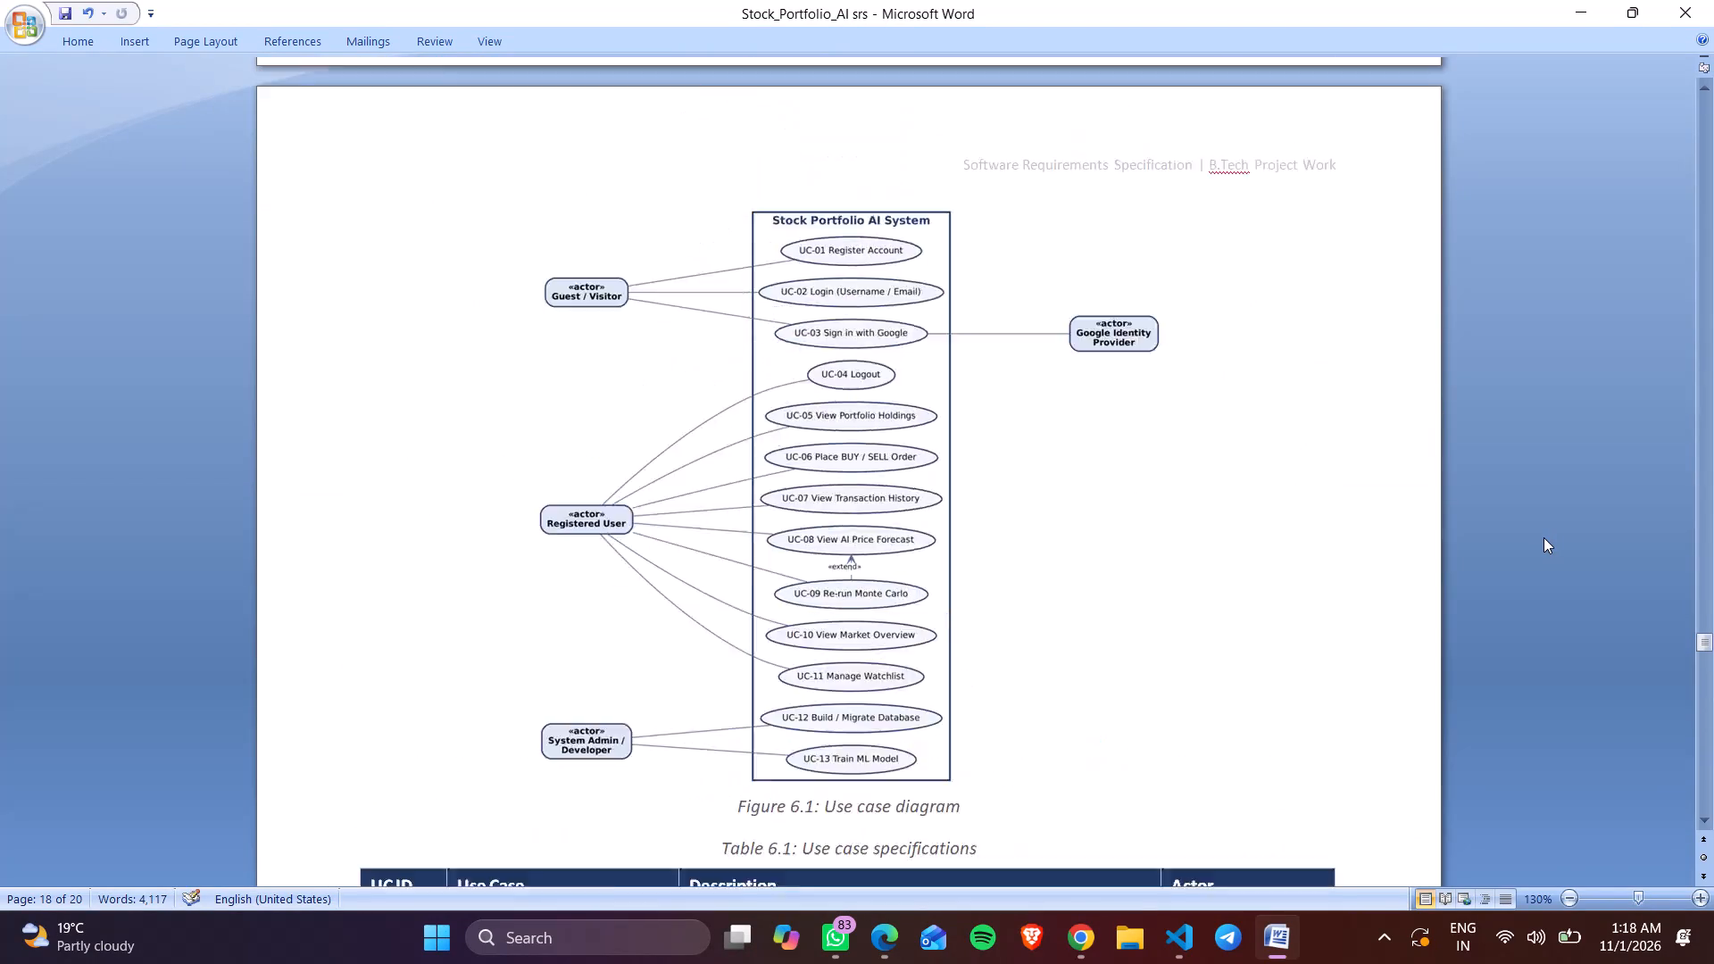
pyautogui.scroll(20, 1543, 537)
pyautogui.scroll(20, 1543, 537)
pyautogui.scroll(20, 1543, 537)
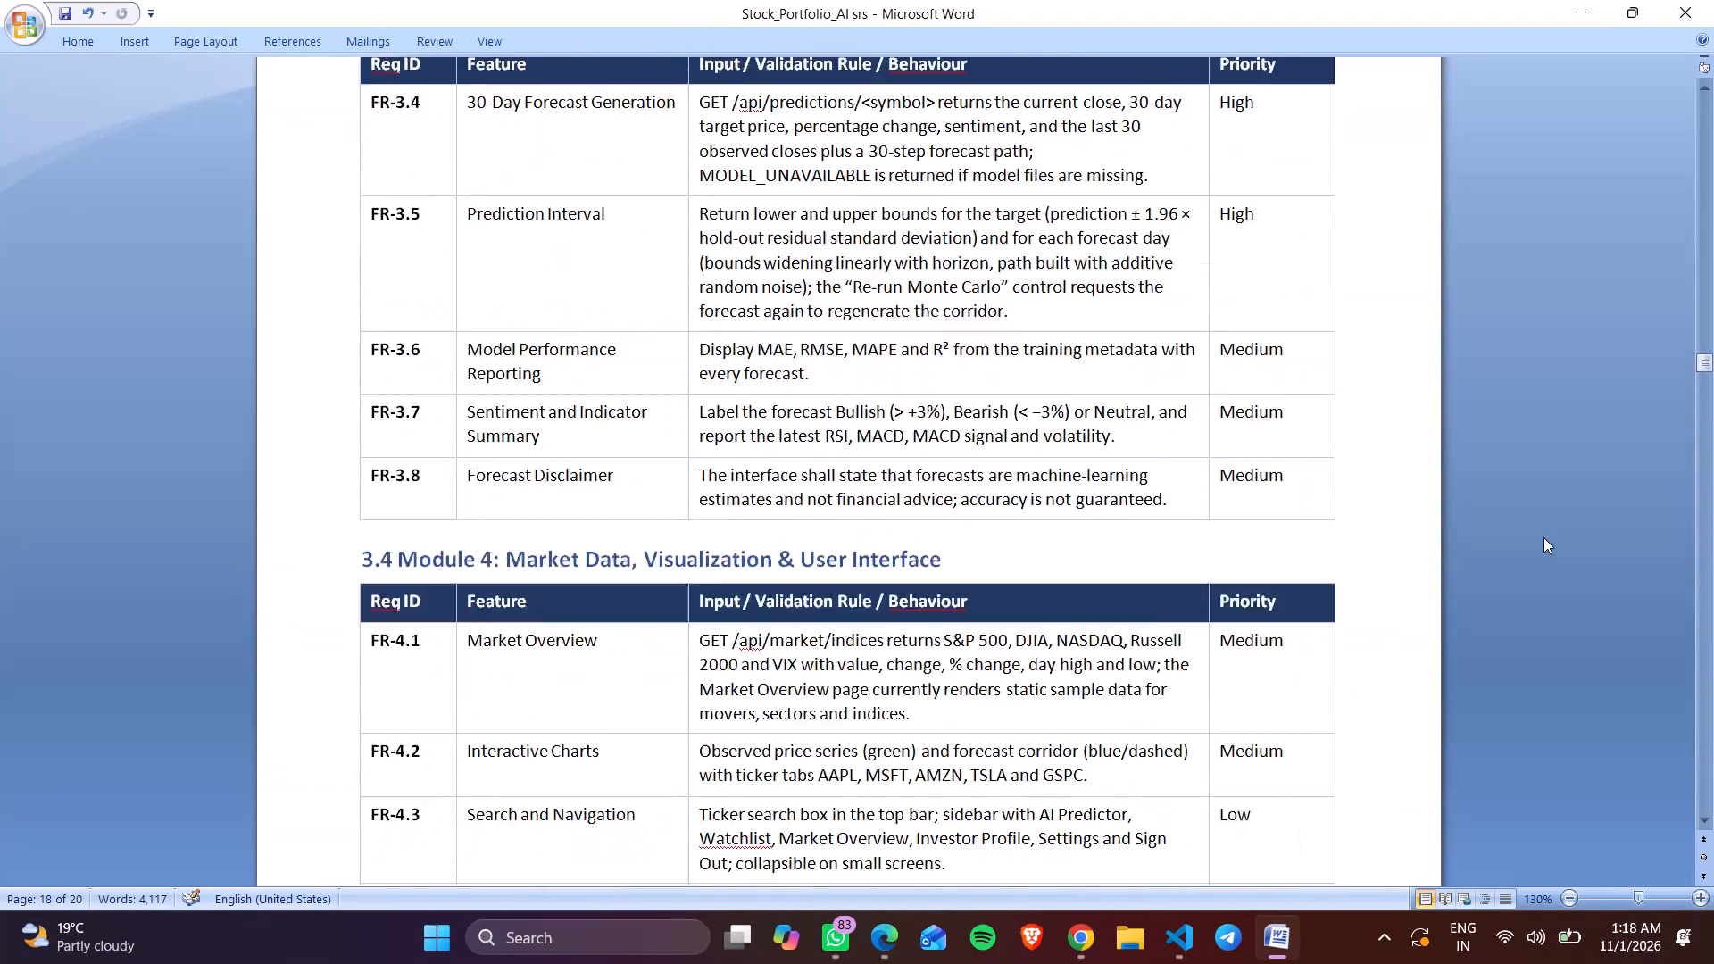
pyautogui.scroll(20, 1543, 537)
pyautogui.scroll(20, 1543, 537)
pyautogui.scroll(20, 1543, 537)
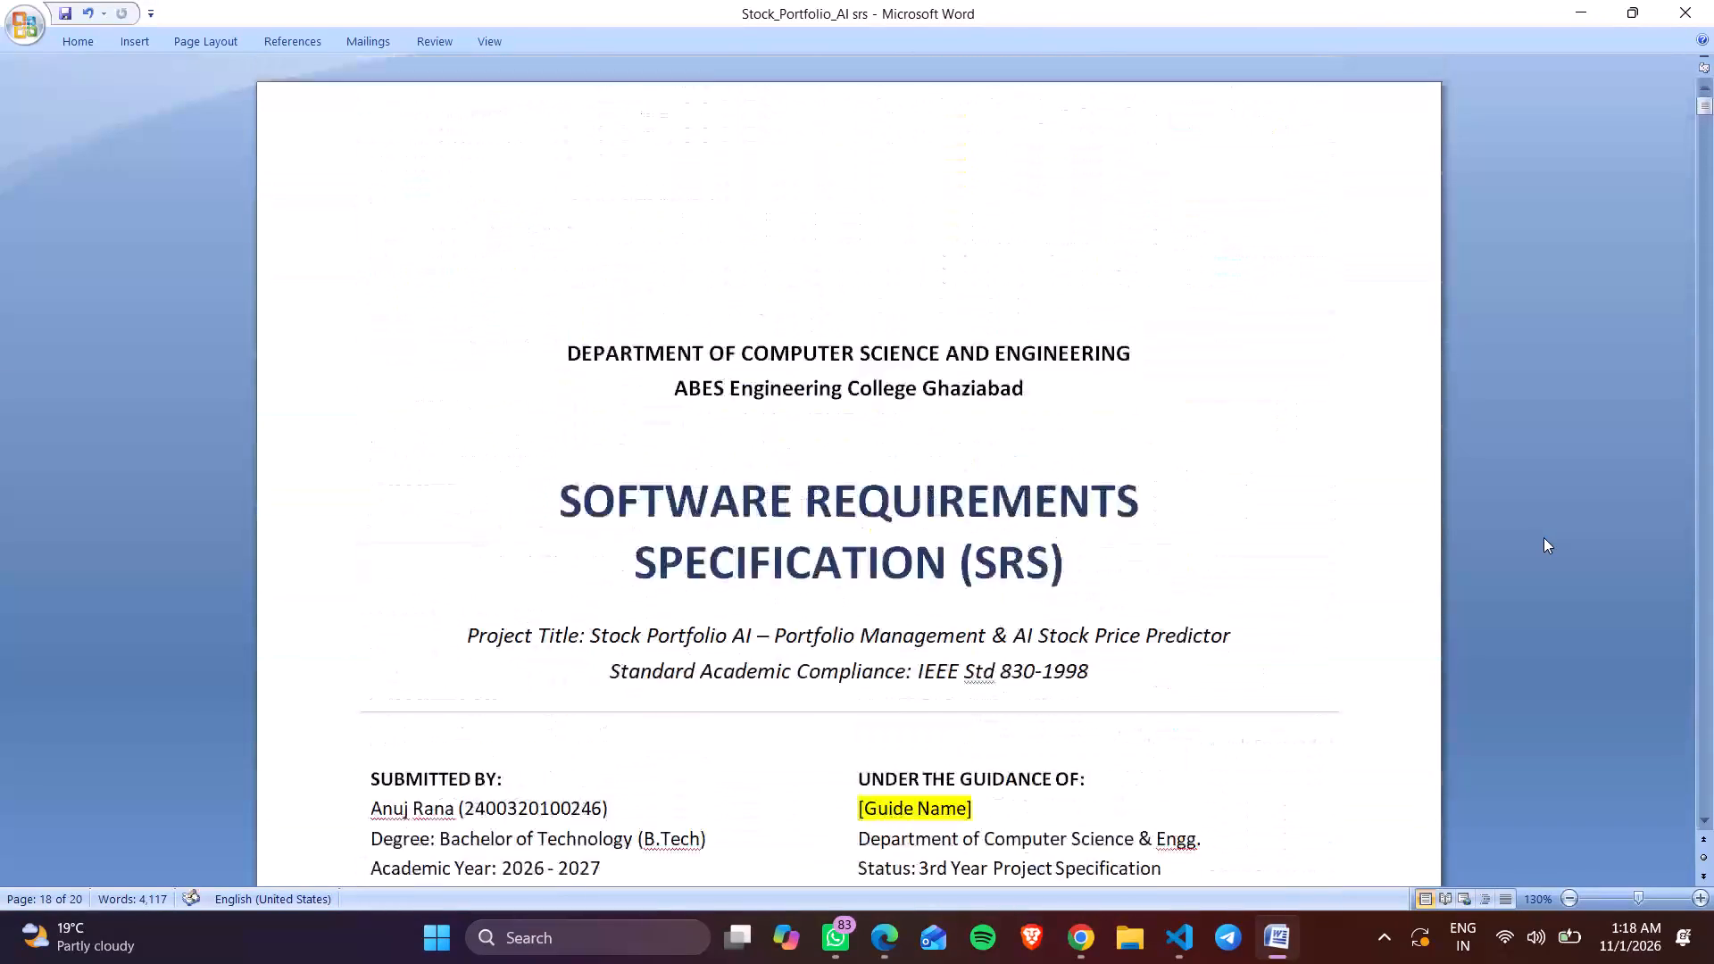
pyautogui.scroll(-2, 1543, 537)
# Switch to the StockPortfolio AI site in Chrome.
pyautogui.hotkey('alt', 'Tab')
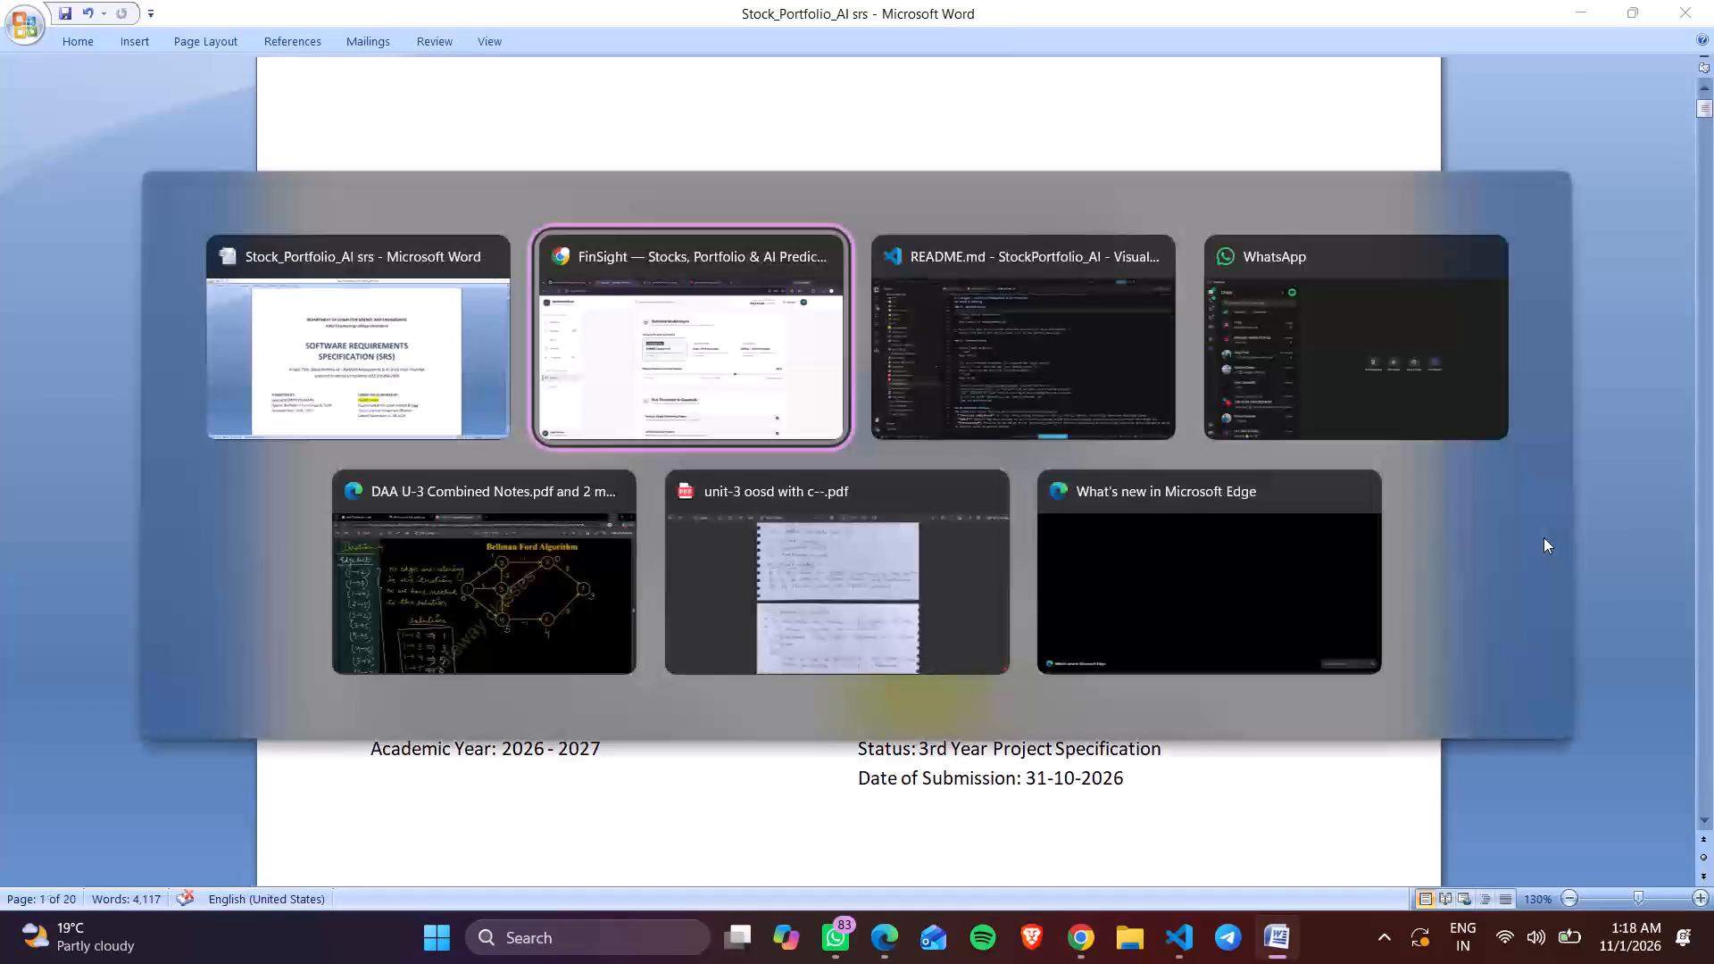
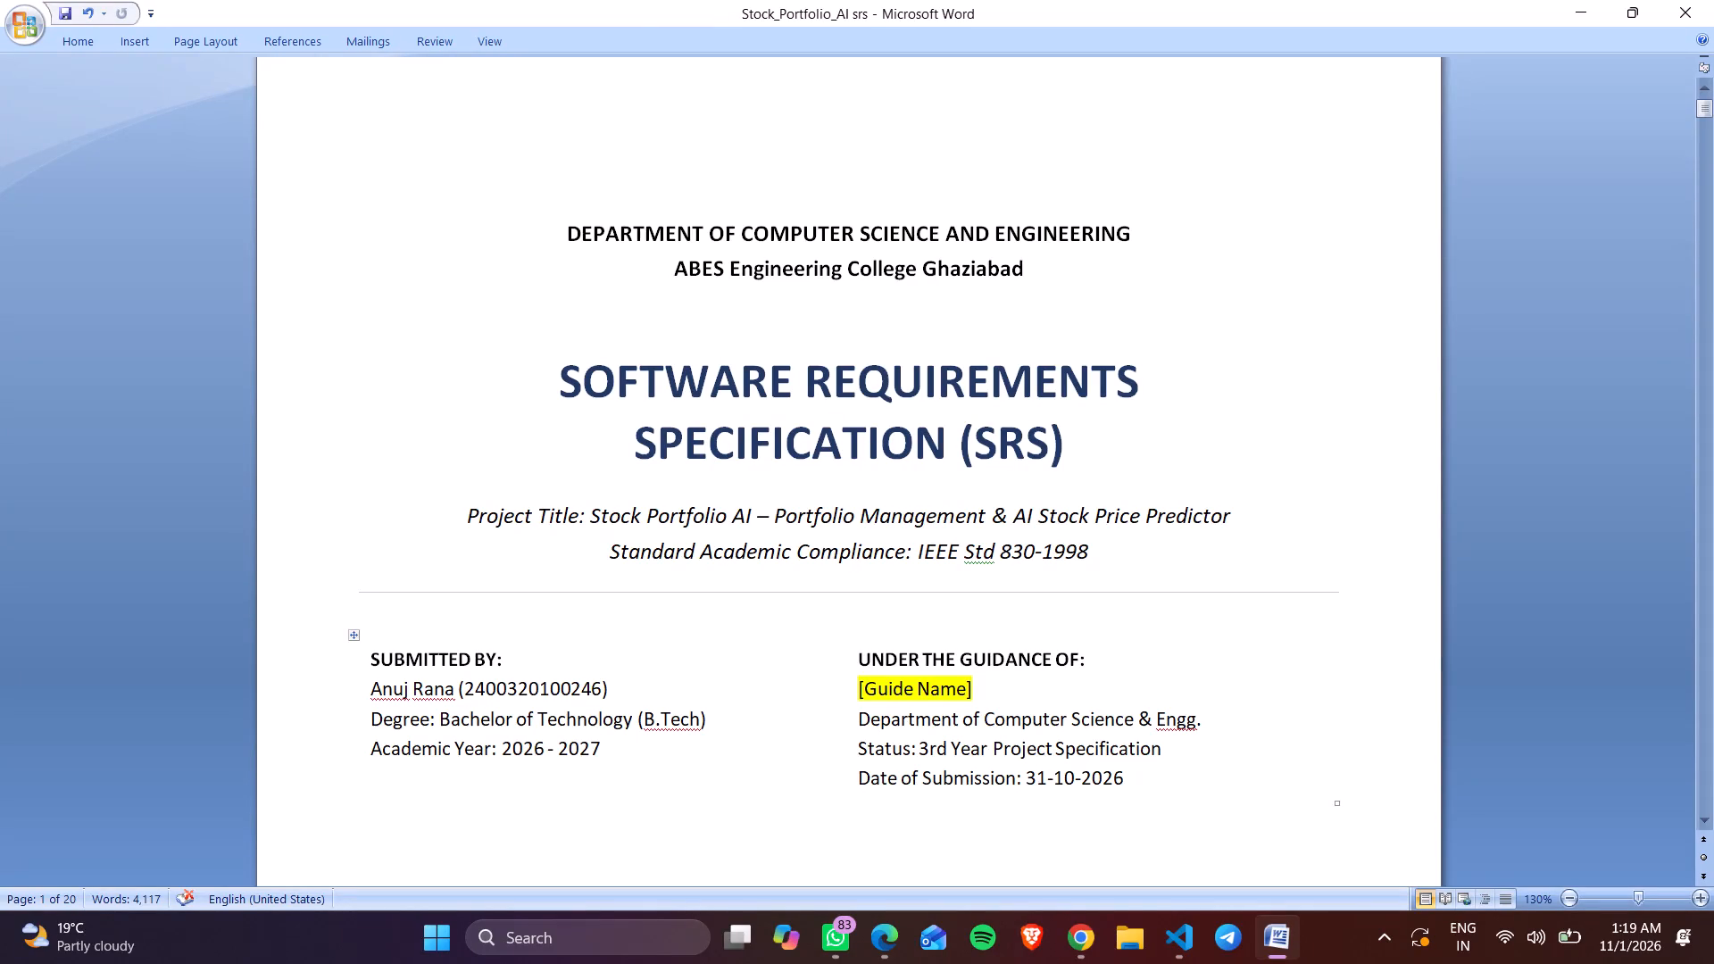
# Replace the highlighted Guide Name placeholder on the cover page with the project guide's name, keeping the square brackets.
pyautogui.click(962, 683)
pyautogui.press('BackSpace')
pyautogui.press('BackSpace')
pyautogui.press('BackSpace')
pyautogui.press('BackSpace')
pyautogui.press('BackSpace')
pyautogui.press('BackSpace')
pyautogui.press('BackSpace')
pyautogui.press('BackSpace')
pyautogui.press('BackSpace')
pyautogui.press('BackSpace')
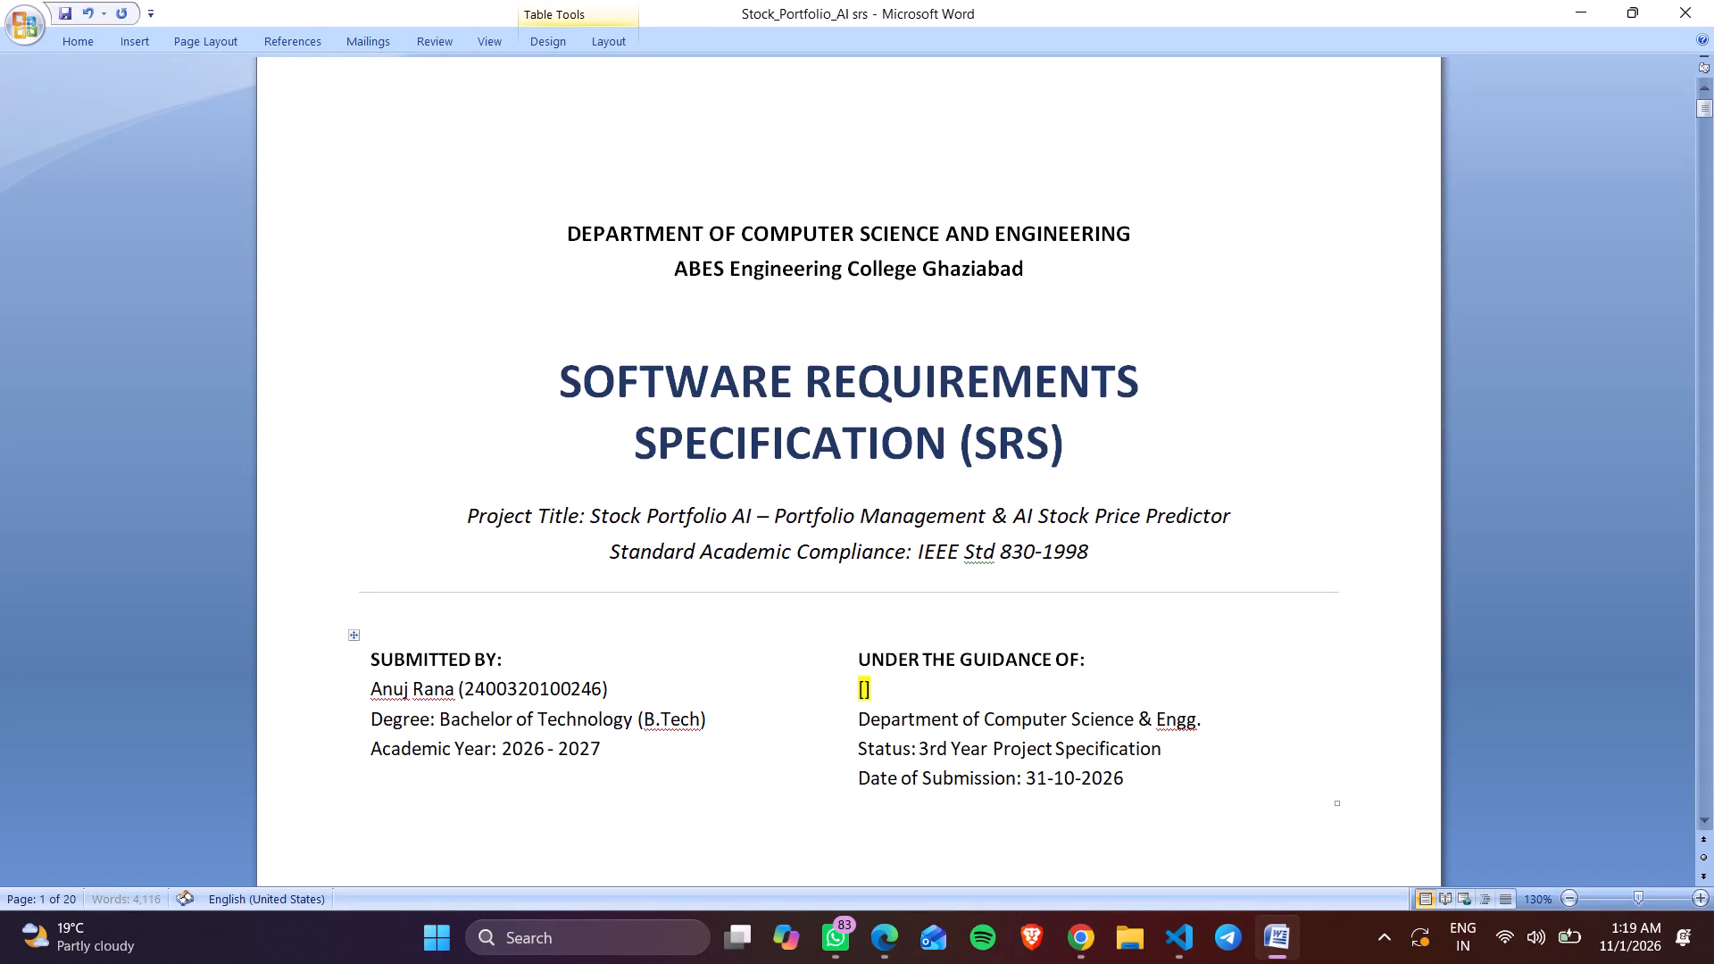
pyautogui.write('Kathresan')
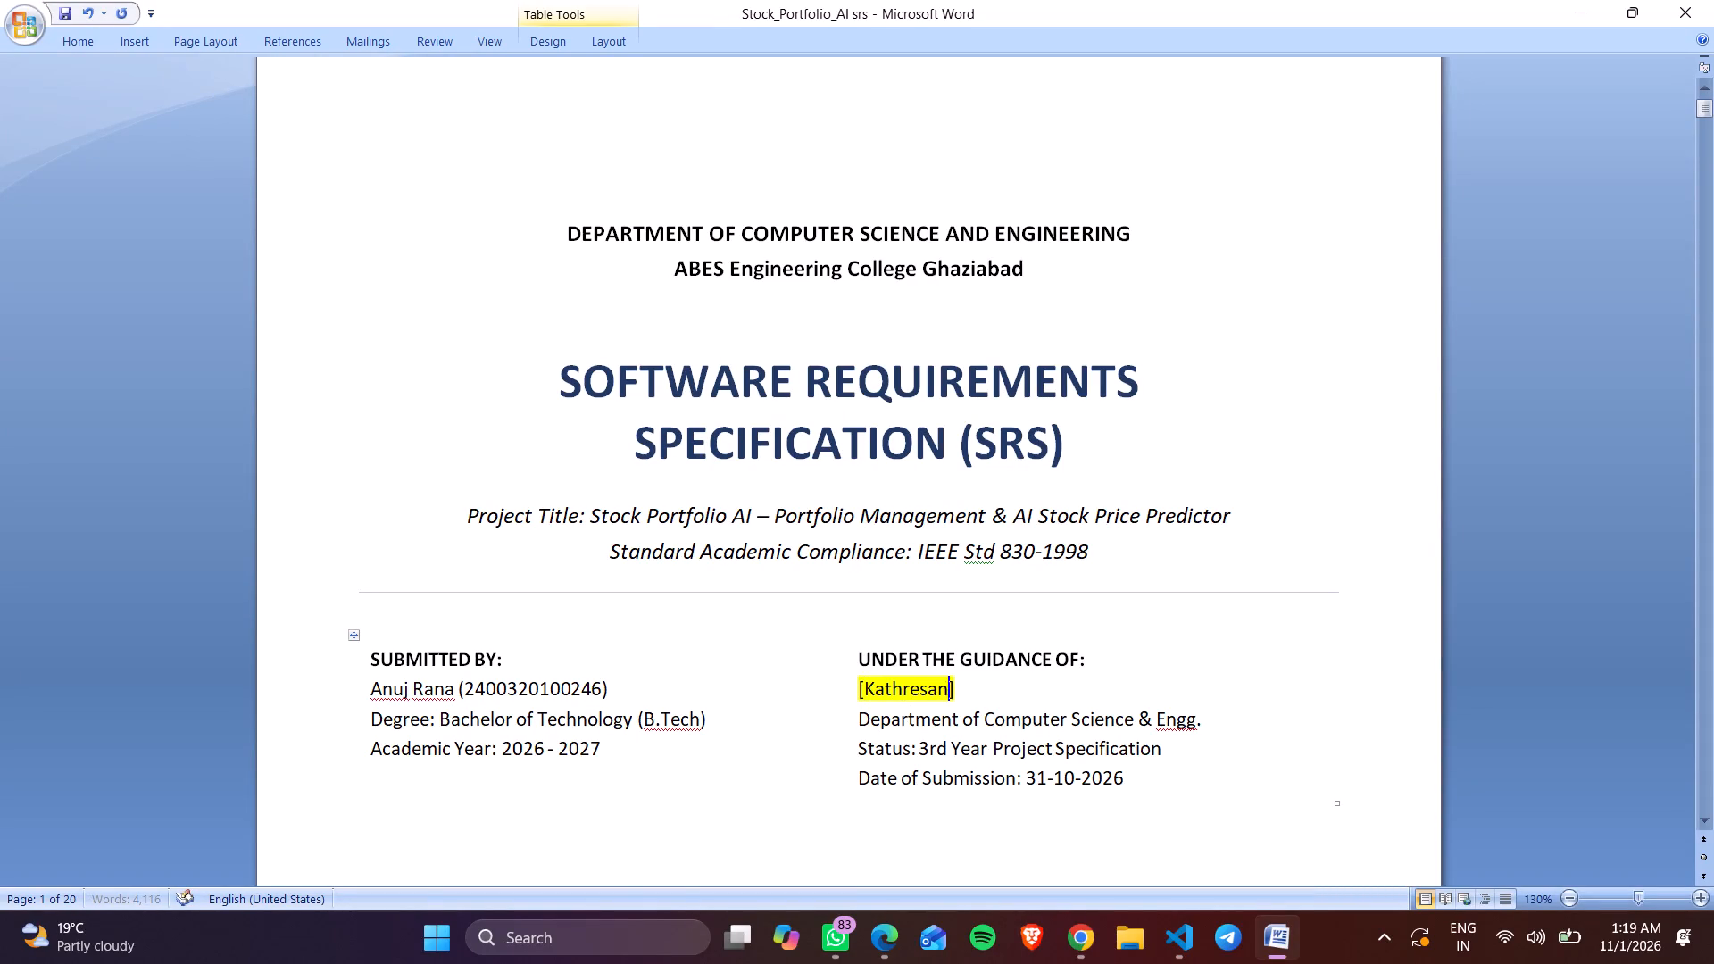
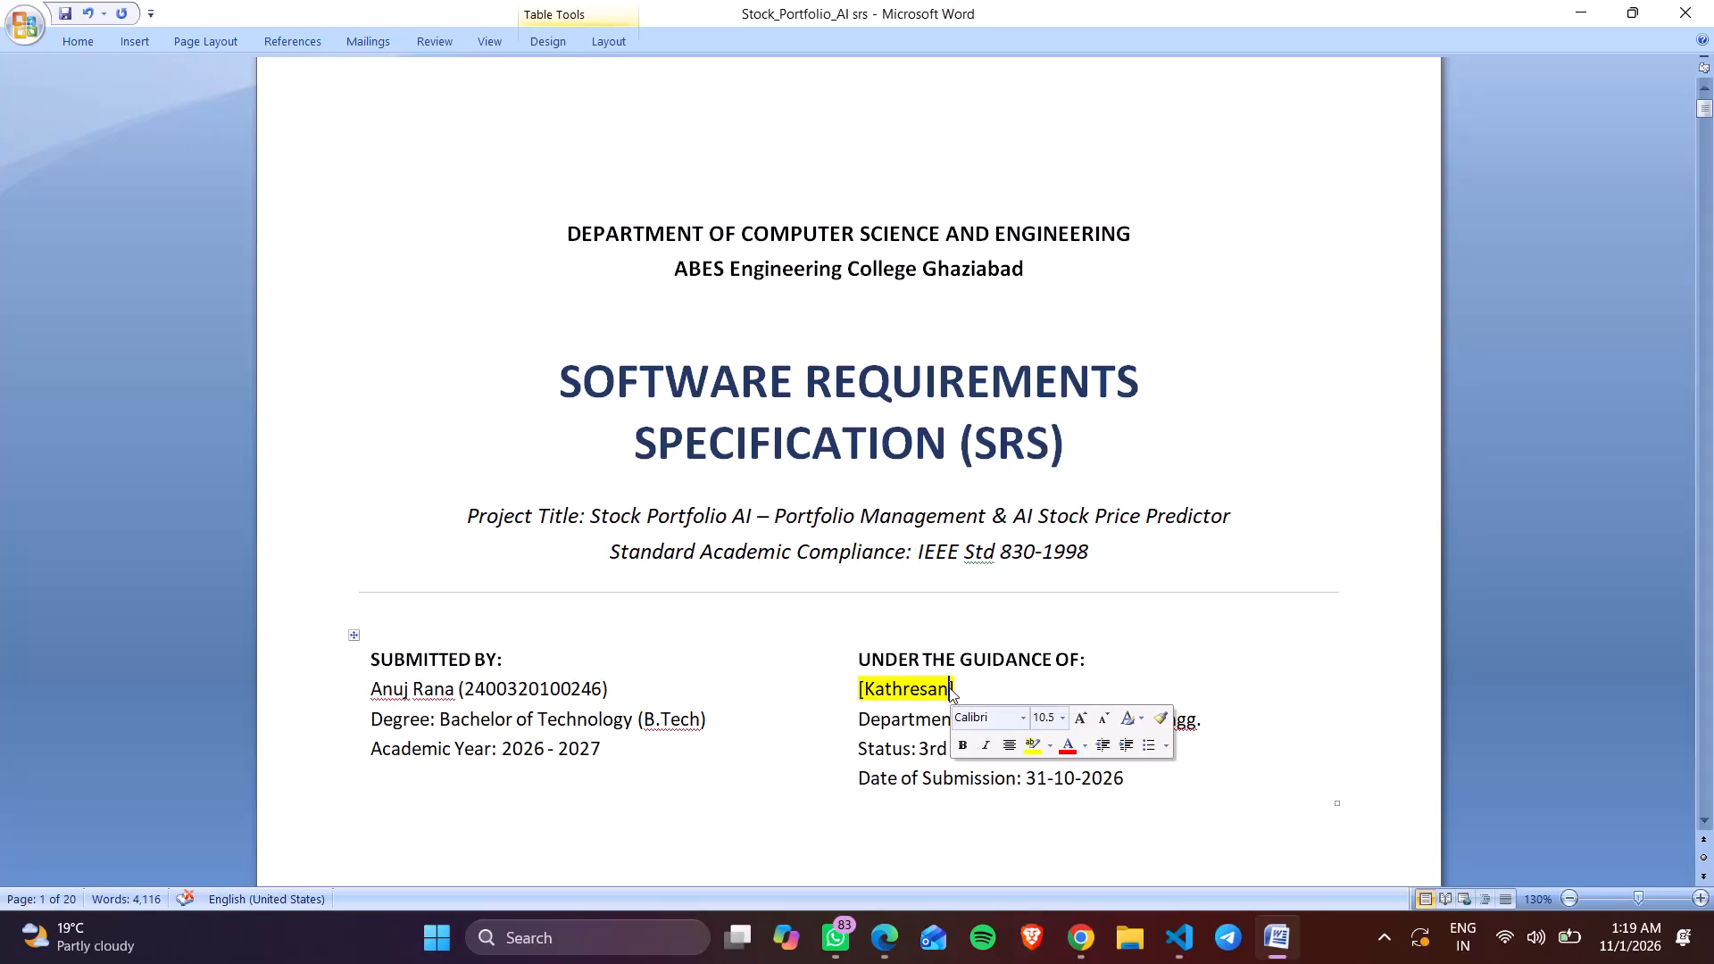
# Remove the yellow highlight from the guide's bracketed name on the cover page using No Color highlighting.
pyautogui.click(1035, 745)
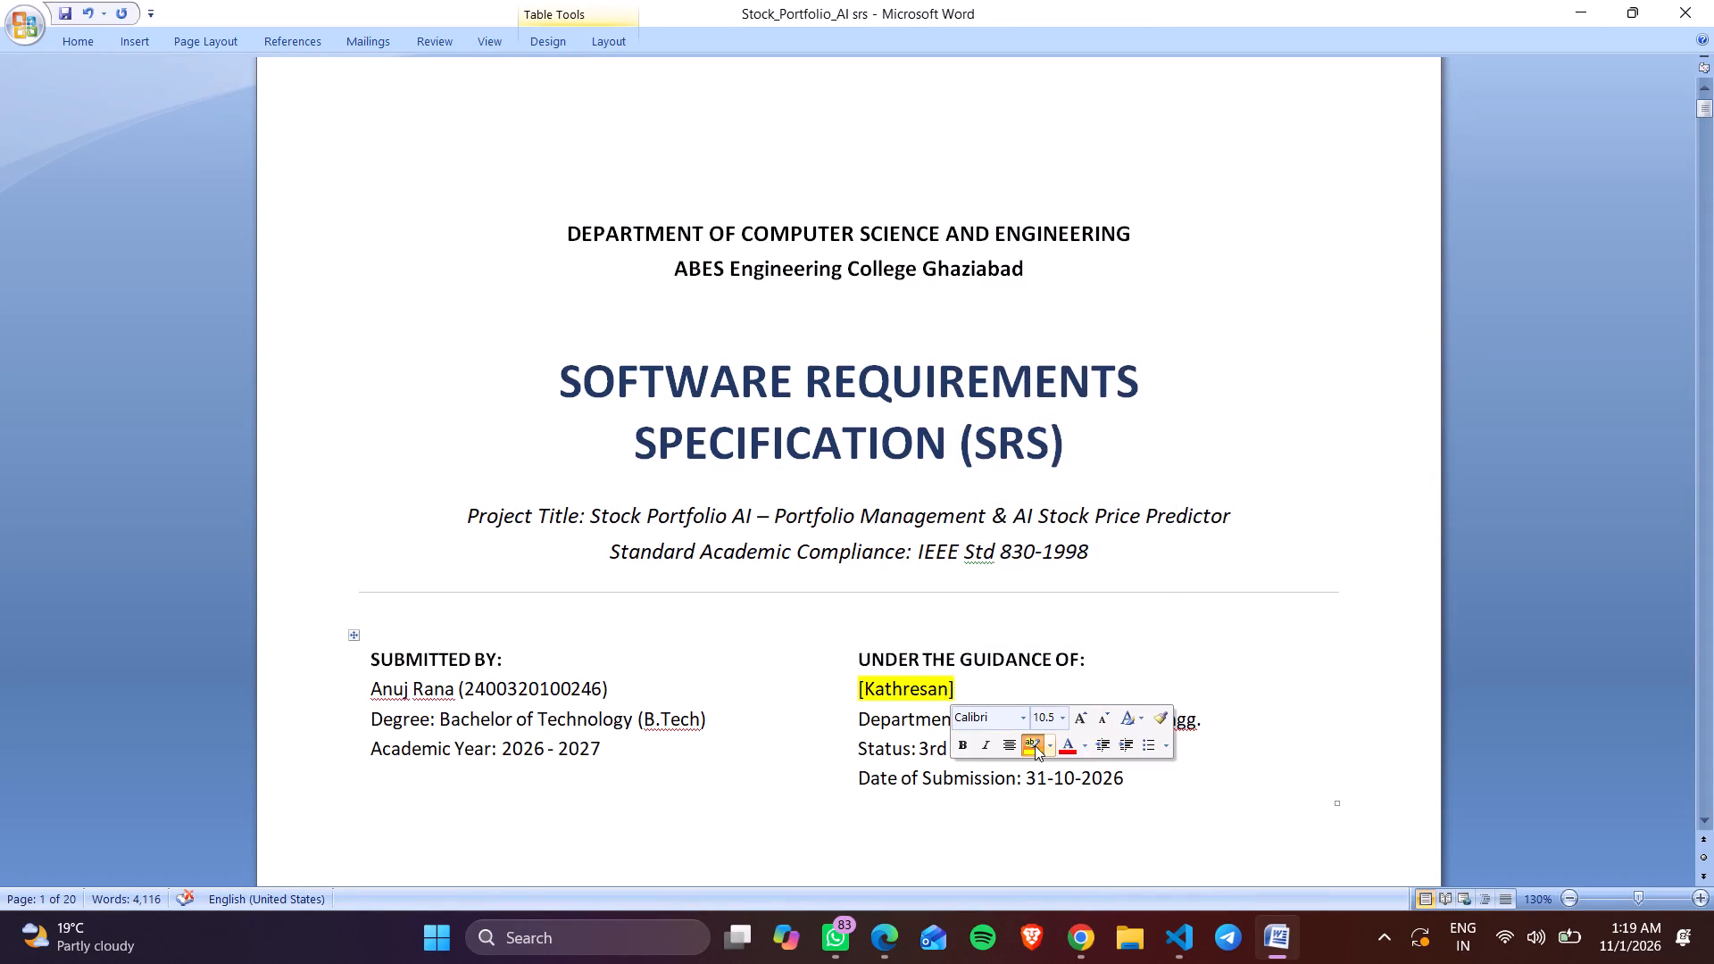
pyautogui.click(1048, 745)
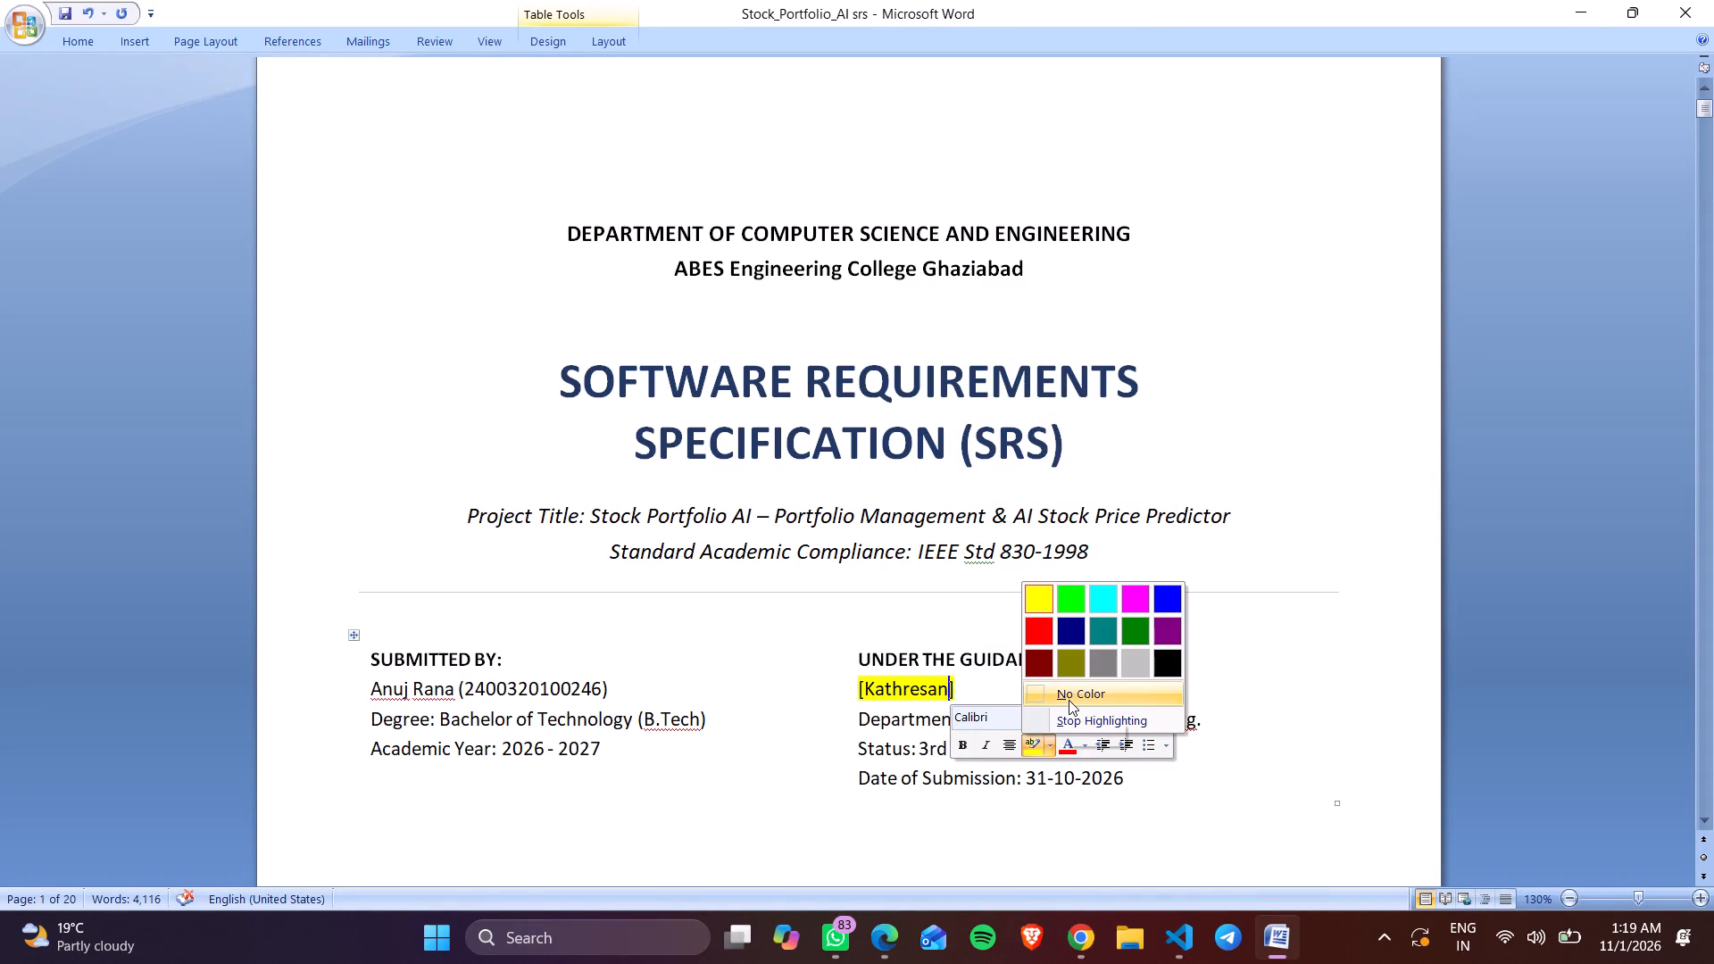
pyautogui.click(1069, 700)
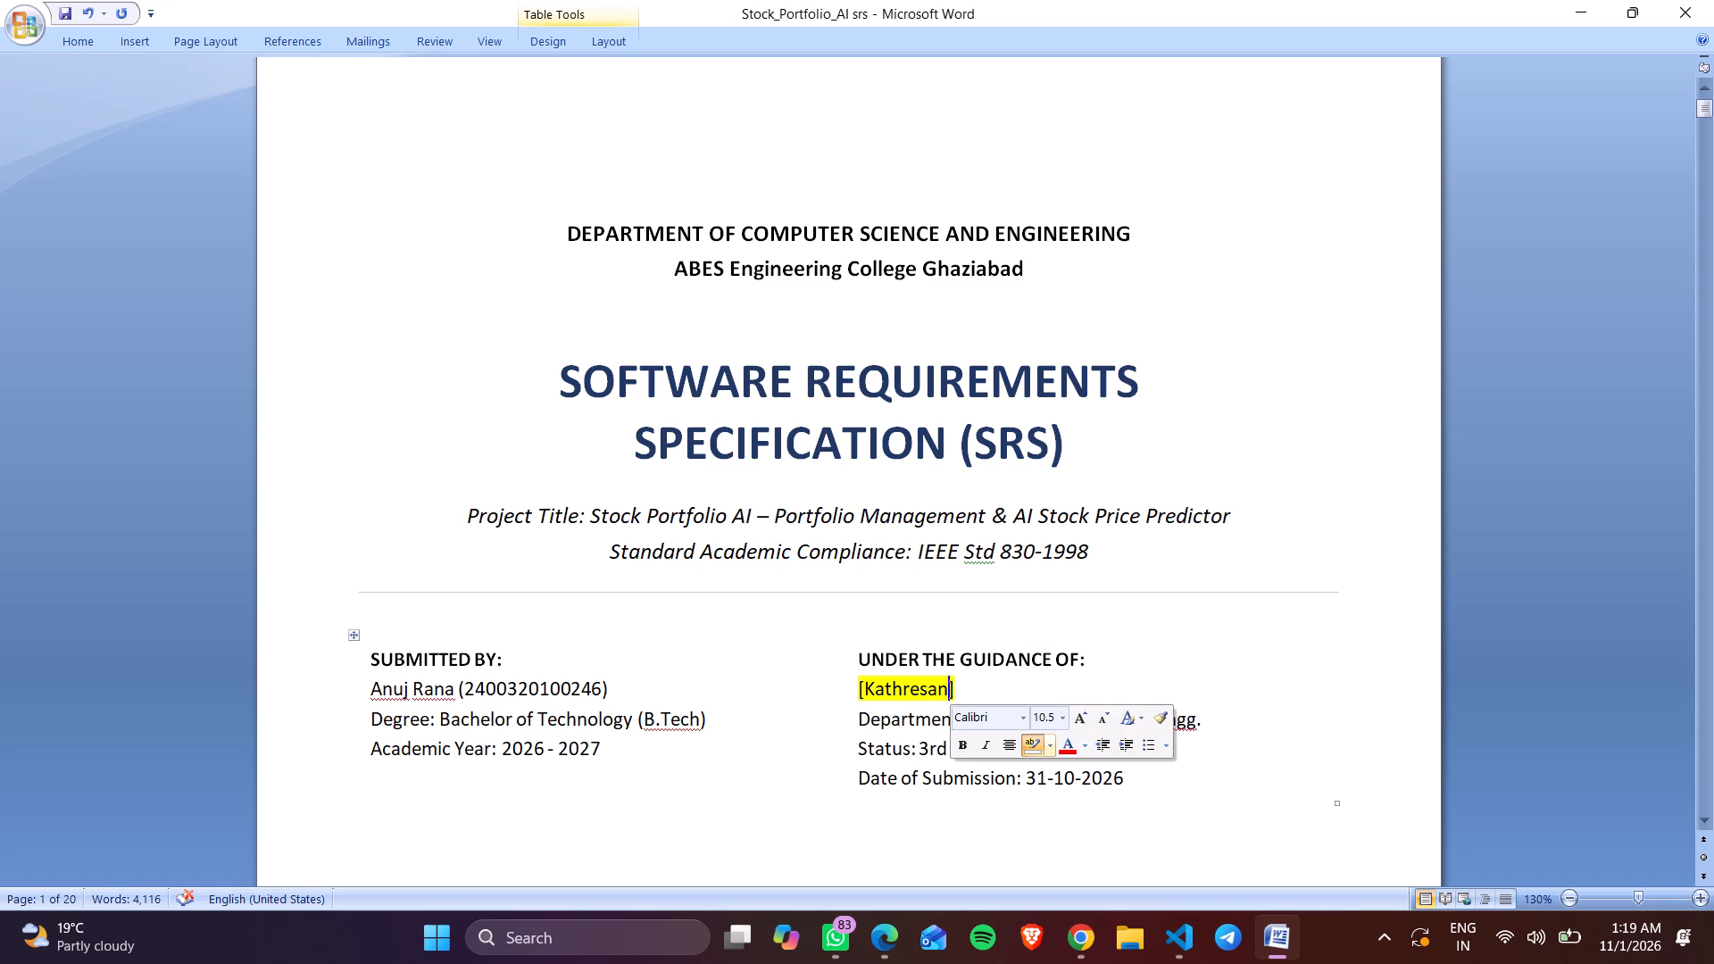
pyautogui.doubleClick(911, 685)
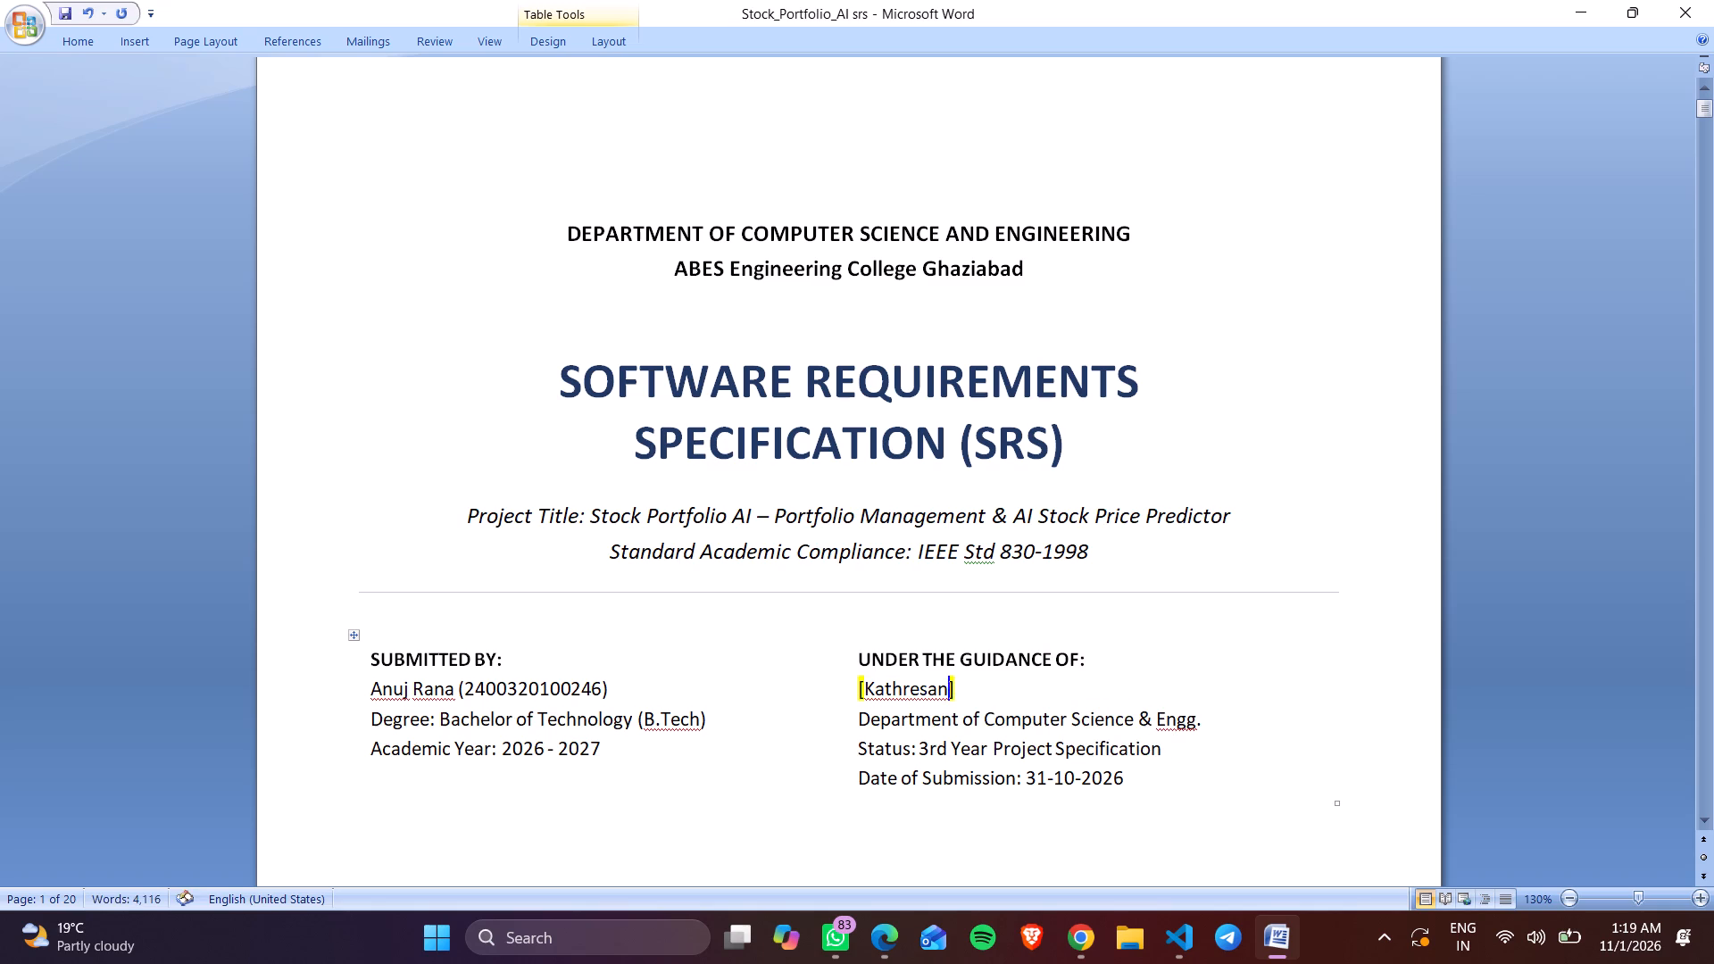
pyautogui.moveTo(873, 685); pyautogui.dragTo(861, 686)
pyautogui.moveTo(861, 686); pyautogui.dragTo(977, 692)
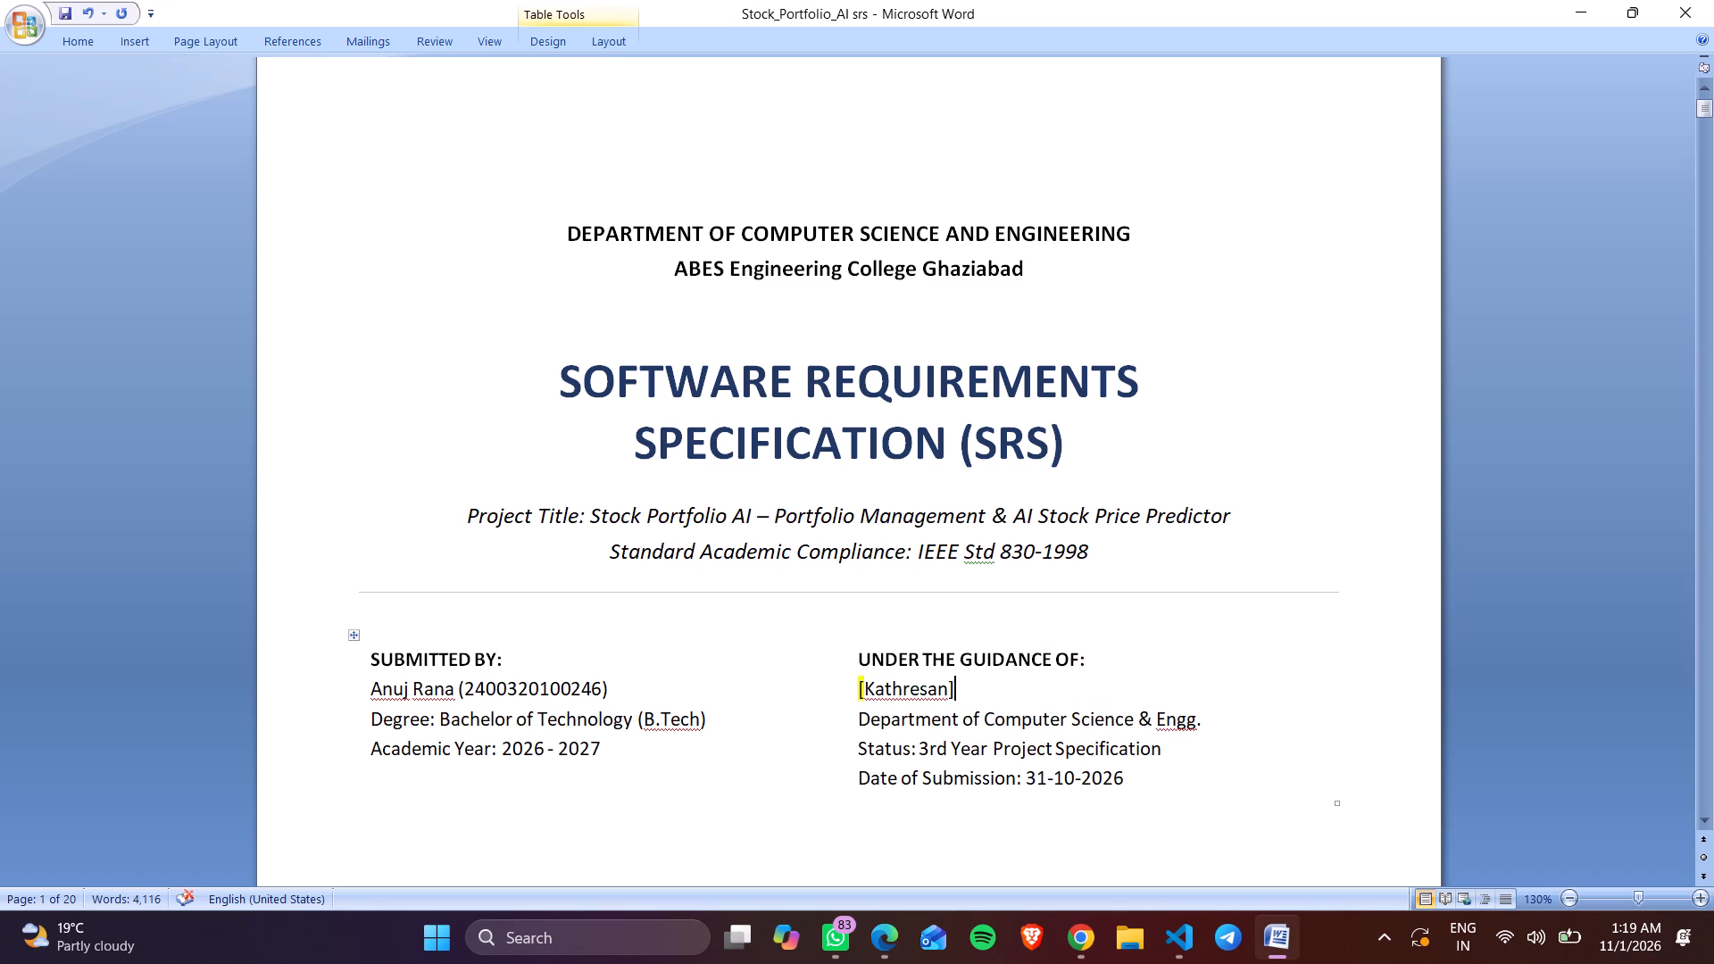
pyautogui.moveTo(968, 686); pyautogui.dragTo(868, 687)
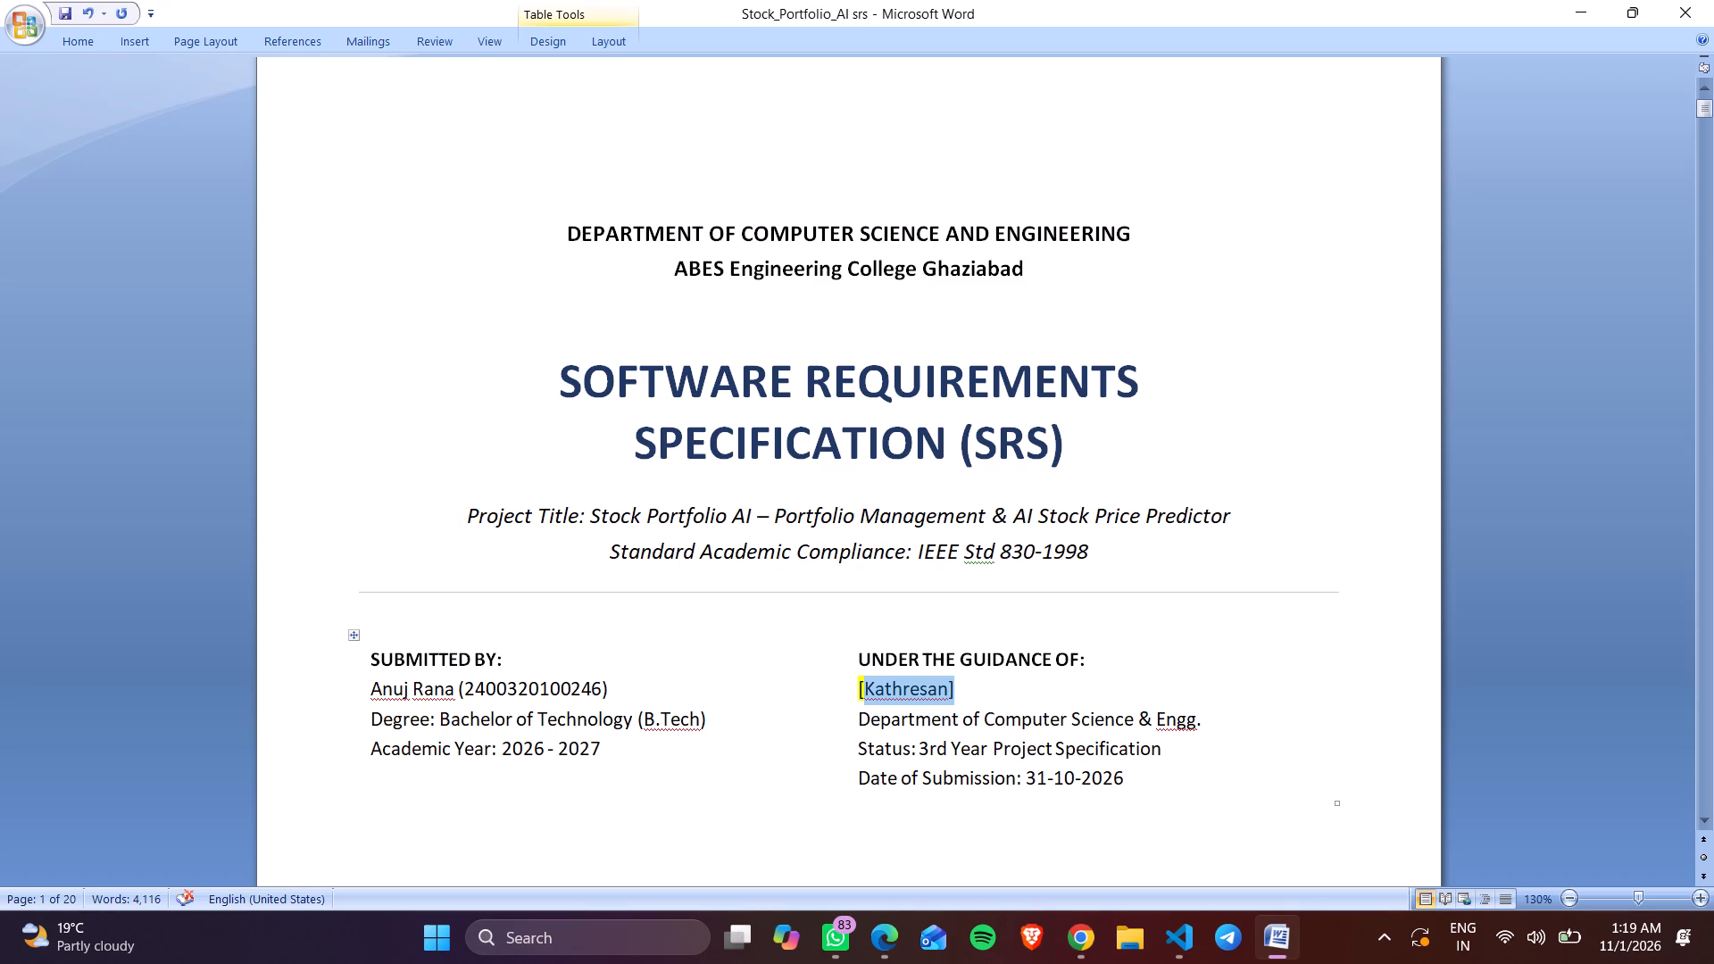
pyautogui.moveTo(868, 687); pyautogui.dragTo(861, 687)
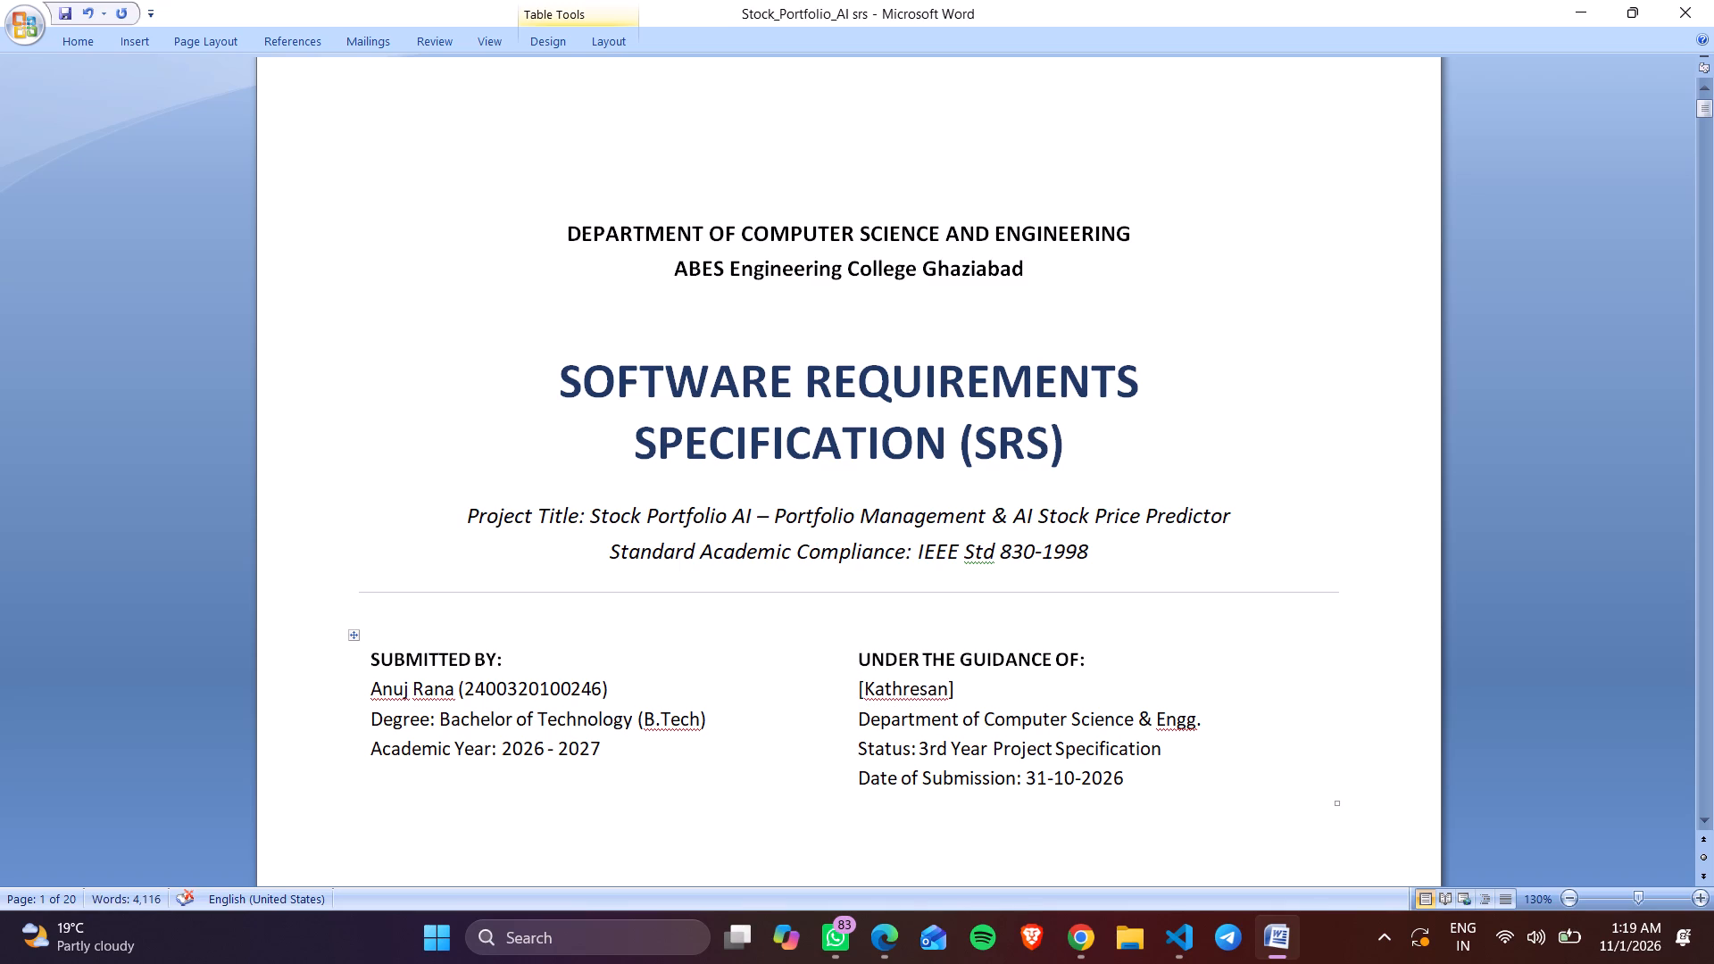
pyautogui.click(1169, 694)
# Clear the yellow highlight from the [Guide Name] placeholder in the revision history's Reviewed By cell and stop highlighting.
pyautogui.scroll(-3, 1169, 694)
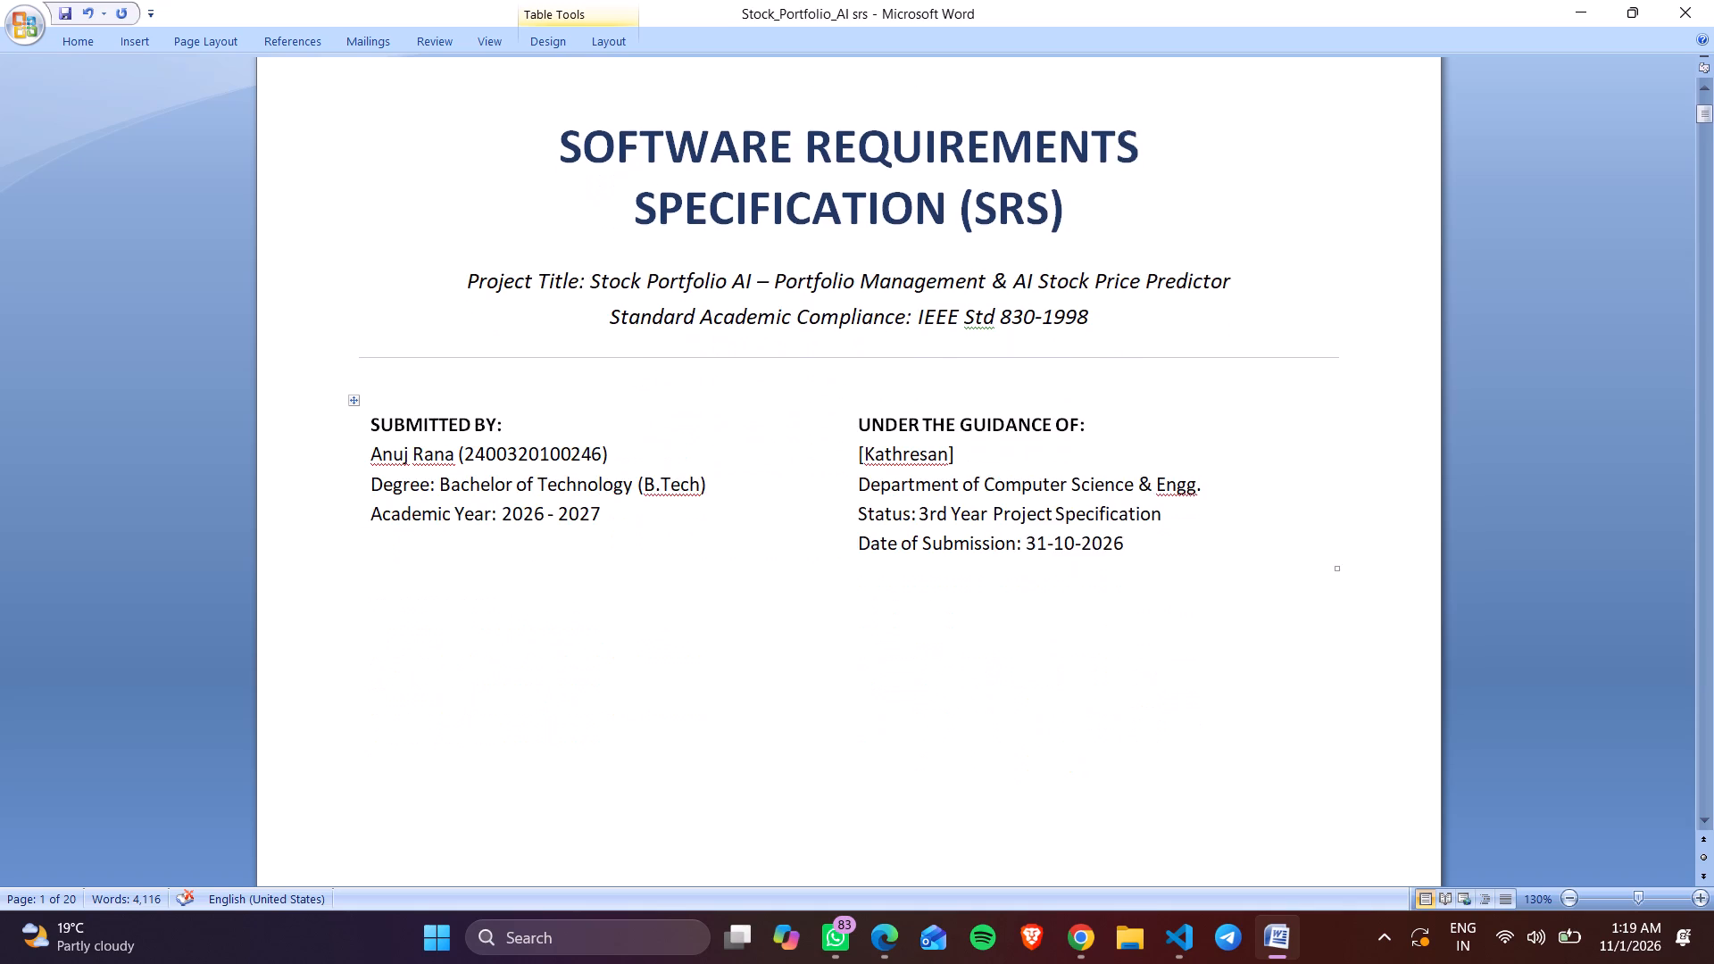
pyautogui.scroll(-19, 1169, 694)
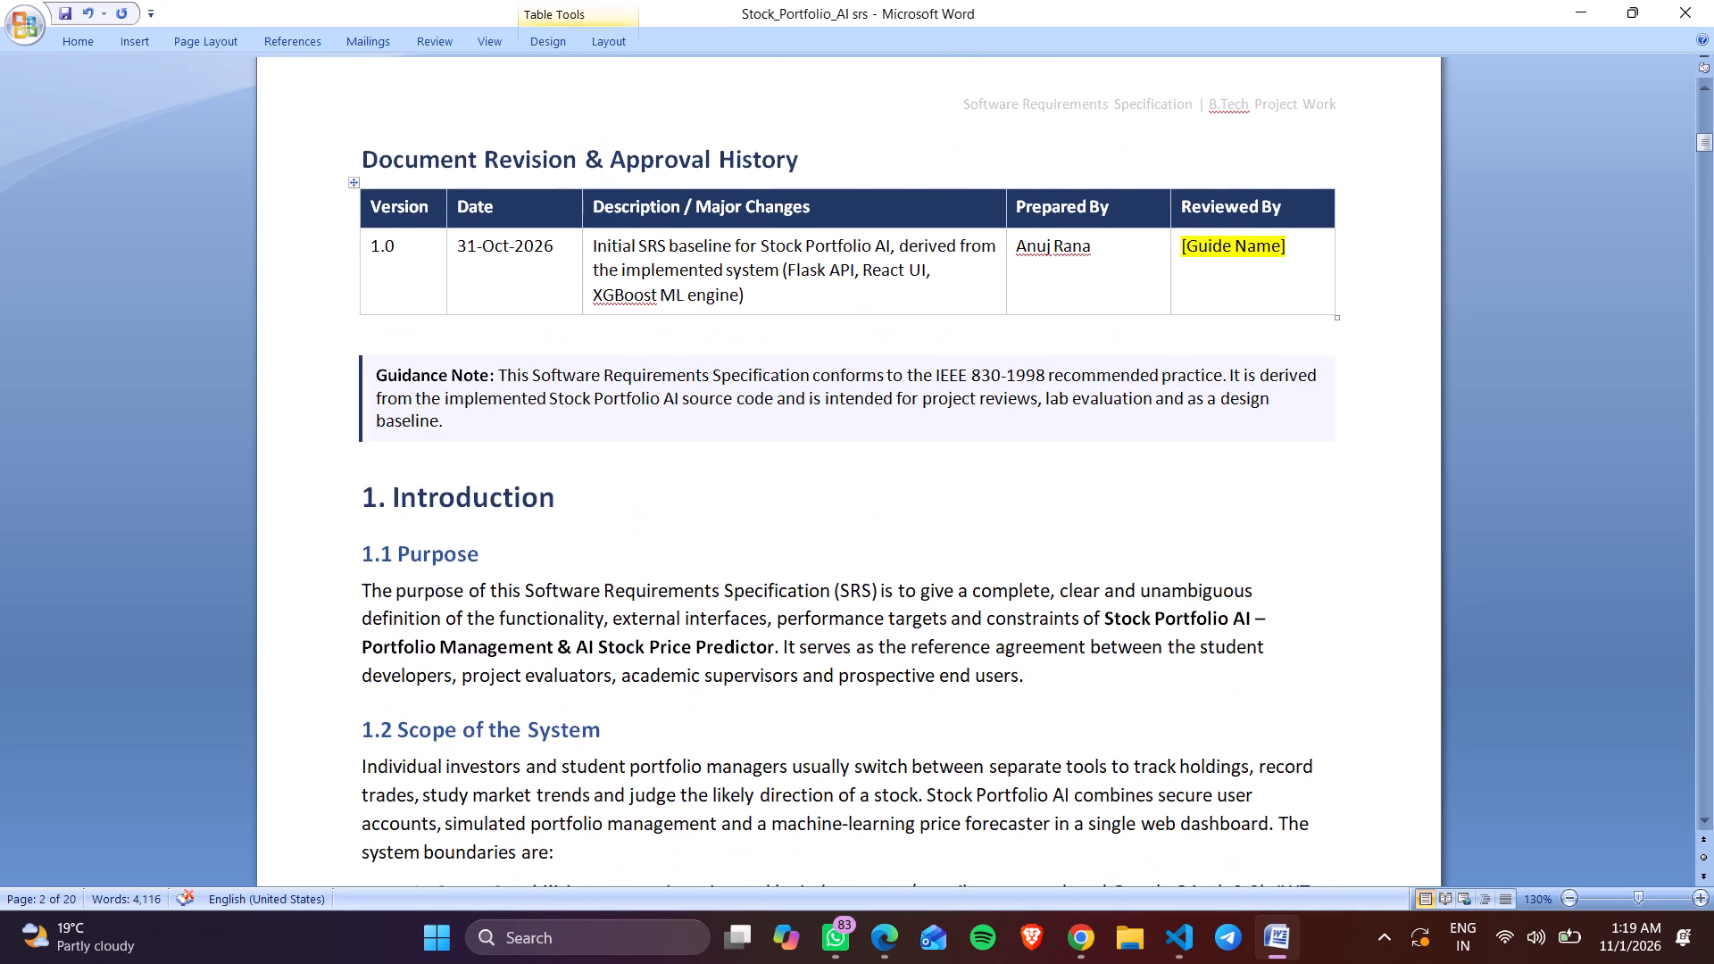
pyautogui.click(1290, 244)
pyautogui.moveTo(1290, 244); pyautogui.dragTo(1196, 247)
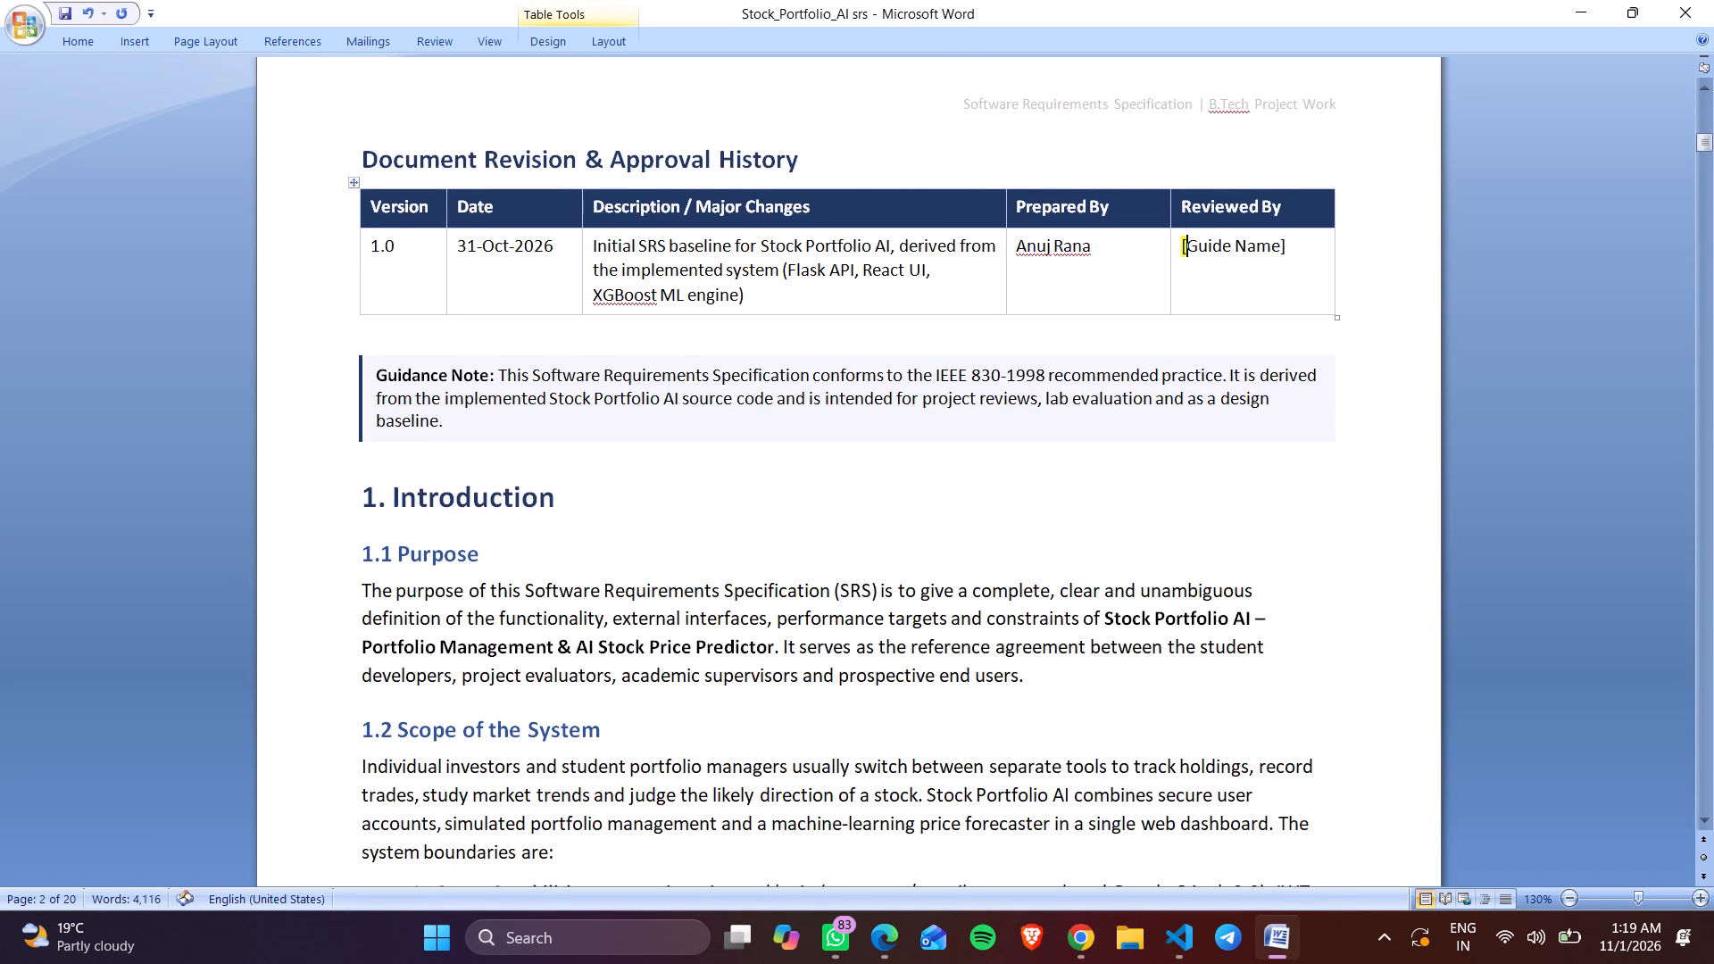
pyautogui.moveTo(1202, 245); pyautogui.dragTo(1191, 245)
pyautogui.moveTo(1191, 245); pyautogui.dragTo(1180, 245)
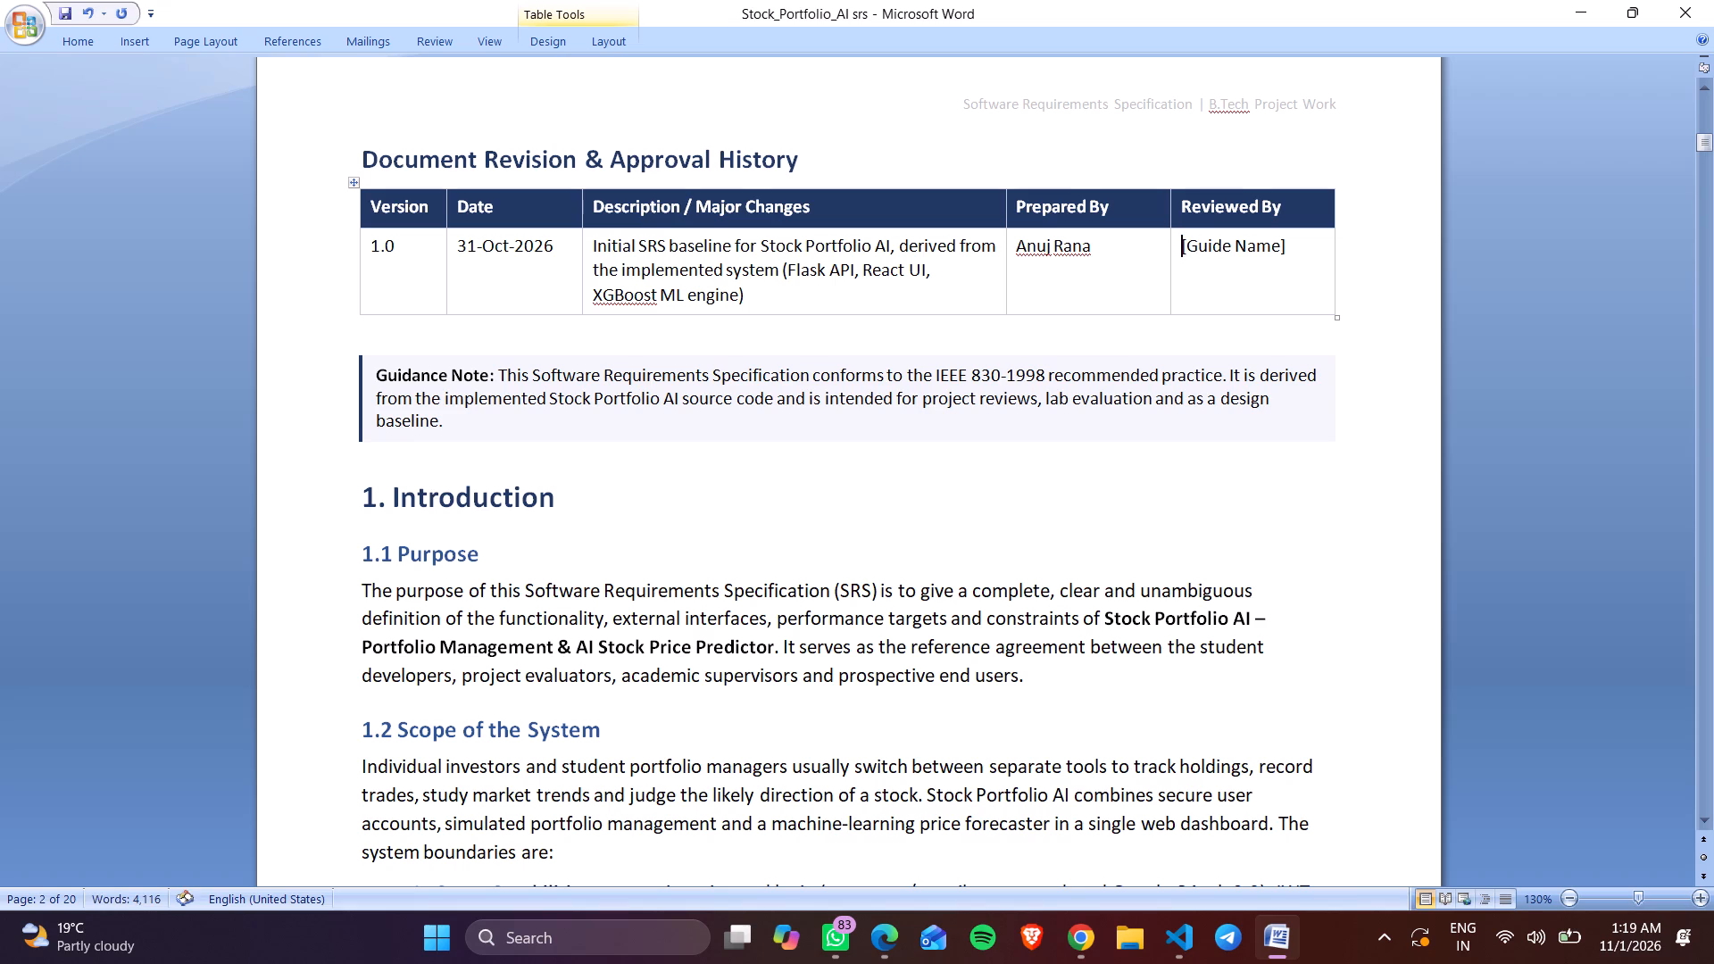
pyautogui.click(1279, 249)
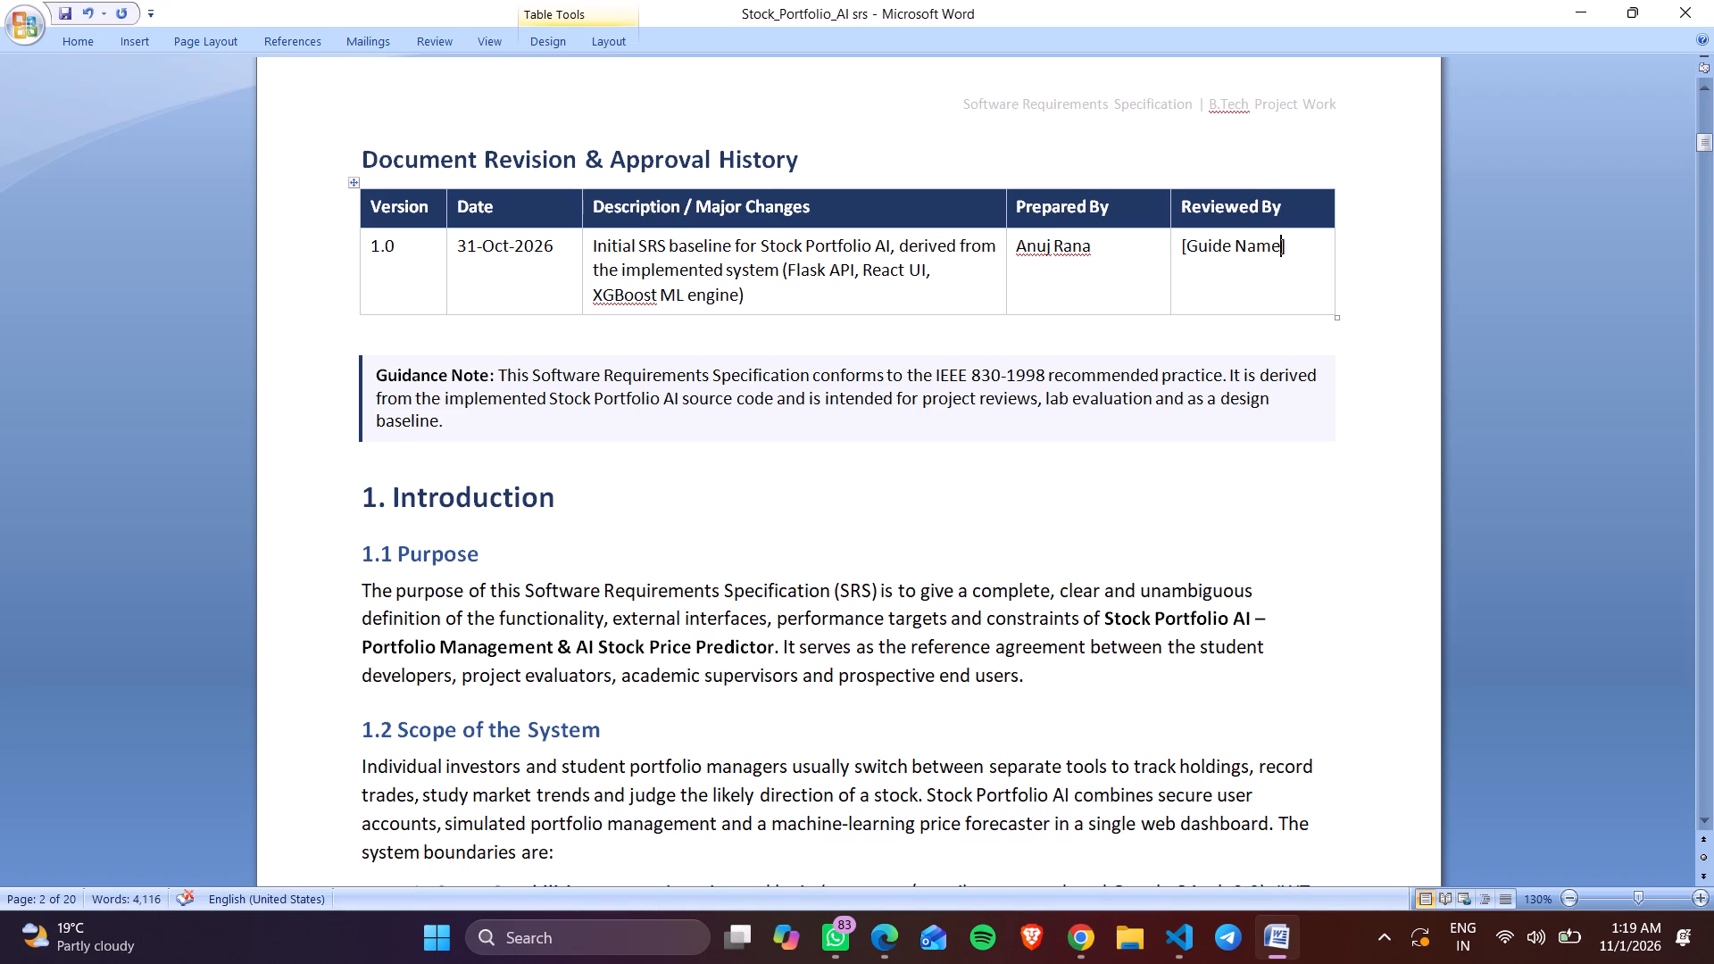
pyautogui.rightClick(1279, 249)
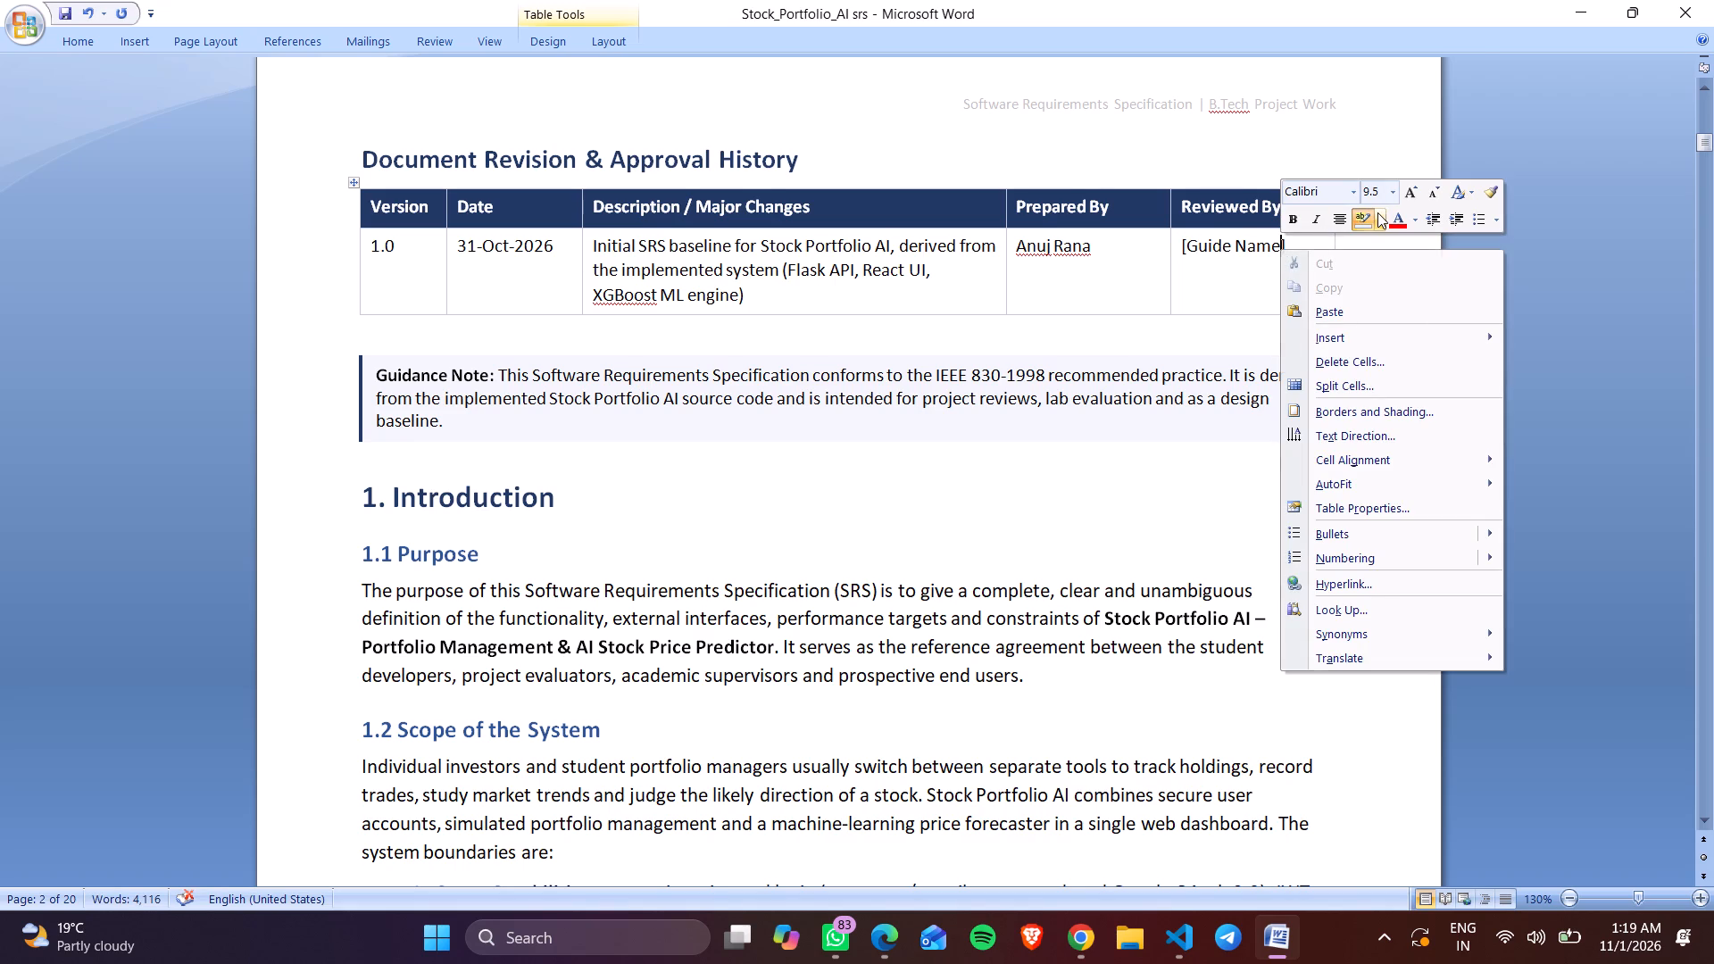
pyautogui.click(1377, 212)
pyautogui.click(1409, 378)
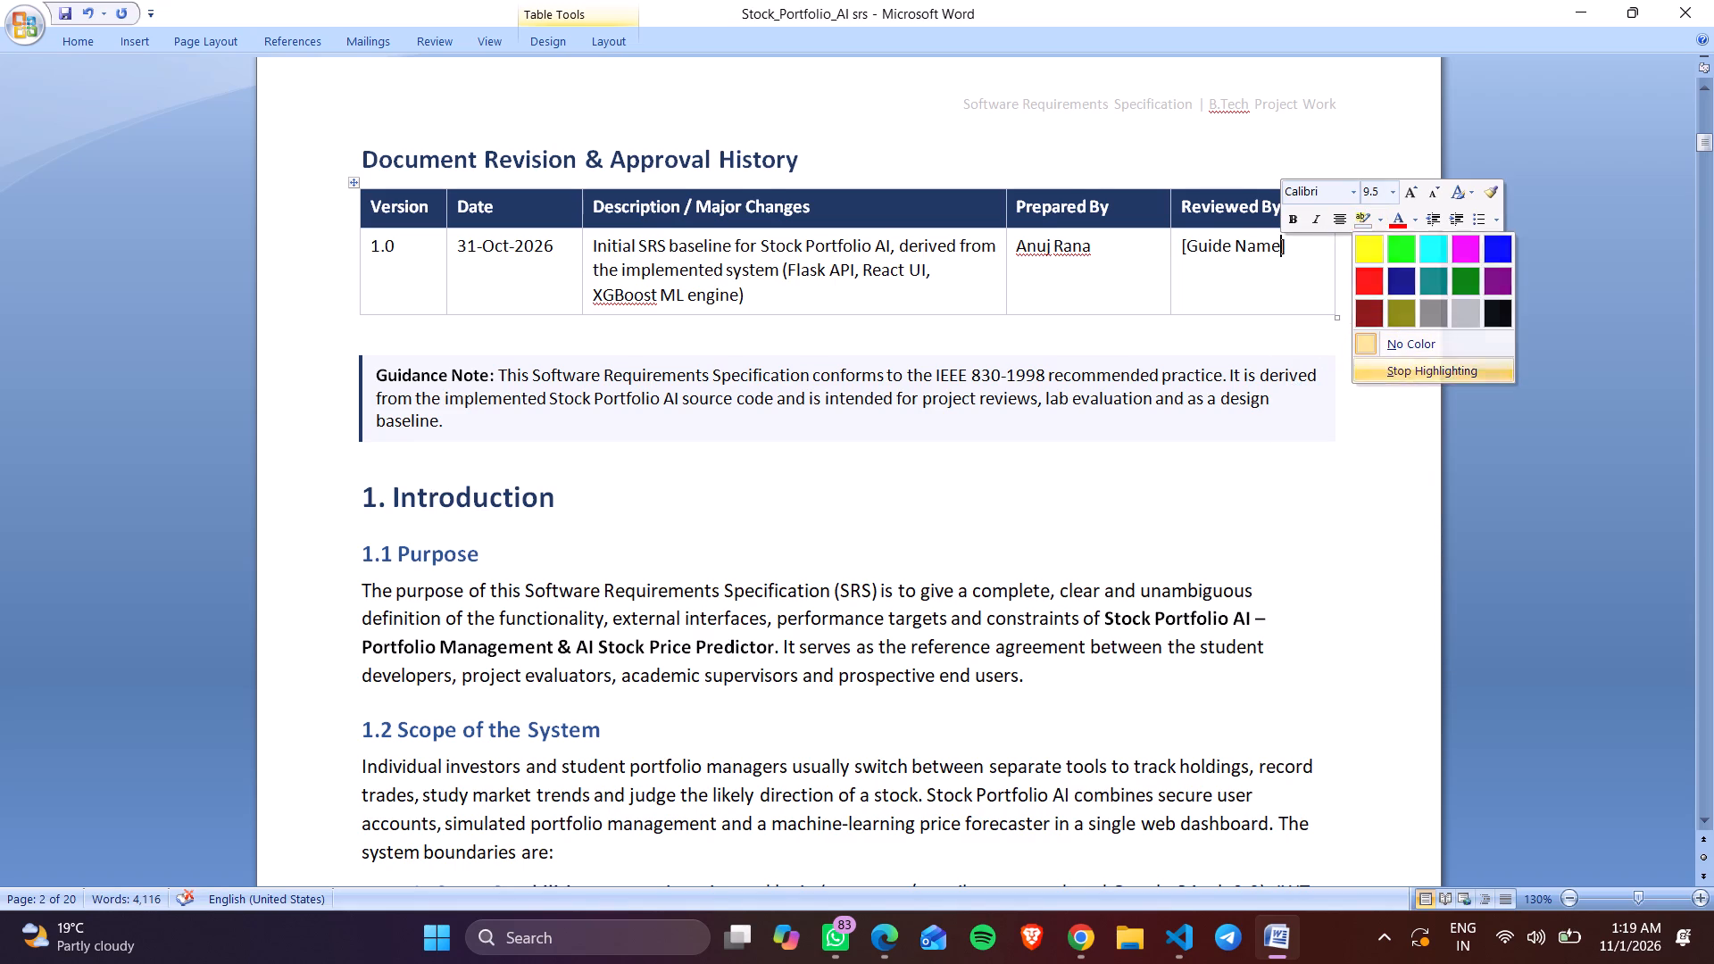
# Replace the Guide Name placeholder in the Reviewed By cell with the project guide's name, keeping the square brackets.
pyautogui.press('BackSpace')
pyautogui.press('BackSpace')
pyautogui.press('BackSpace')
pyautogui.press('BackSpace')
pyautogui.press('BackSpace')
pyautogui.press('BackSpace')
pyautogui.press('BackSpace')
pyautogui.press('BackSpace')
pyautogui.press('BackSpace')
pyautogui.press('BackSpace')
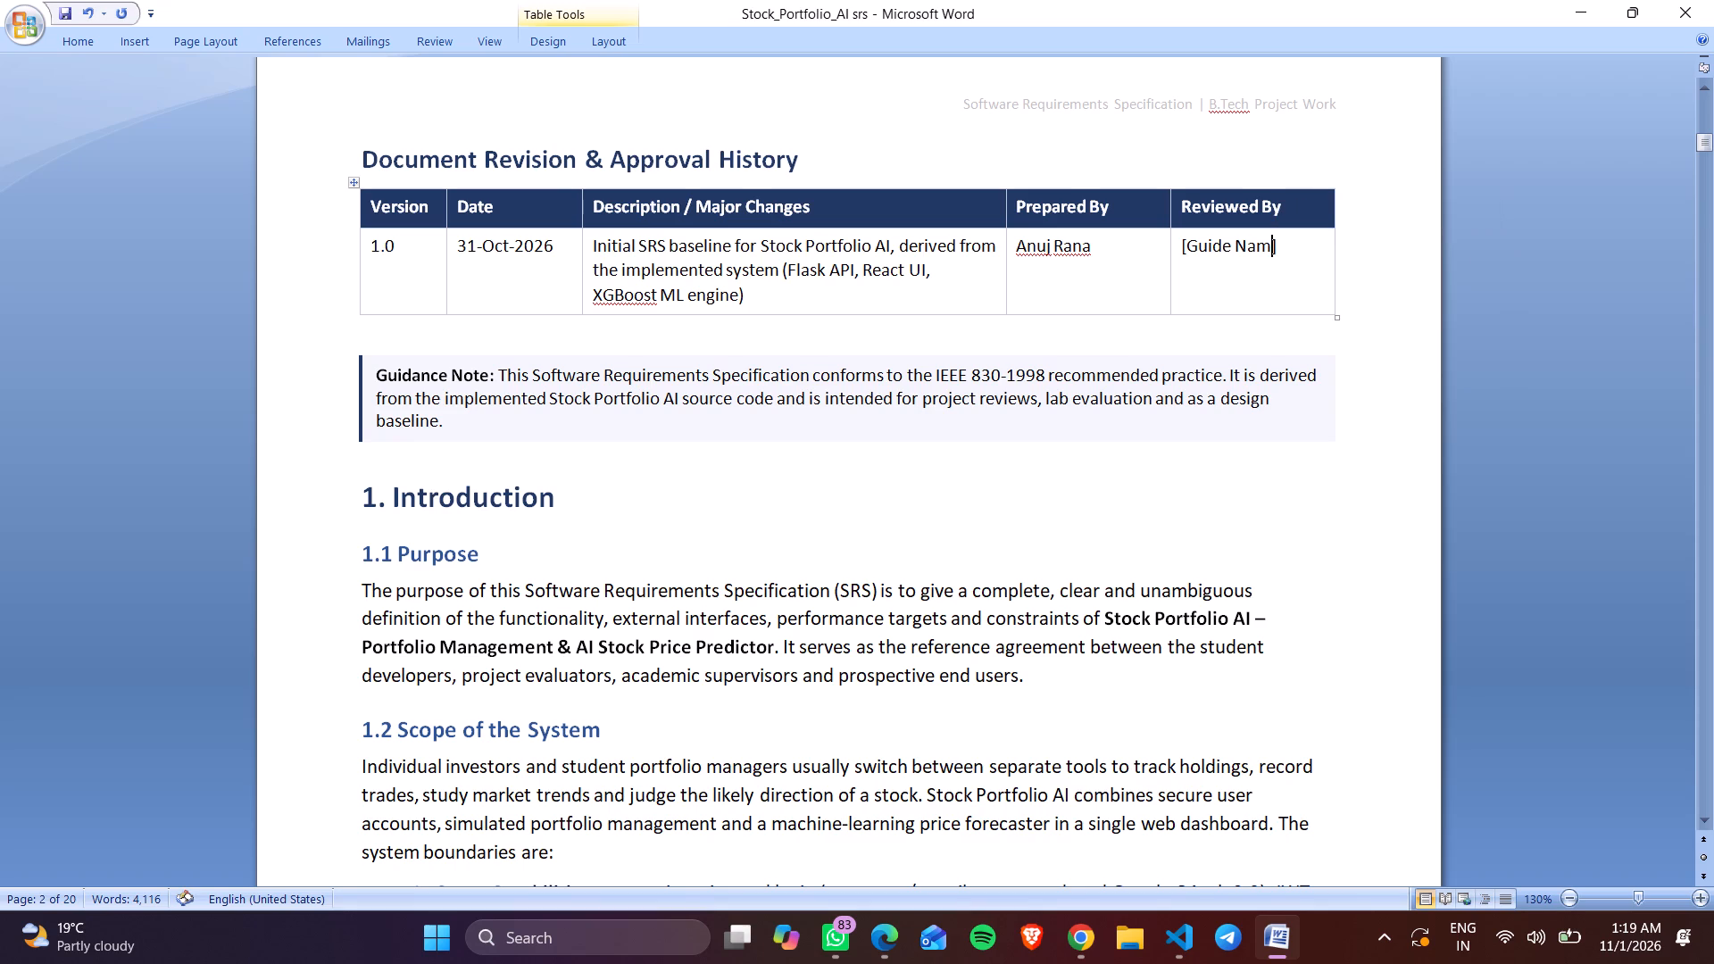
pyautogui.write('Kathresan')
pyautogui.scroll(-19, 814, 310)
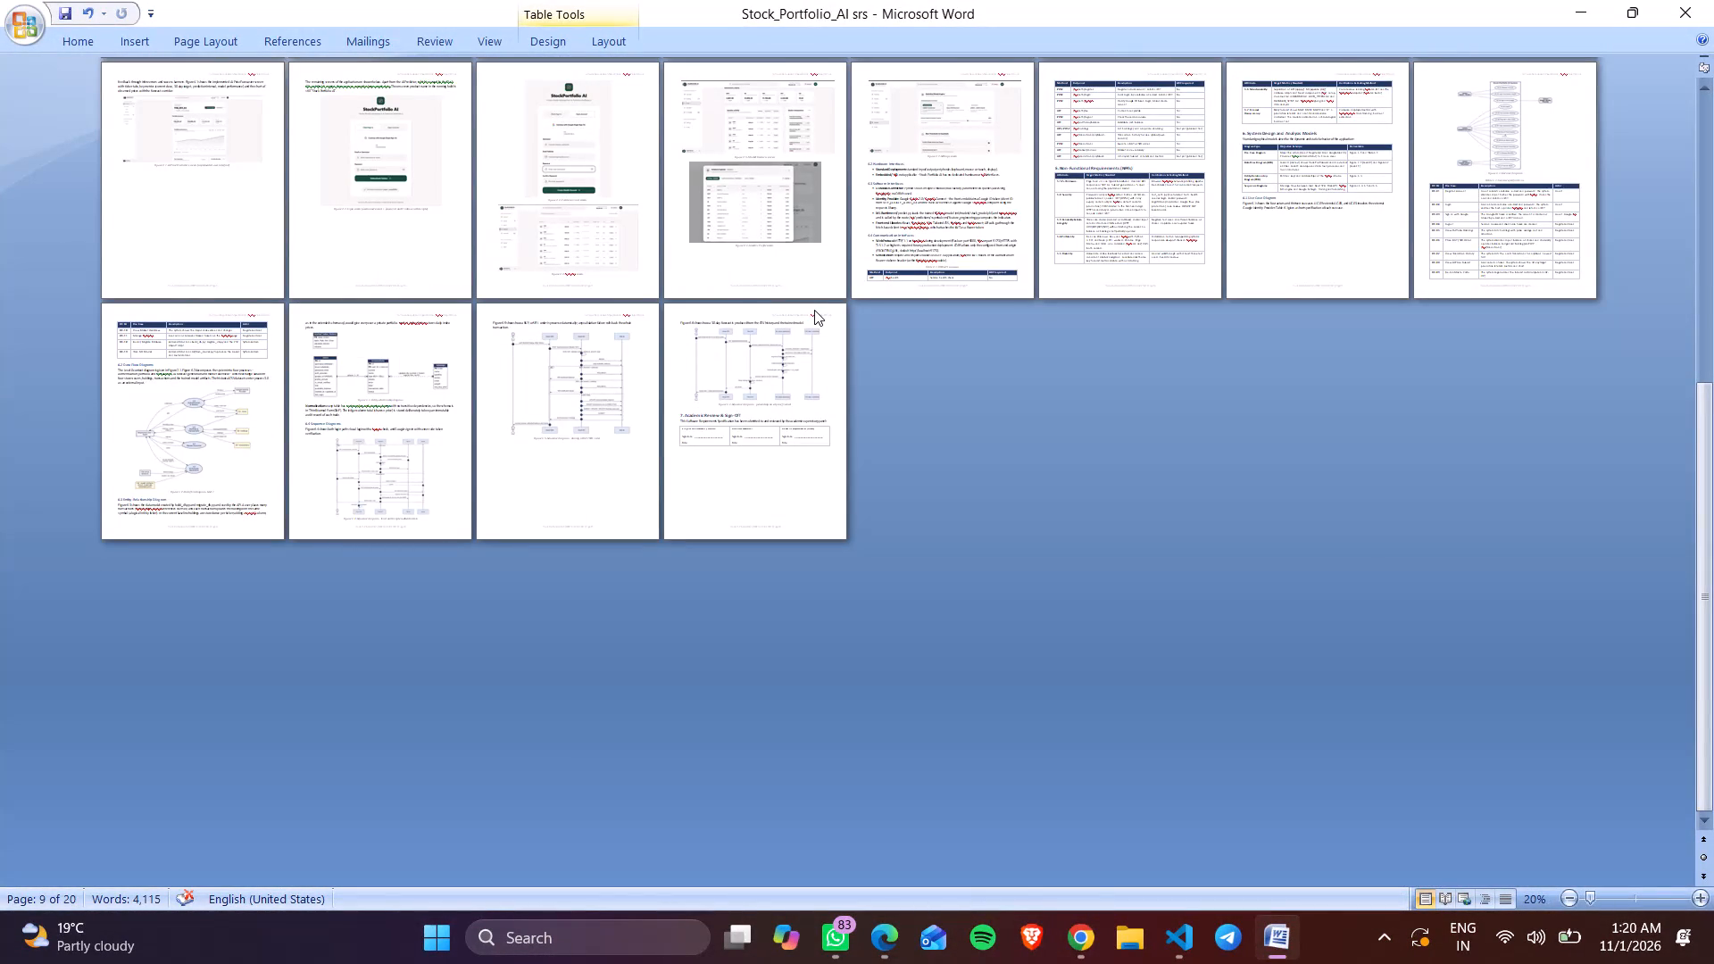
pyautogui.hotkey('ctrl', 's')
pyautogui.hotkey('ctrl', 's')
pyautogui.hotkey('ctrl', 's')
pyautogui.hotkey('ctrl', 's')
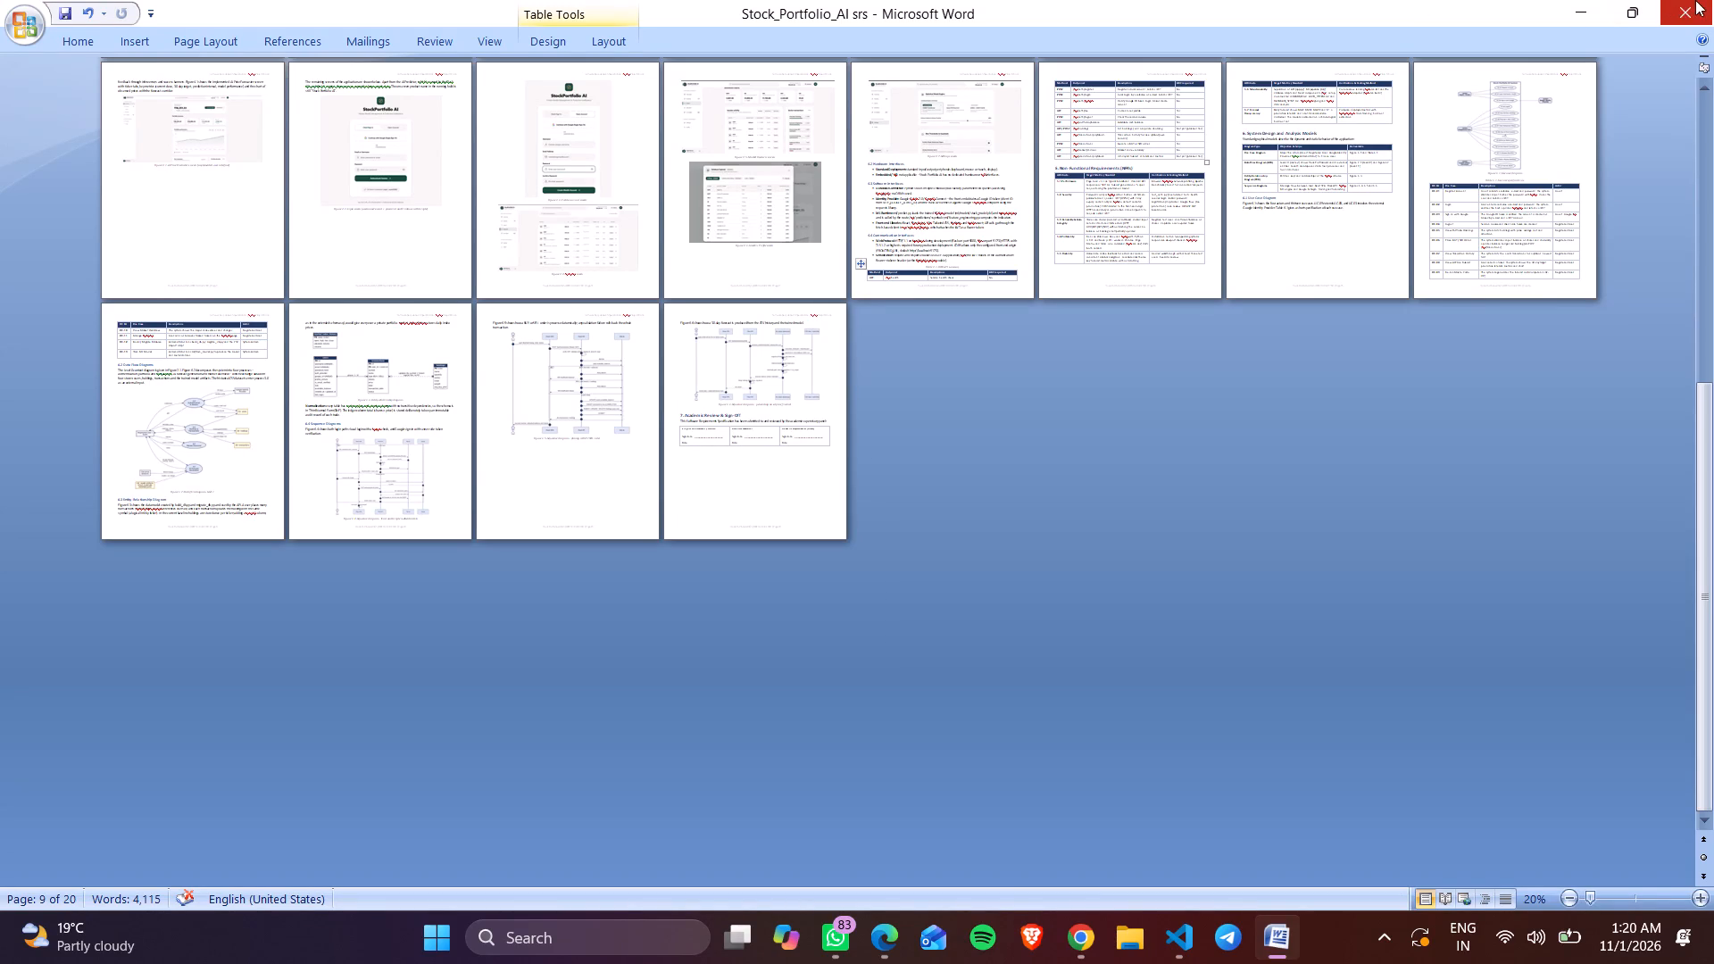
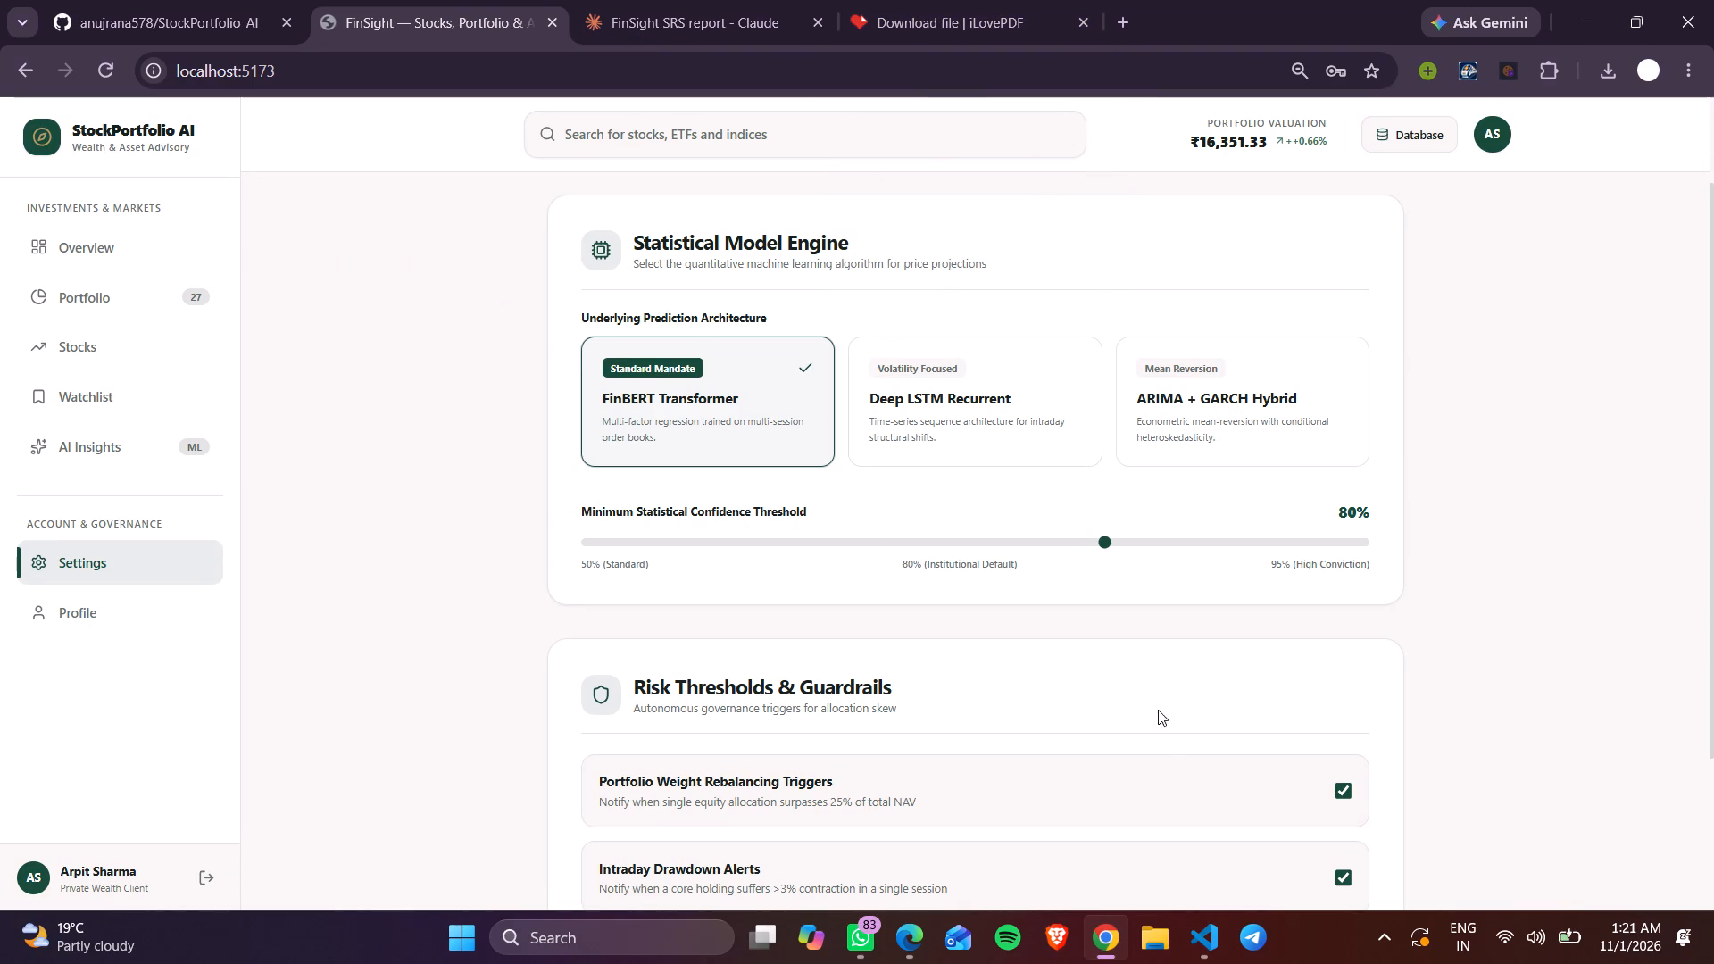
# Switch to File Explorer and open the Downloads folder that holds the saved SRS report.
pyautogui.click(1160, 936)
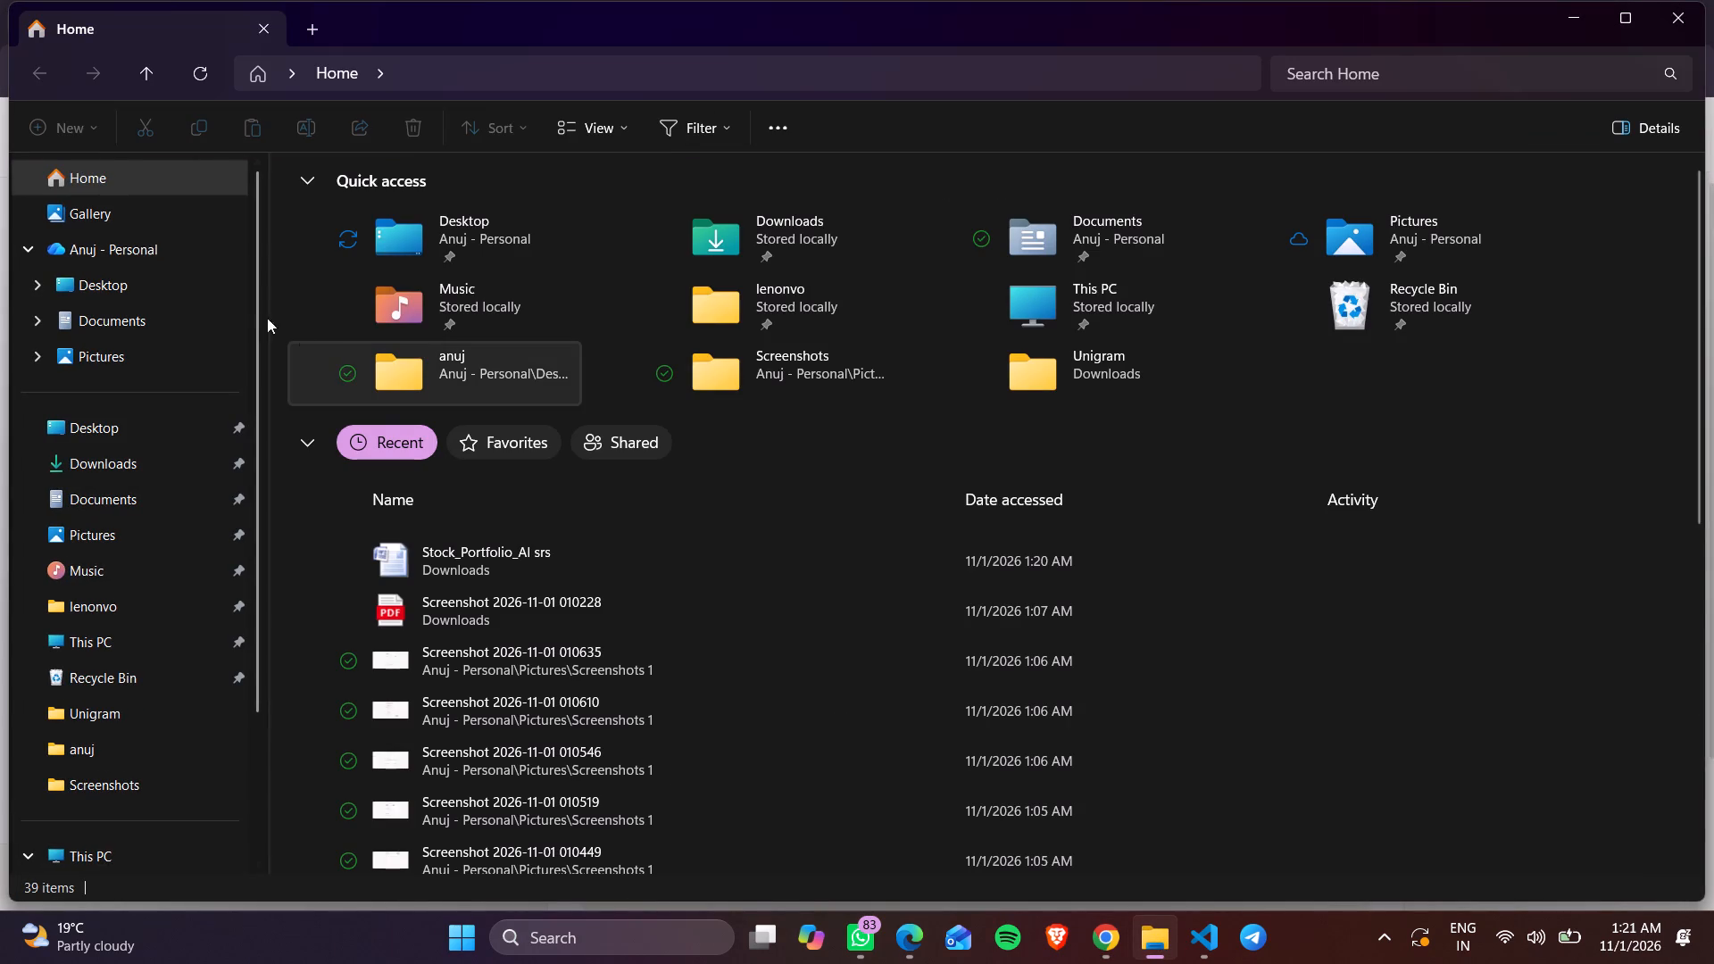
pyautogui.click(98, 452)
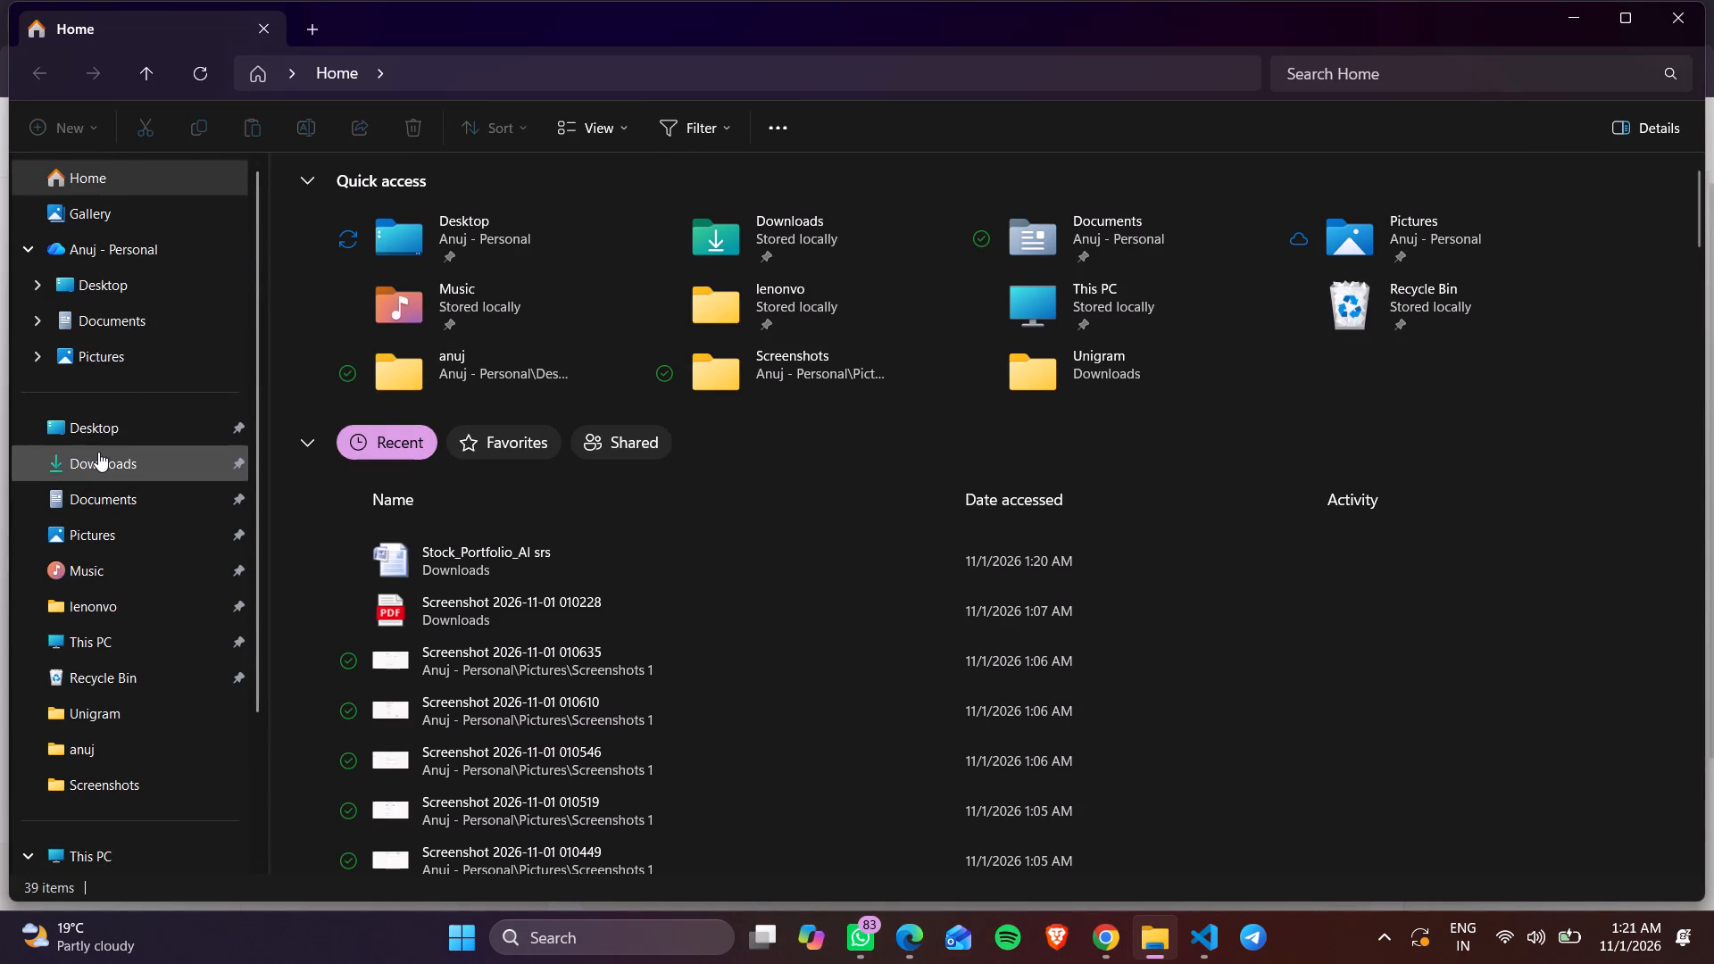
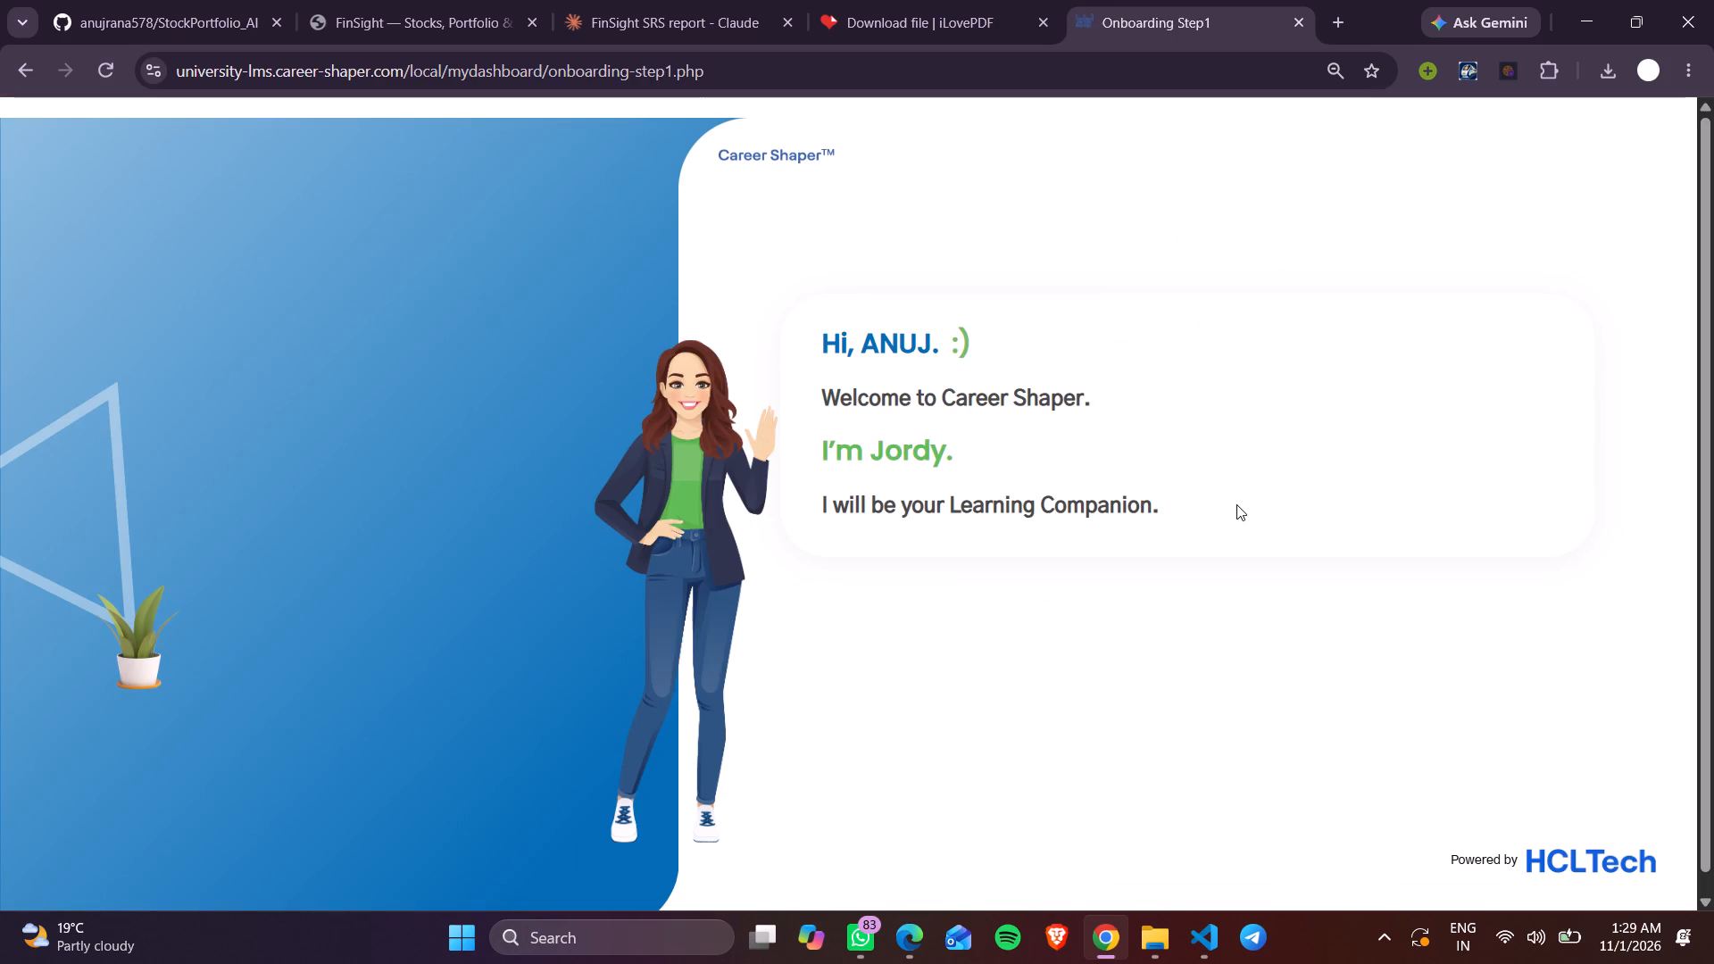
# Advance past the Career Shaper onboarding welcome and go to the learning portal's home page.
pyautogui.click(1559, 485)
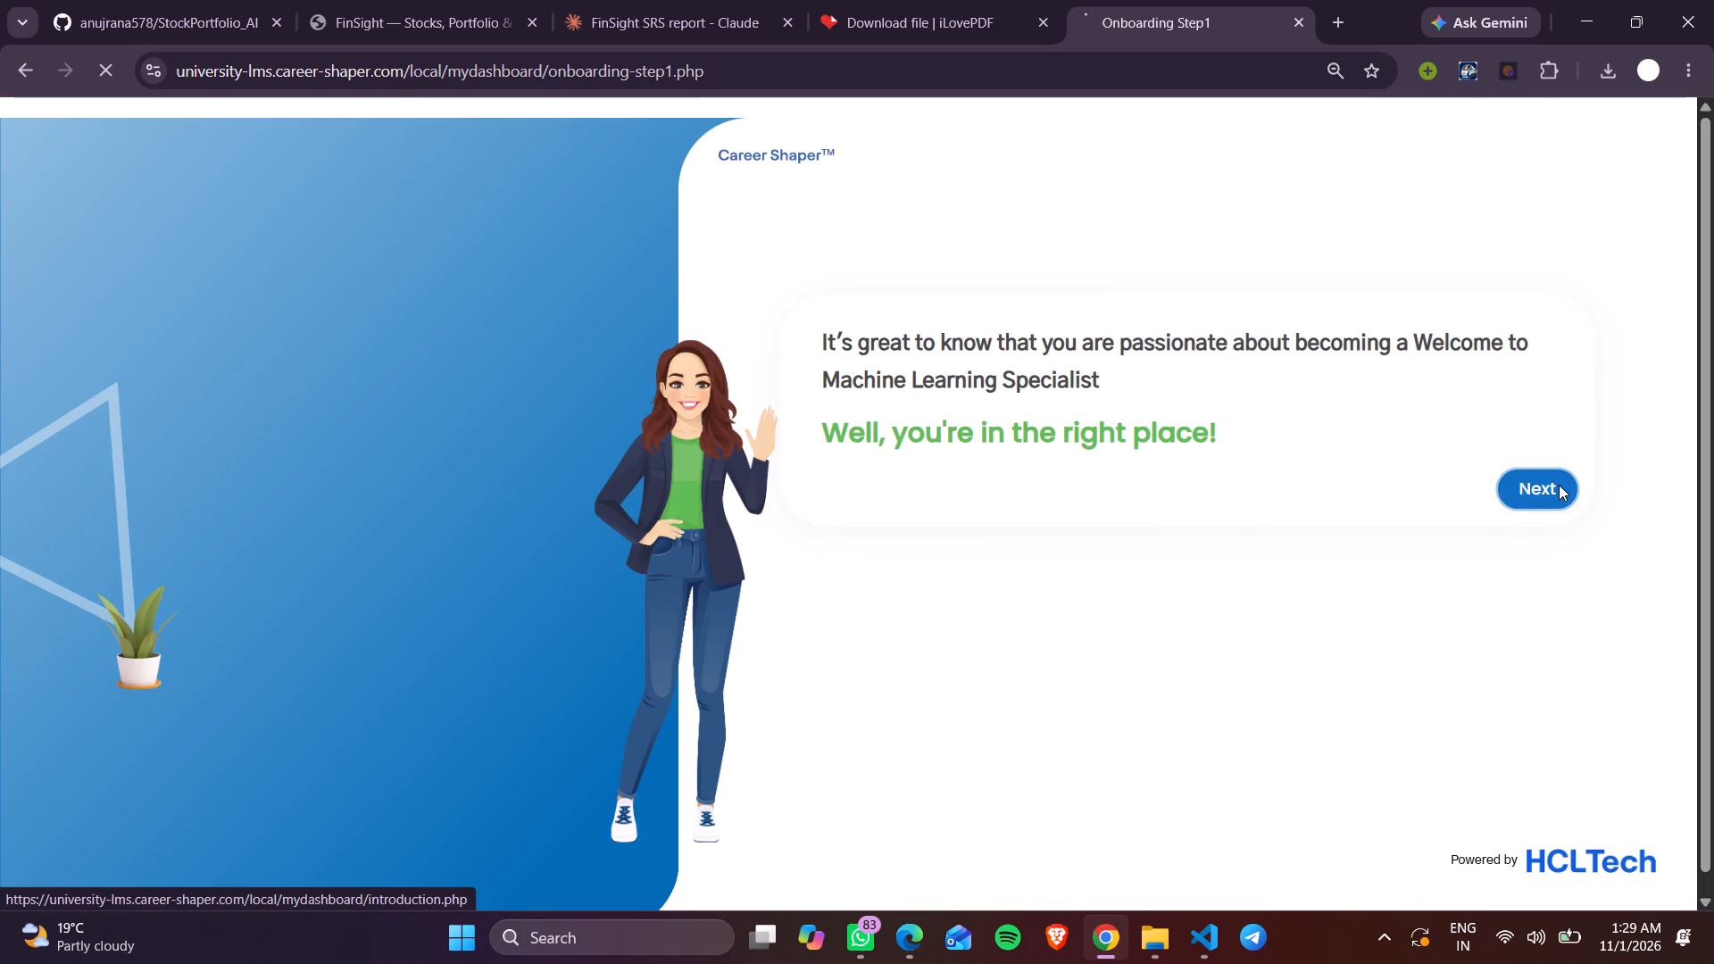
pyautogui.click(1215, 536)
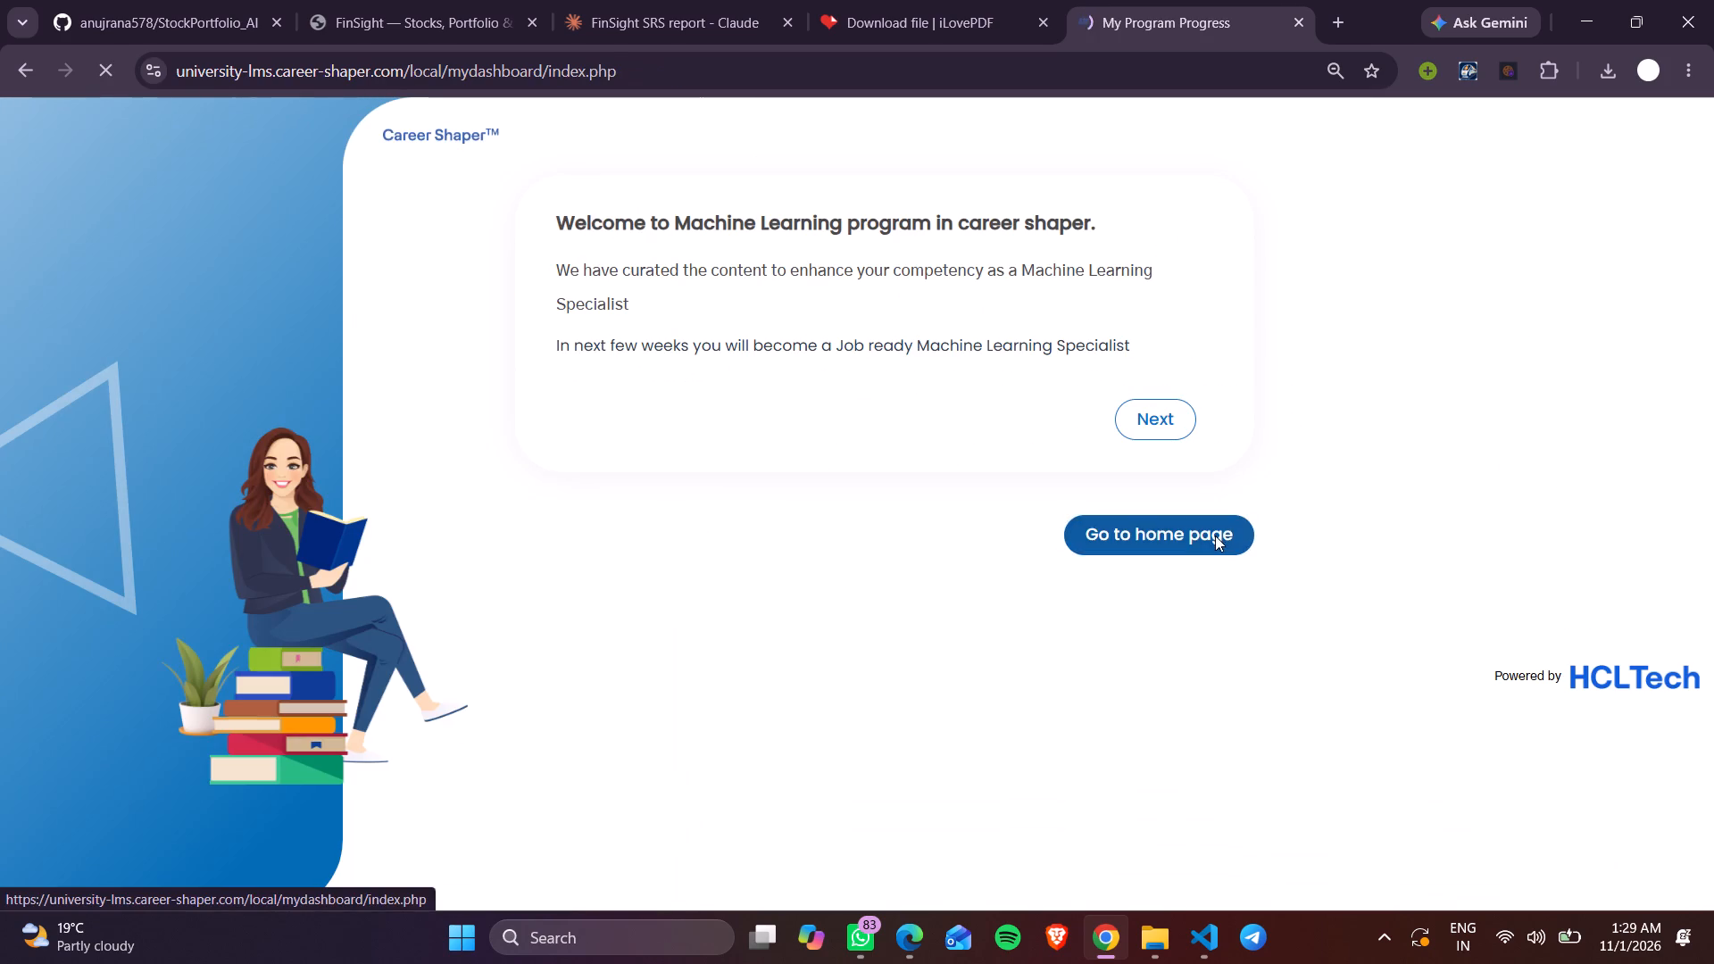
# Go through the dashboard's guided tour, from the side navigation hint to the profile and logout hint, and finish it.
pyautogui.click(610, 486)
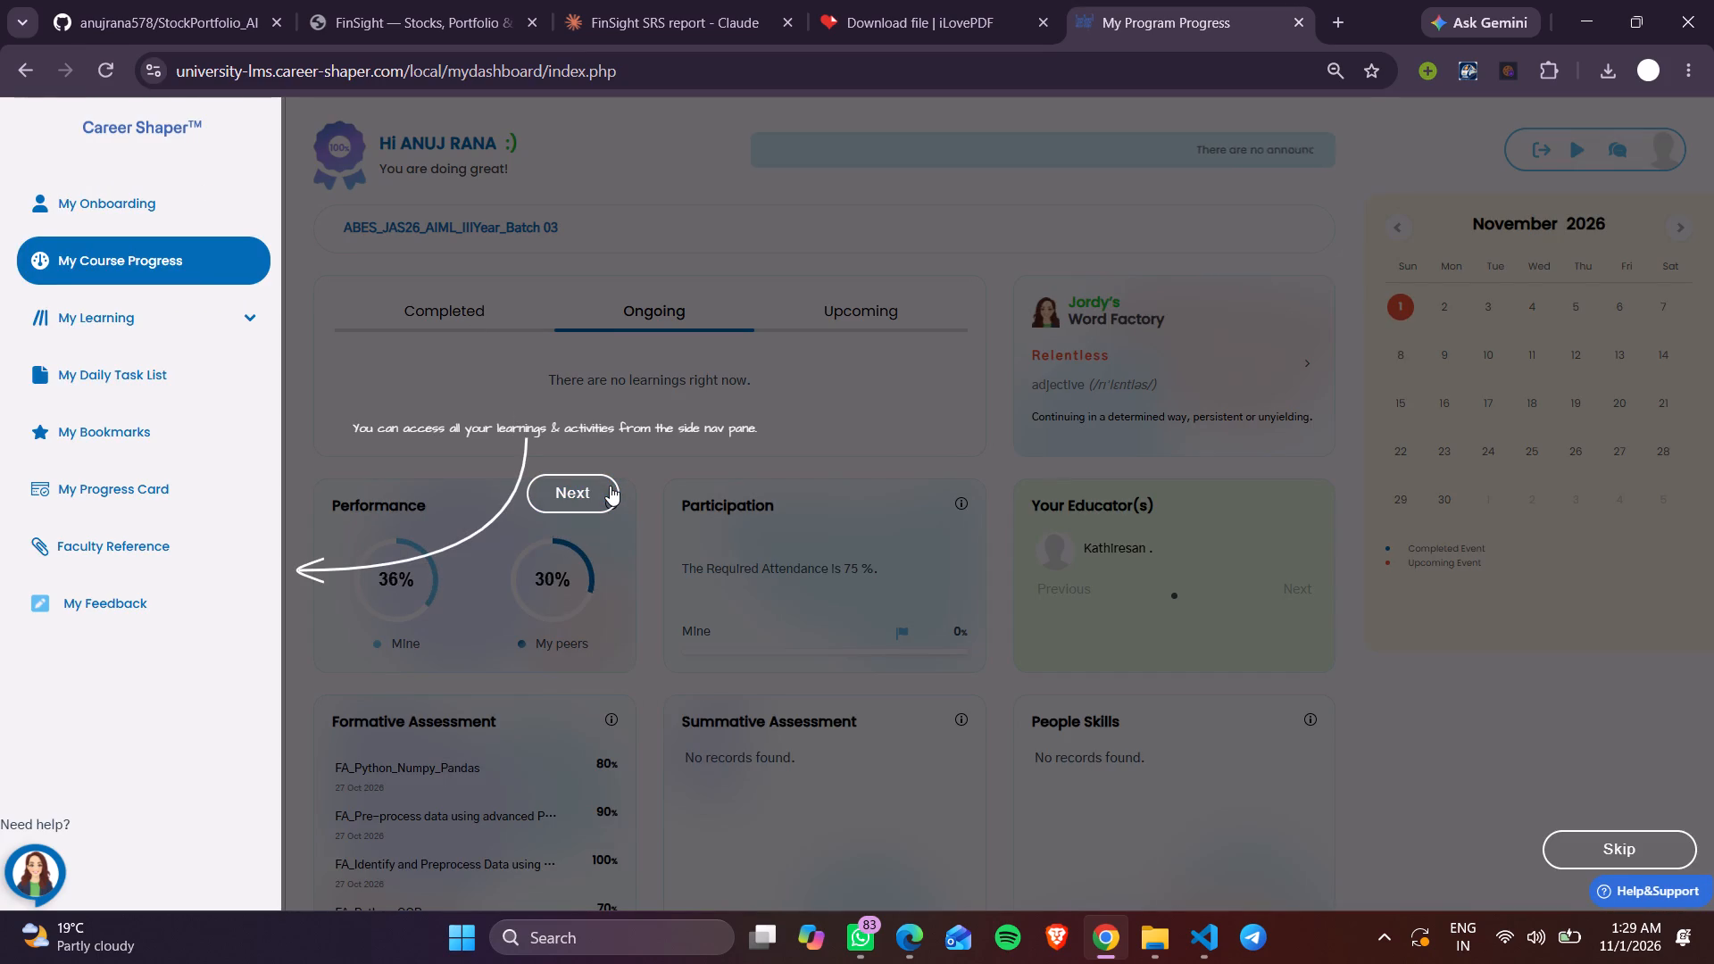
pyautogui.click(1002, 395)
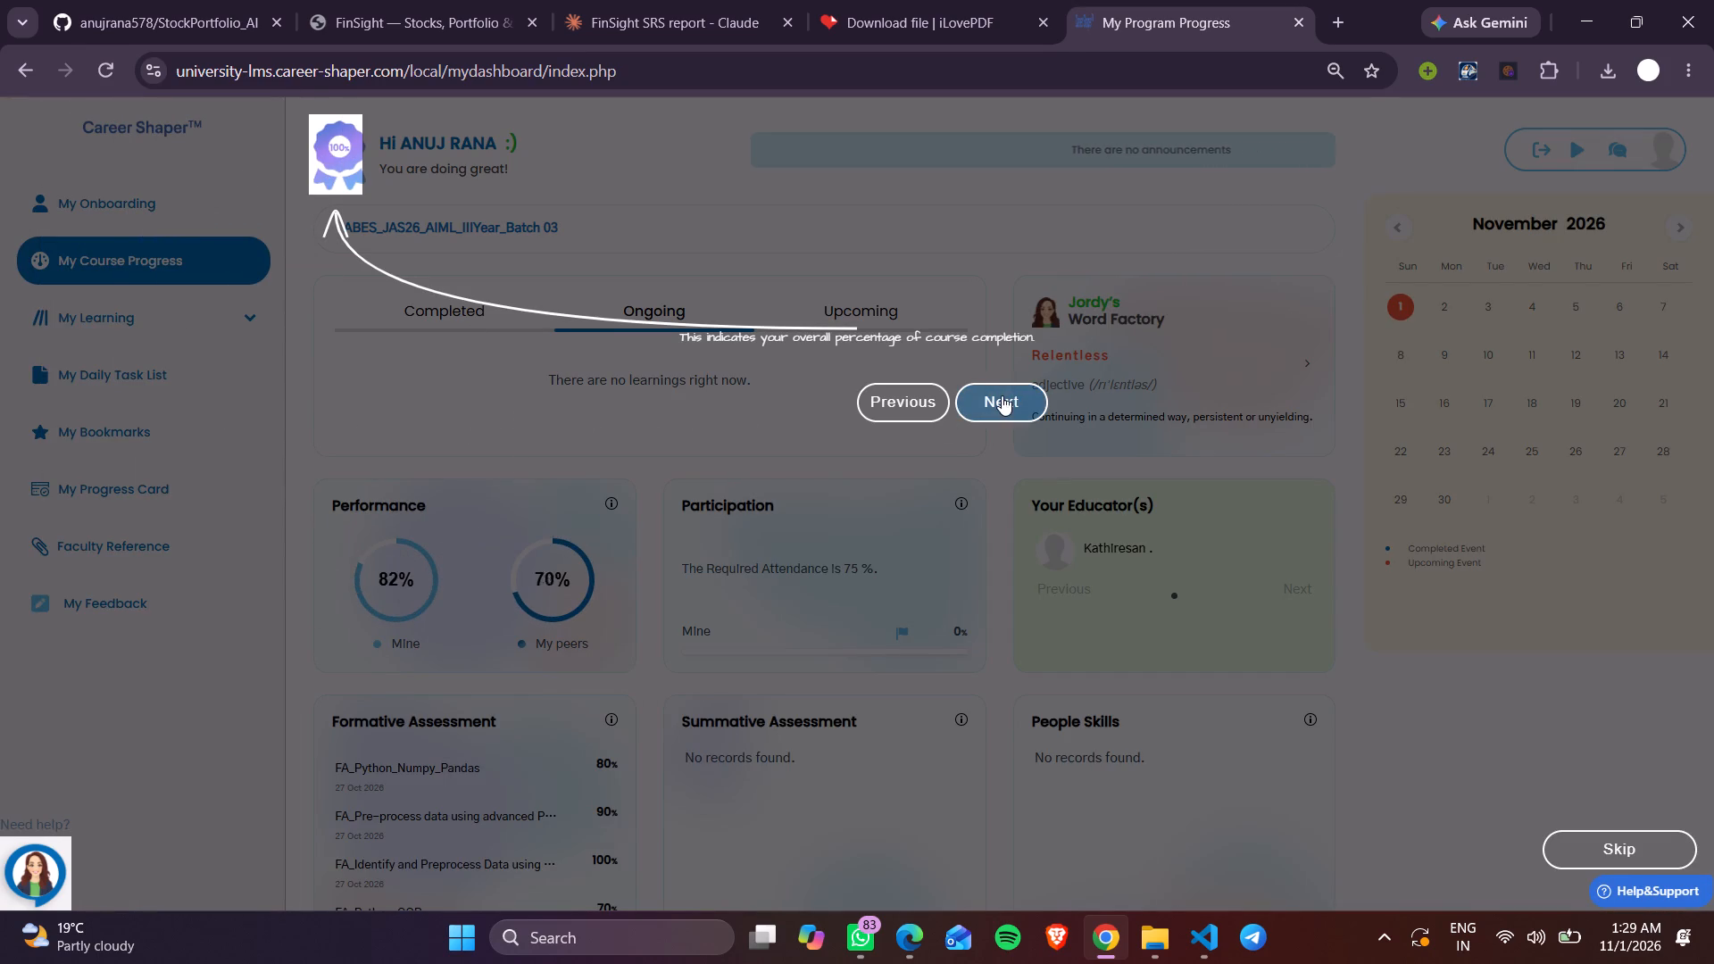
pyautogui.click(669, 396)
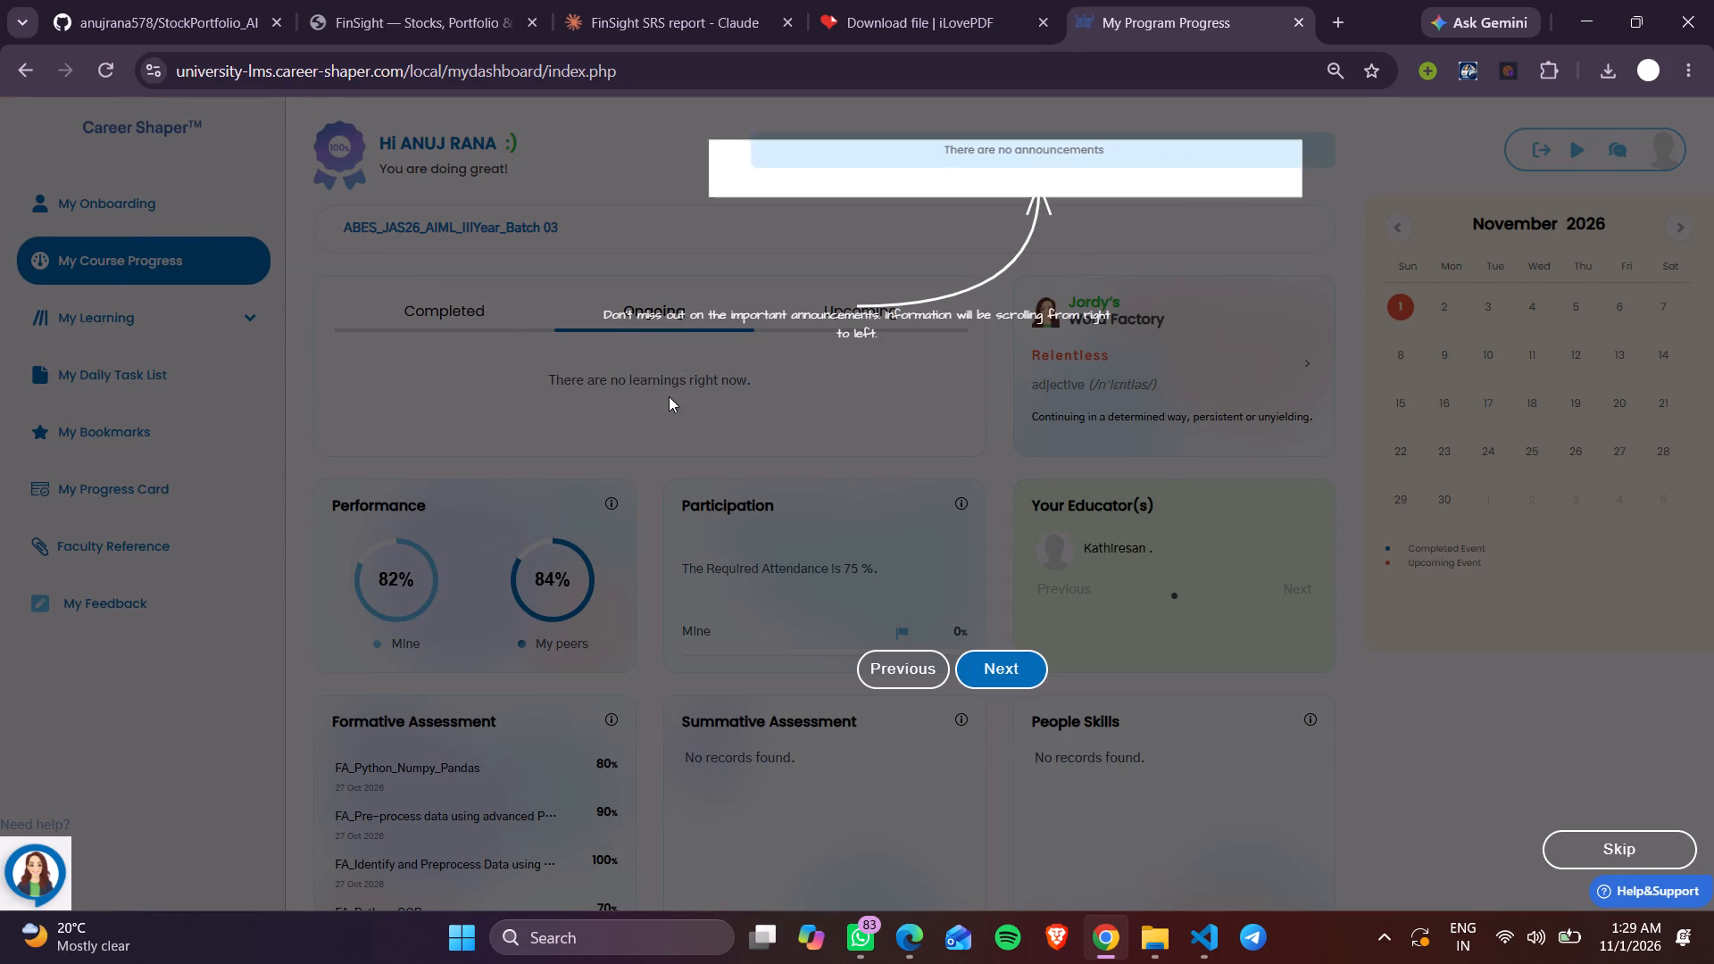
pyautogui.click(983, 655)
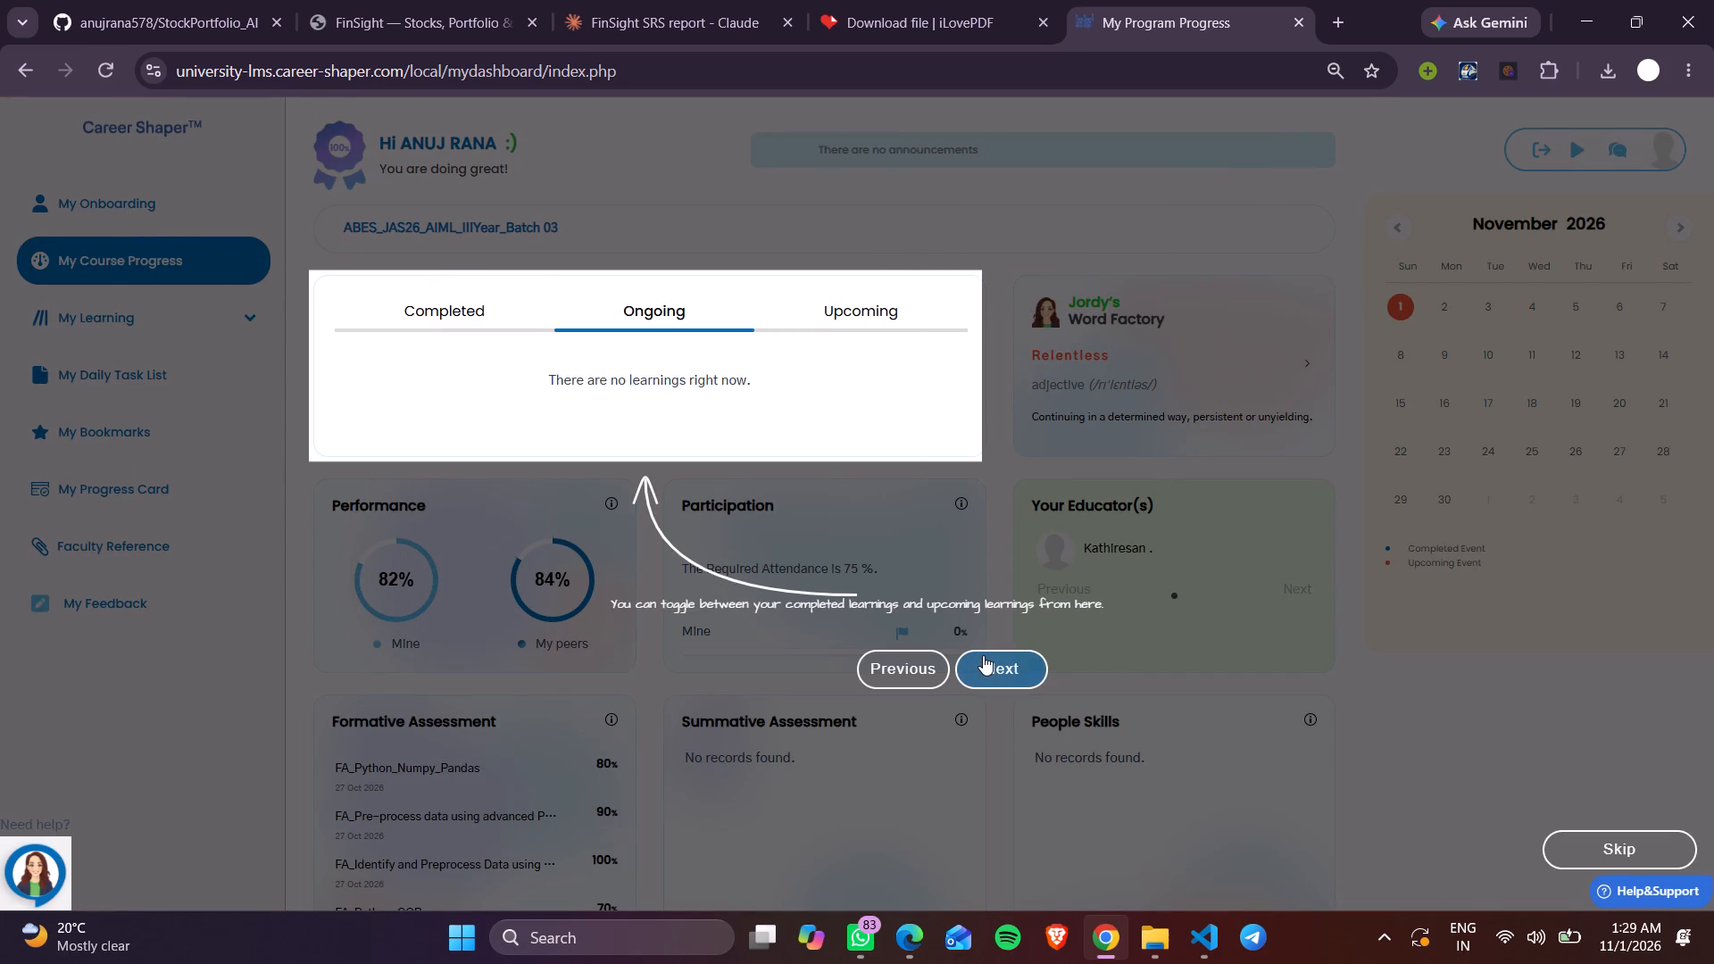
pyautogui.click(1151, 496)
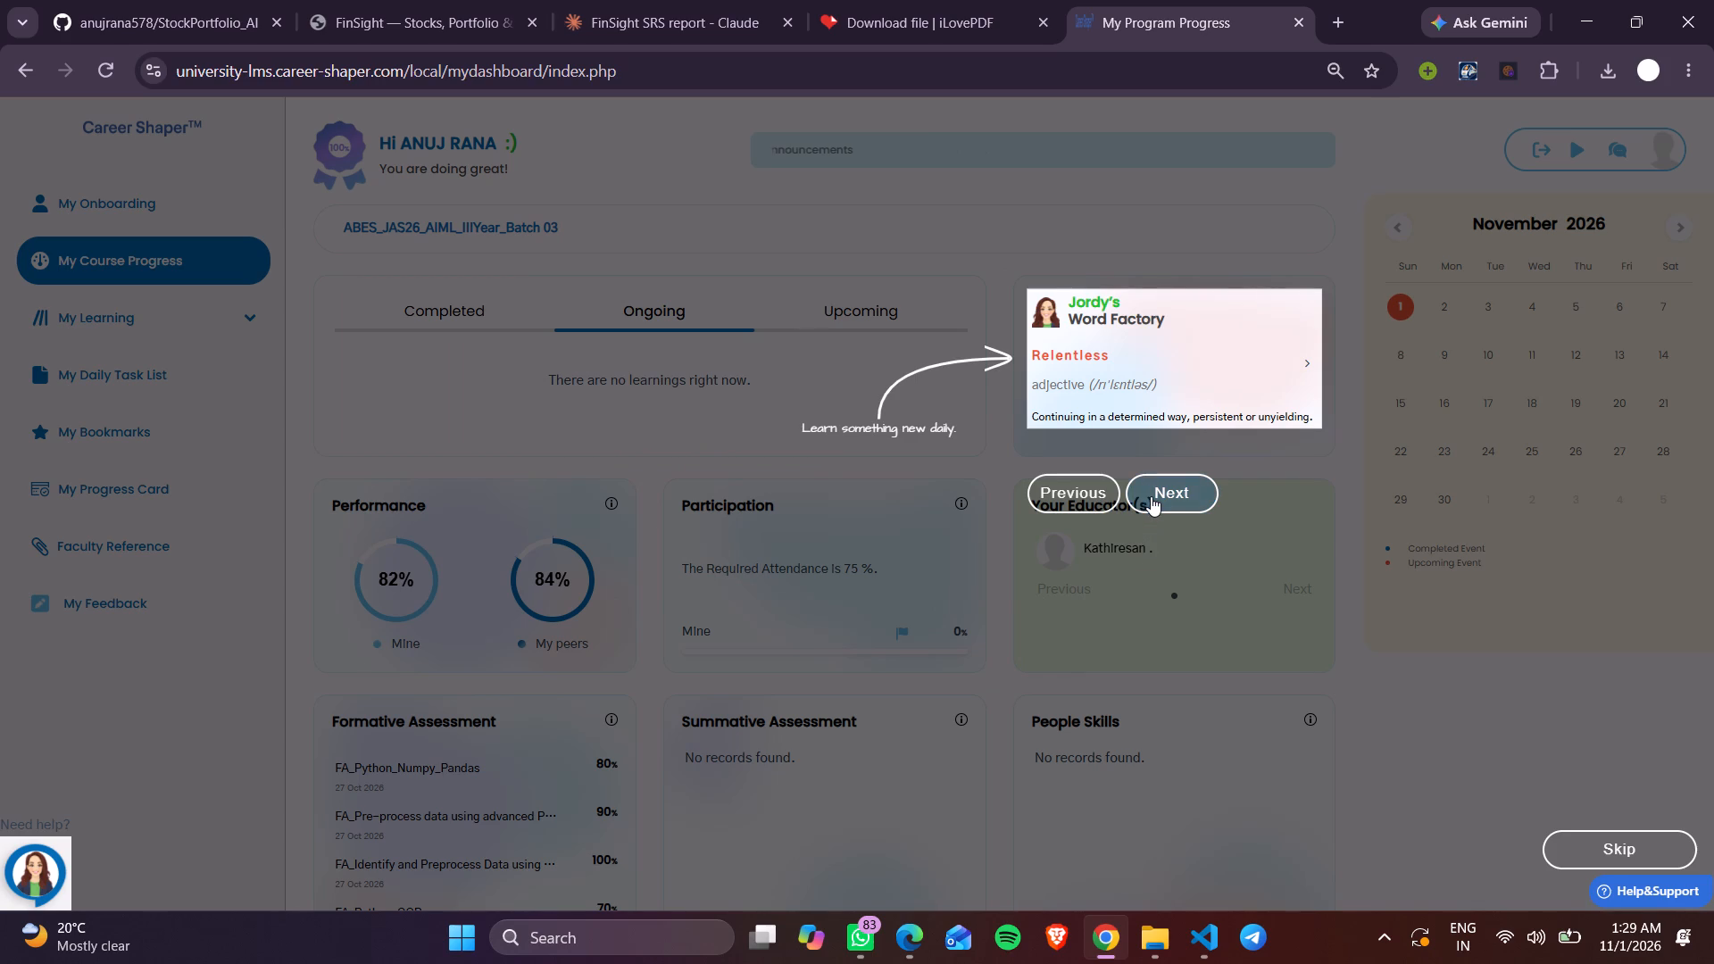
pyautogui.click(1011, 669)
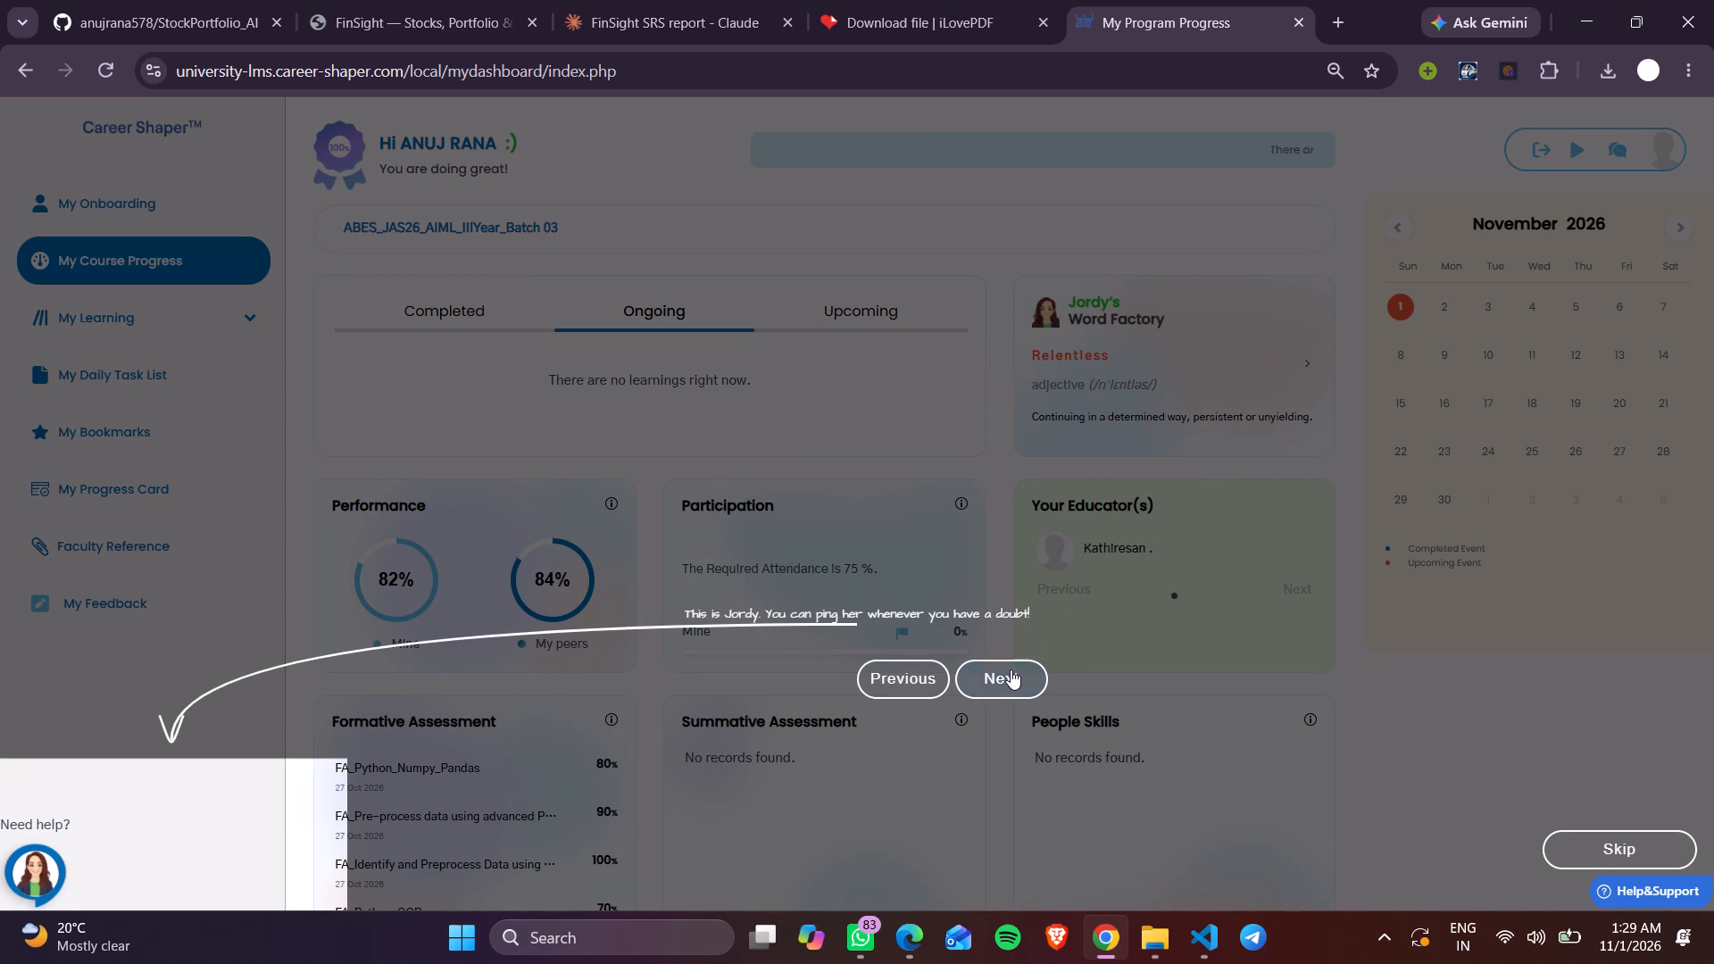
pyautogui.click(1047, 480)
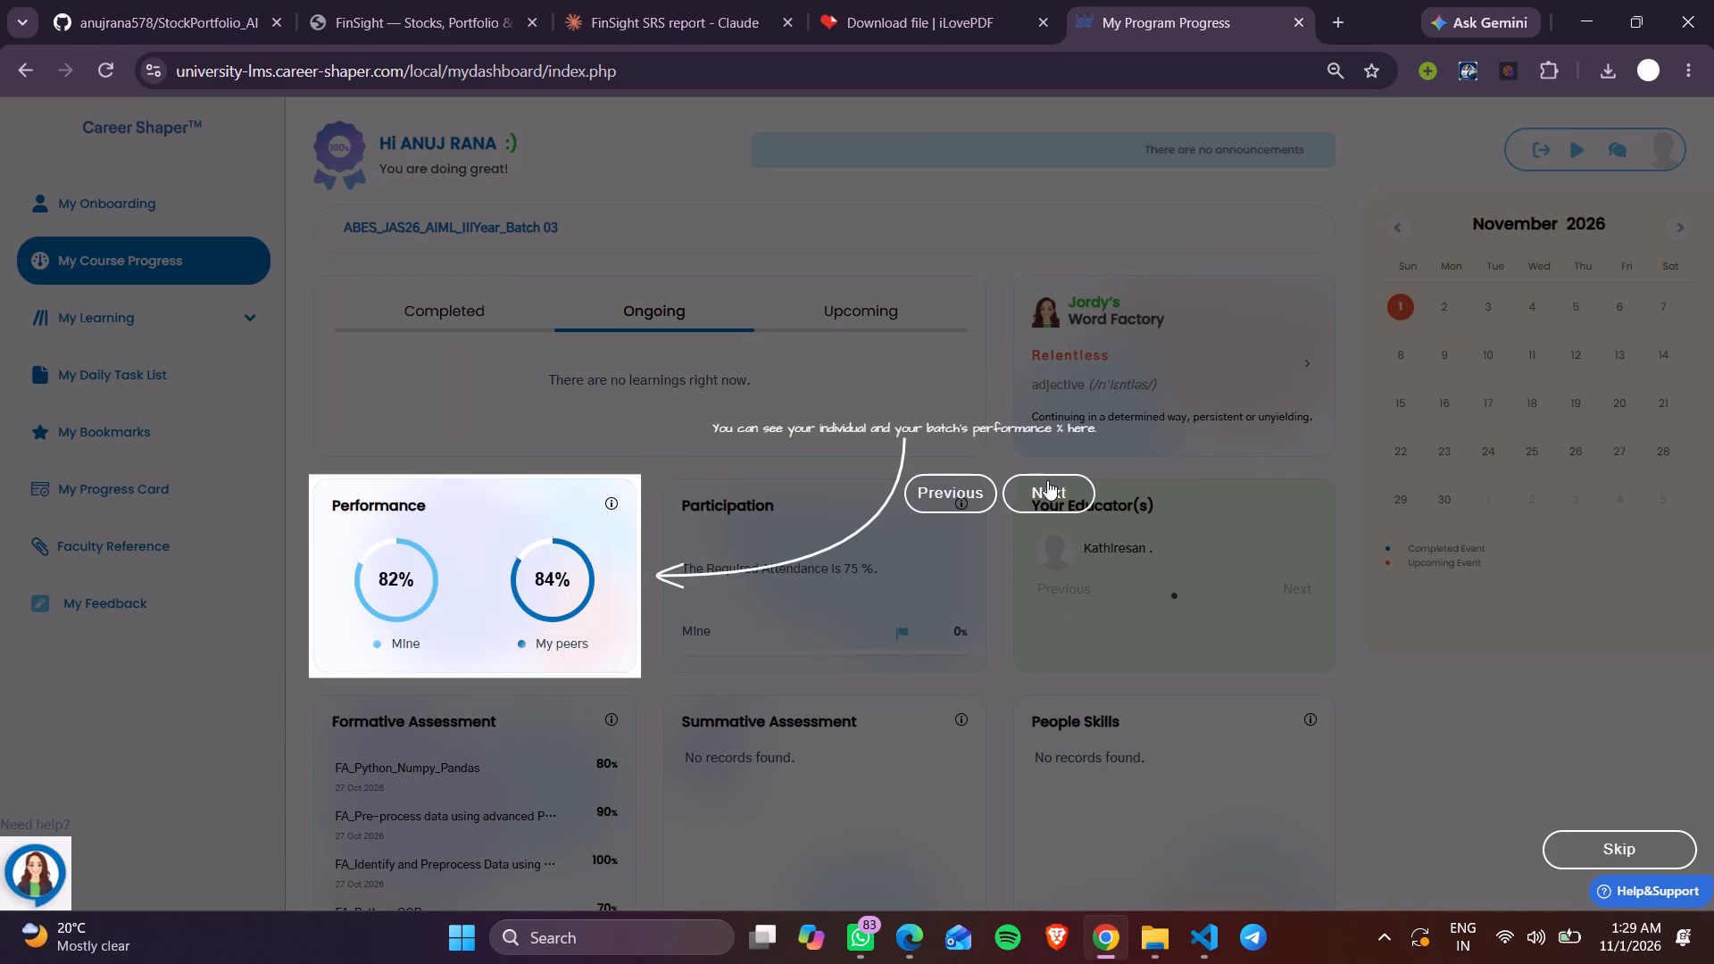
pyautogui.click(1005, 408)
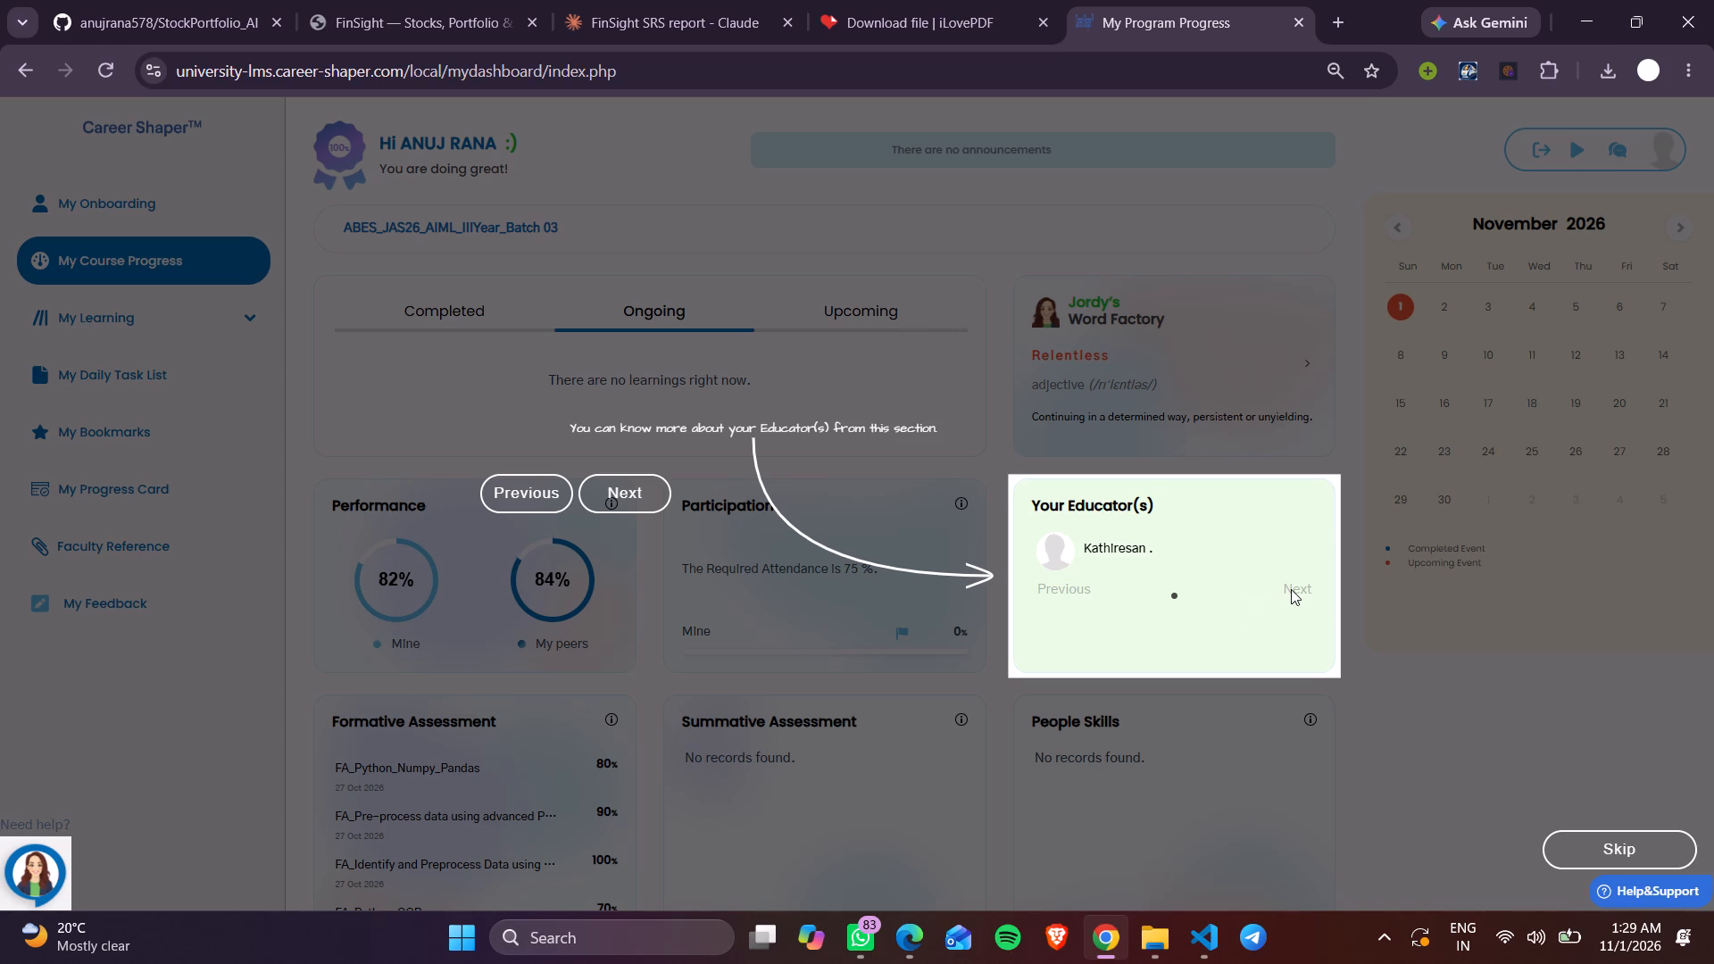
pyautogui.click(1291, 589)
pyautogui.click(636, 492)
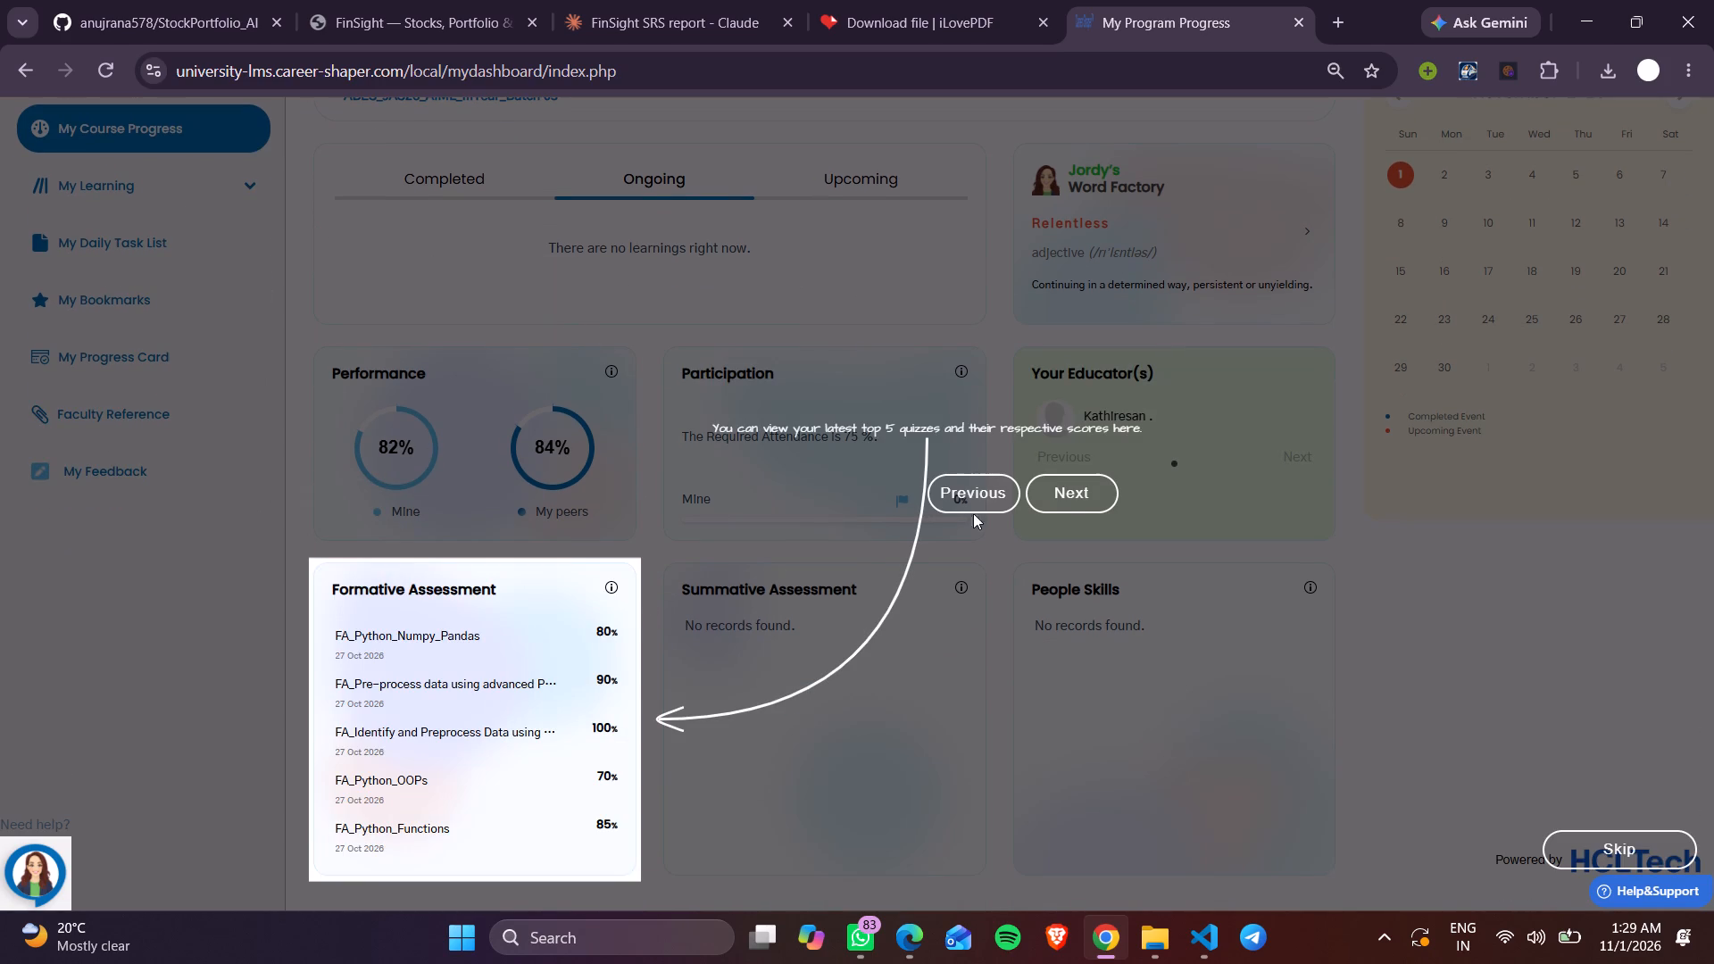
pyautogui.click(1061, 489)
pyautogui.click(968, 476)
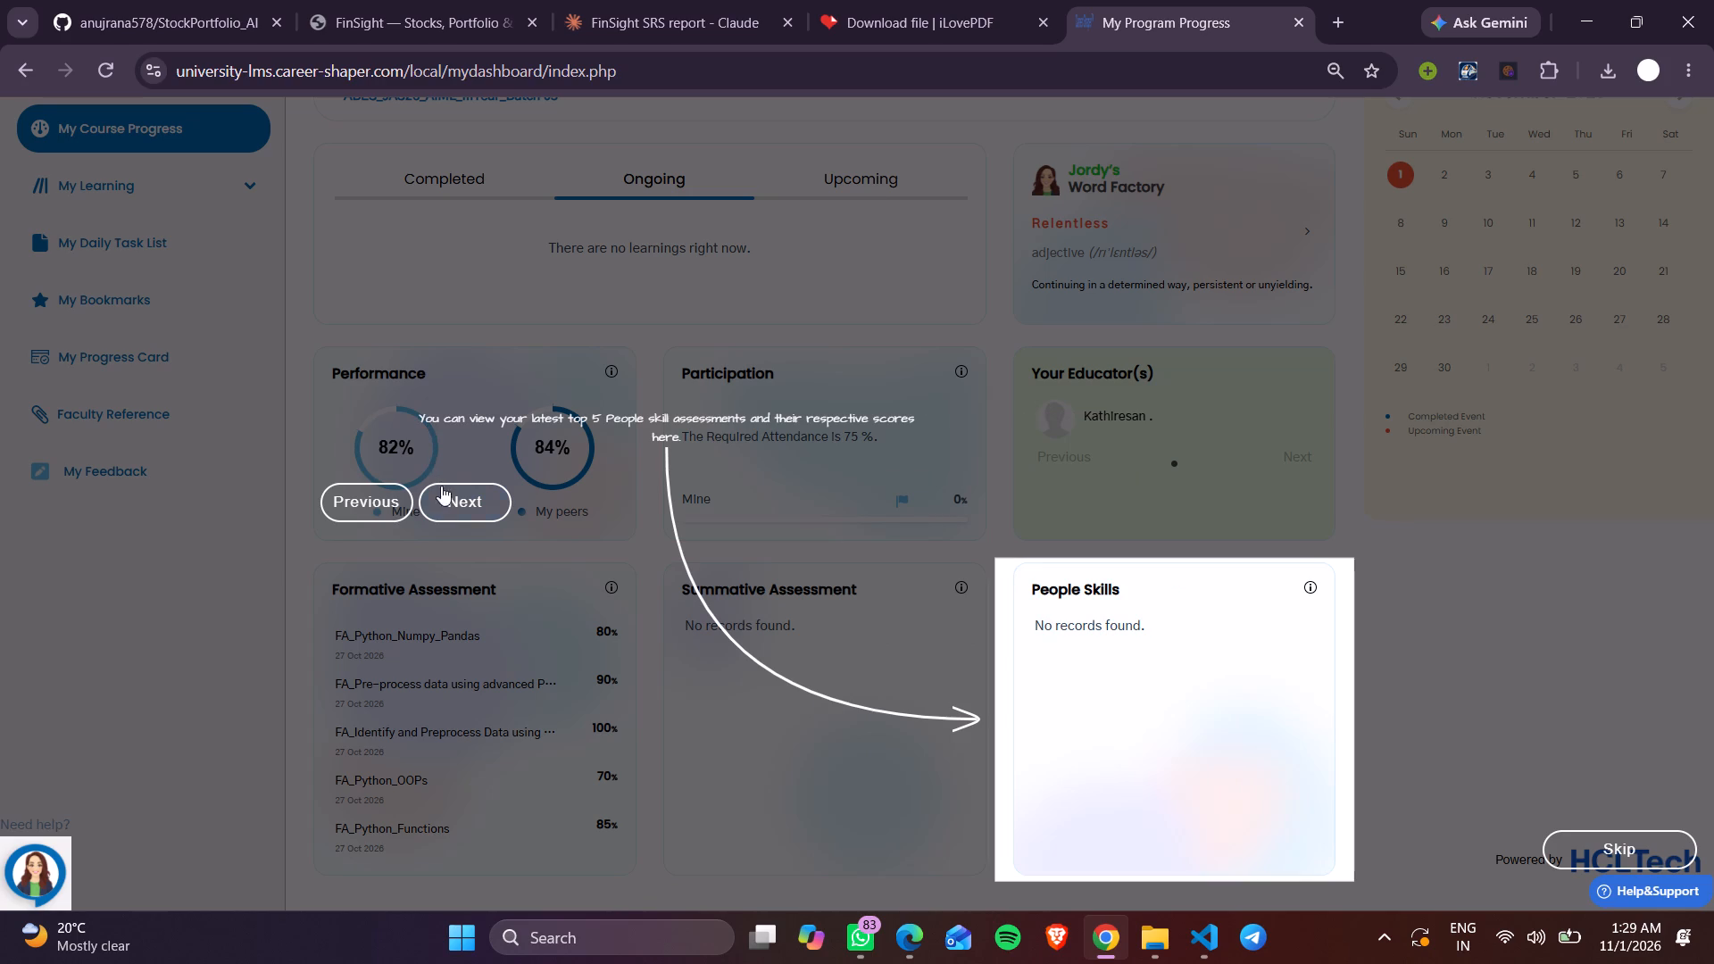
pyautogui.click(449, 506)
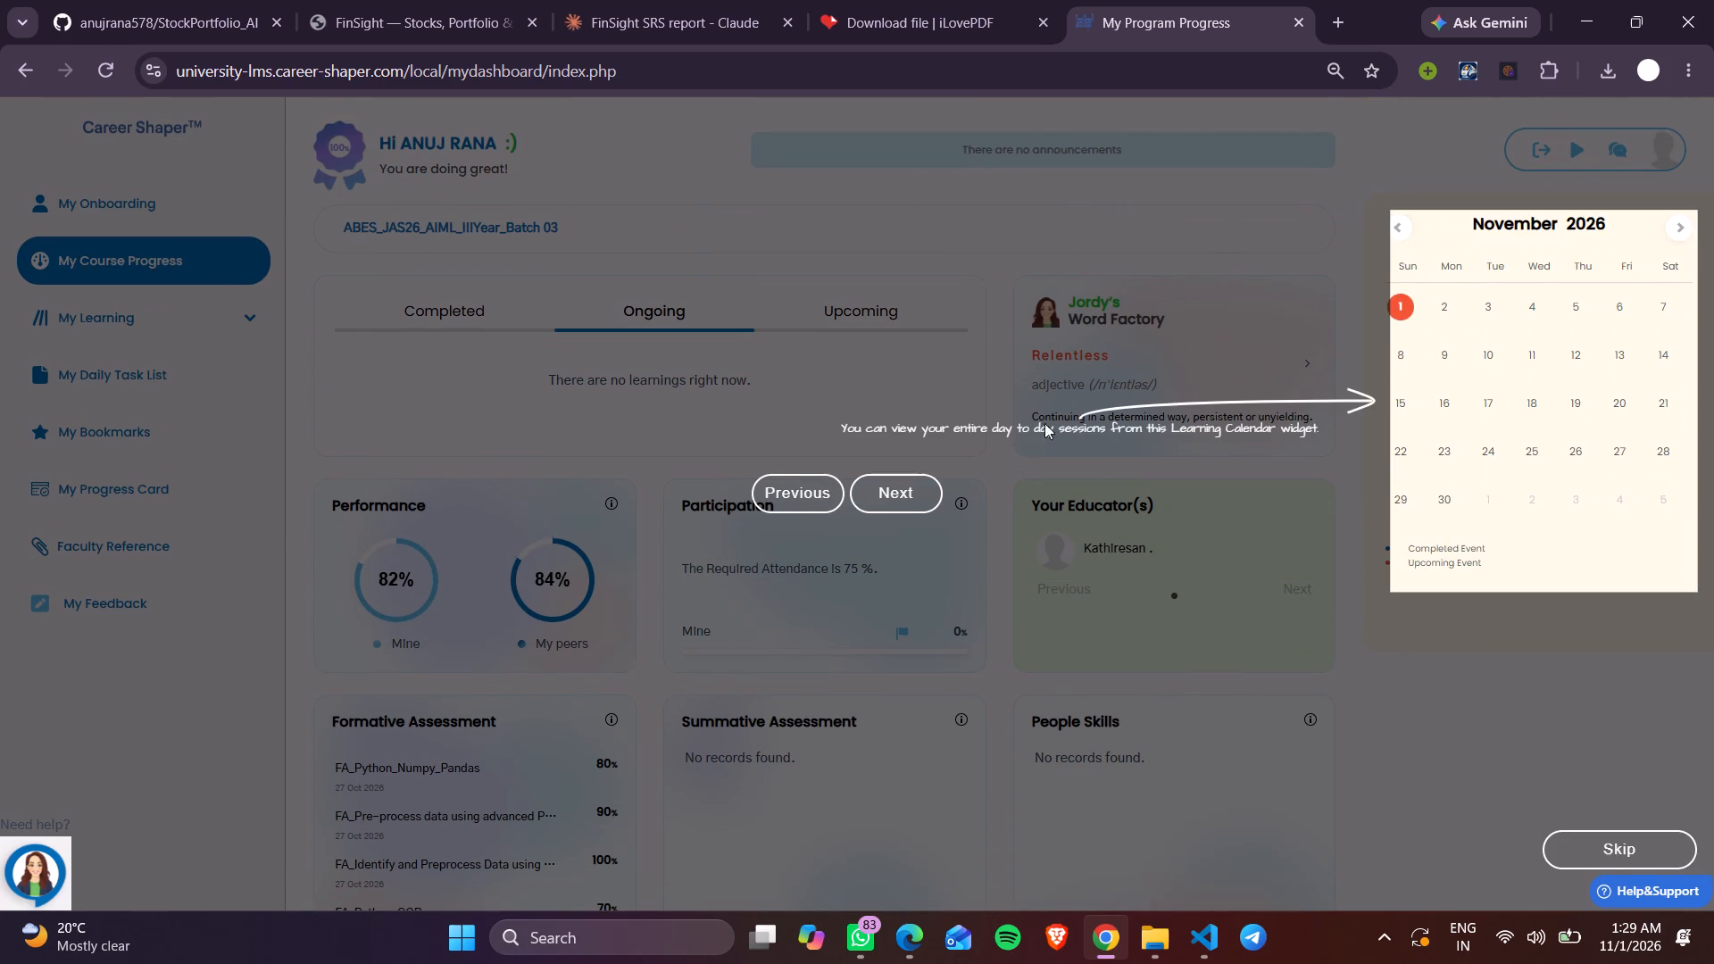
pyautogui.click(919, 486)
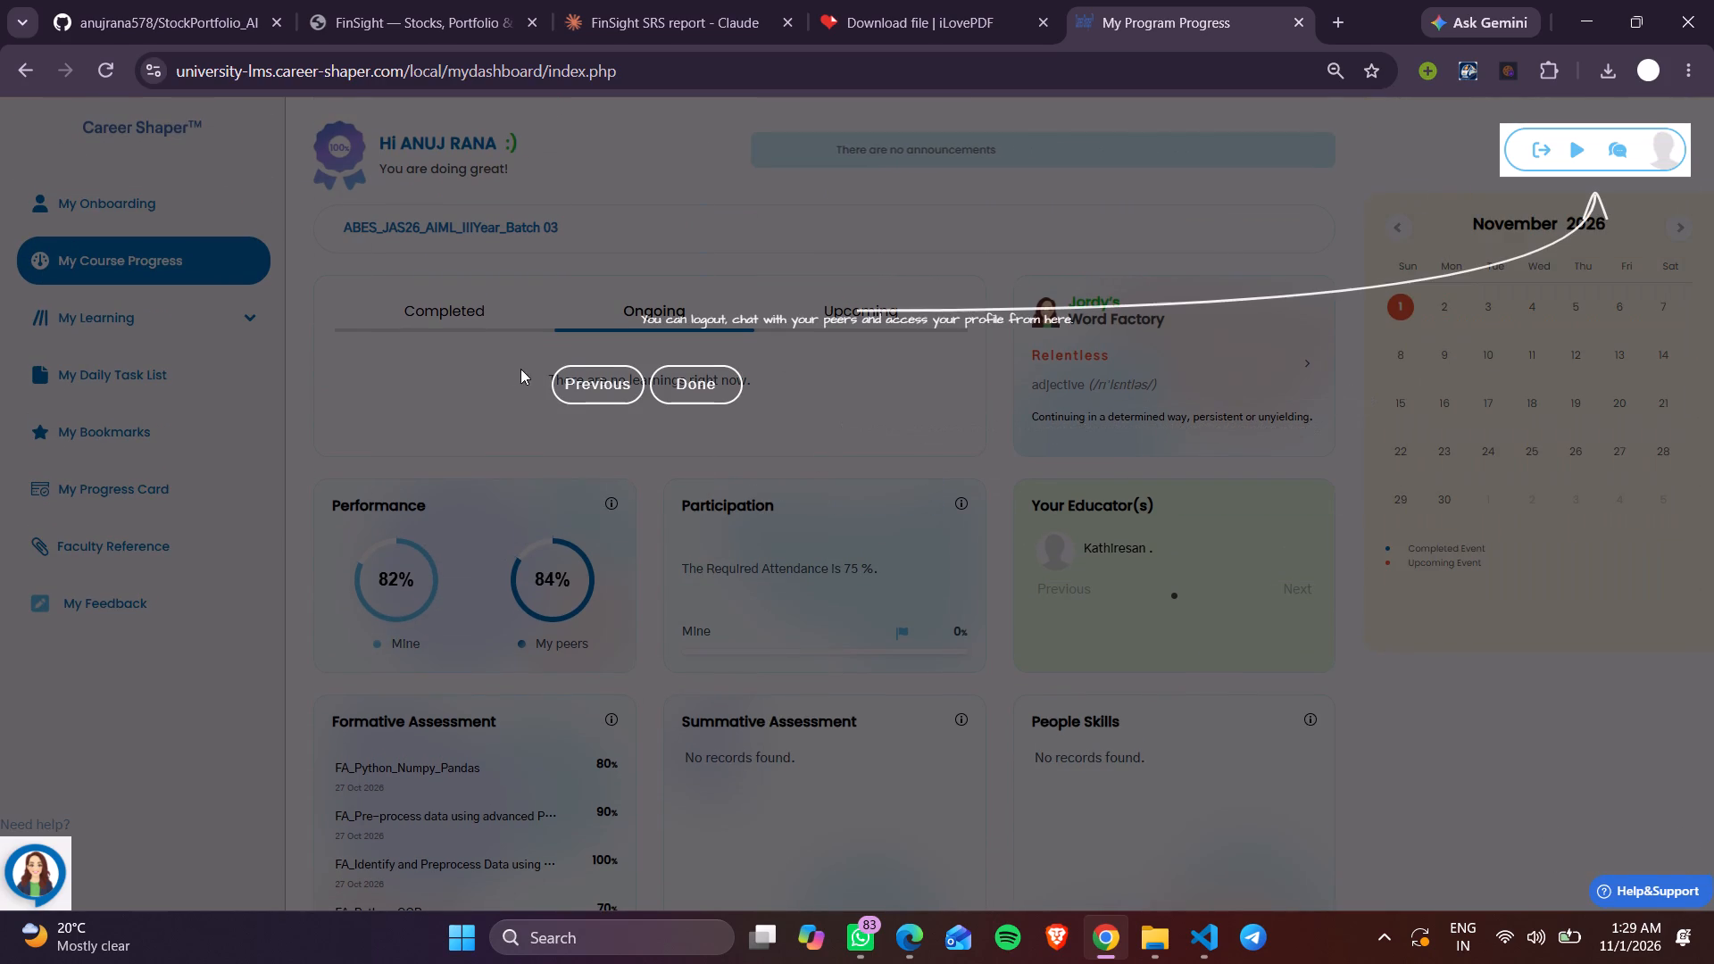
pyautogui.click(661, 375)
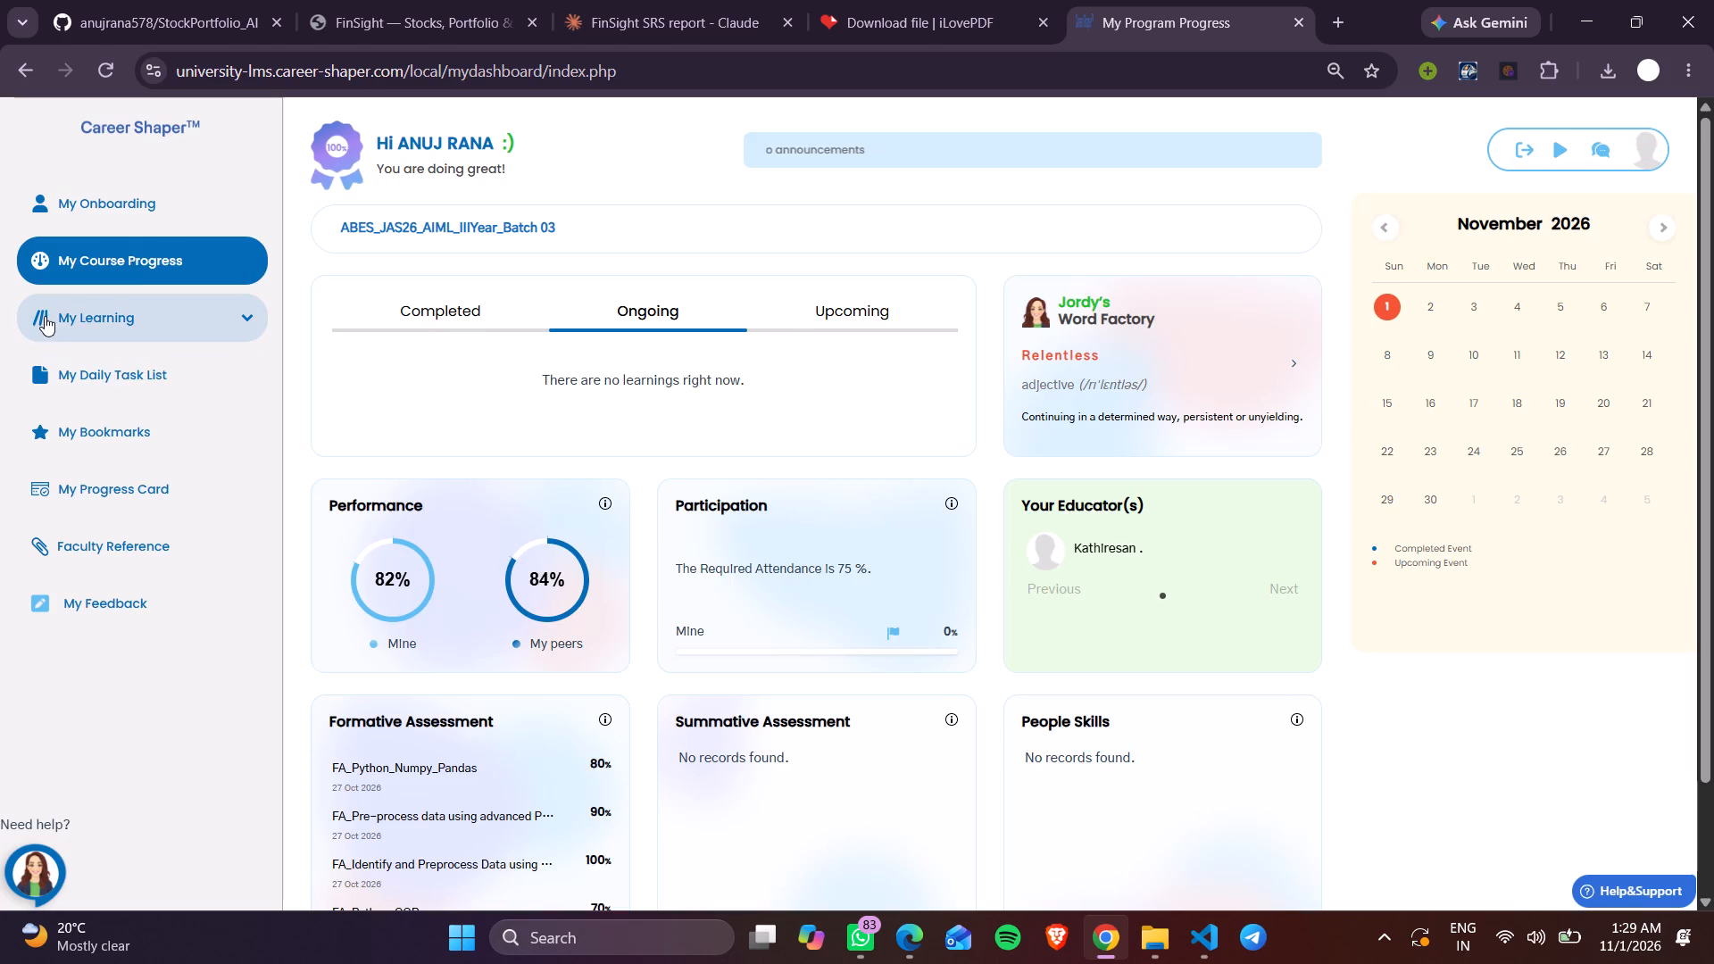
# Open the Project Submission – Output Files assignment in the Project Submission topic of the CoE learning section.
pyautogui.click(51, 314)
pyautogui.click(72, 365)
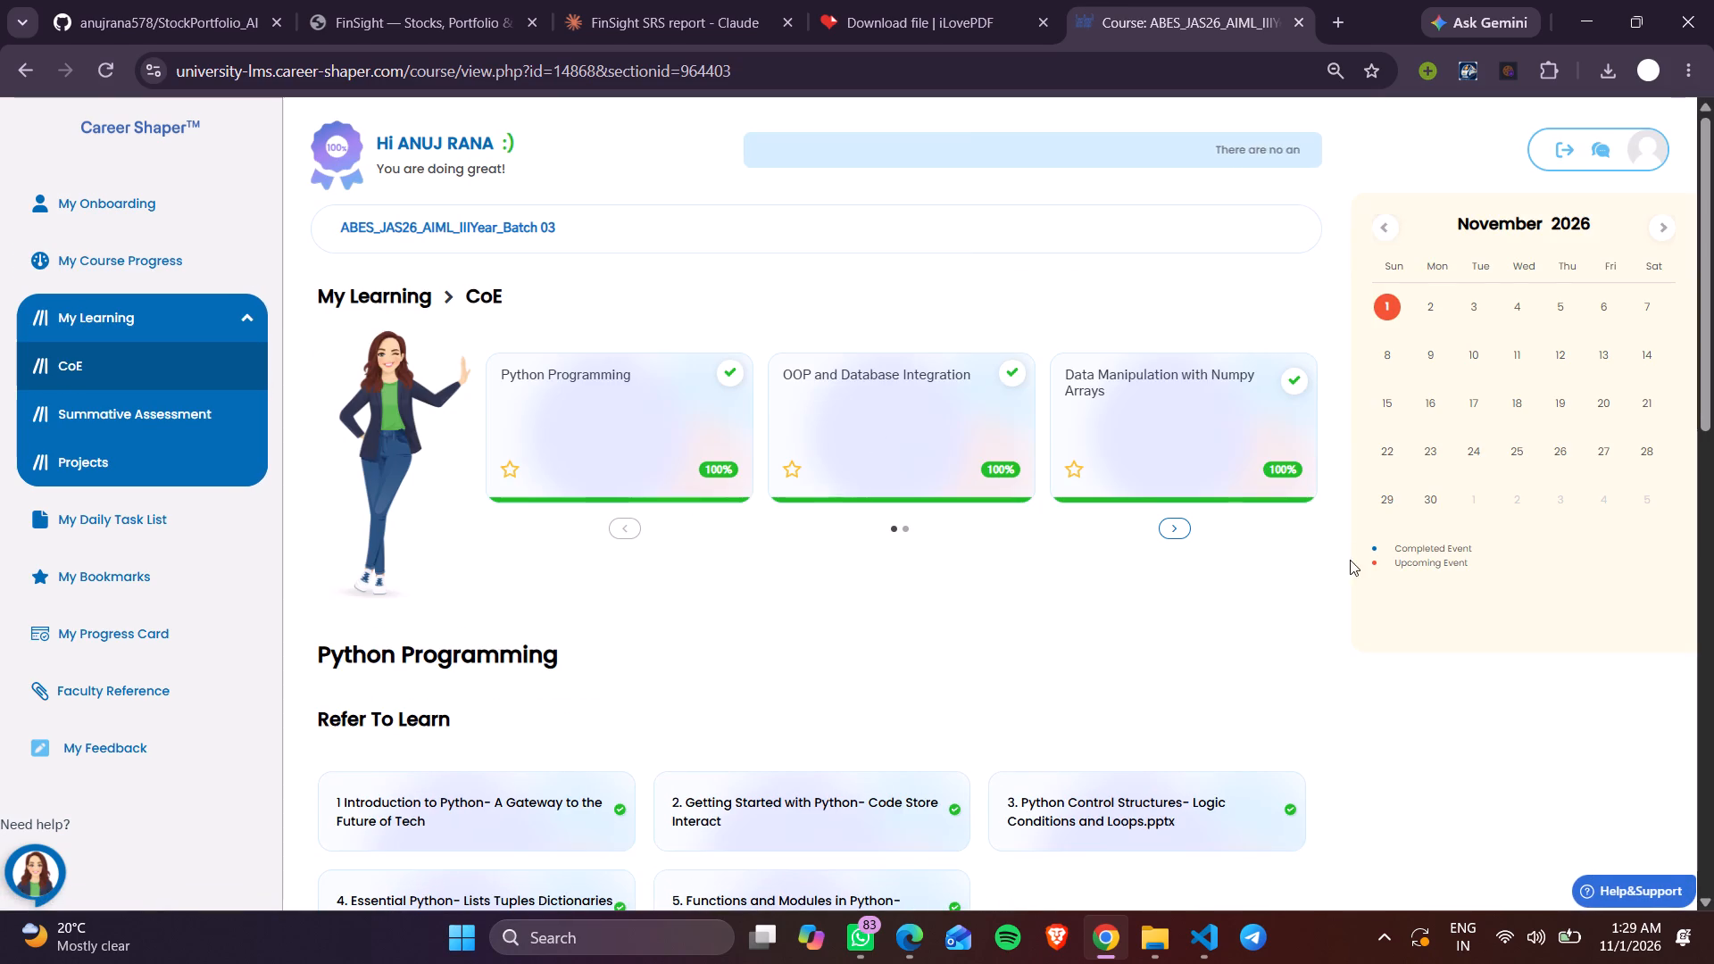
pyautogui.click(1170, 538)
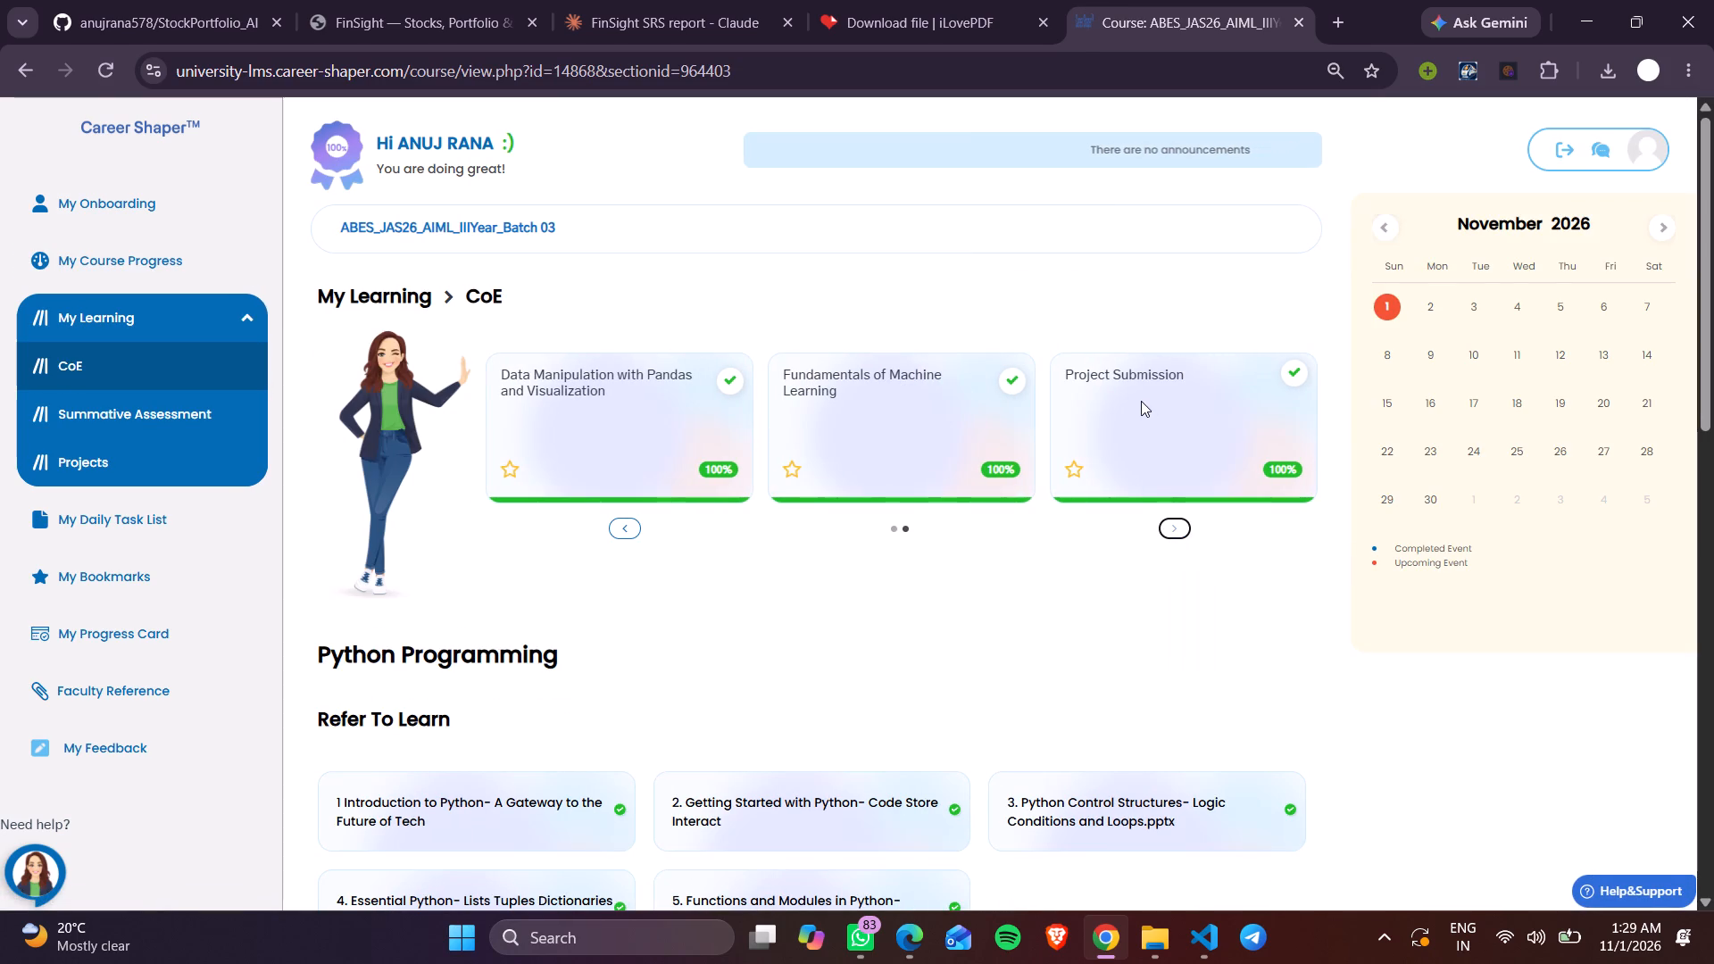
pyautogui.click(1141, 401)
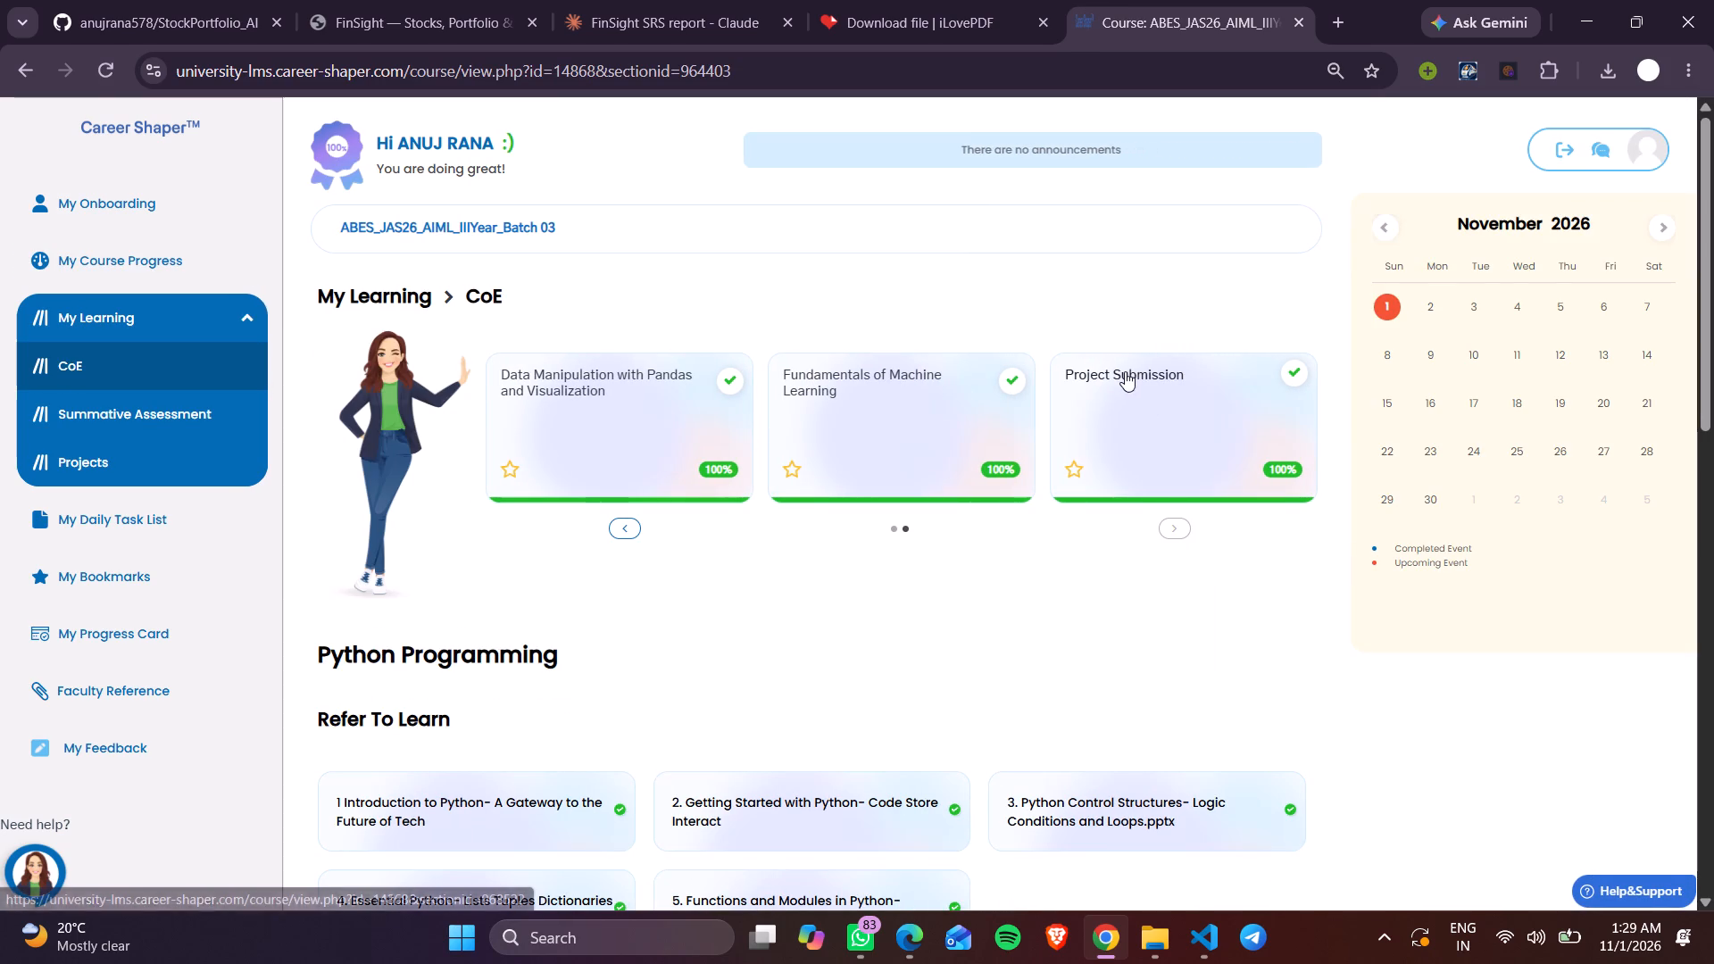
pyautogui.click(1125, 371)
pyautogui.scroll(-3, 642, 536)
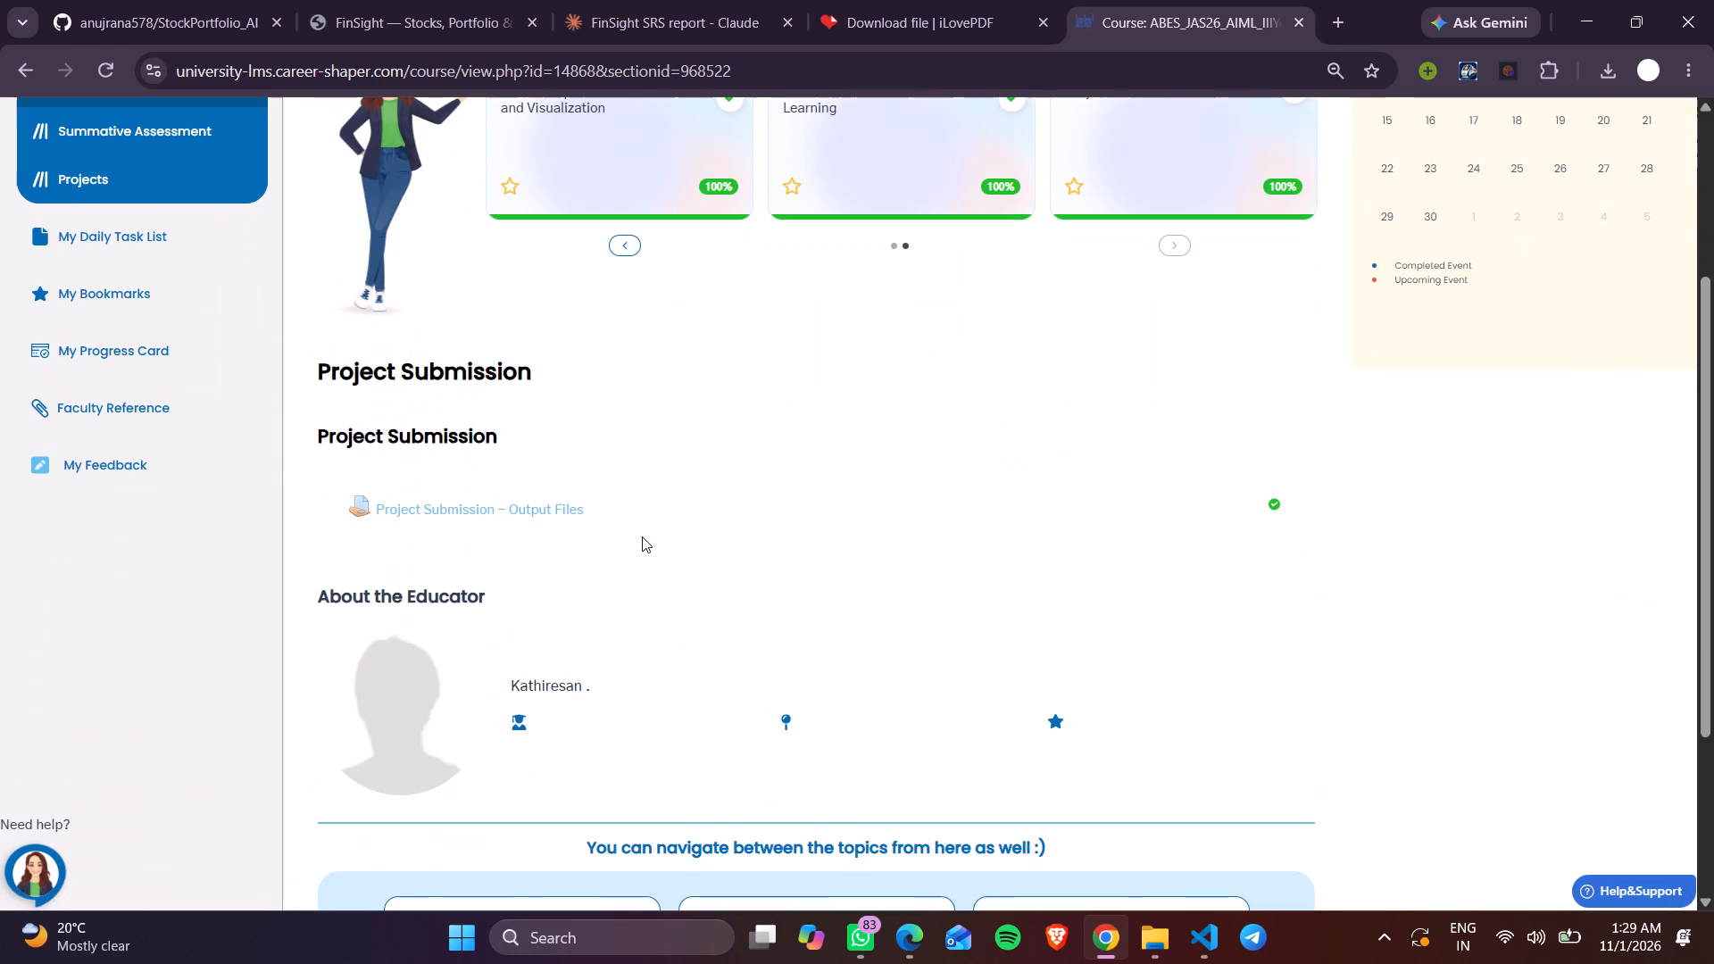
pyautogui.click(465, 507)
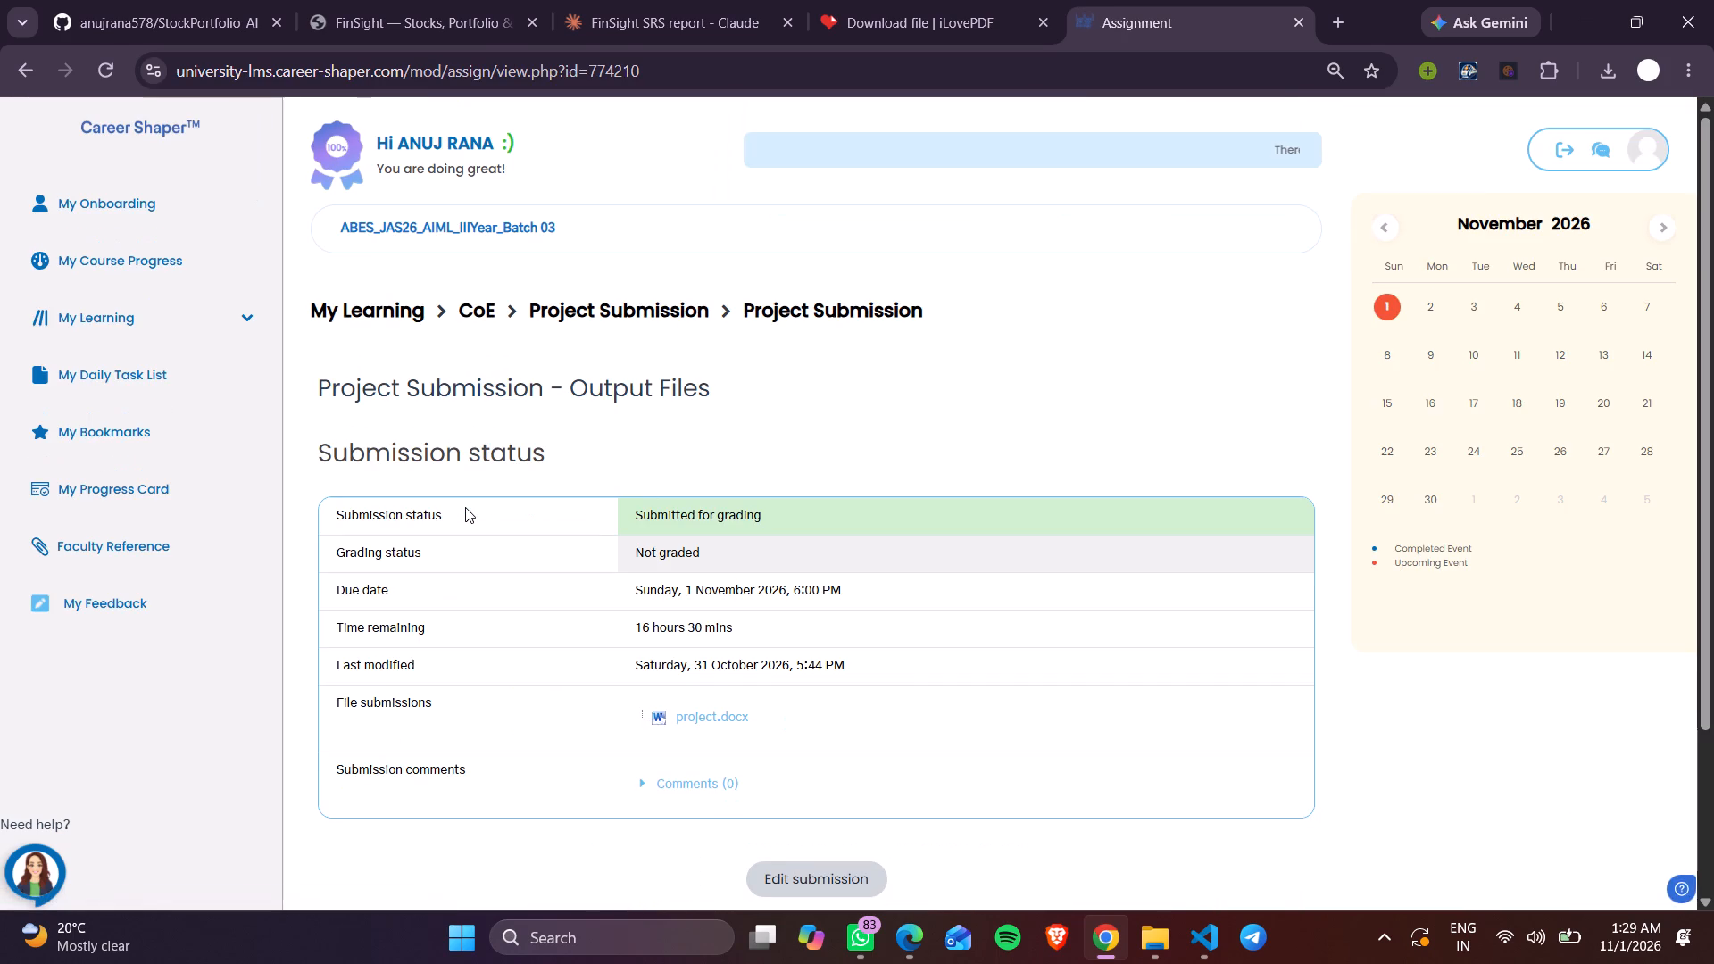
# Edit the assignment submission and delete the previously submitted project.docx from its files.
pyautogui.scroll(-2, 726, 619)
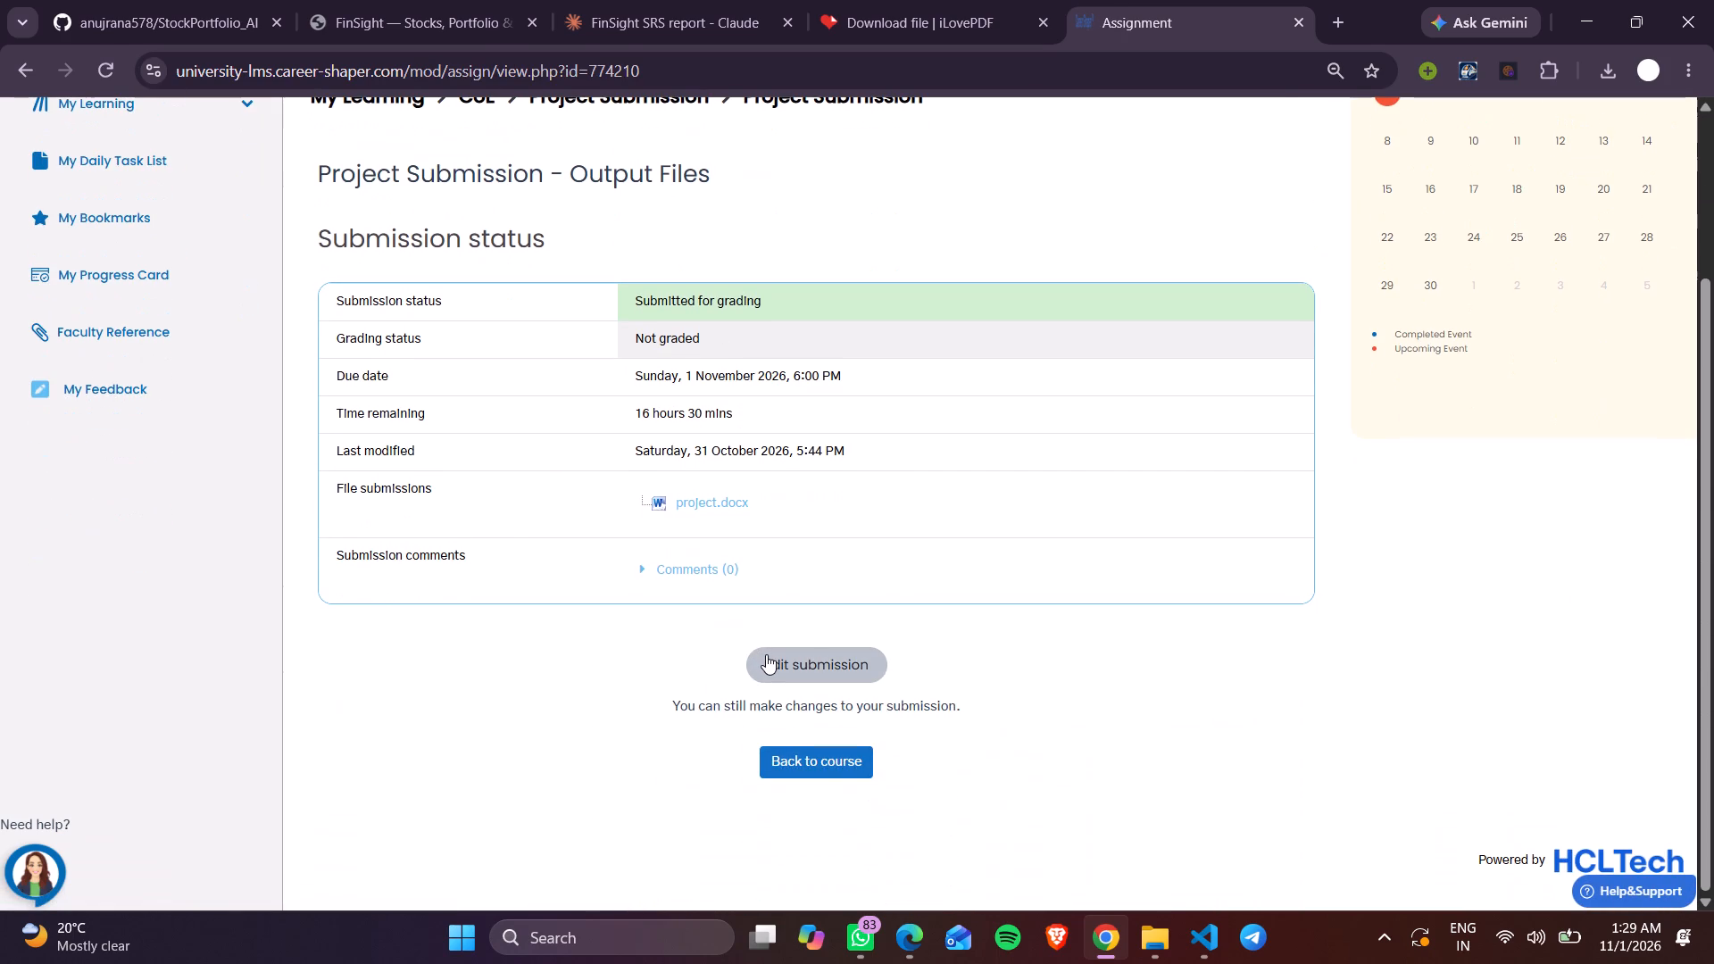
pyautogui.click(766, 654)
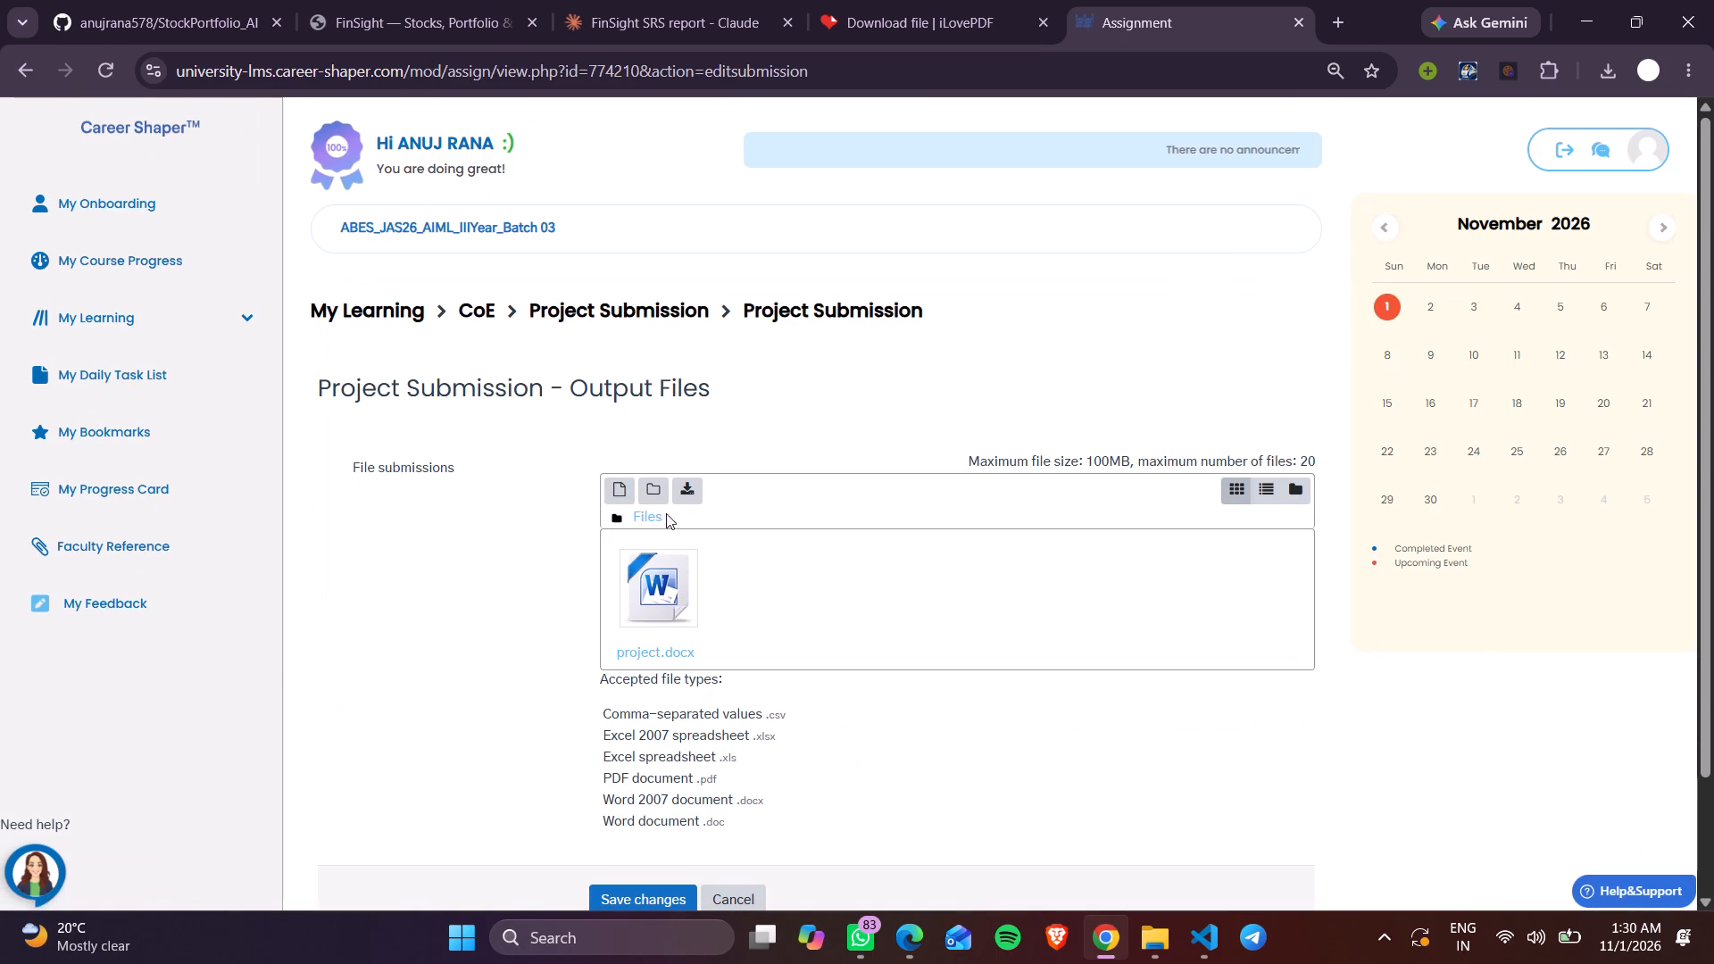
pyautogui.scroll(-1, 771, 562)
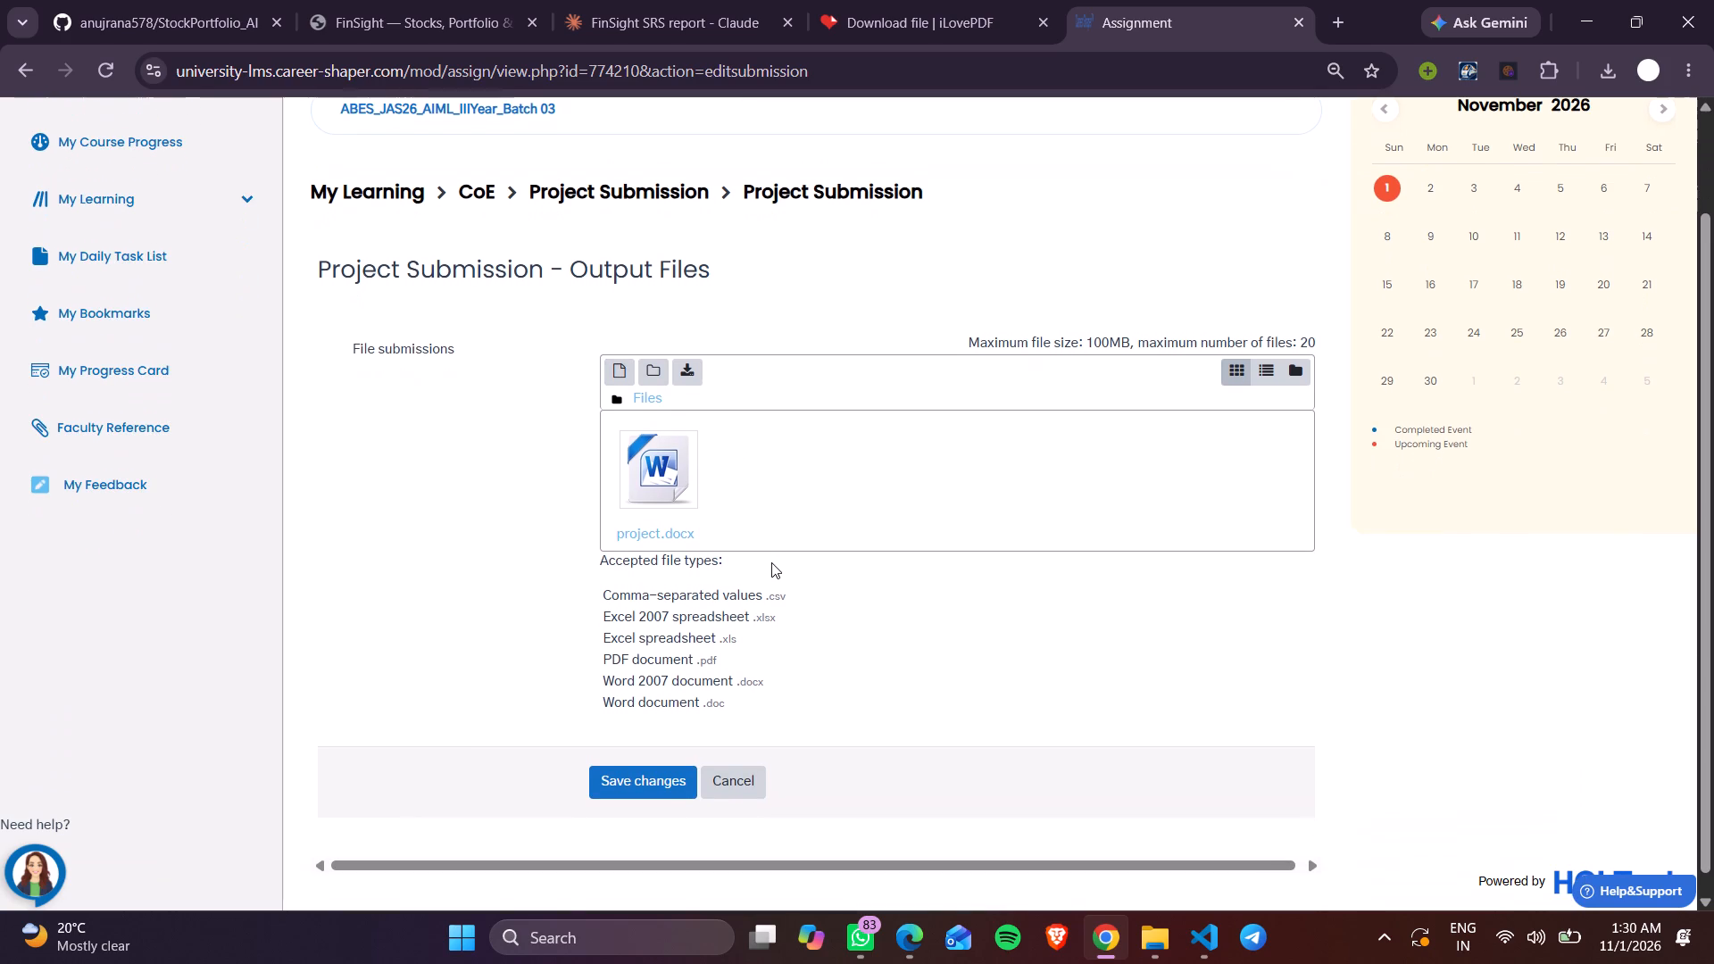
pyautogui.click(675, 493)
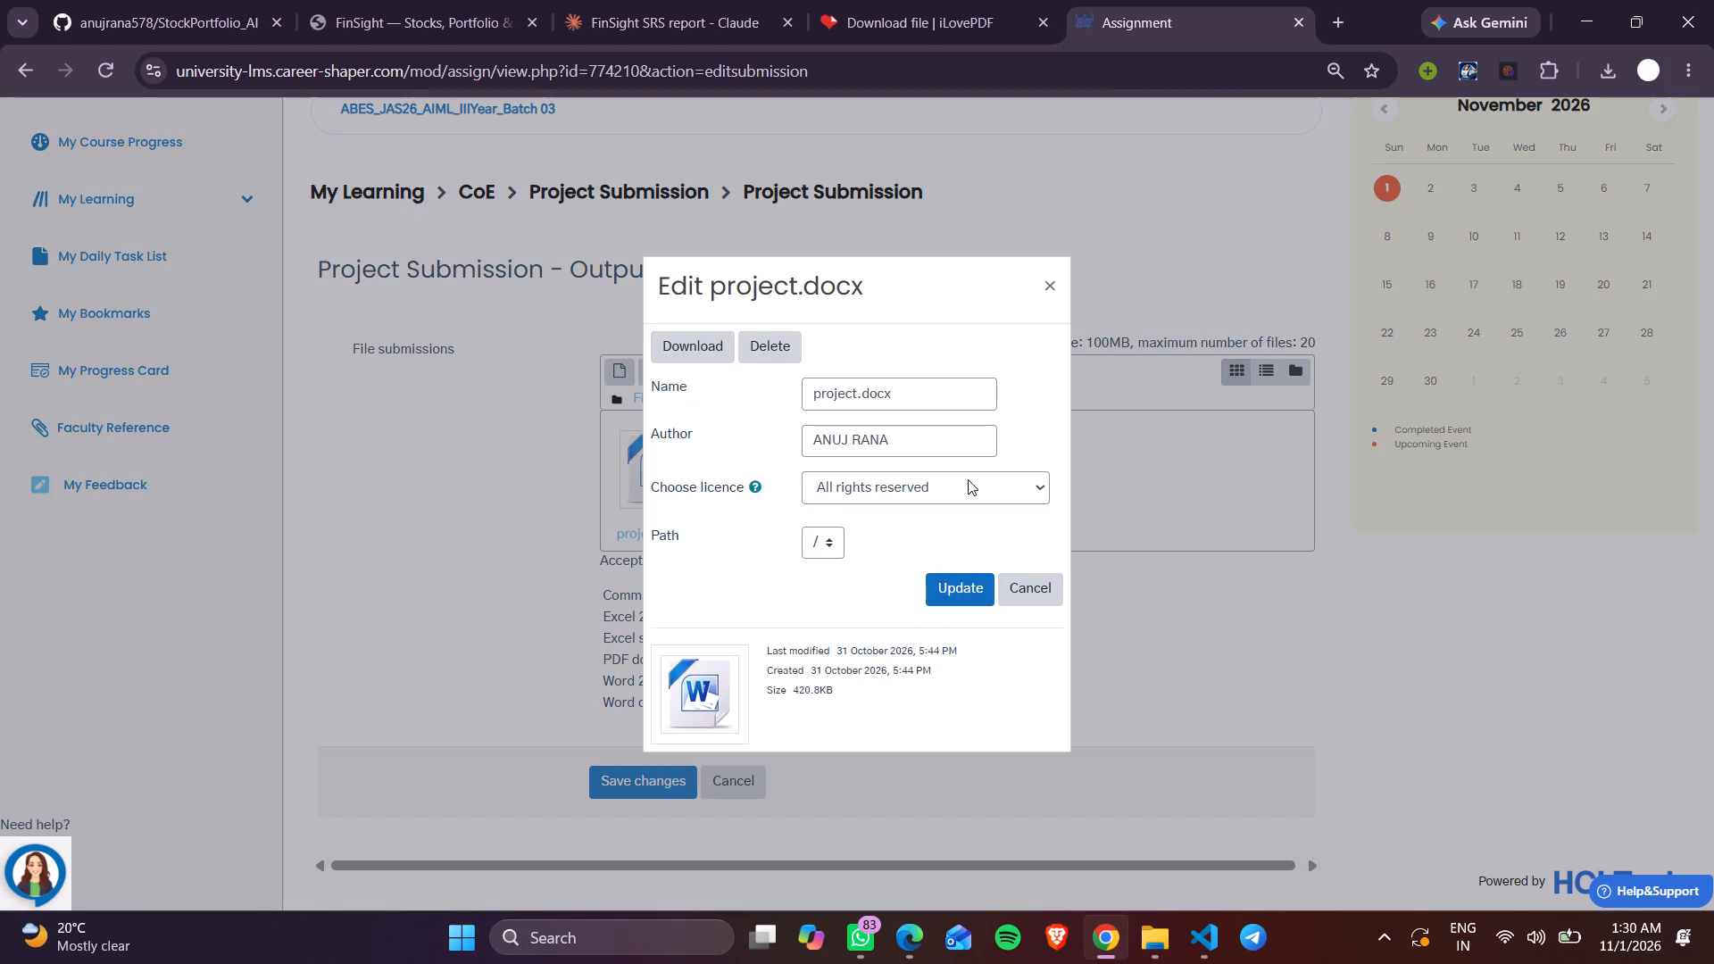
pyautogui.click(783, 353)
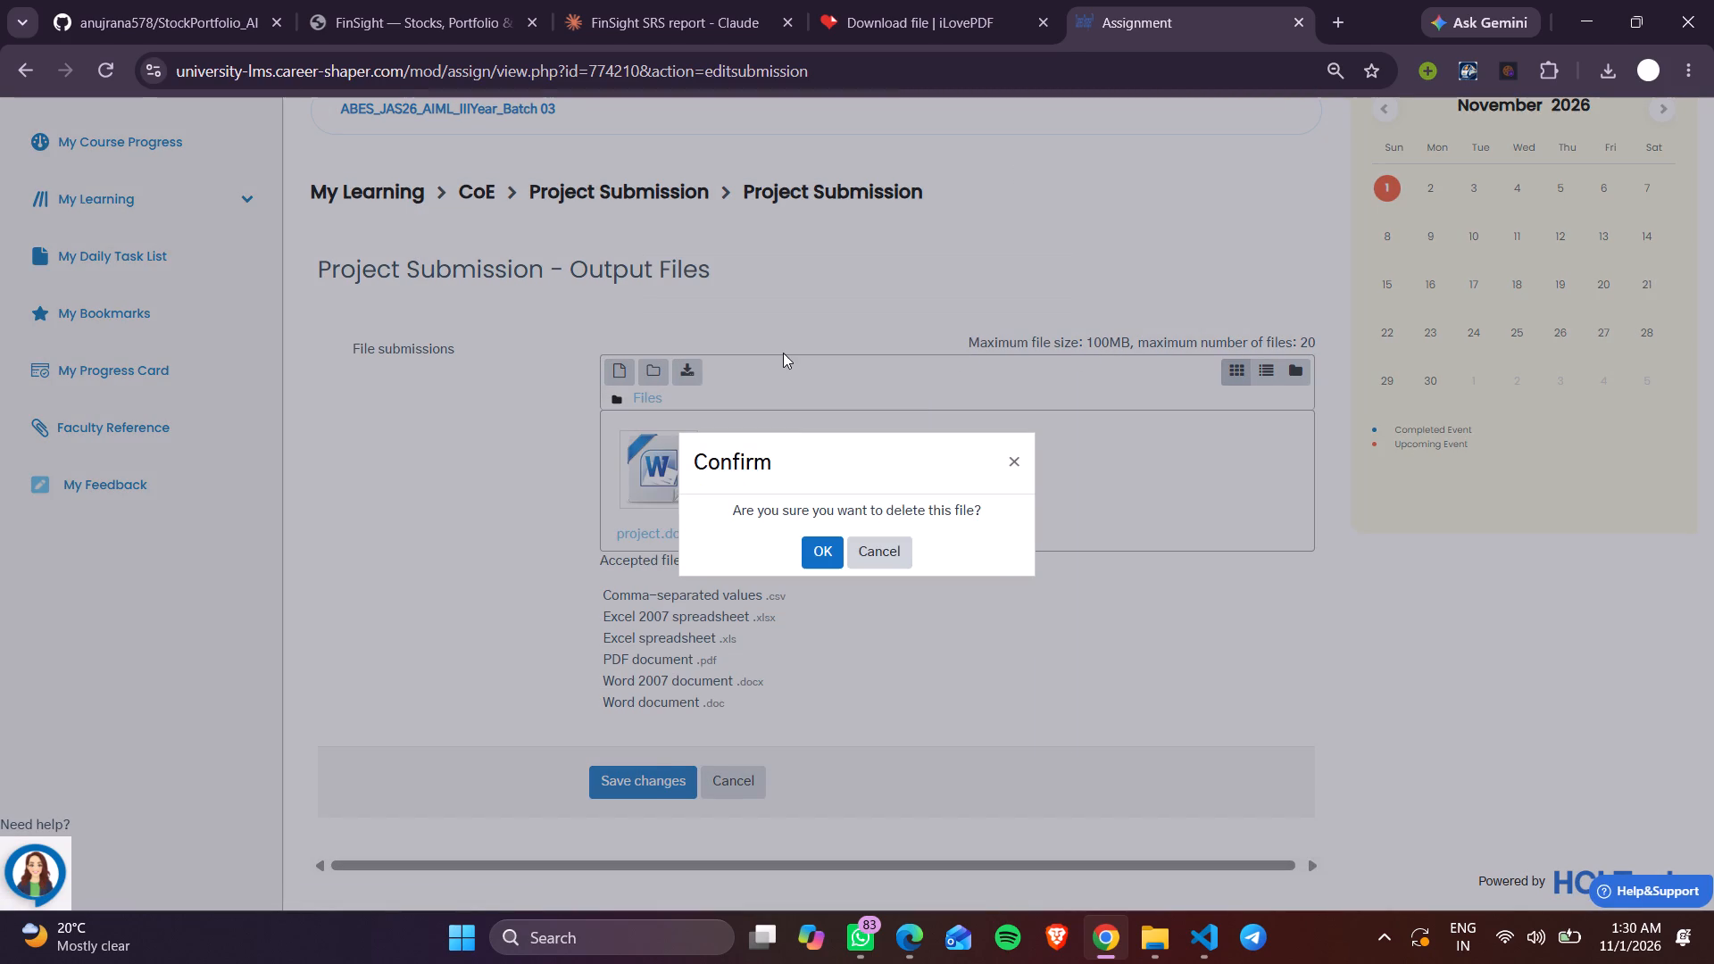
pyautogui.click(808, 544)
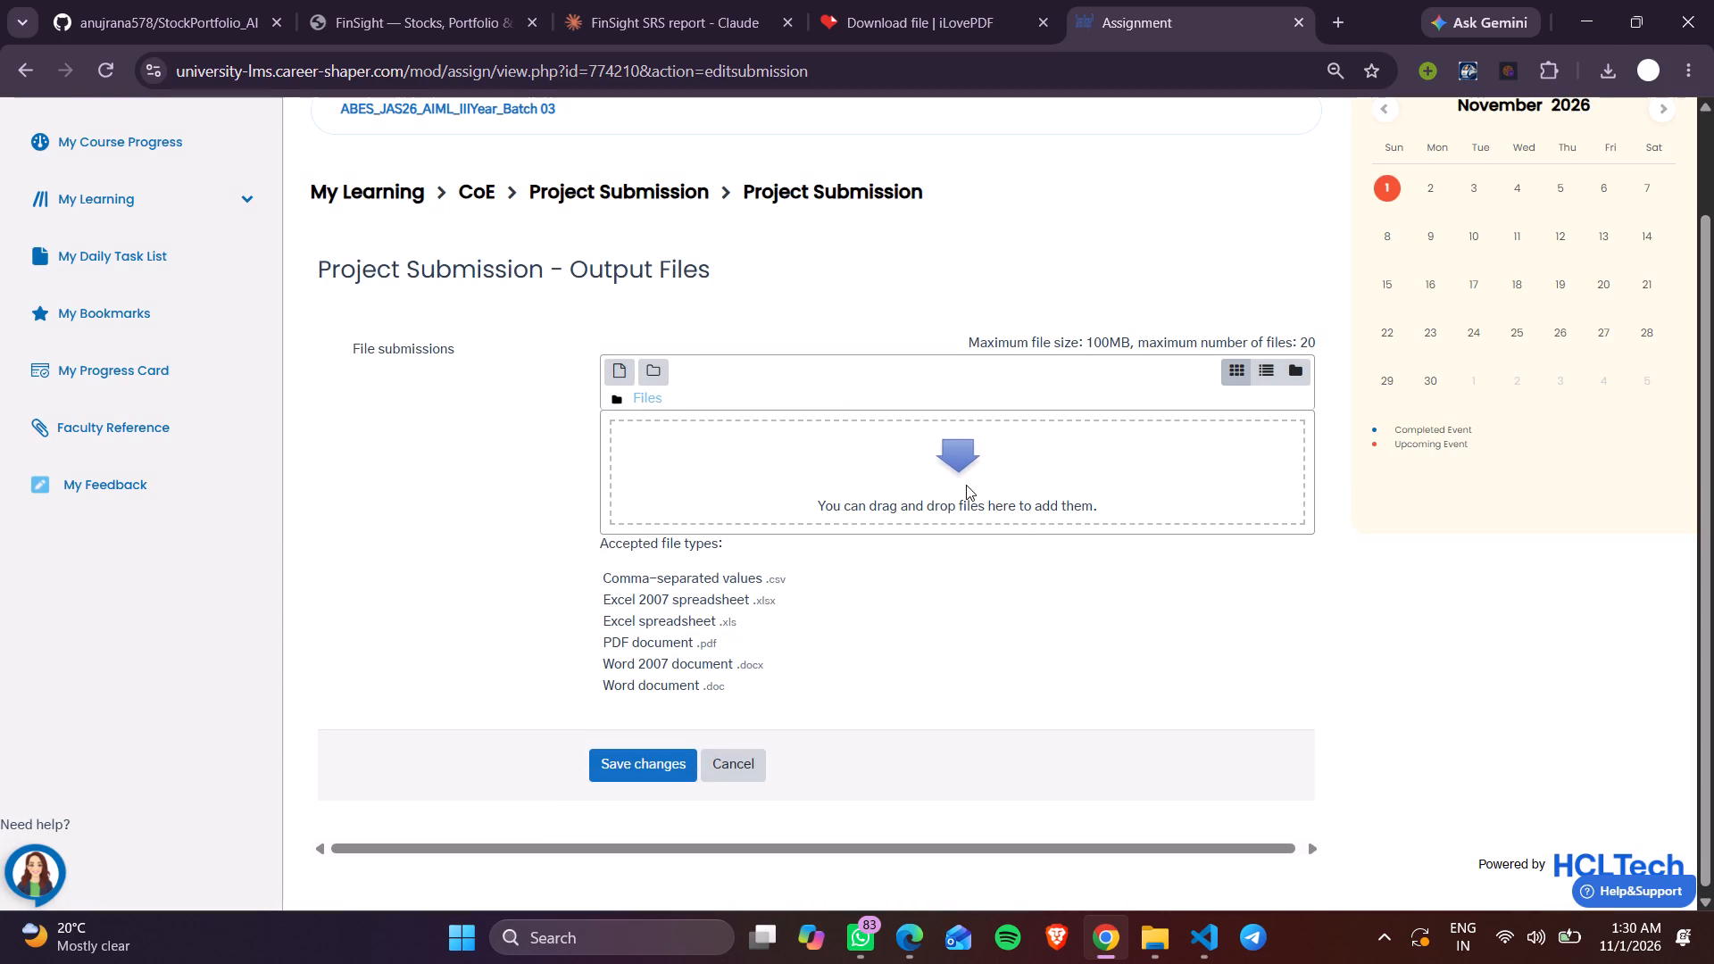
# Upload Stock_Portfolio_AI srs.docx from the Downloads folder to the assignment's file submissions.
pyautogui.click(954, 456)
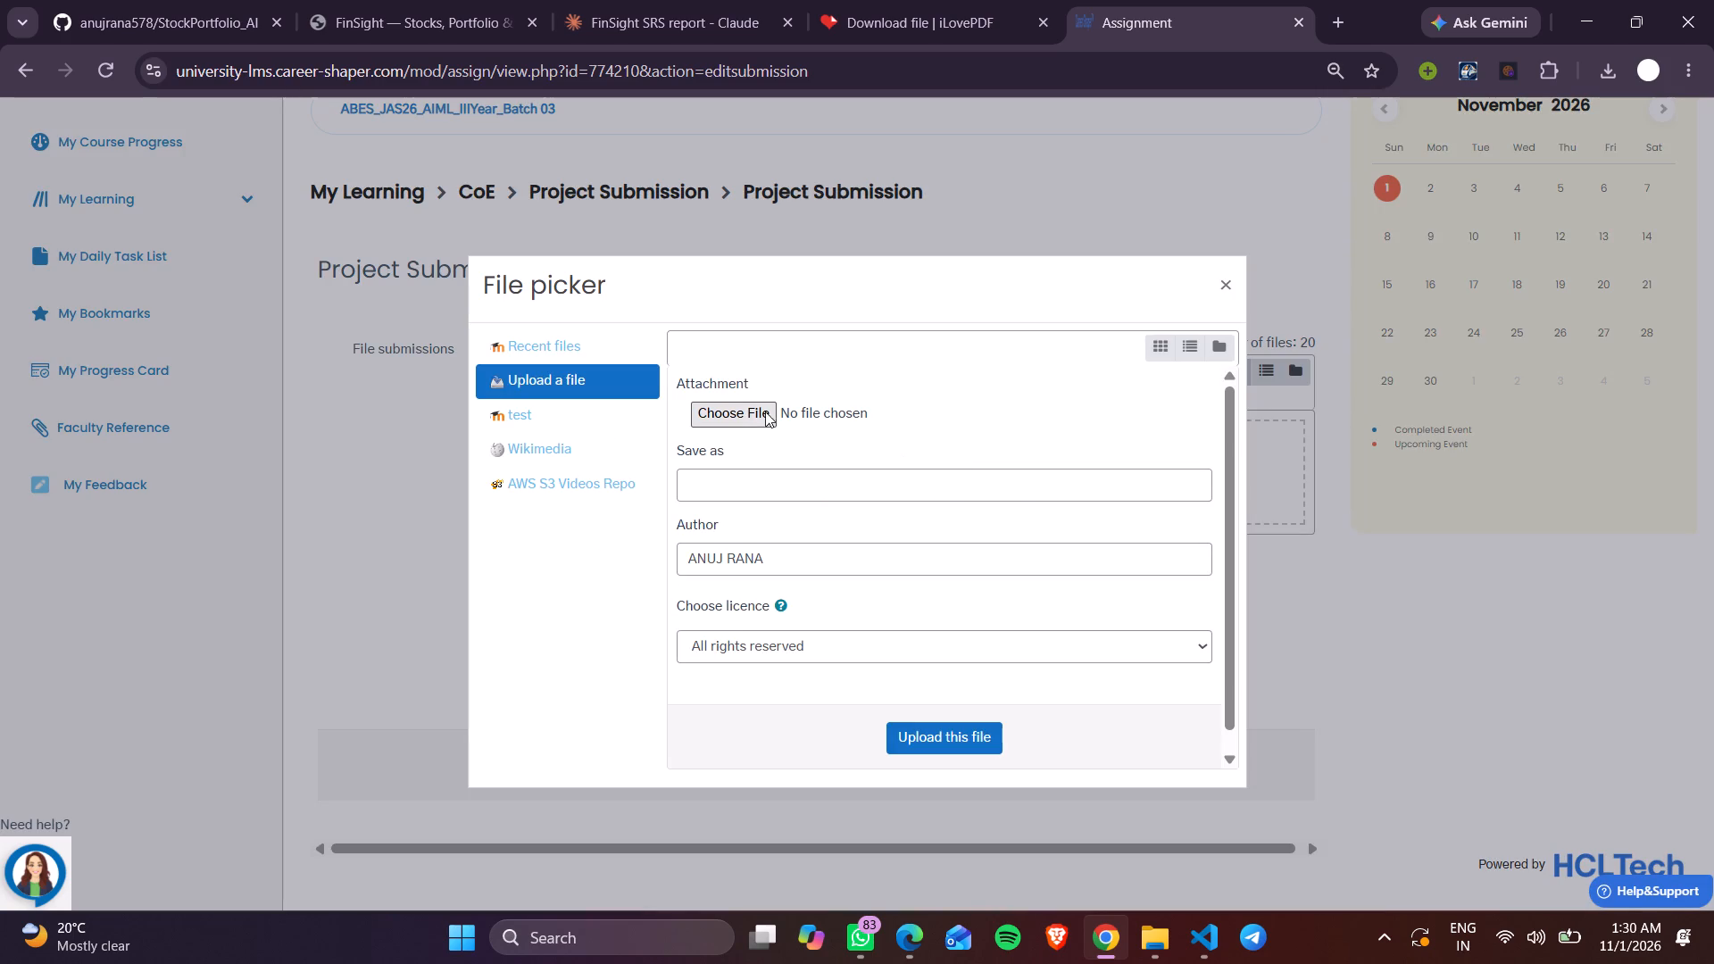
pyautogui.click(761, 410)
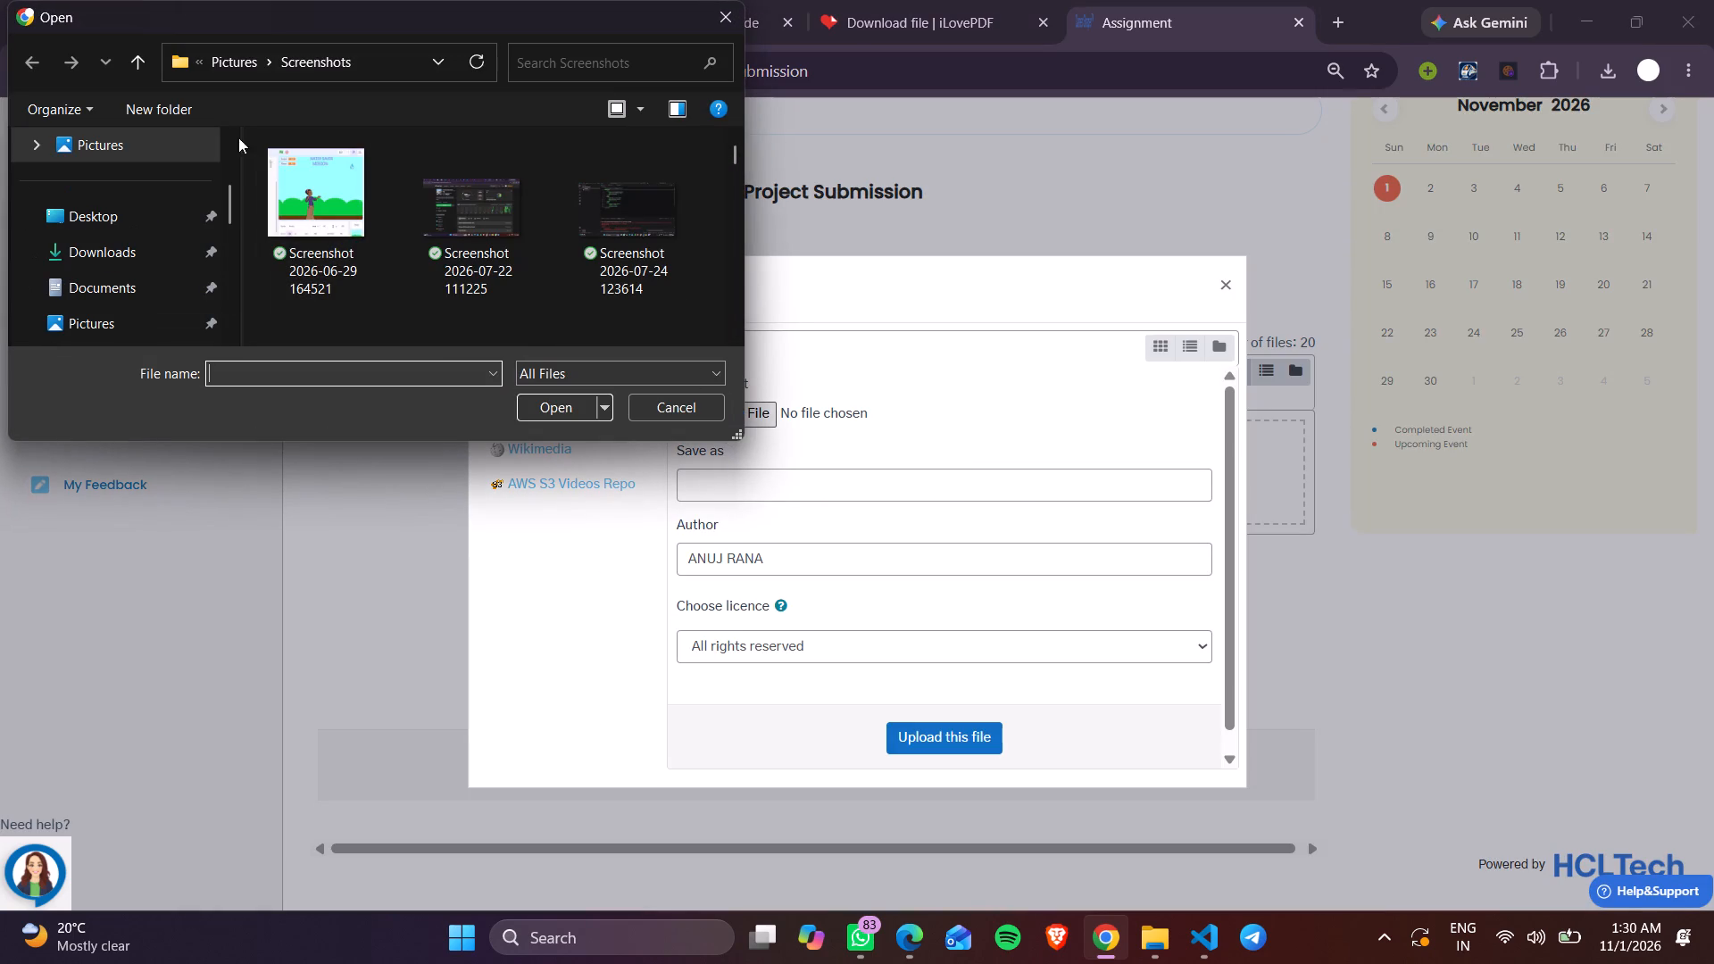
pyautogui.click(129, 253)
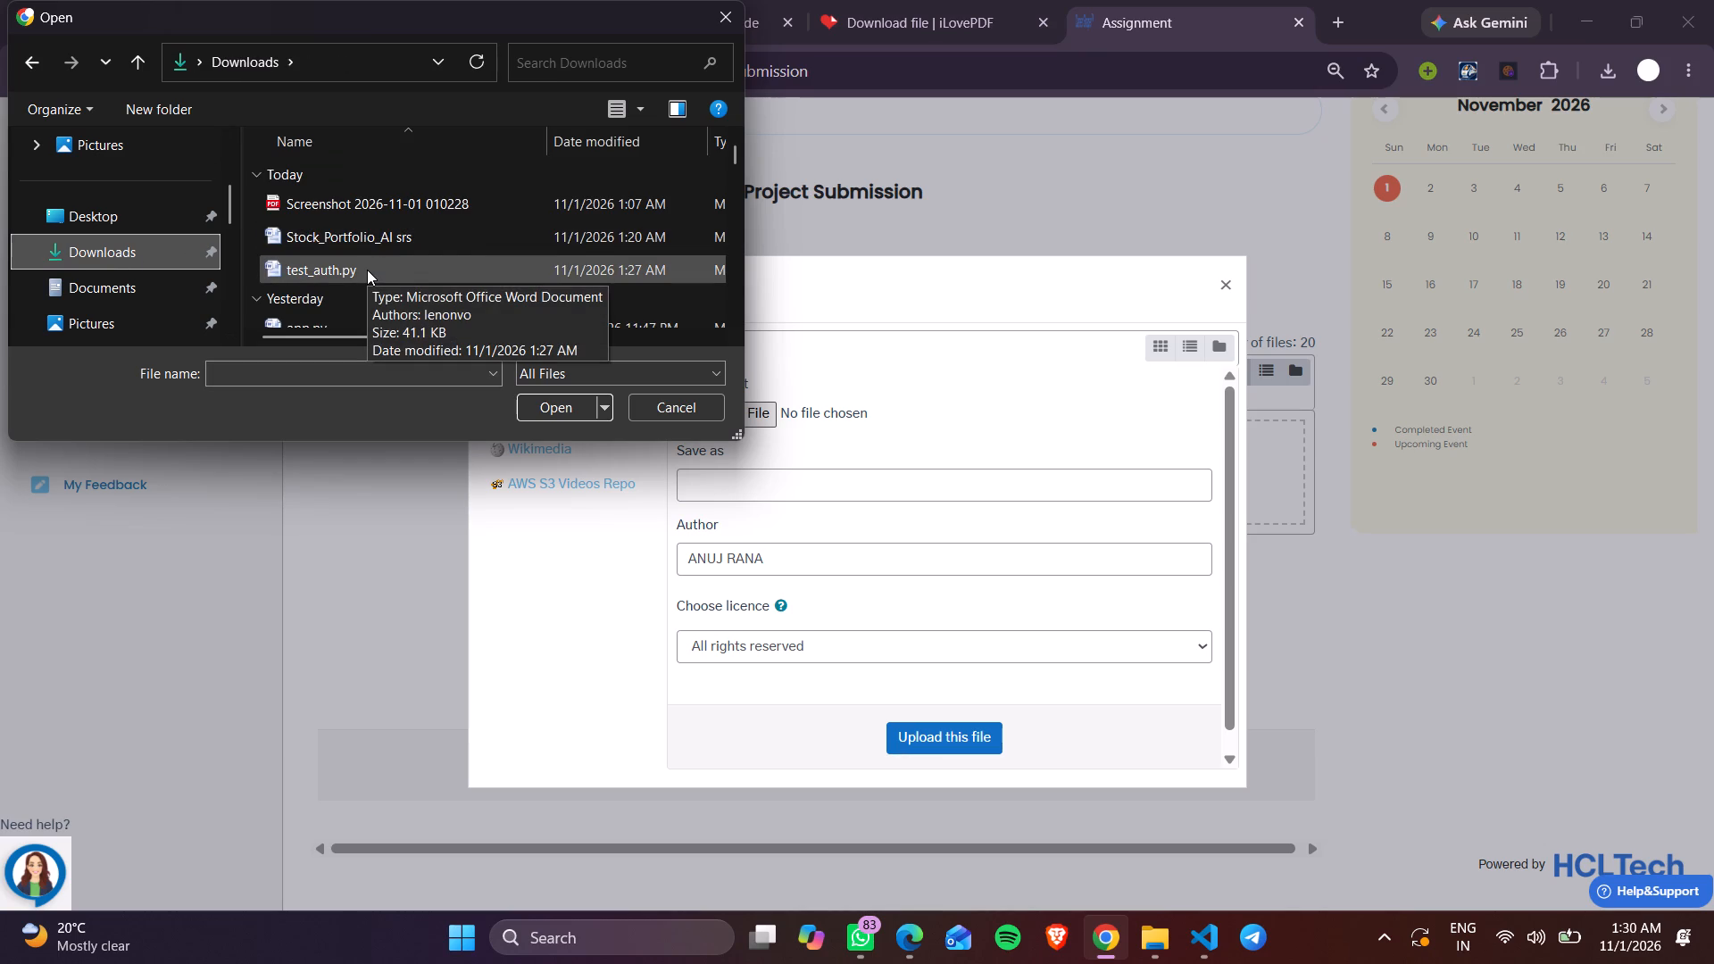
pyautogui.click(344, 227)
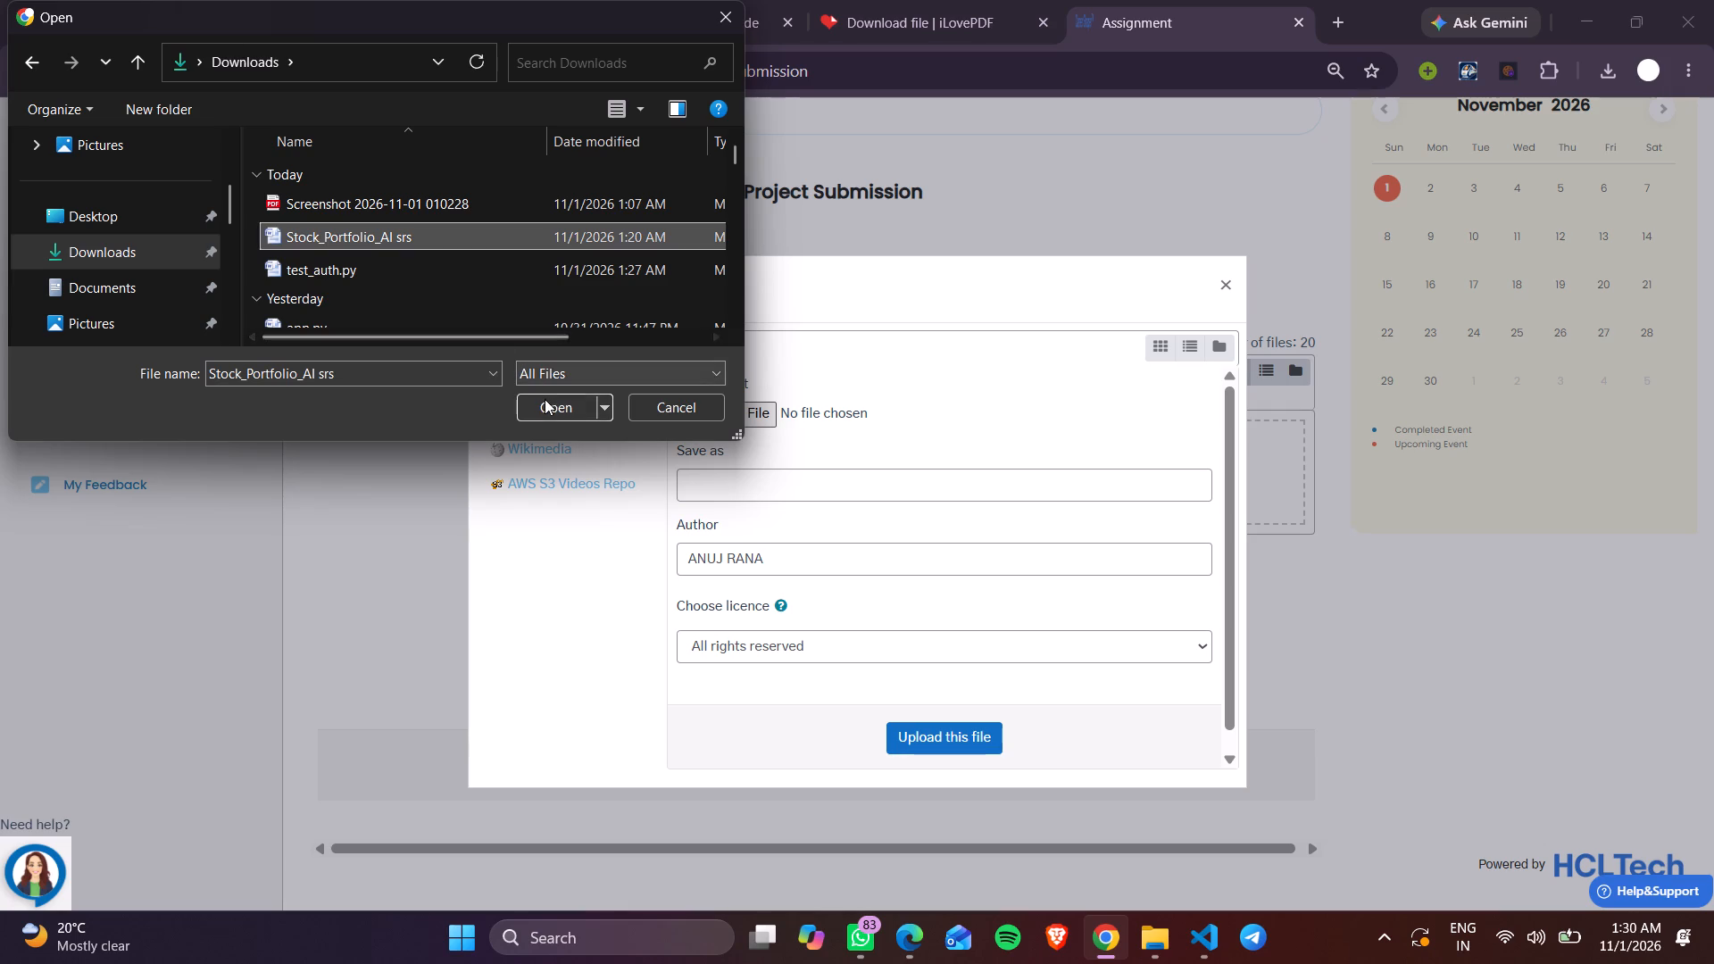
pyautogui.click(545, 401)
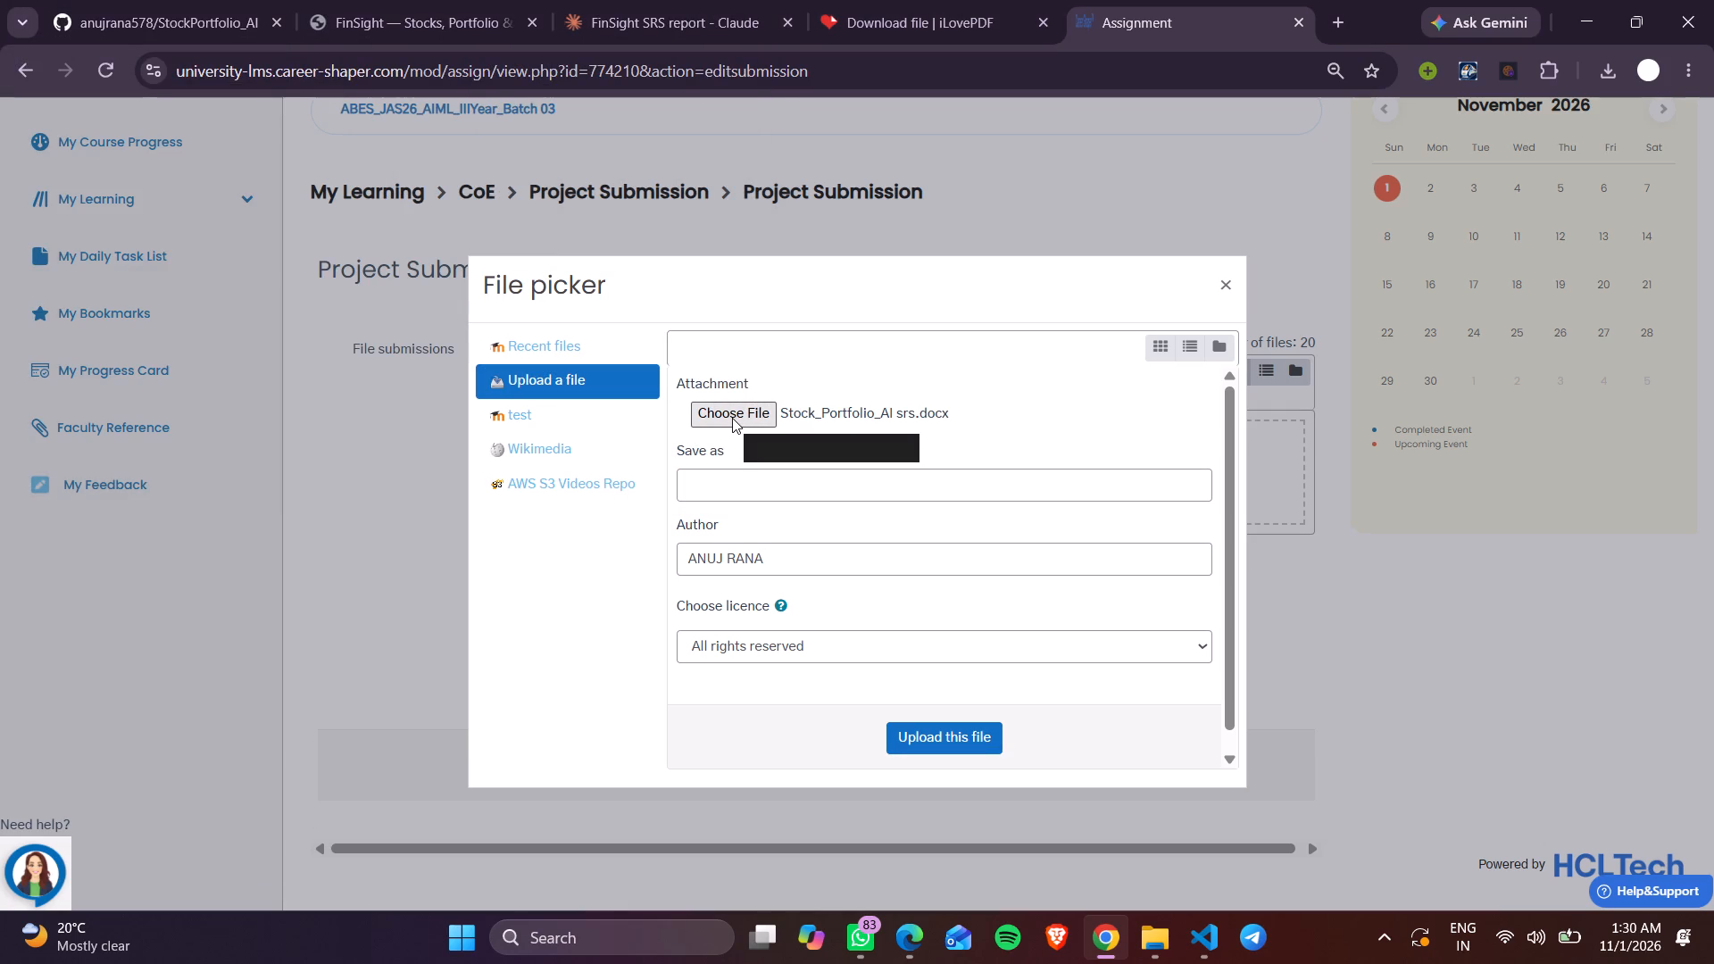
pyautogui.click(928, 744)
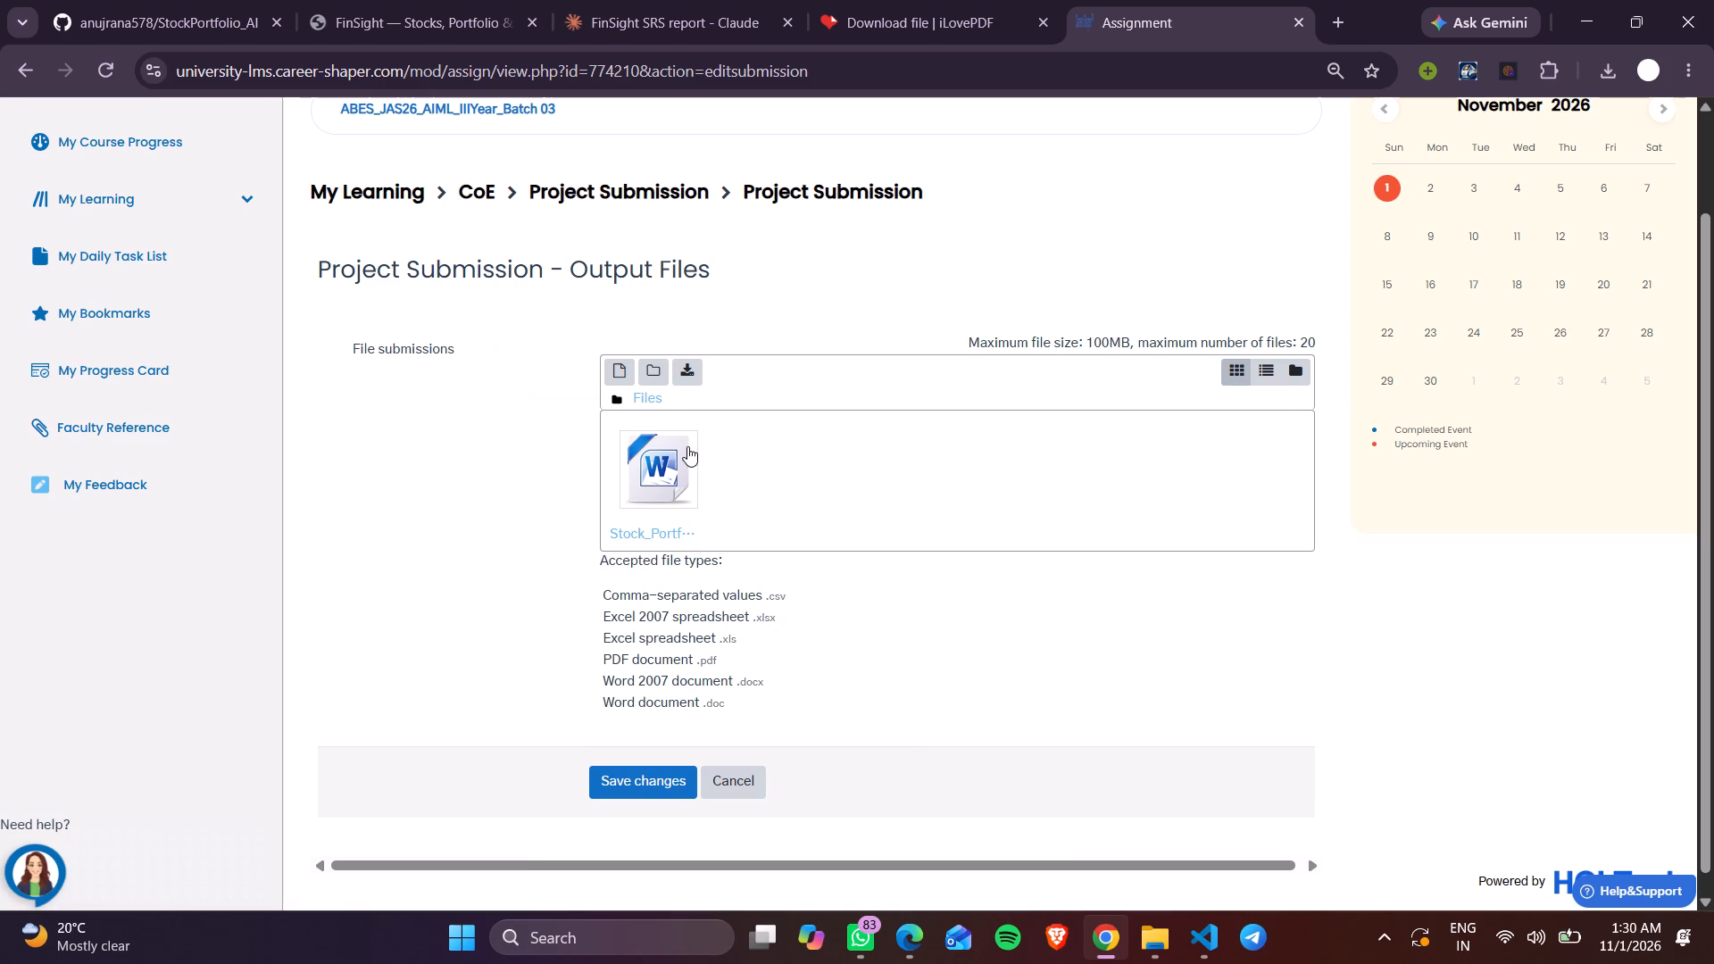
pyautogui.click(635, 395)
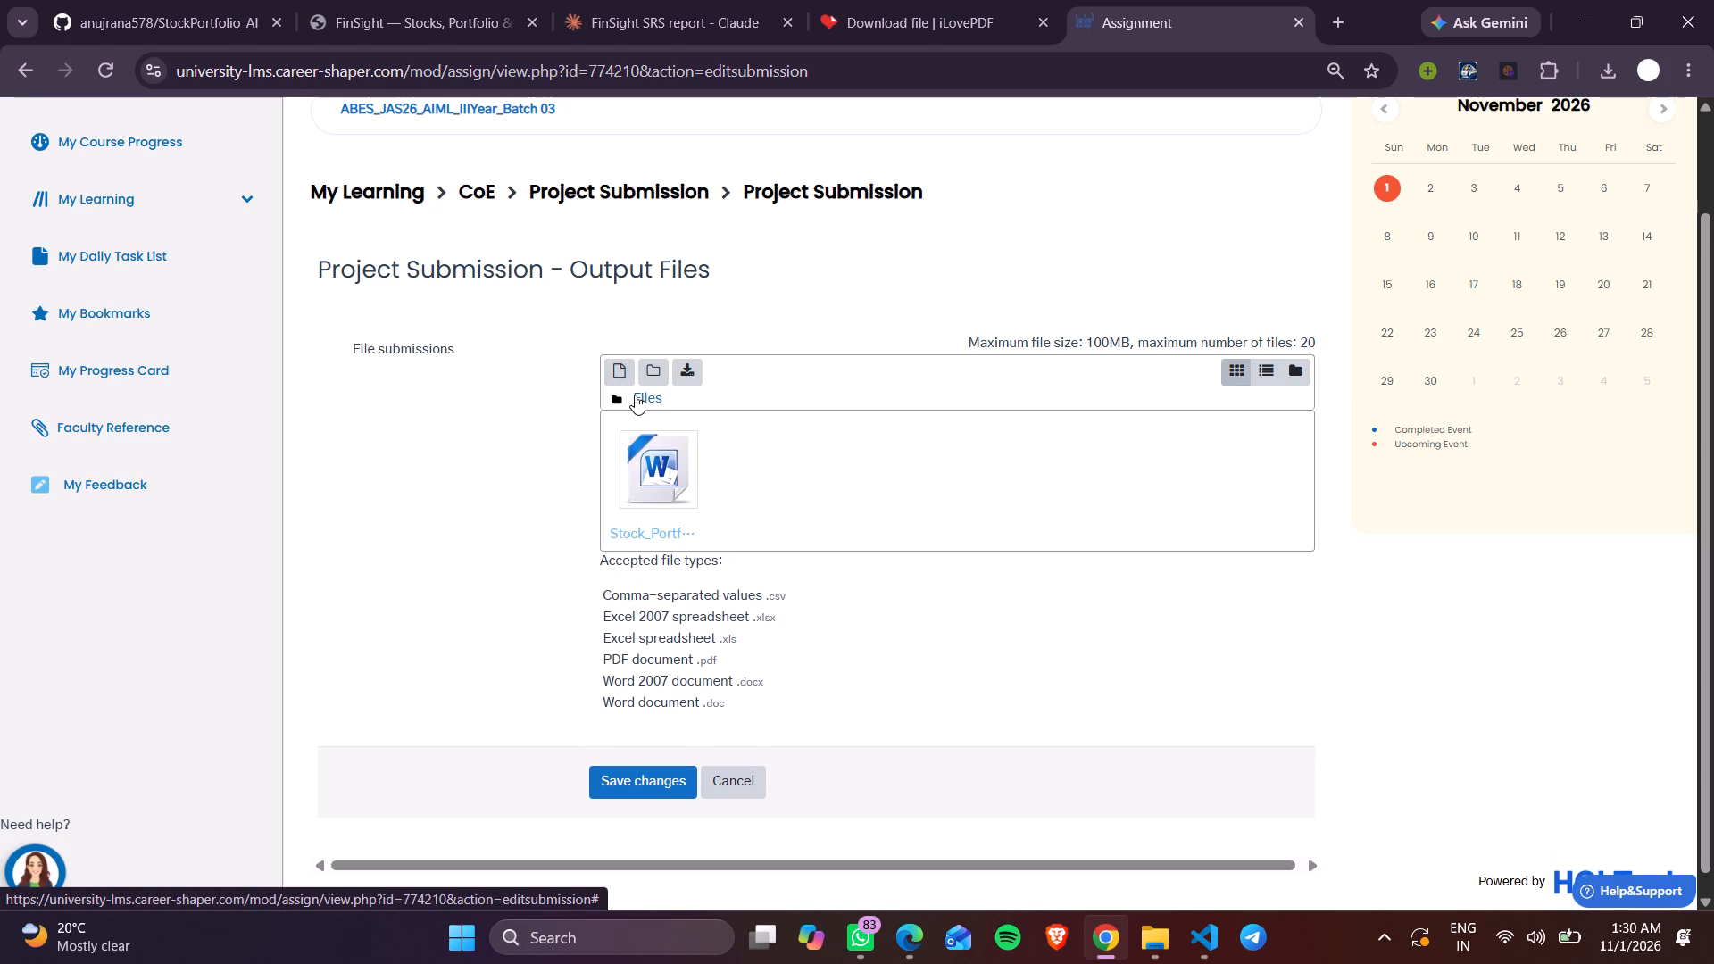
pyautogui.click(605, 358)
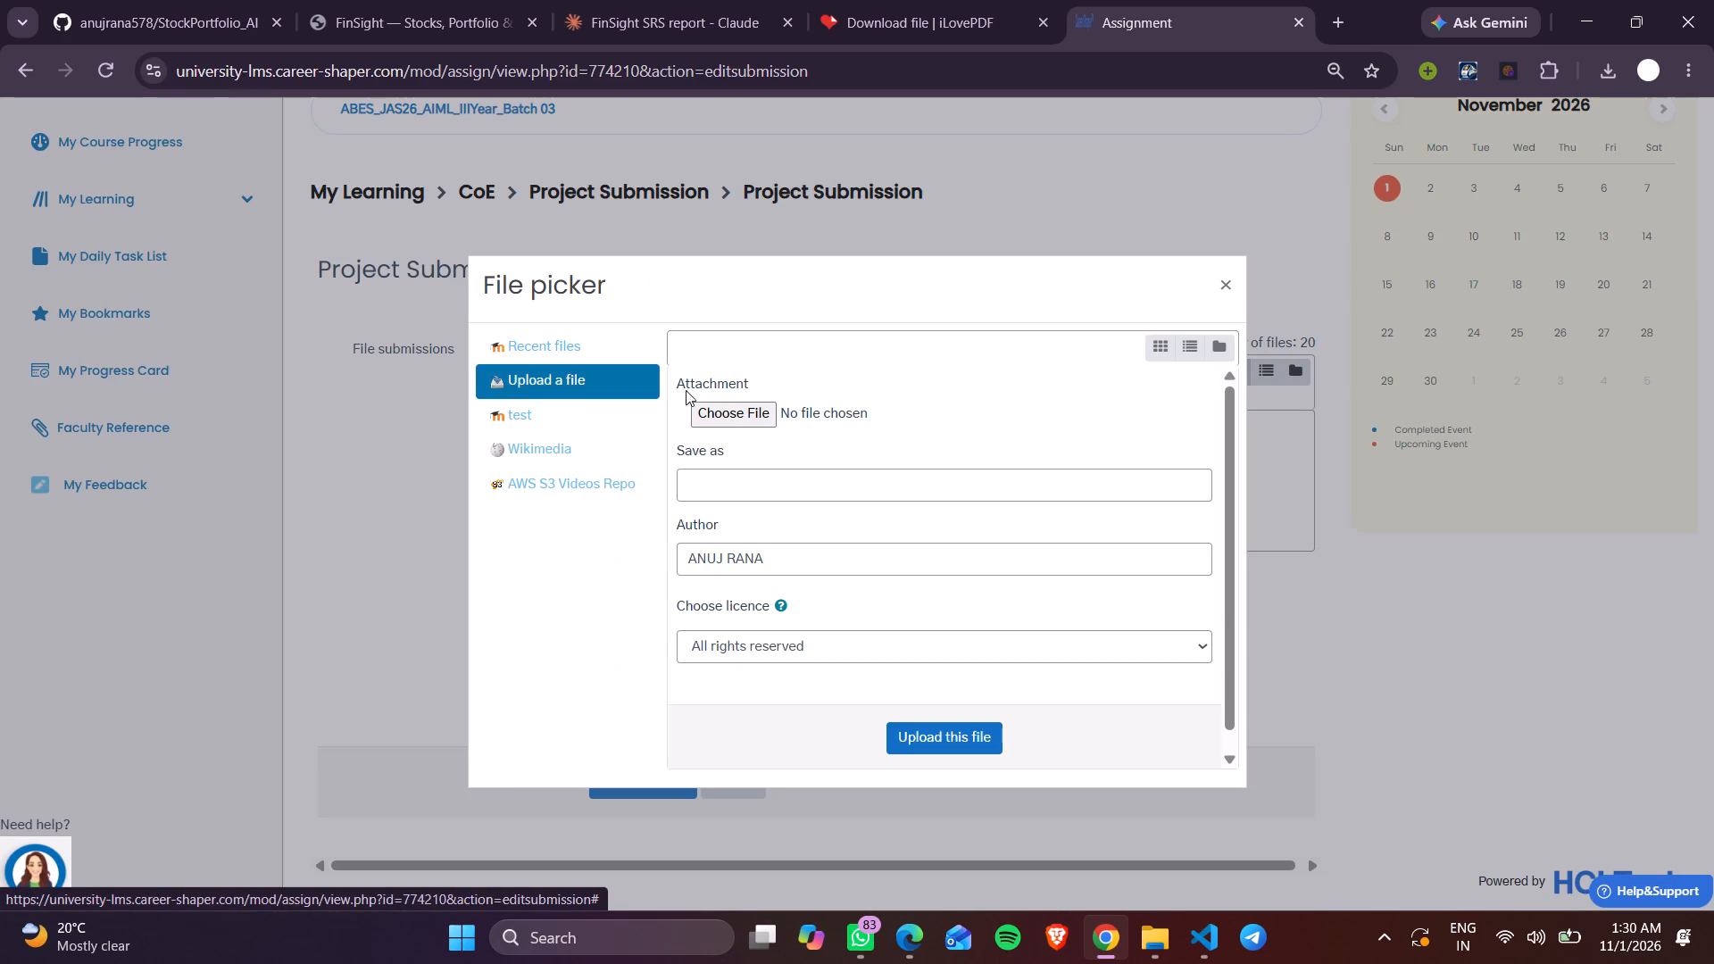
pyautogui.click(715, 404)
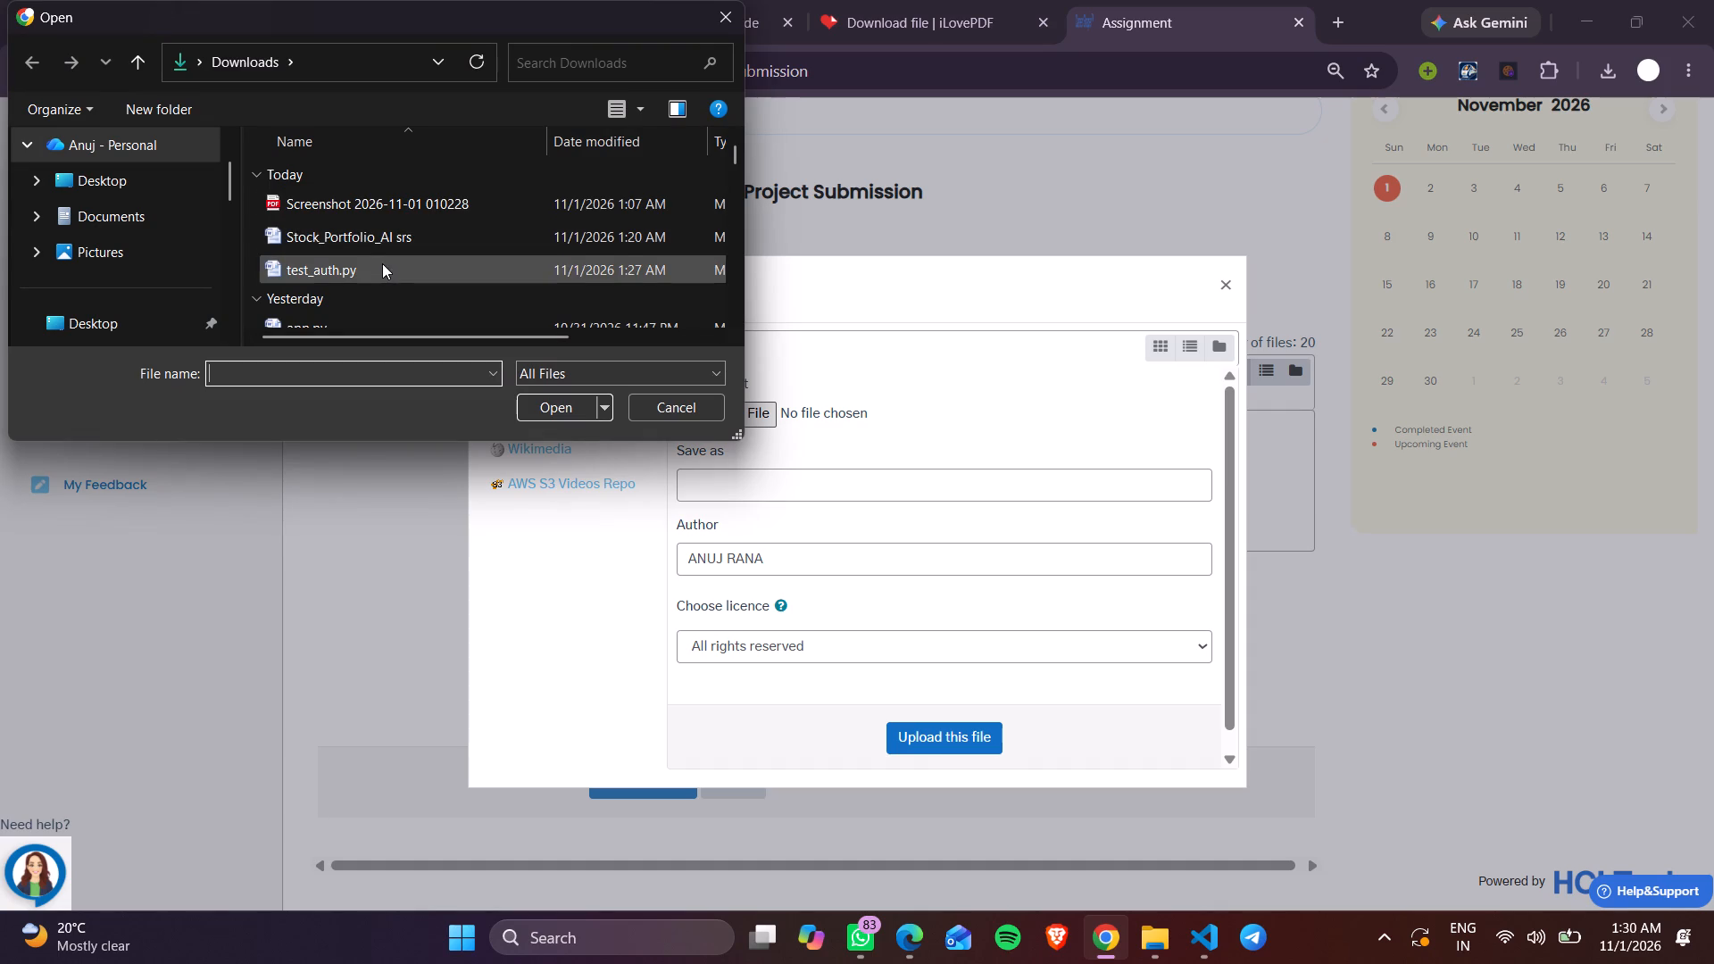
pyautogui.click(366, 205)
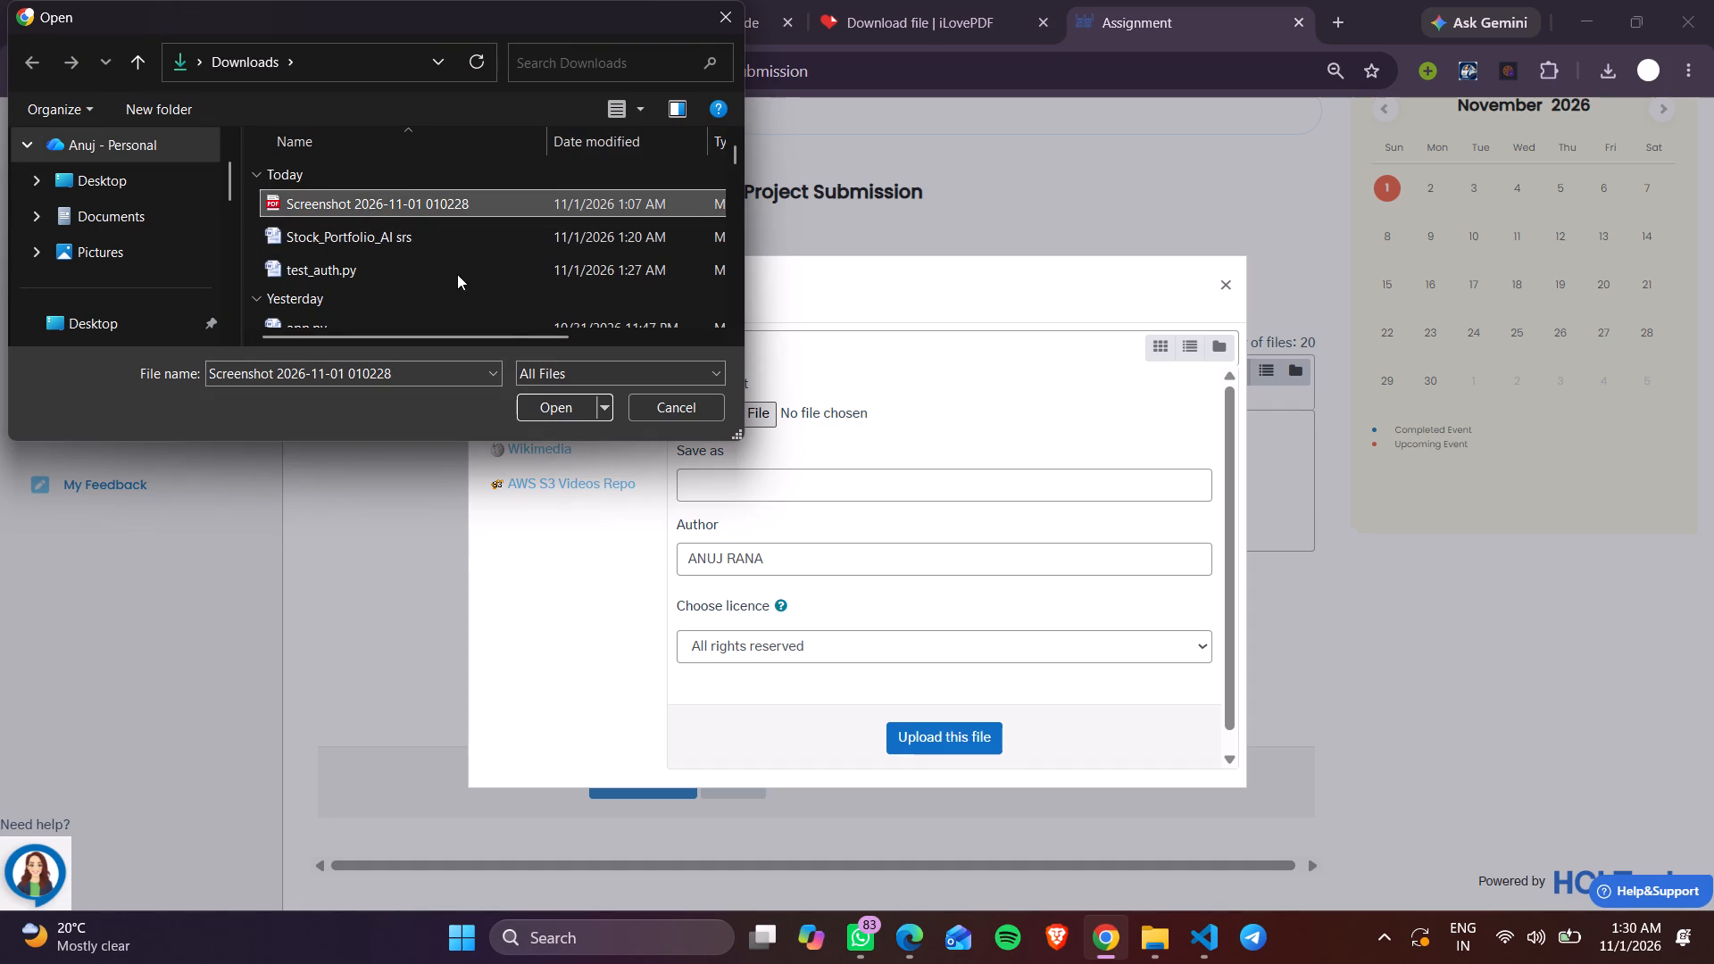
pyautogui.click(555, 408)
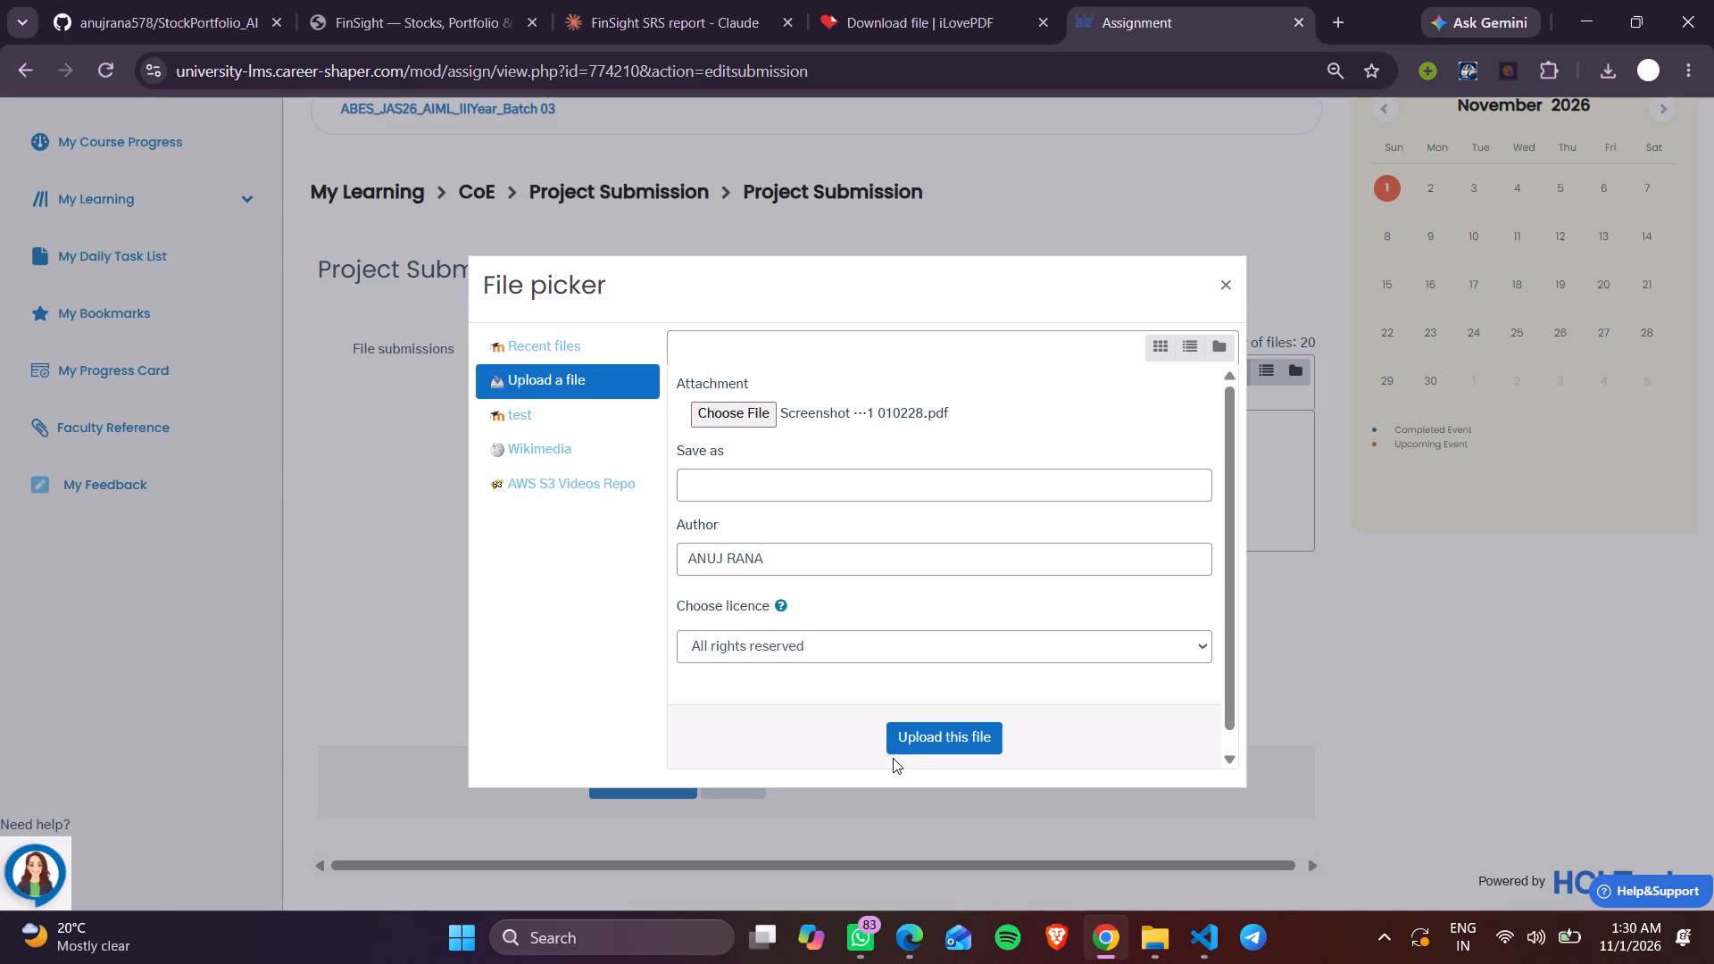
pyautogui.click(910, 740)
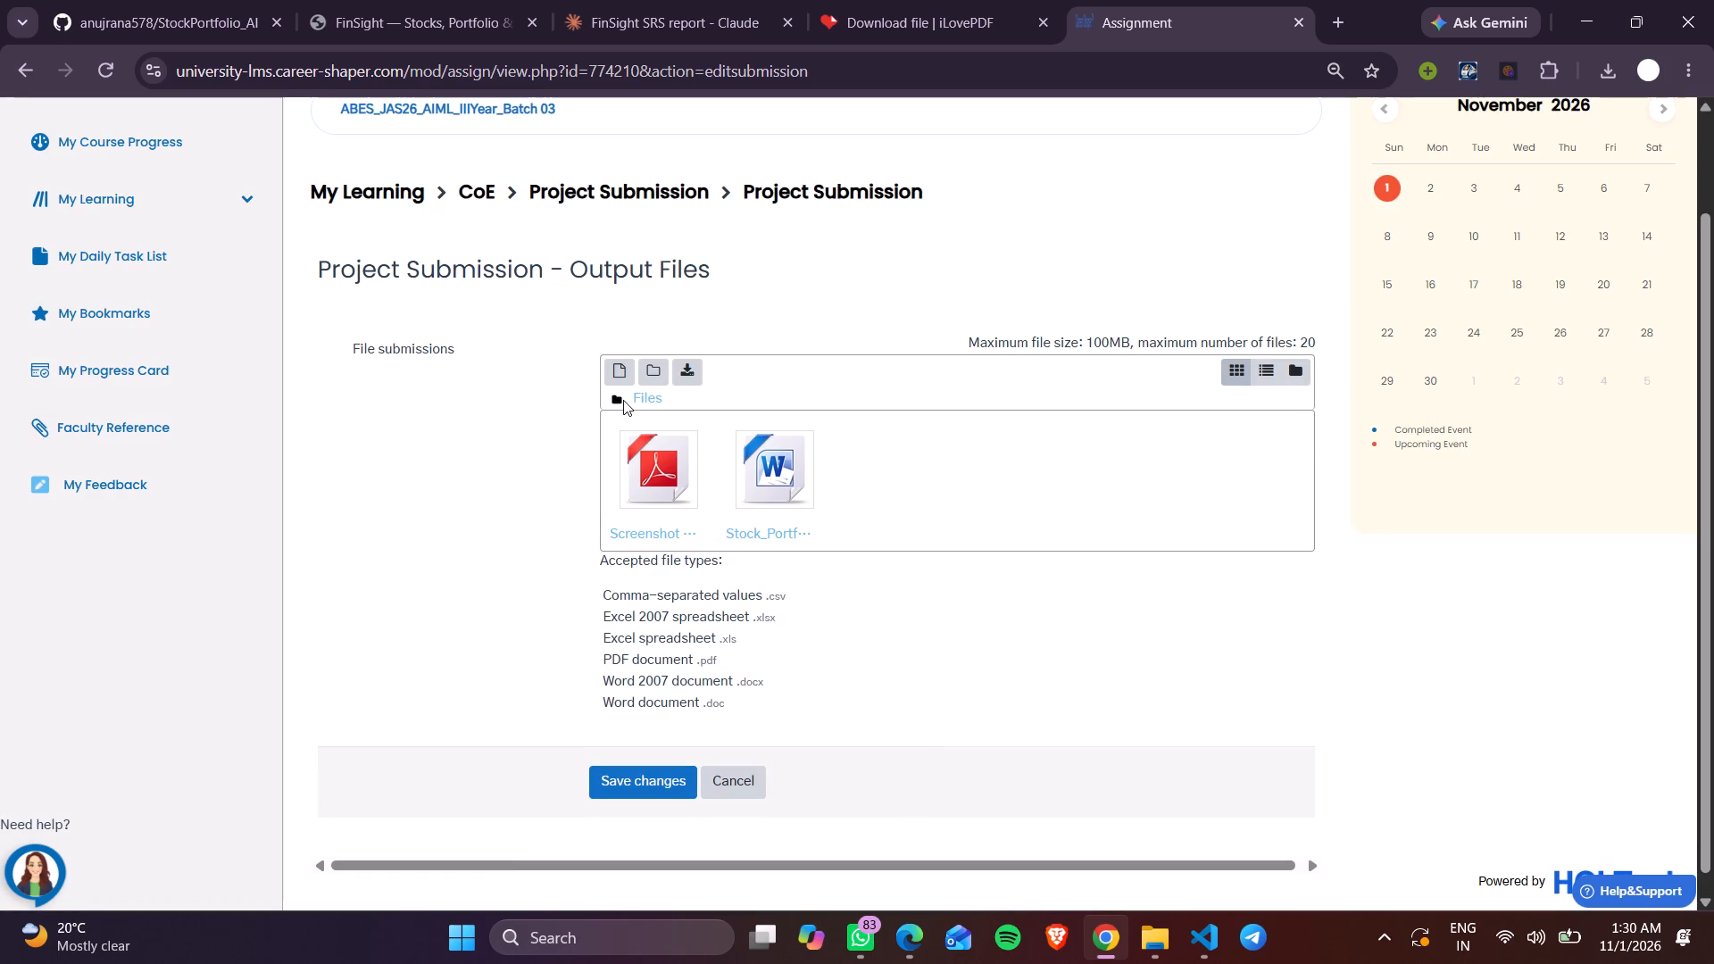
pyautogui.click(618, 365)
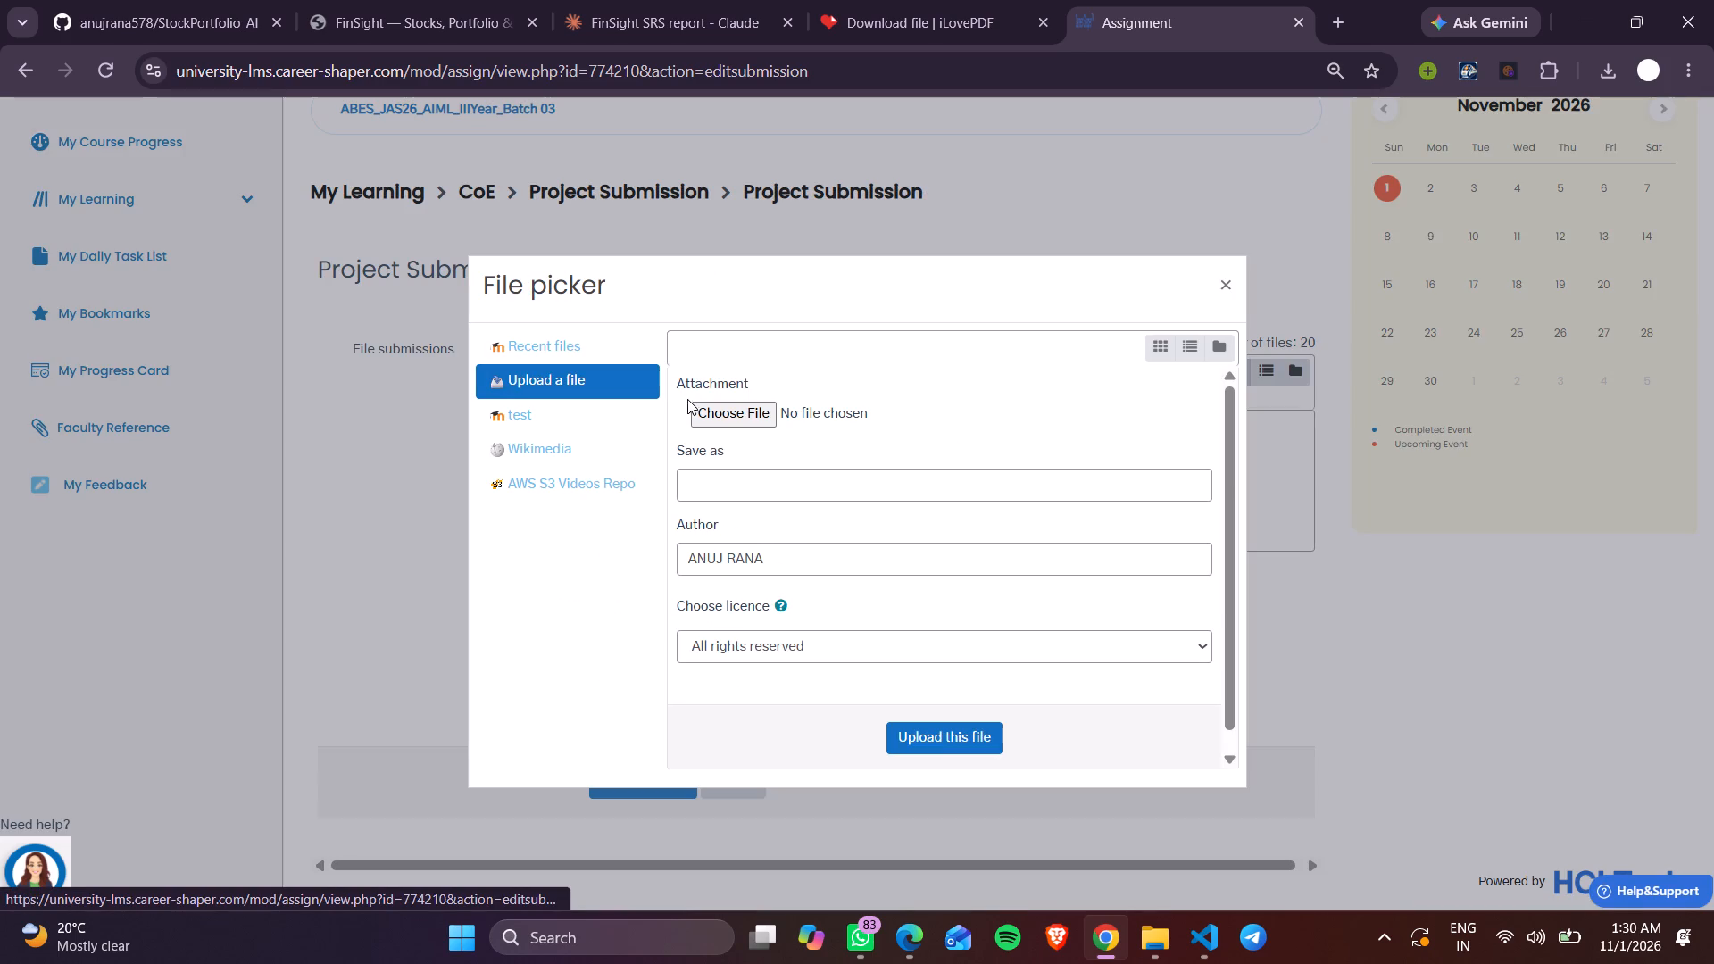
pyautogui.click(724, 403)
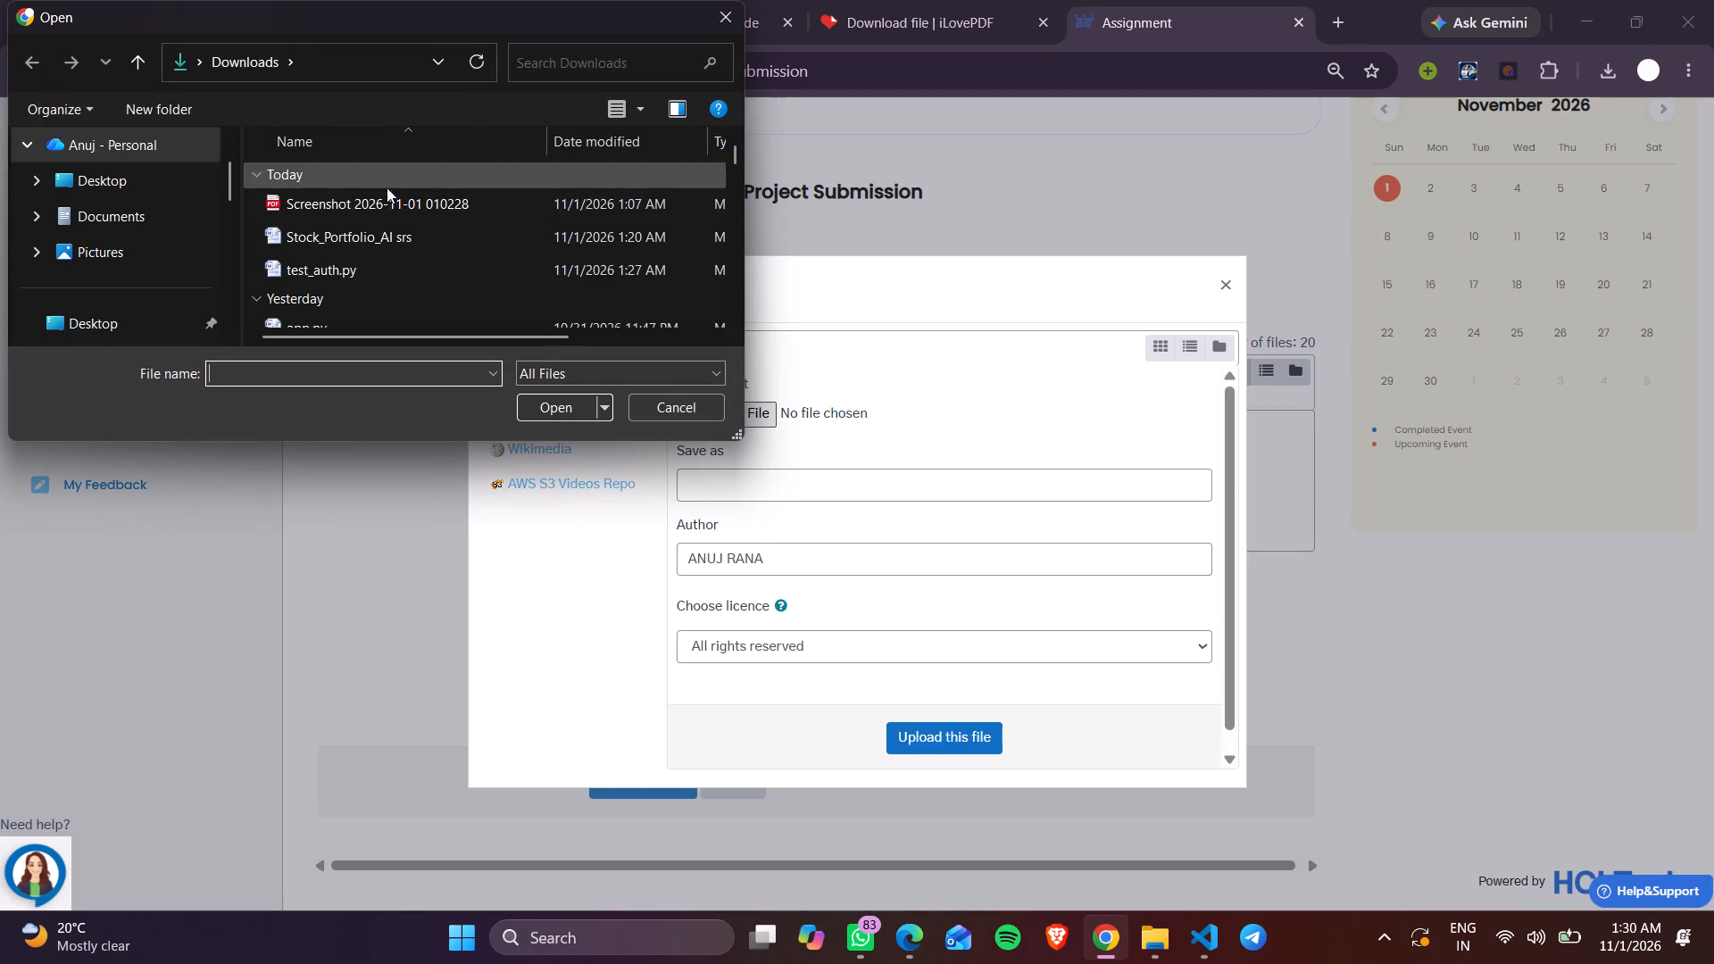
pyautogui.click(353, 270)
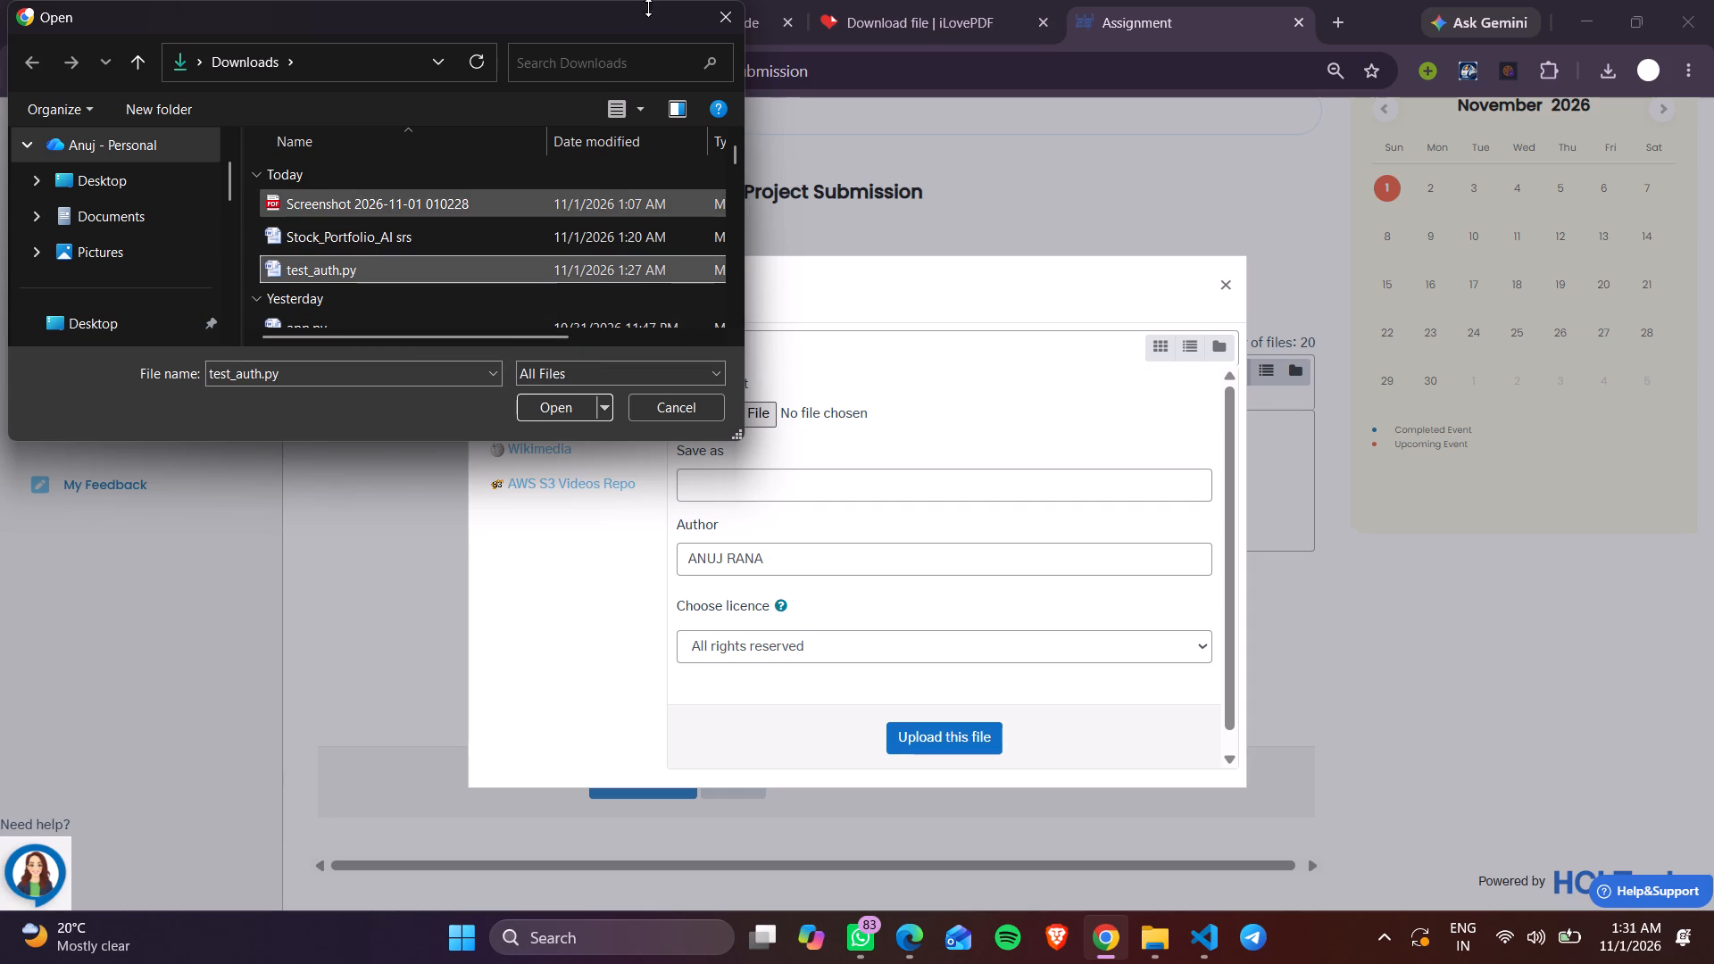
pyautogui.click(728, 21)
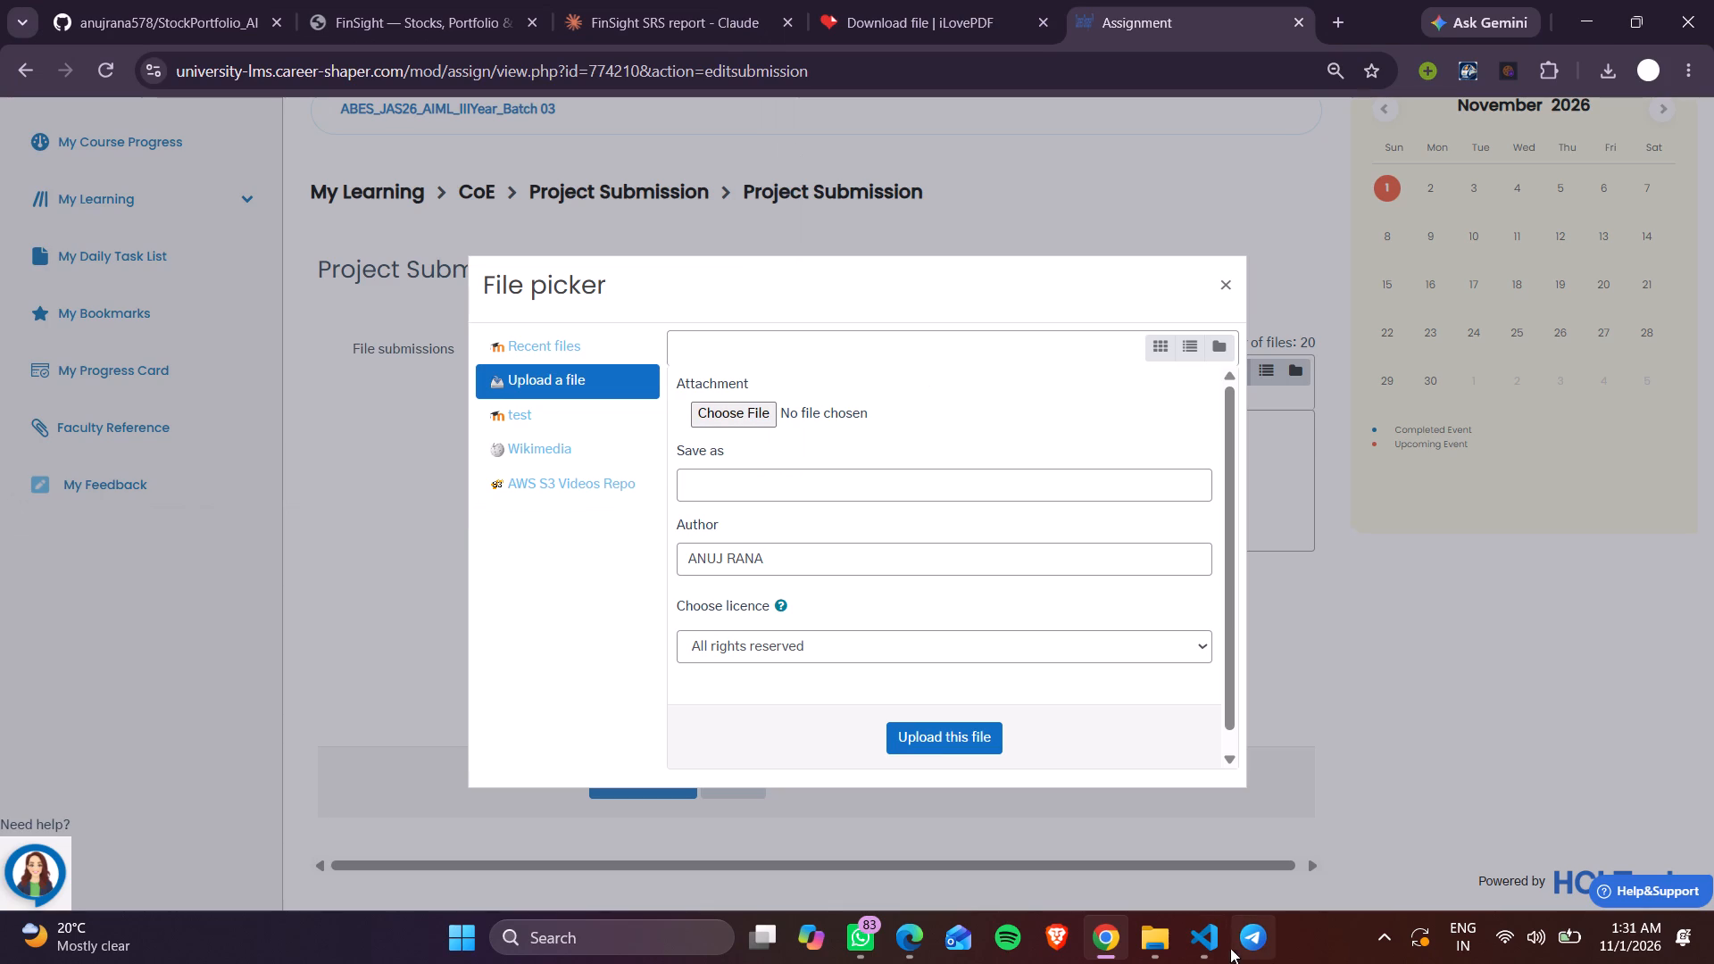
# Switch to File Explorer and open the test_auth.py document from Downloads in Word to check its contents, then close it.
pyautogui.click(1161, 942)
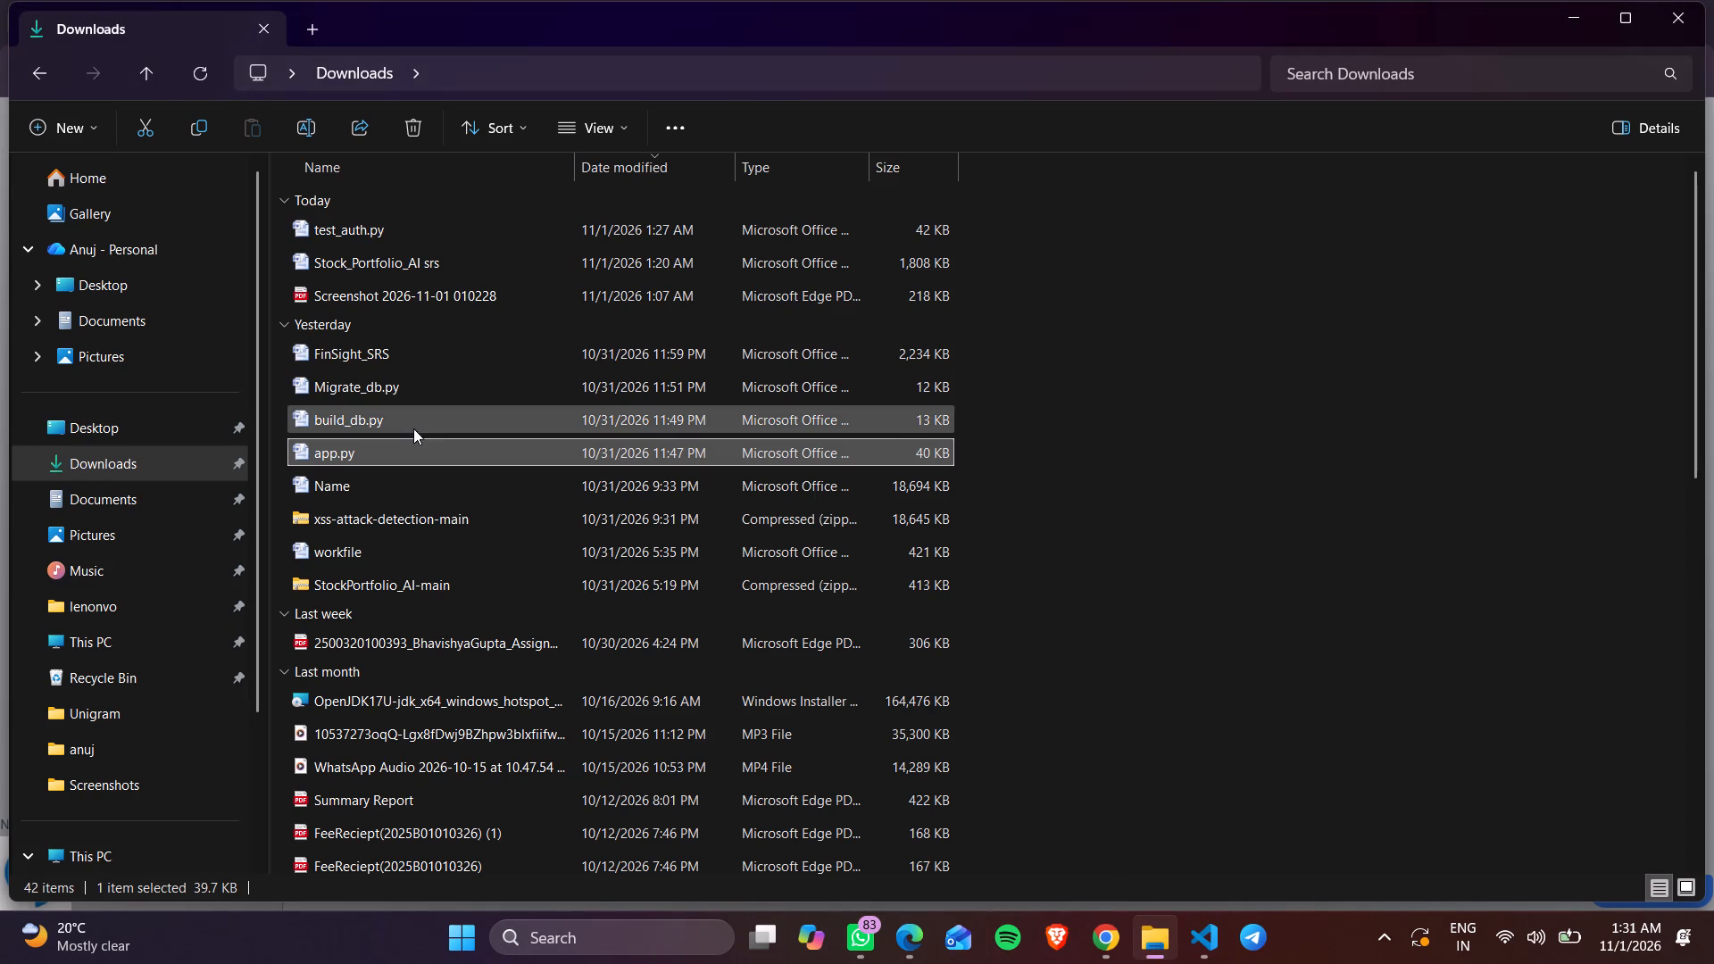
pyautogui.doubleClick(354, 222)
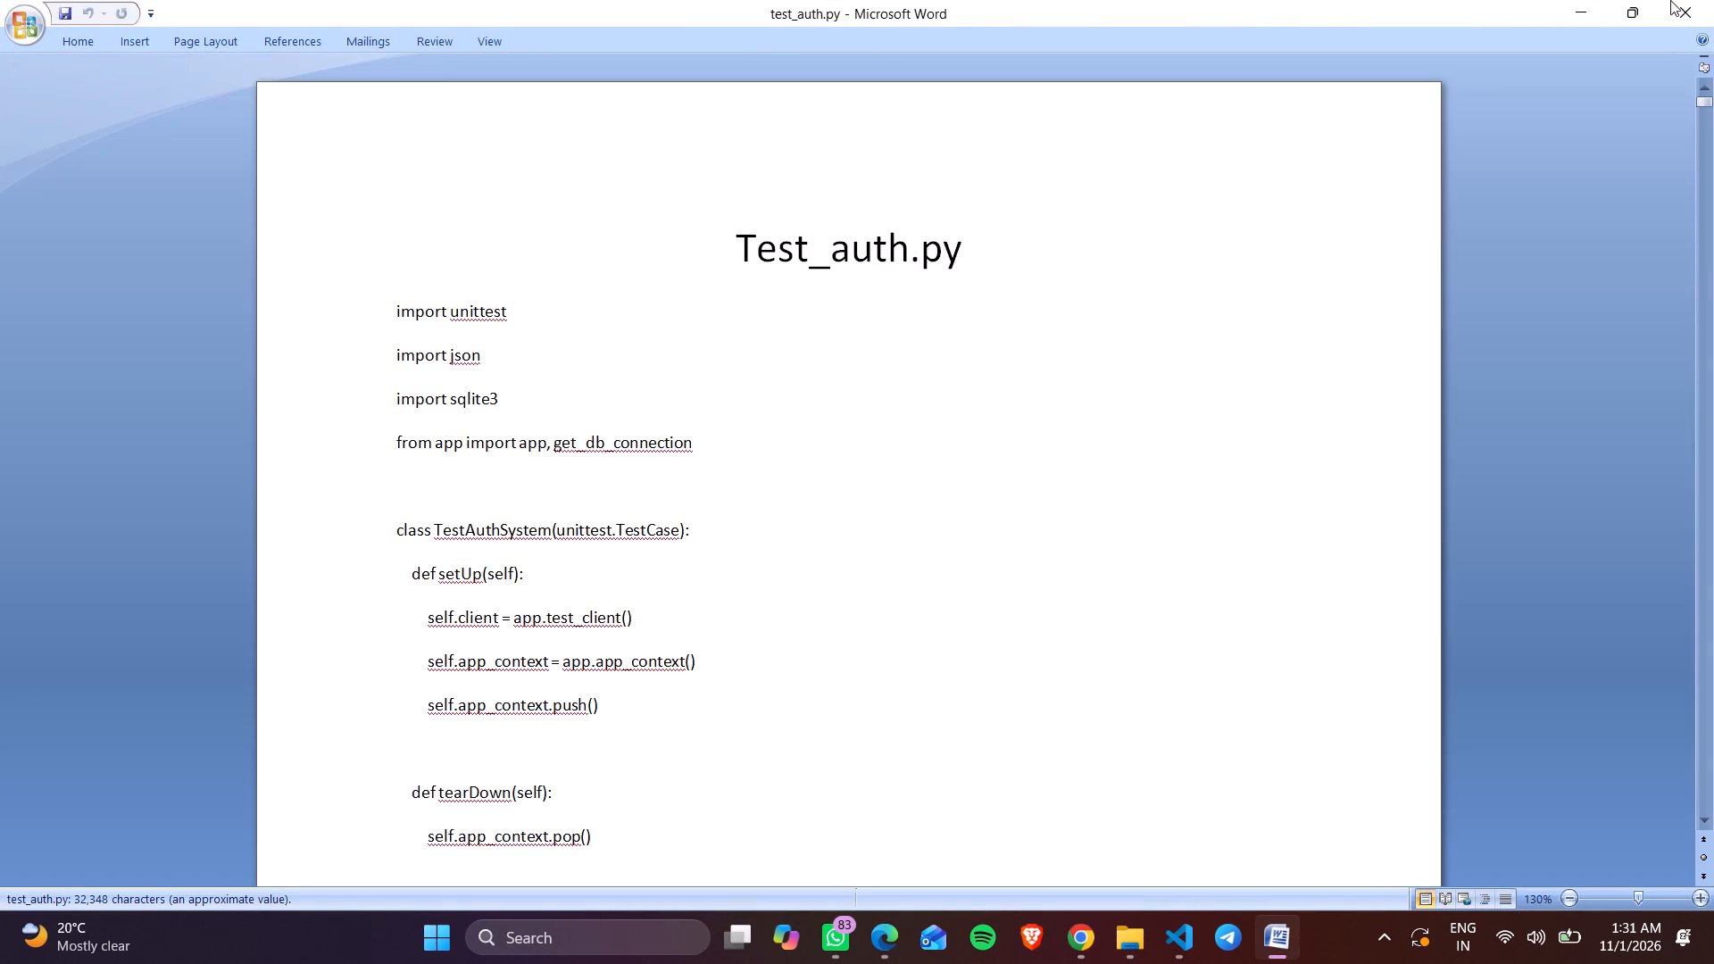
pyautogui.click(1713, 0)
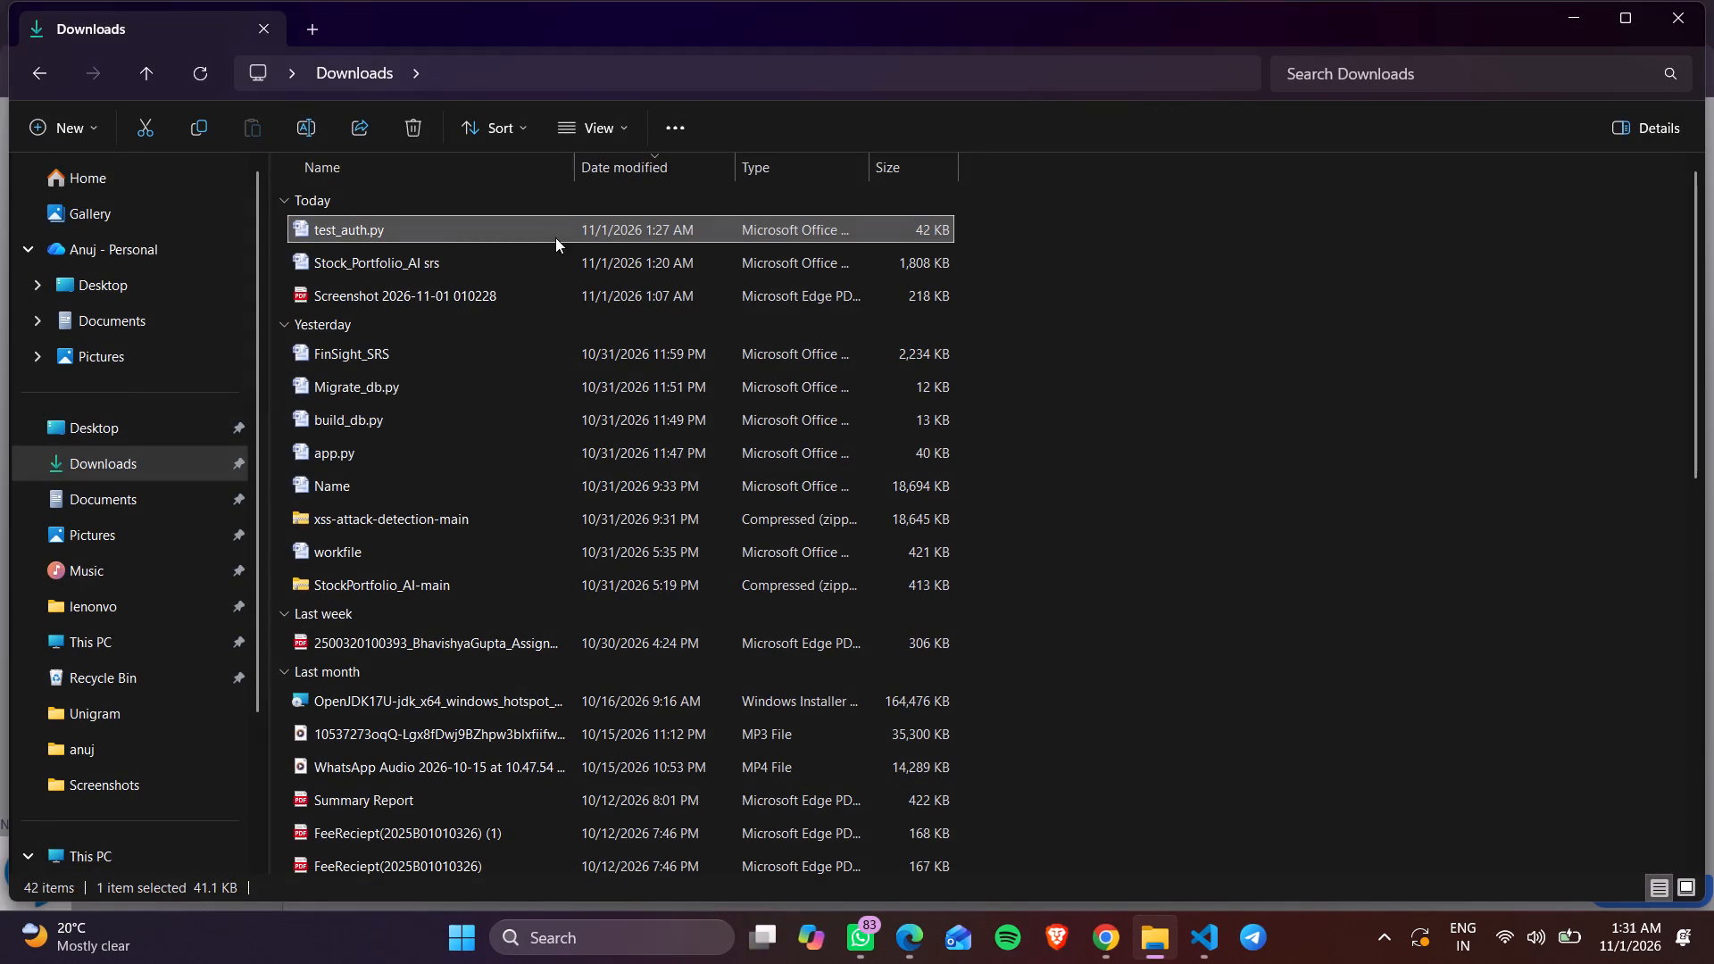
# Rename the test_auth.py document in the Downloads folder as code.
pyautogui.rightClick(547, 233)
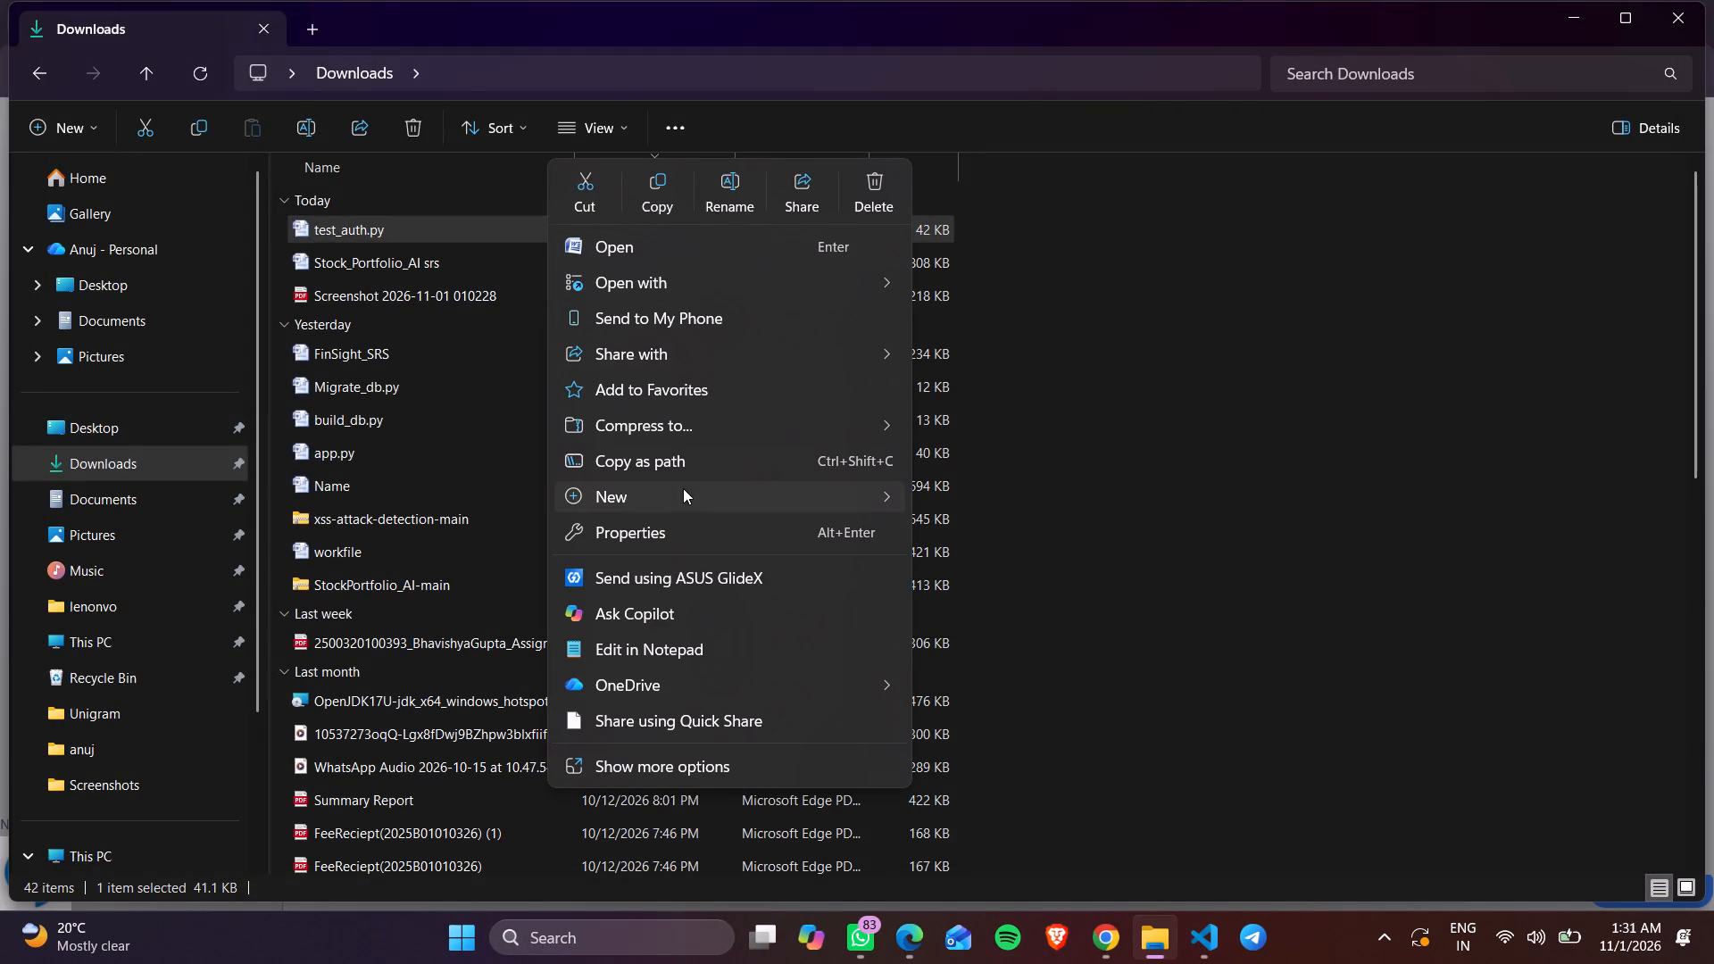
pyautogui.click(445, 238)
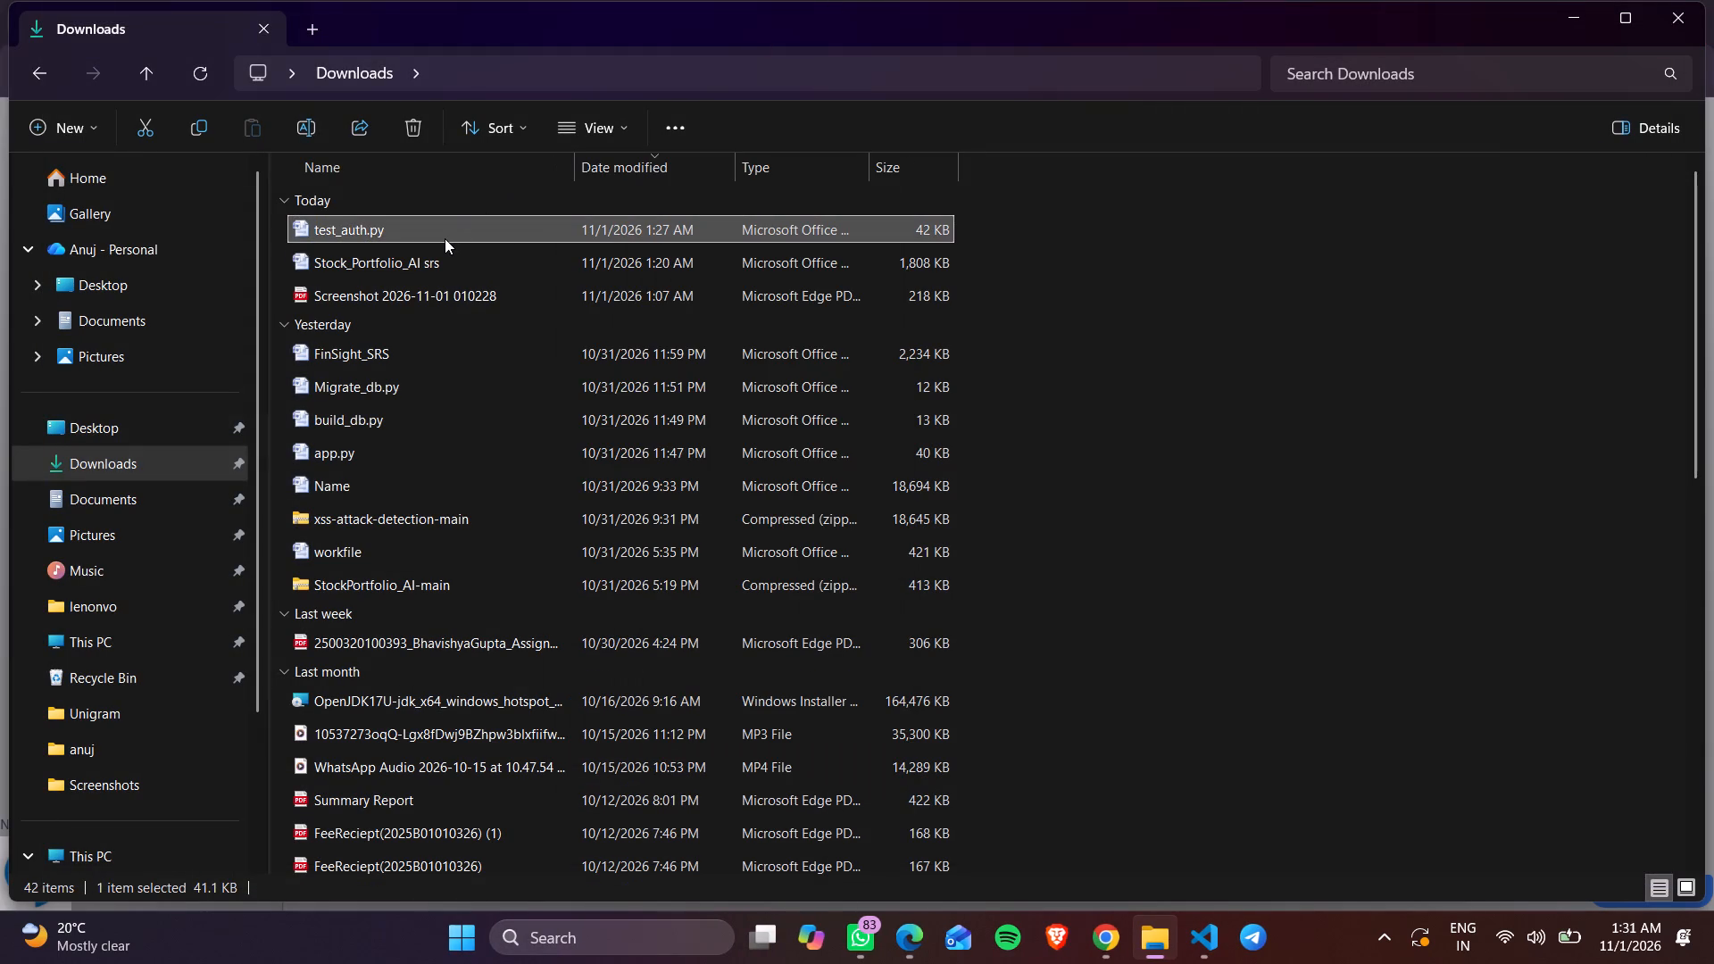
pyautogui.rightClick(398, 226)
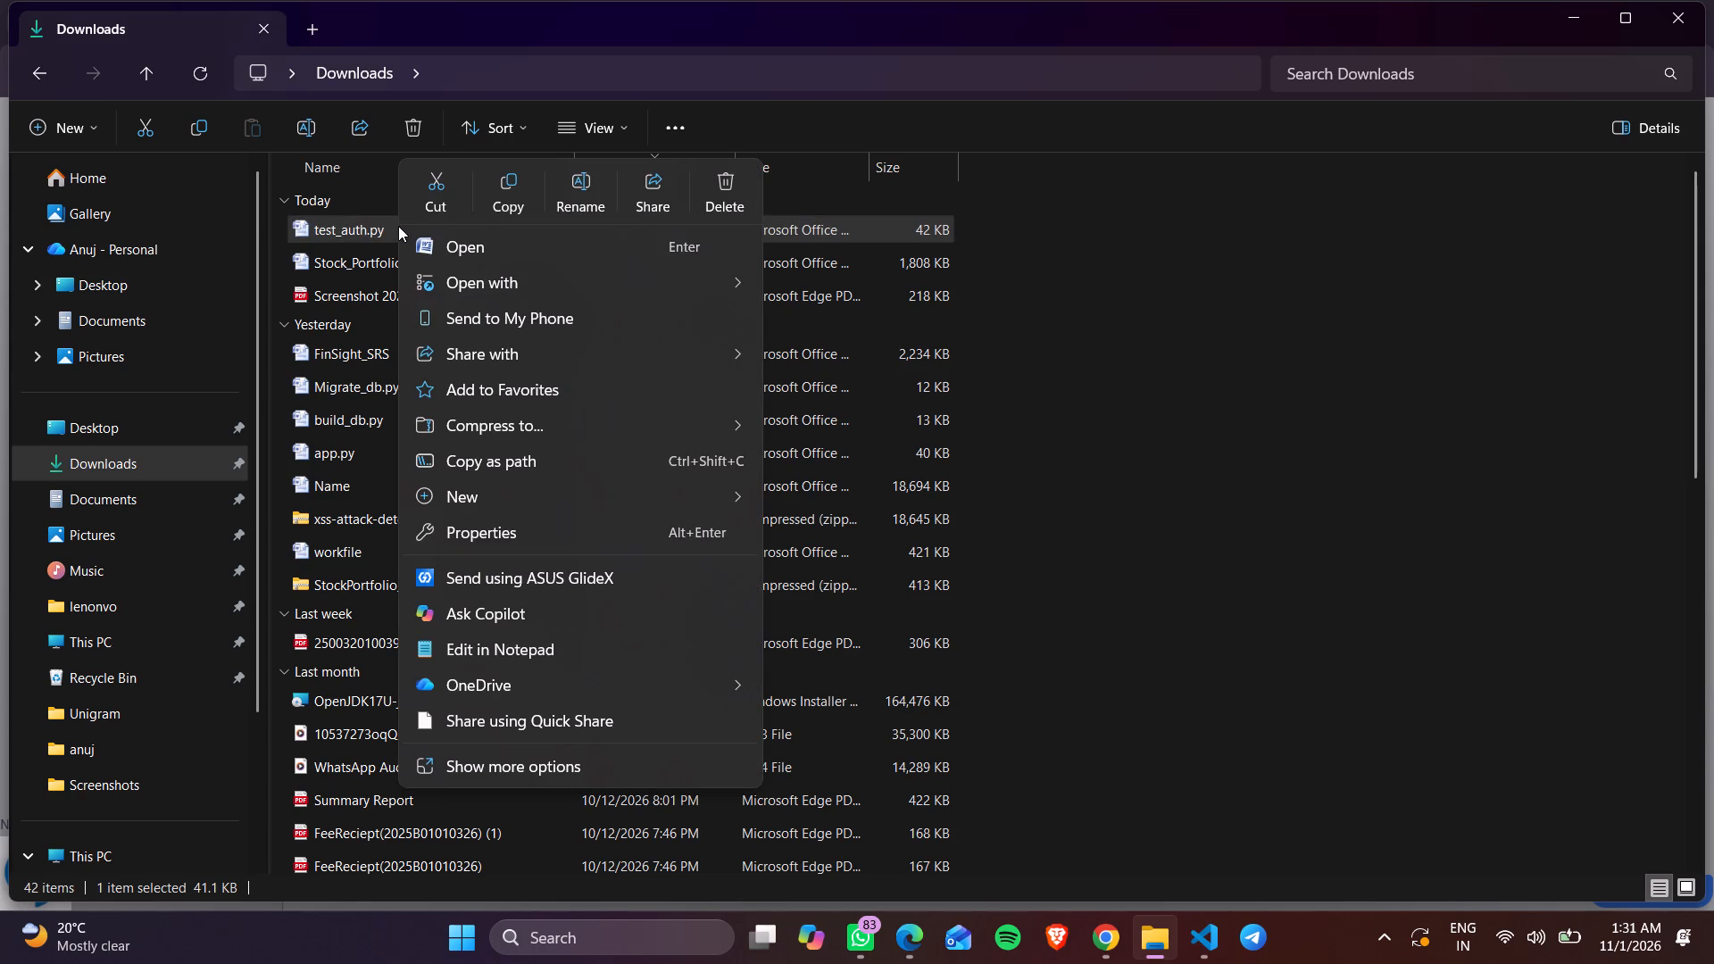
pyautogui.click(598, 190)
pyautogui.press('BackSpace')
pyautogui.write('code')
pyautogui.press('Return')
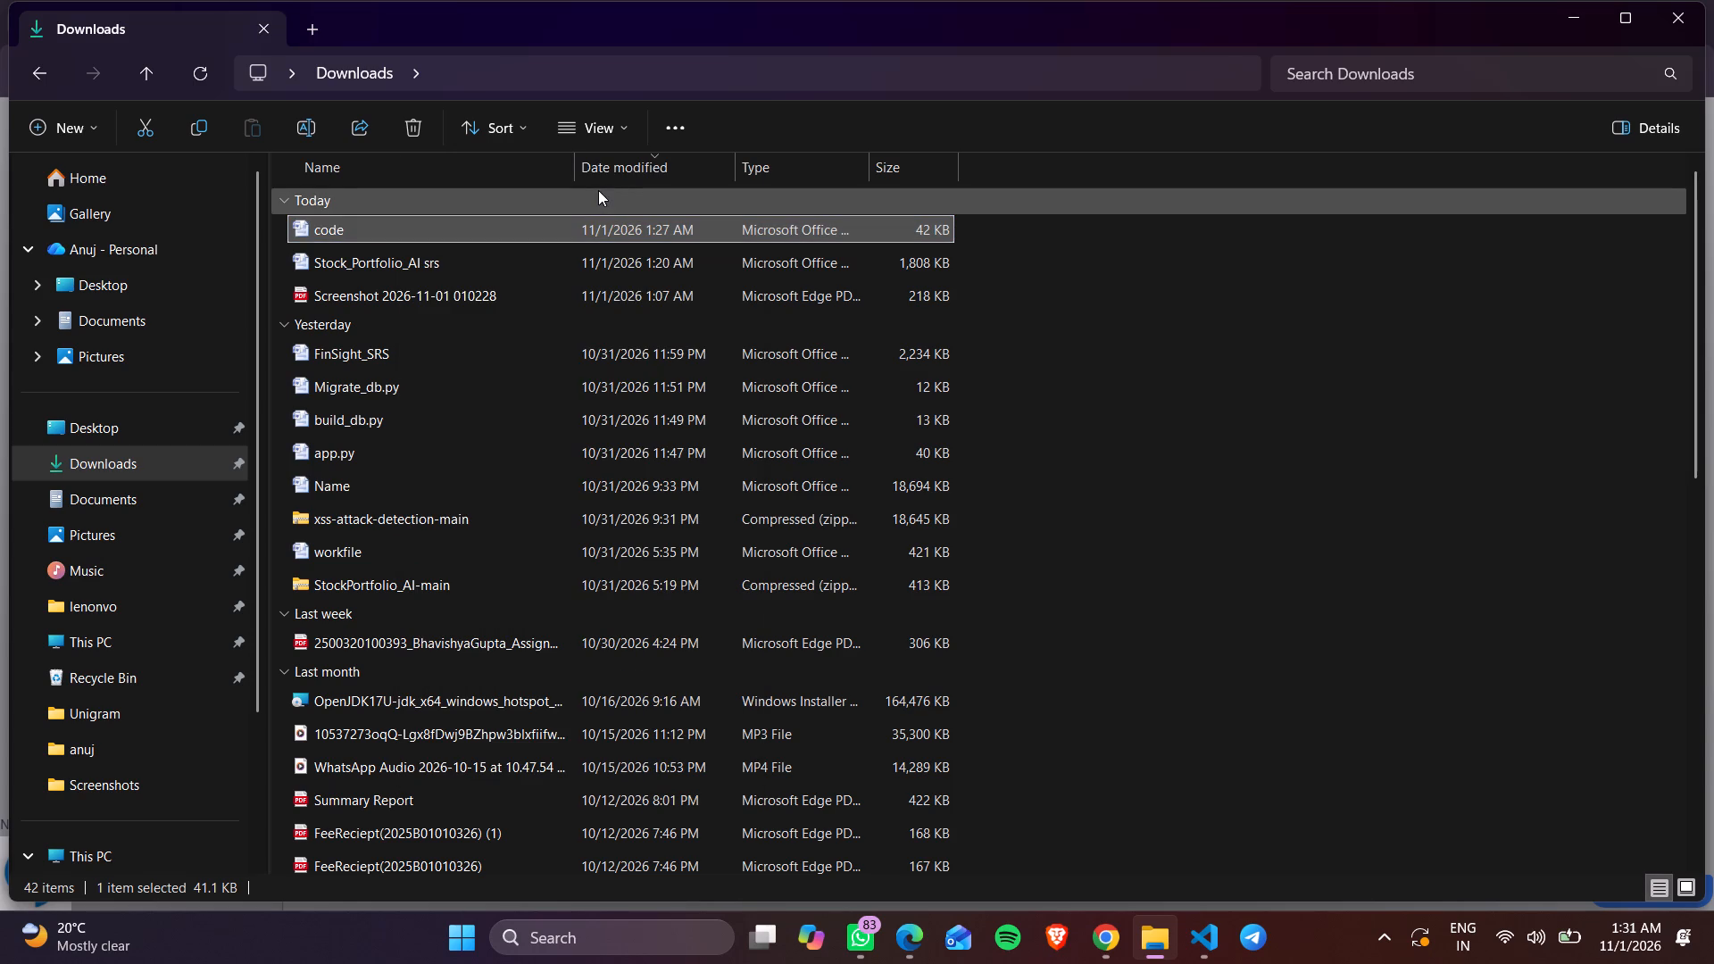
# Return to the assignment's file picker in Chrome and choose the code document from Downloads as the attachment.
pyautogui.hotkey('alt', 'Tab')
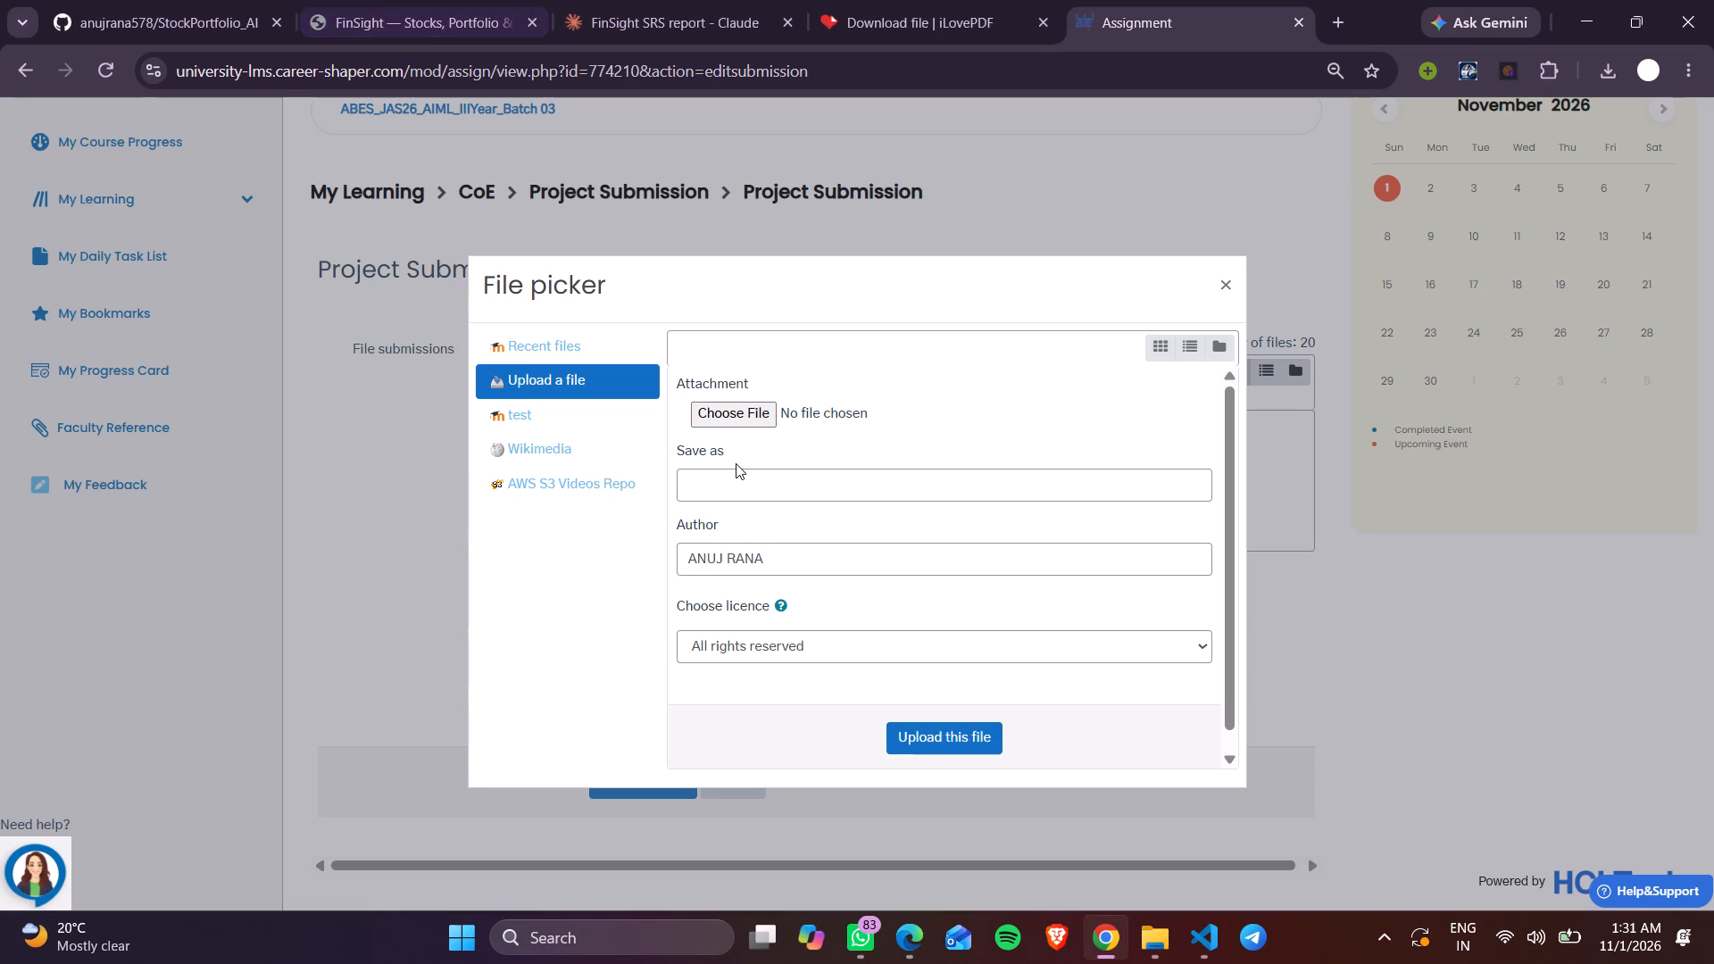
pyautogui.click(728, 411)
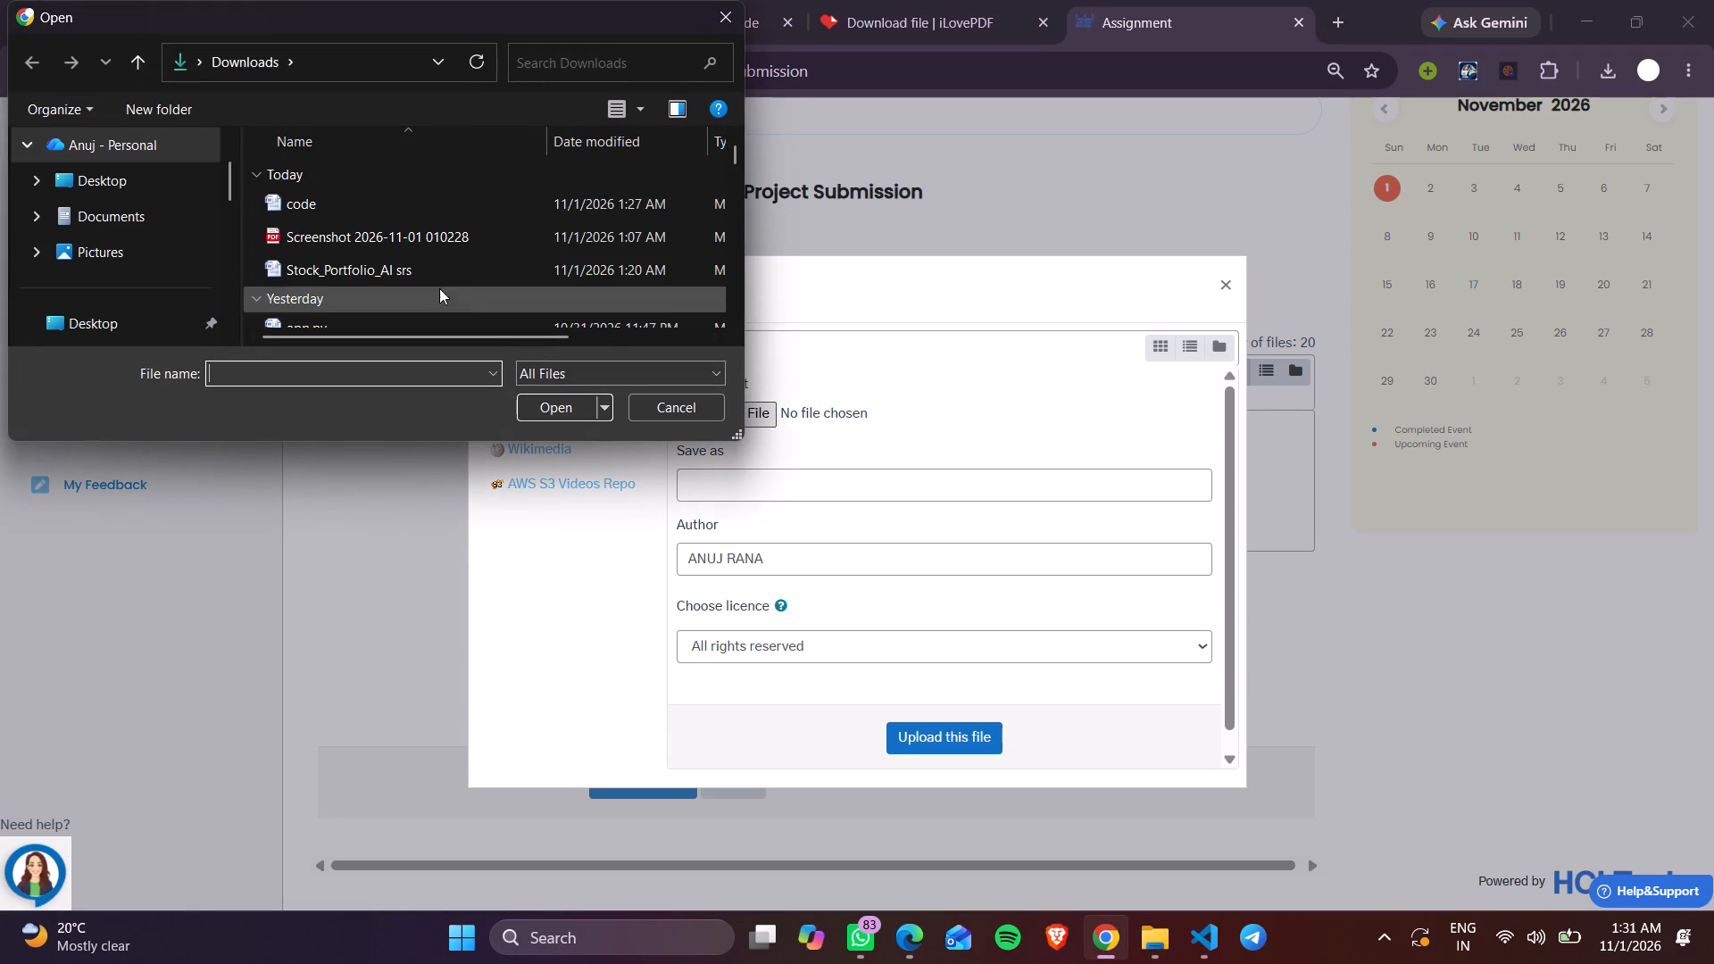
pyautogui.click(381, 195)
pyautogui.click(570, 416)
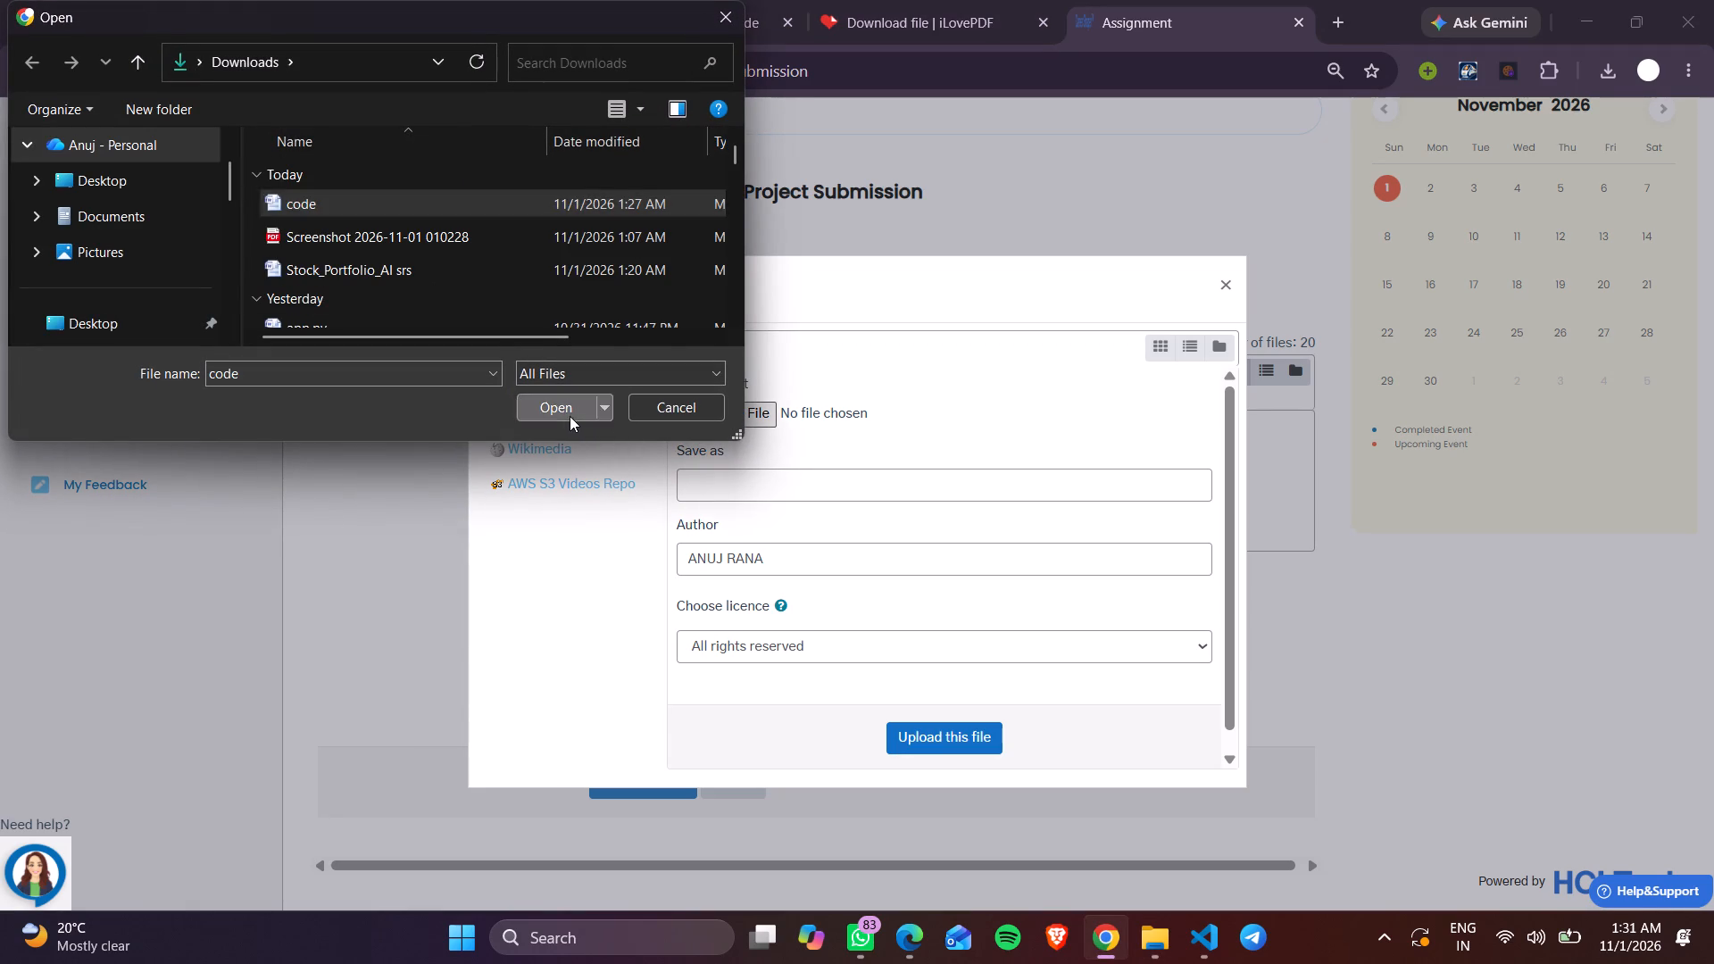
# Upload the chosen code document to the Project Submission assignment's file submissions.
pyautogui.click(919, 744)
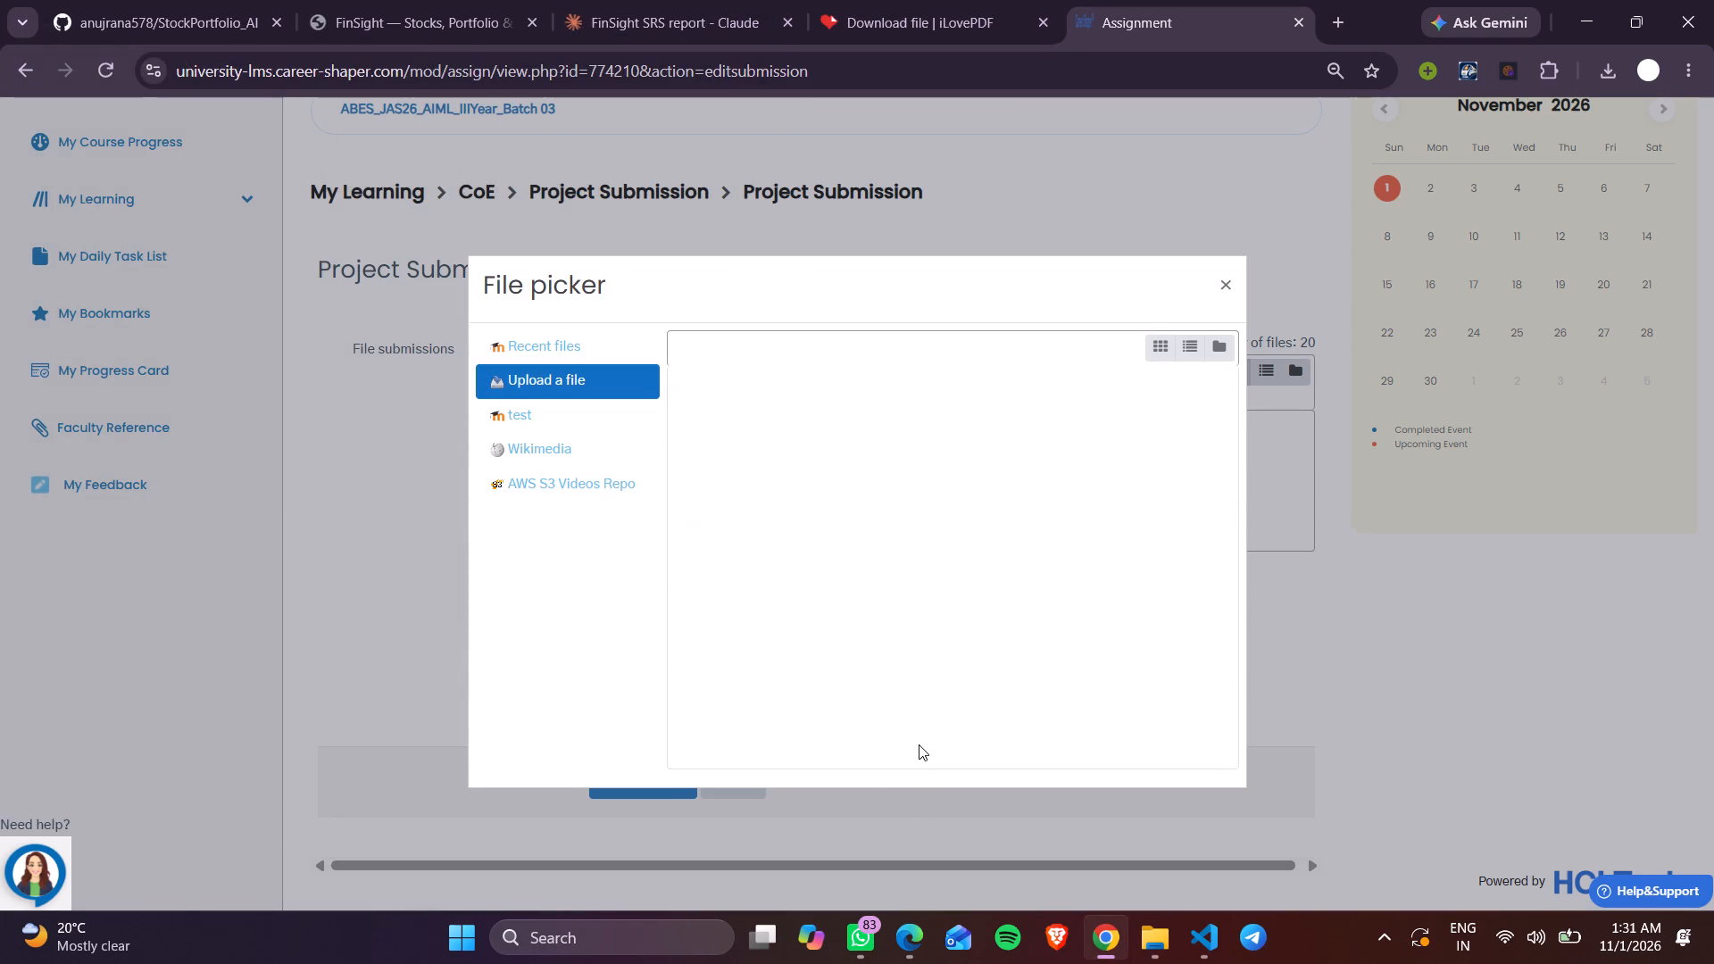
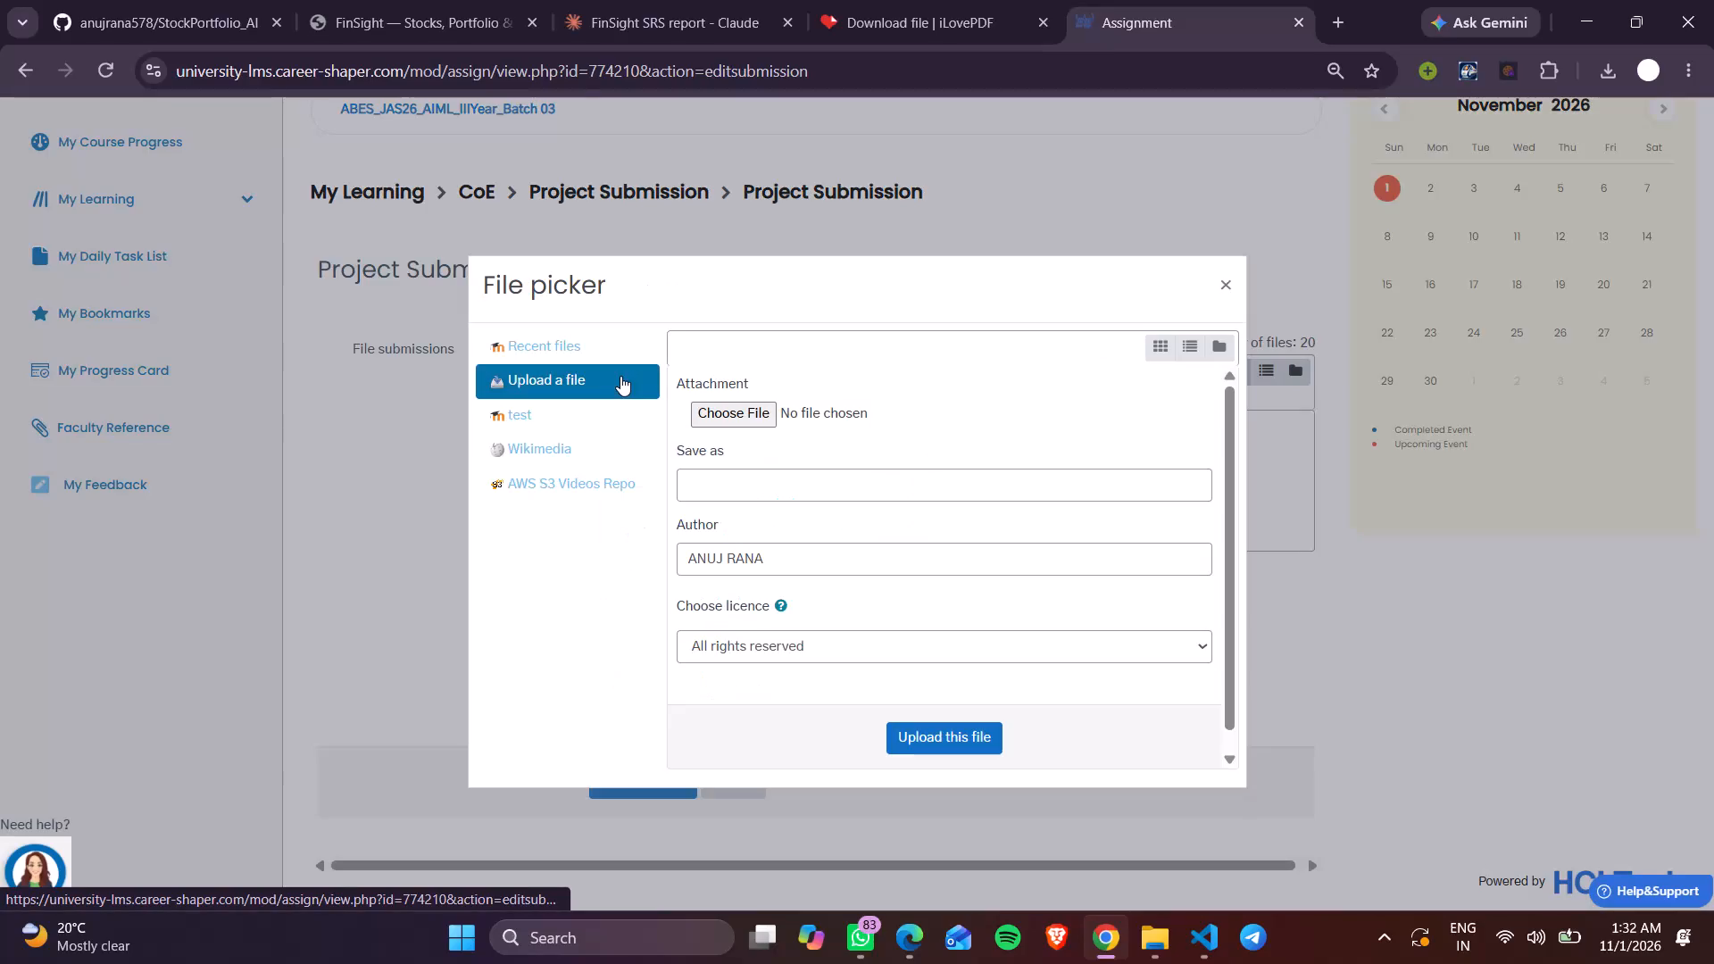
# Choose Database.csv from the Downloads folder as the attachment for the assignment's file submissions.
pyautogui.click(709, 417)
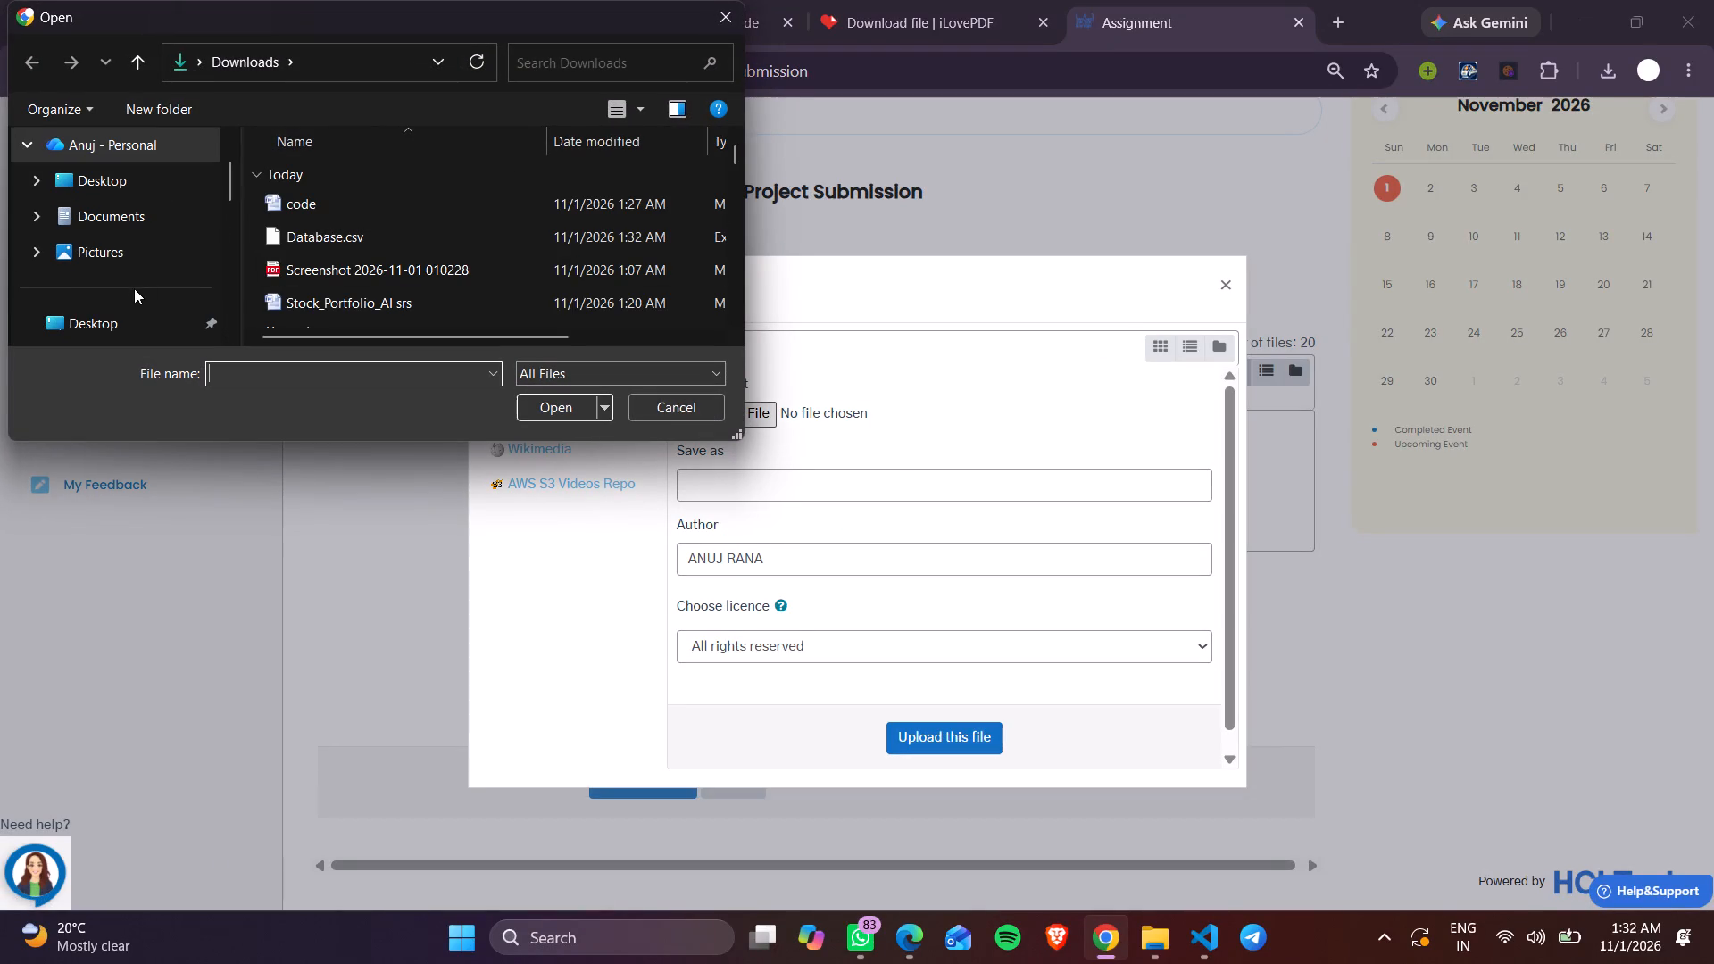
pyautogui.click(226, 180)
pyautogui.click(121, 323)
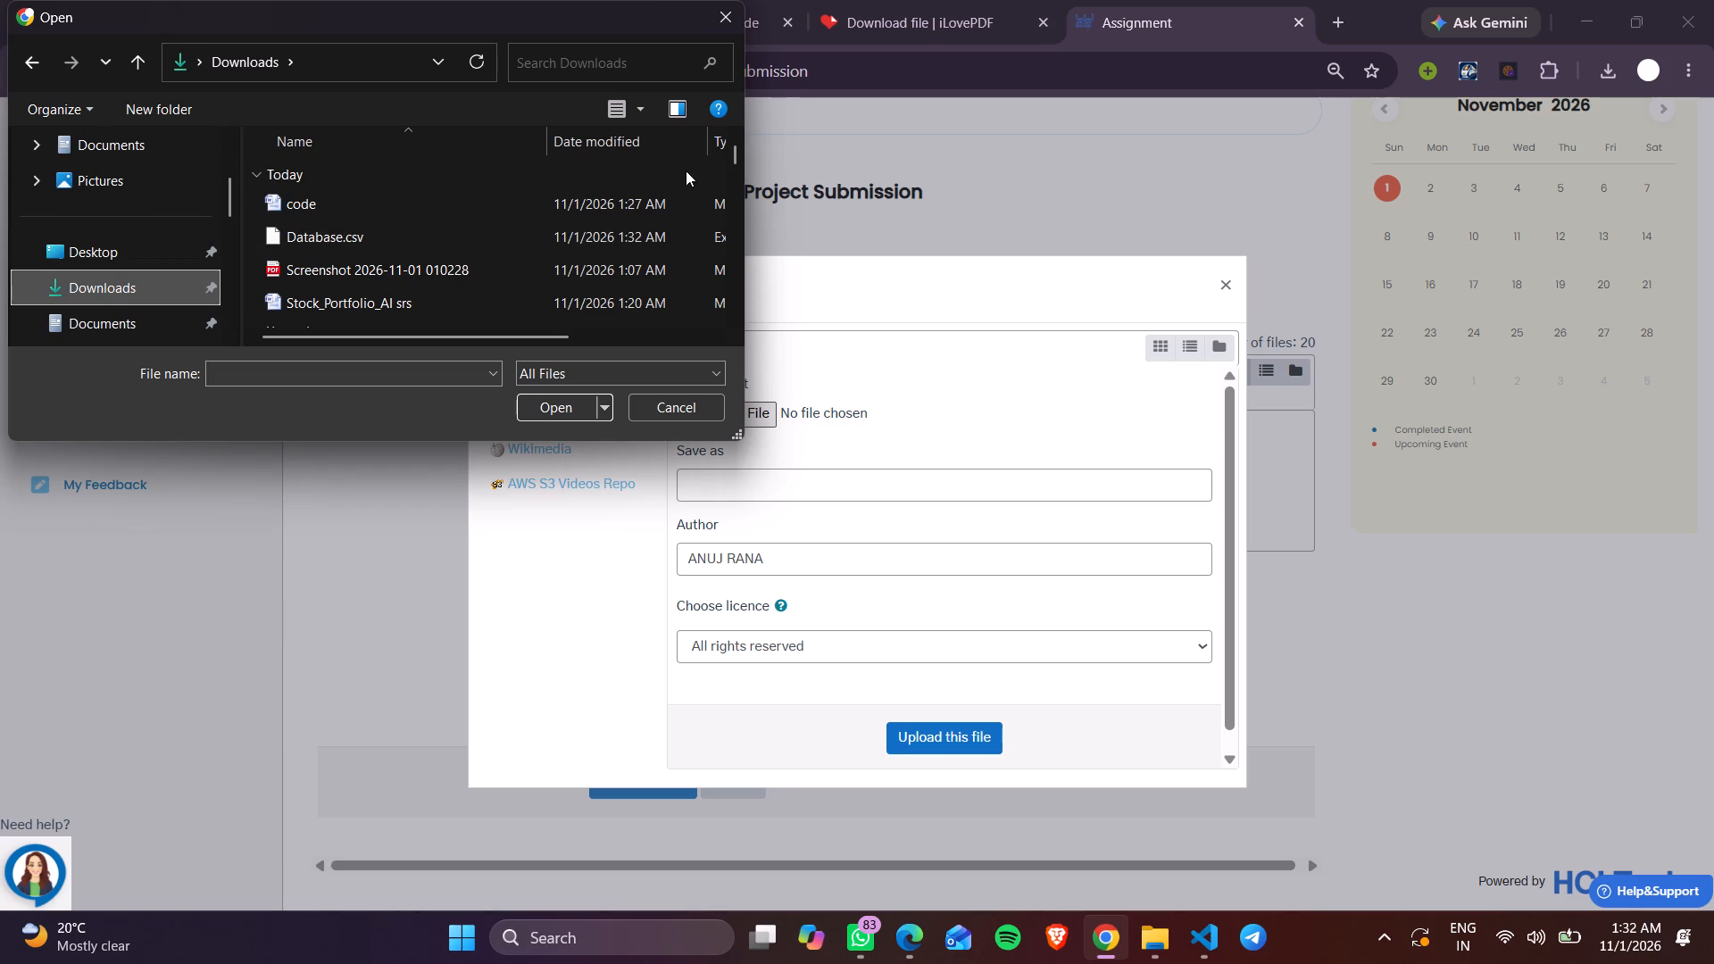
pyautogui.click(736, 160)
pyautogui.click(497, 236)
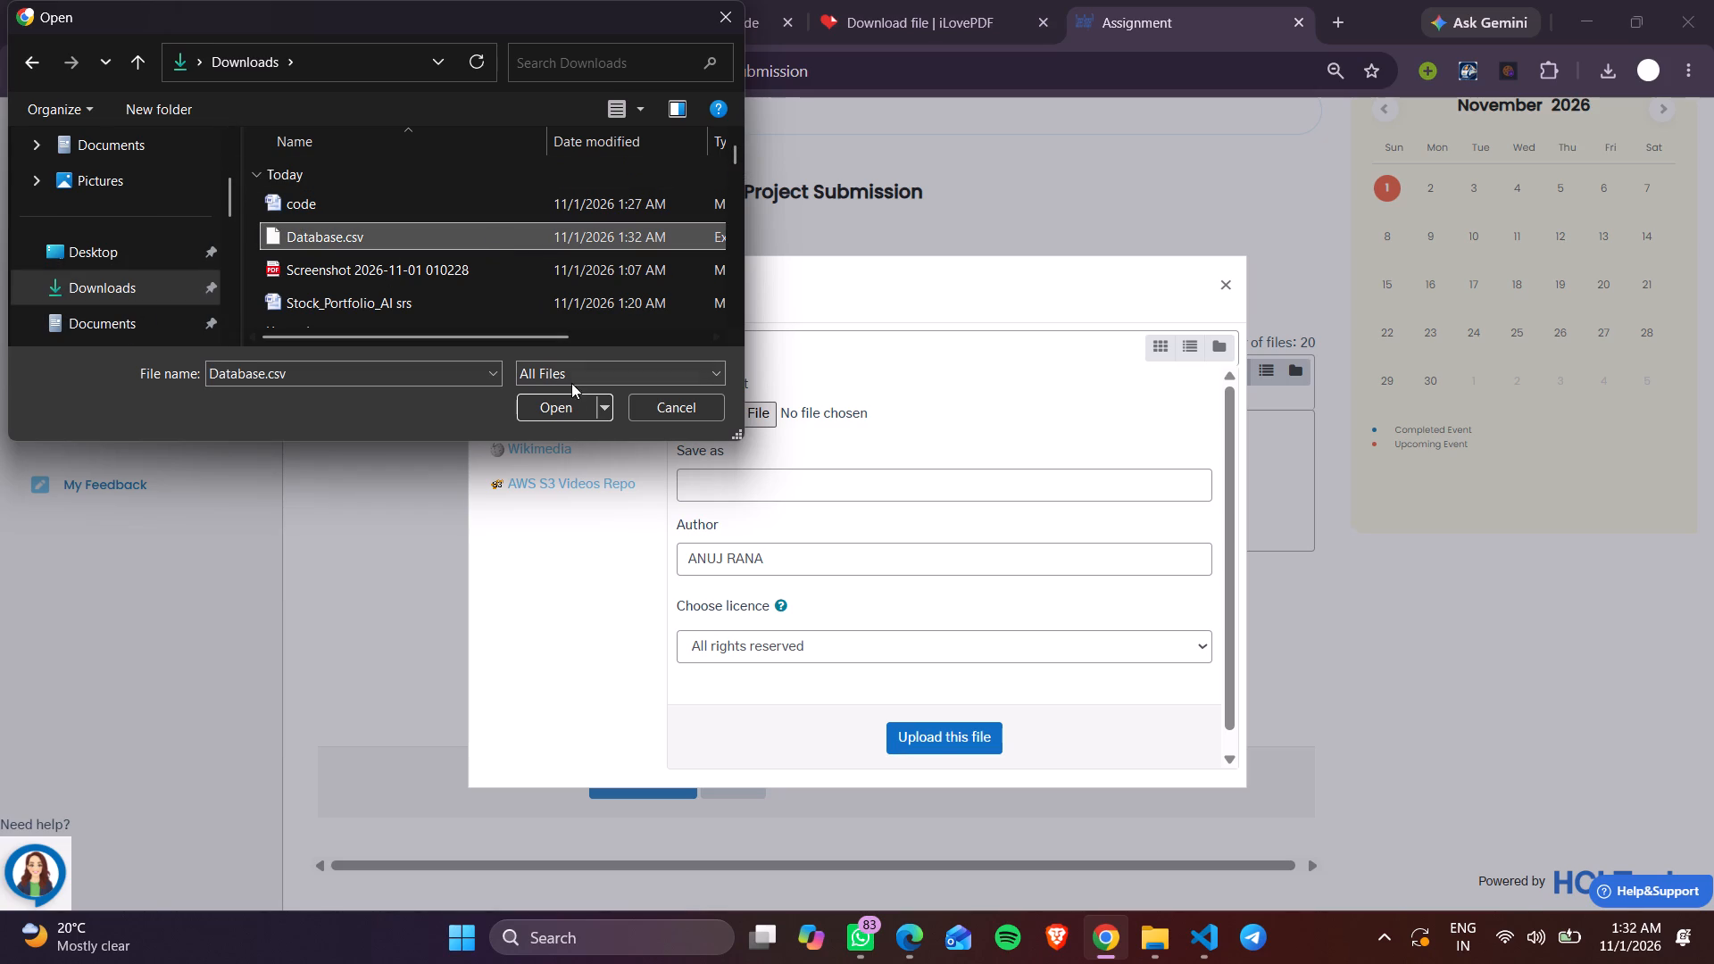
pyautogui.click(567, 408)
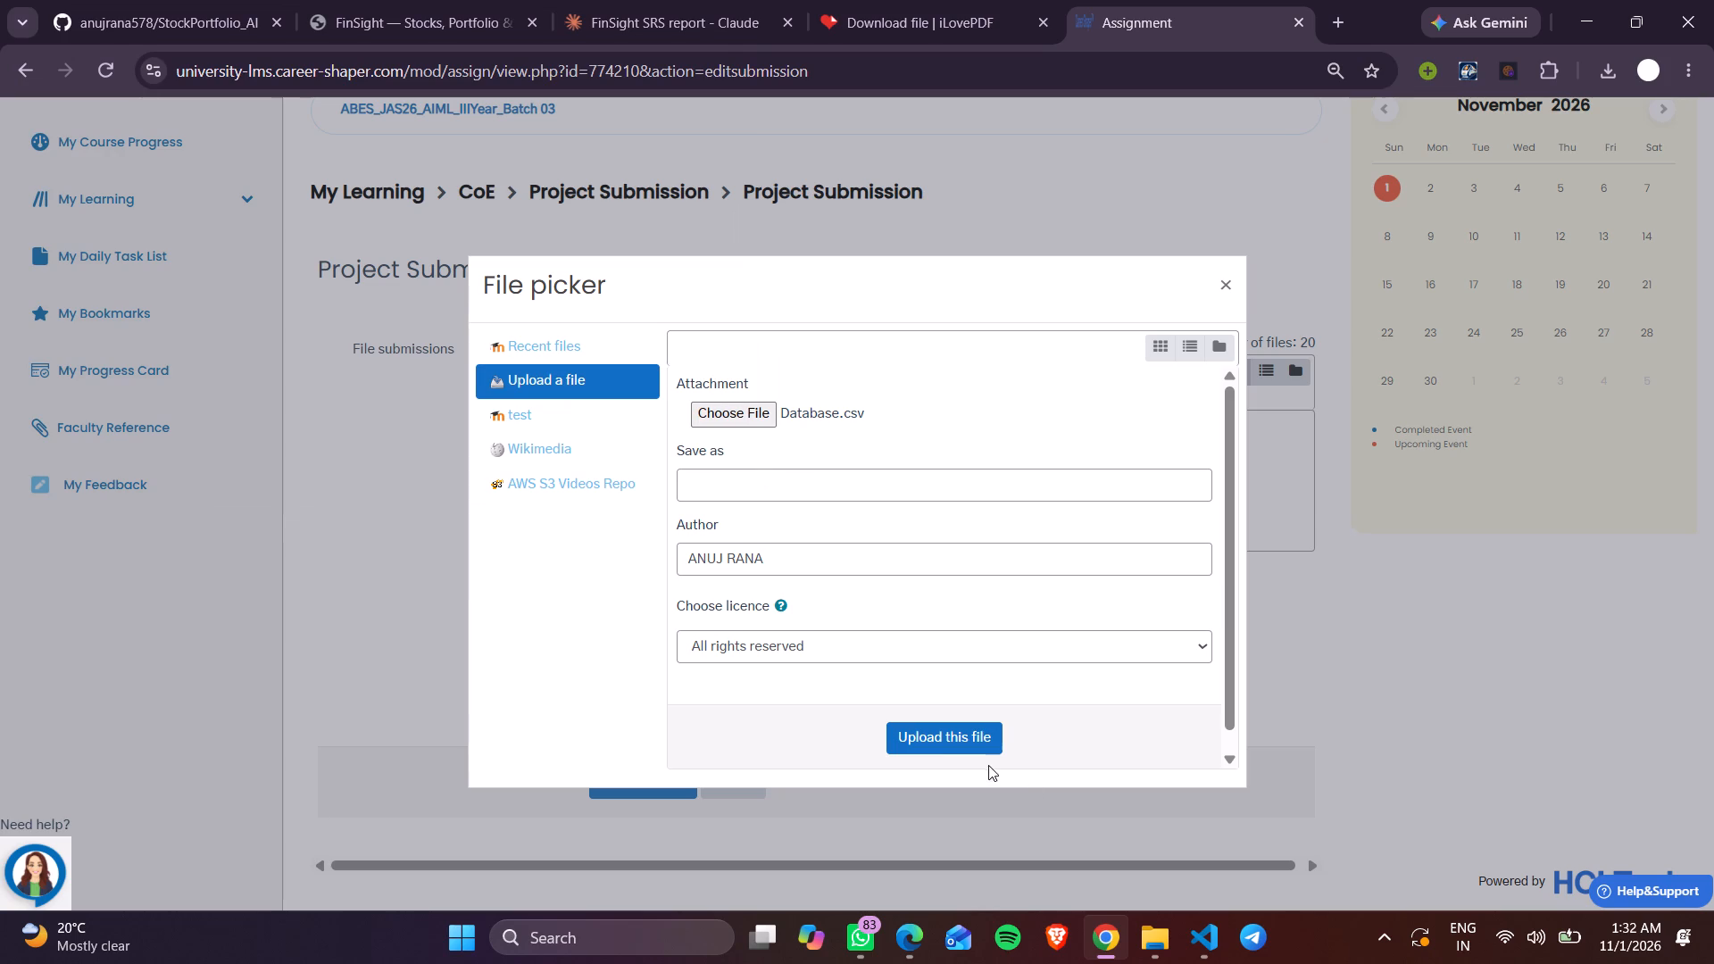
# Upload Database.csv to the assignment's file submissions.
pyautogui.moveTo(718, 420); pyautogui.dragTo(865, 673)
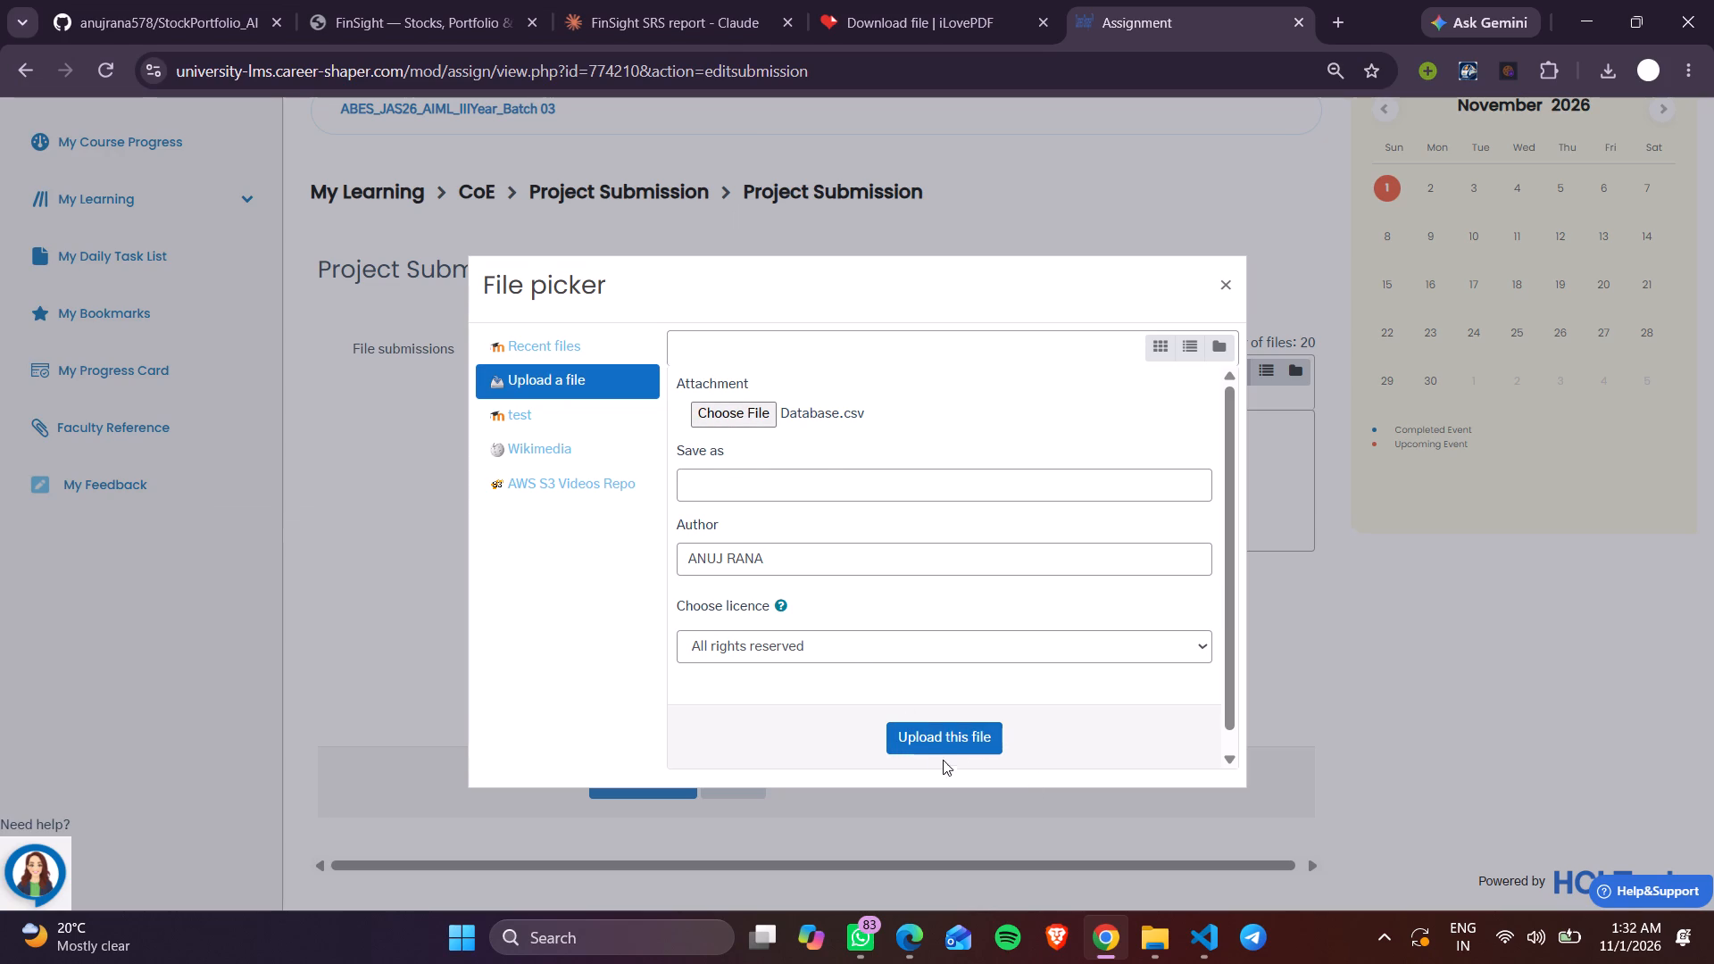
pyautogui.click(938, 743)
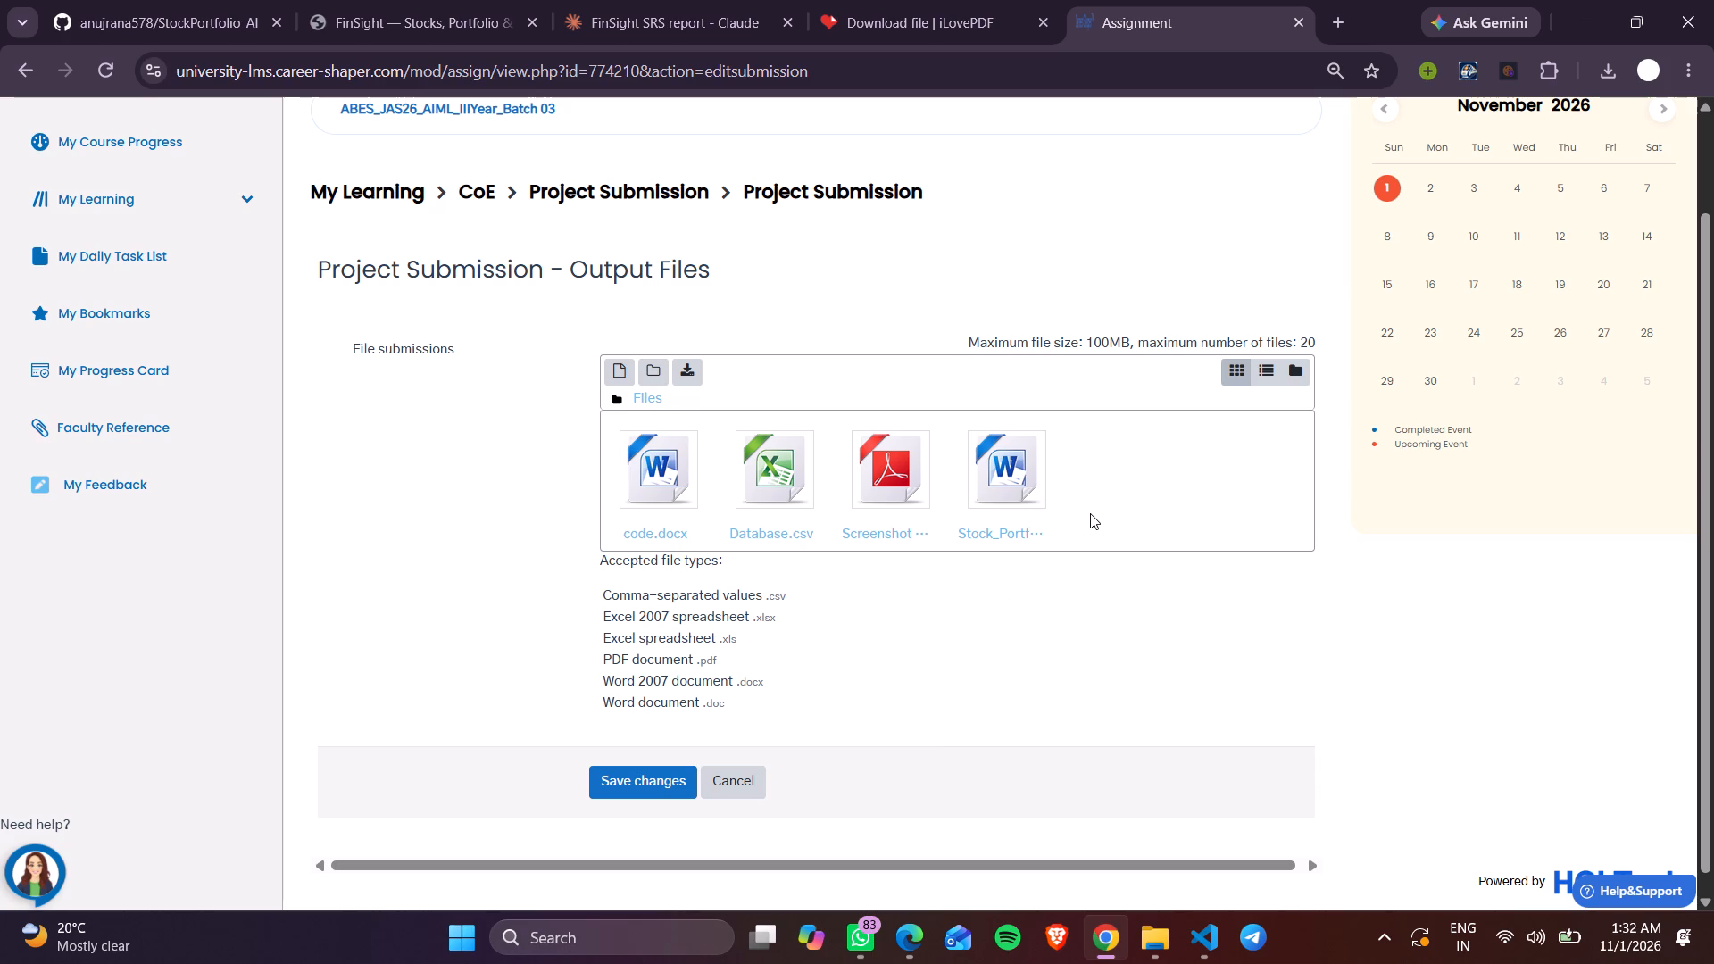
# Capture a screenshot of the Project Submission page area with the uploaded output files, leaving out the browser bars and taskbar.
pyautogui.press('Print')
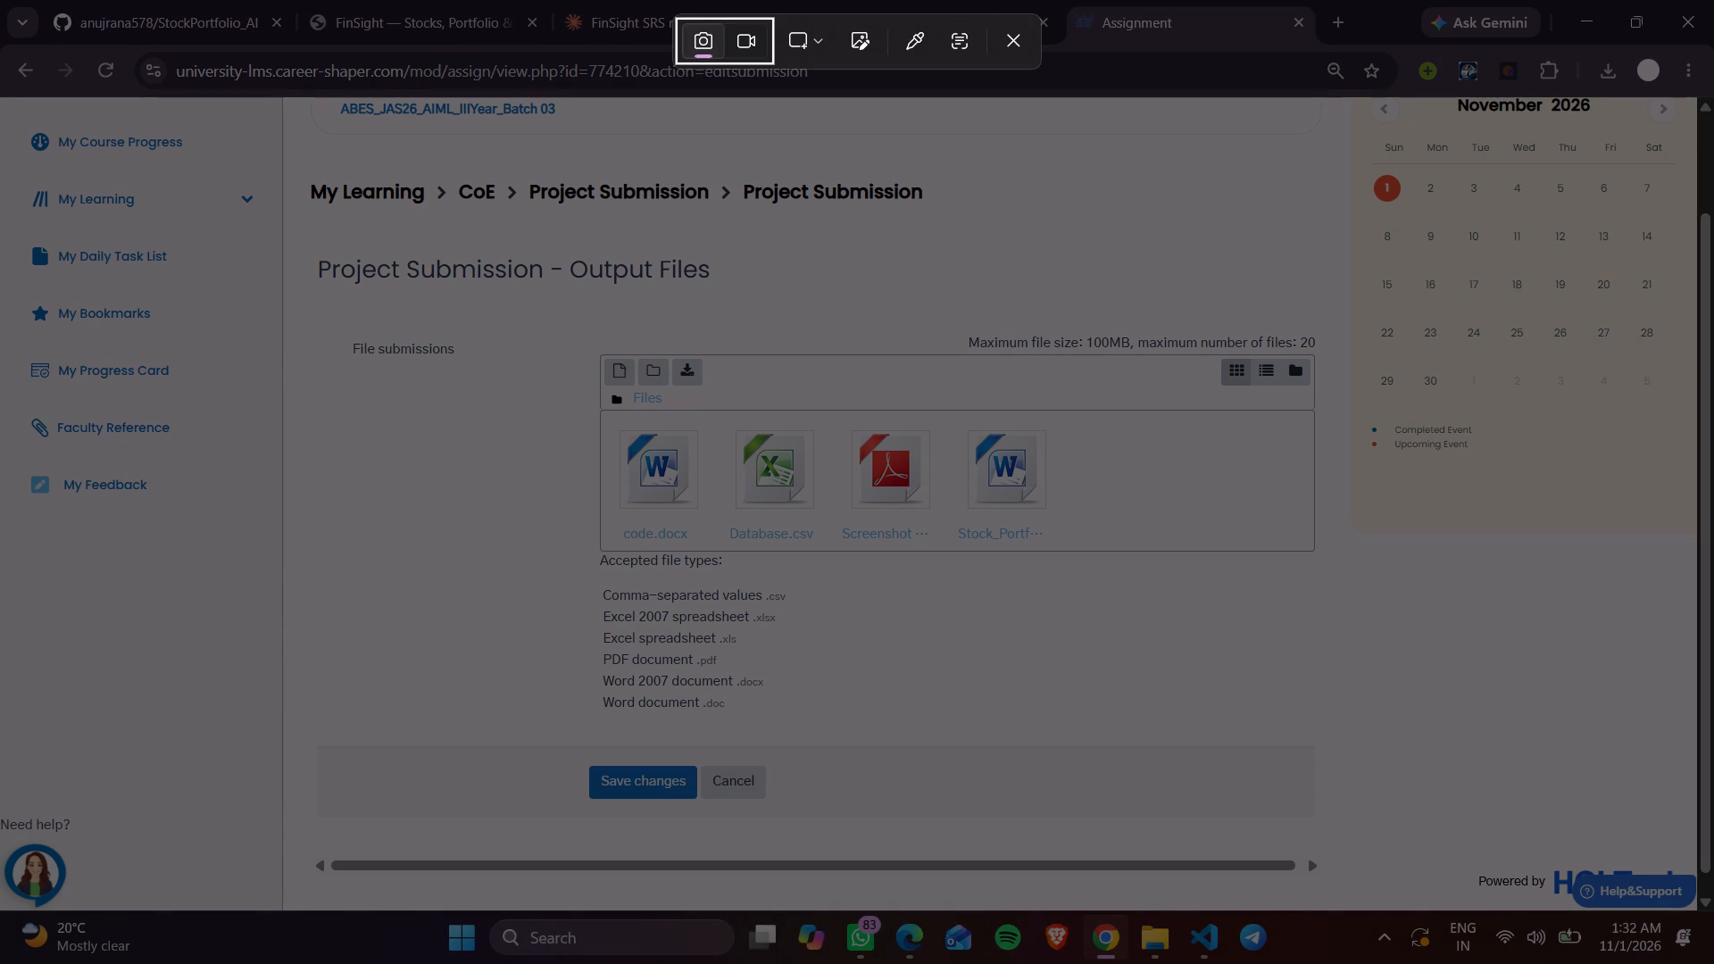
pyautogui.moveTo(0, 99); pyautogui.dragTo(1713, 916)
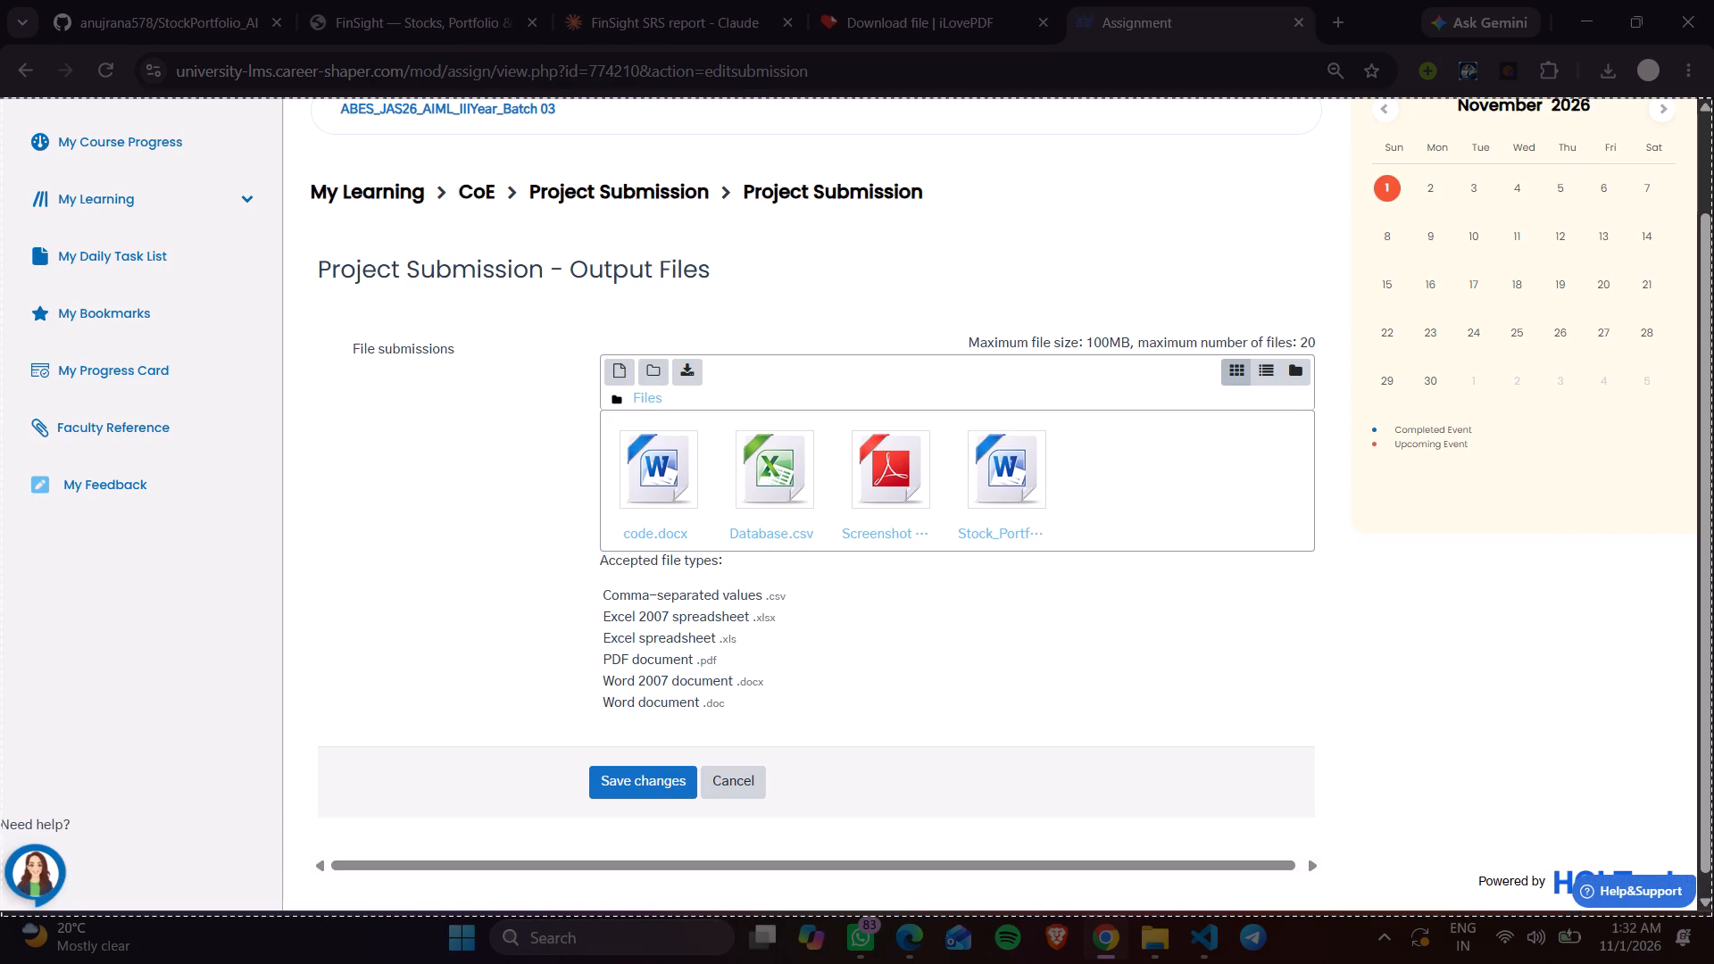
pyautogui.moveTo(1713, 916); pyautogui.dragTo(1713, 915)
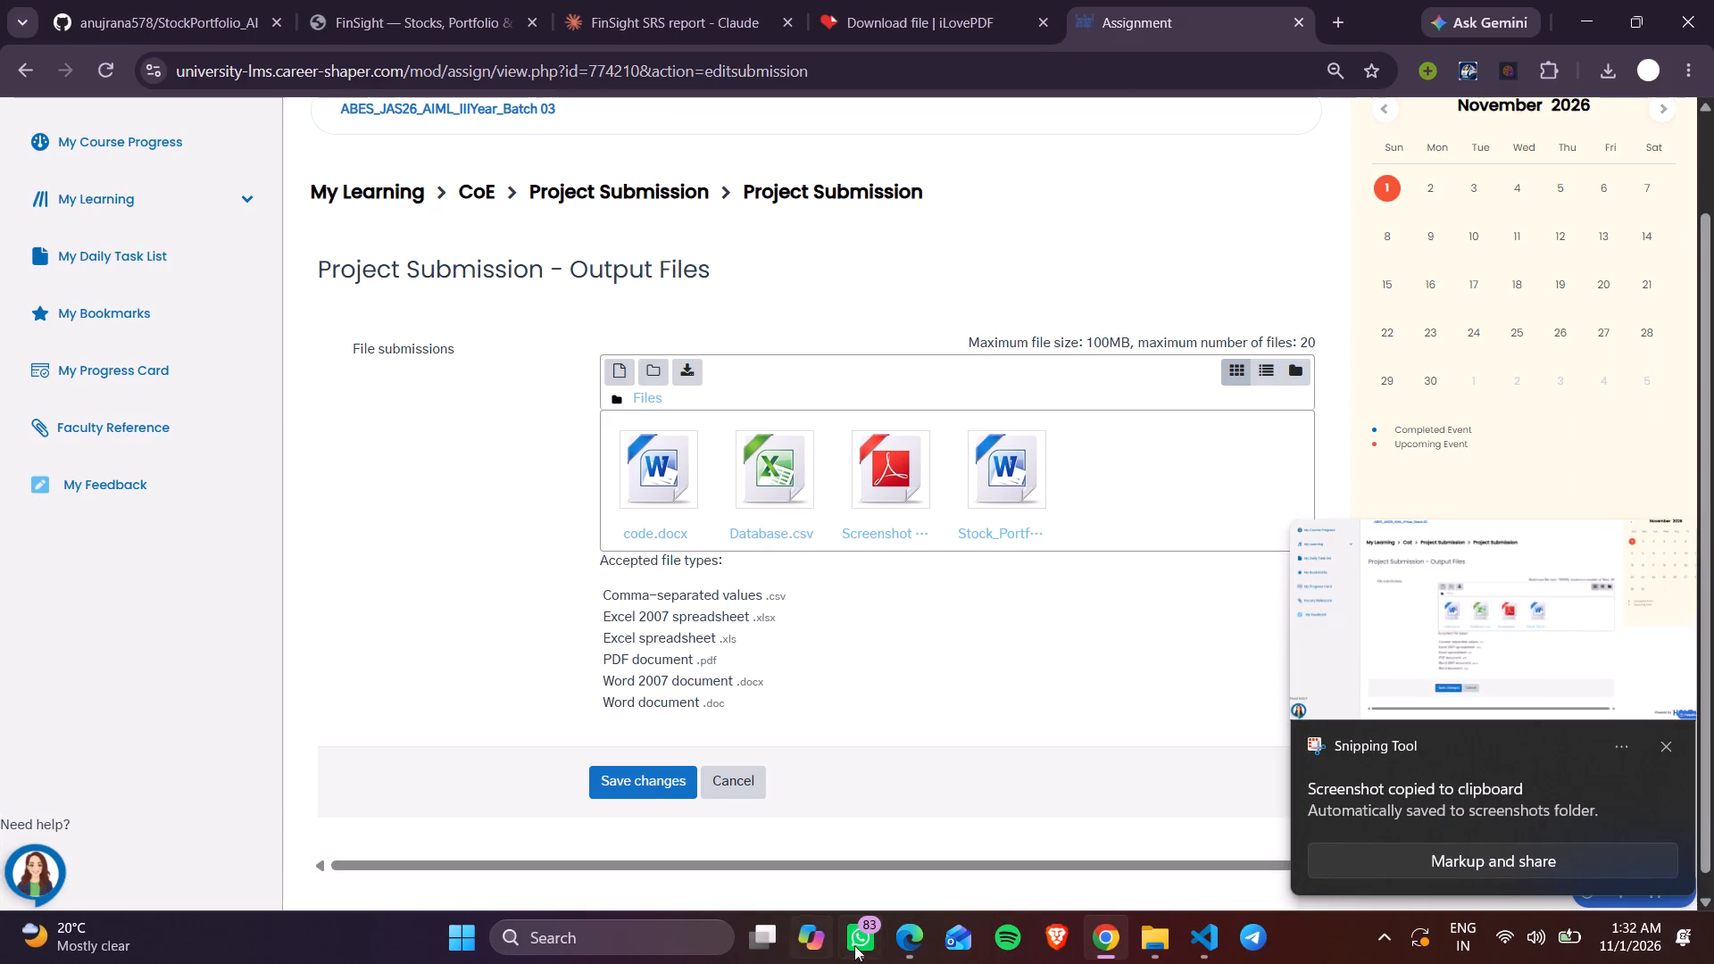
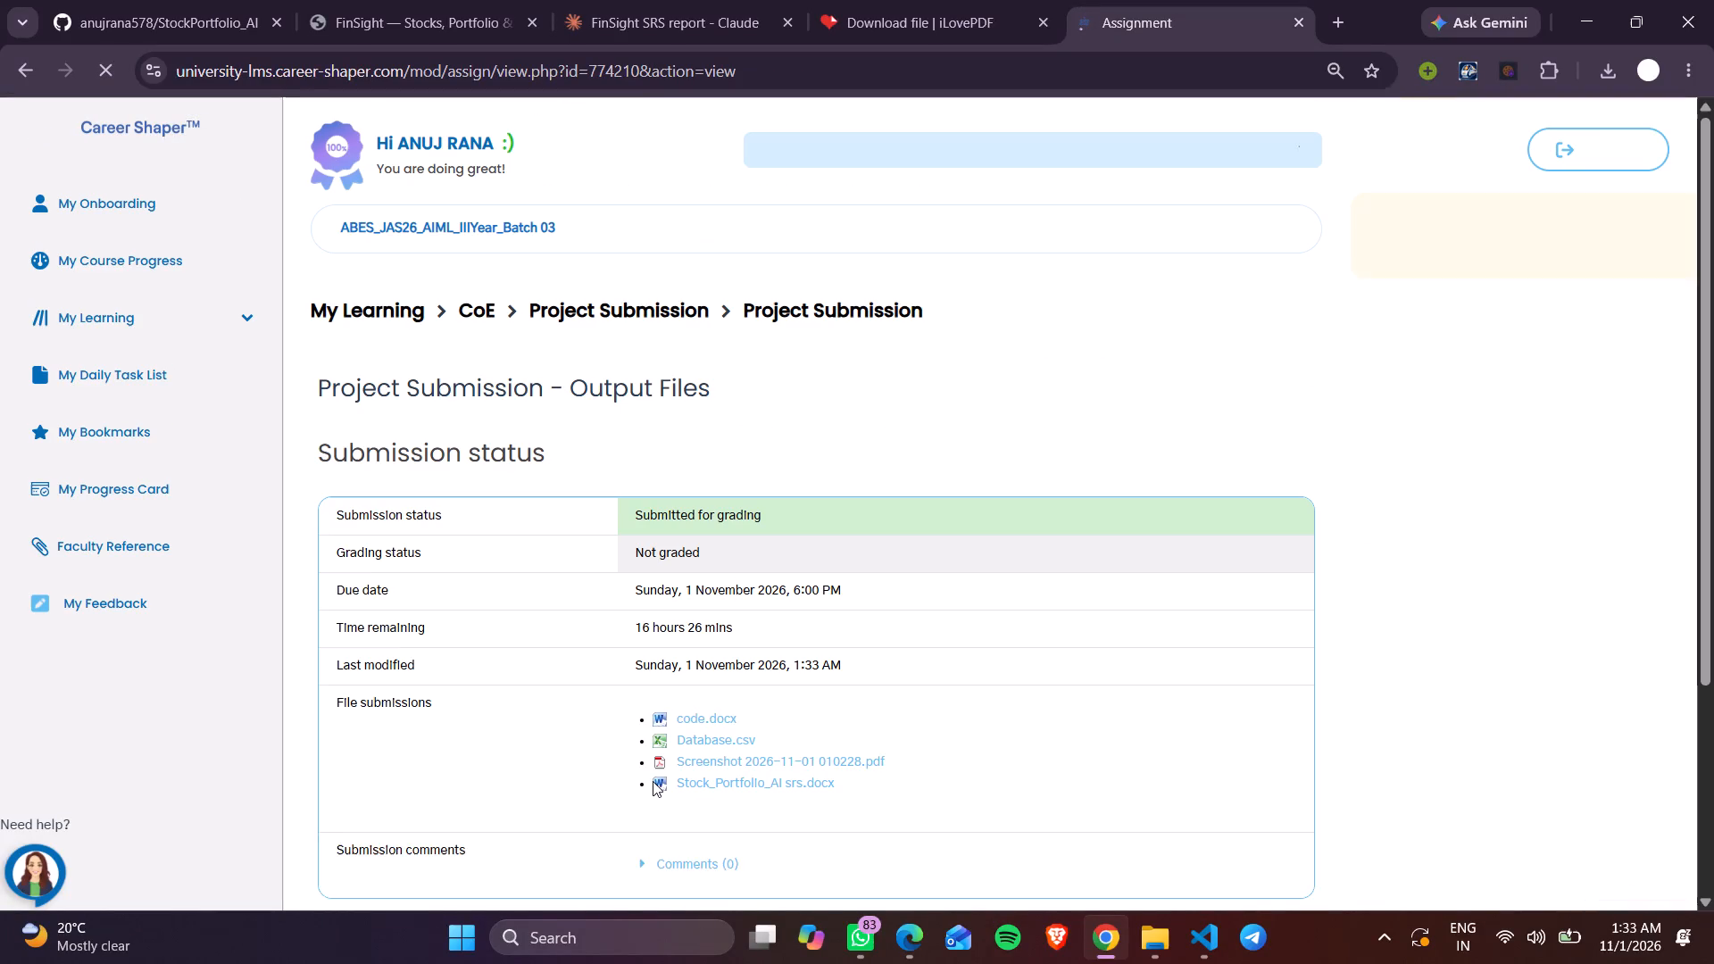
# Review the submission status and the submitted files on the assignment page, and reload the page.
pyautogui.scroll(-4, 857, 711)
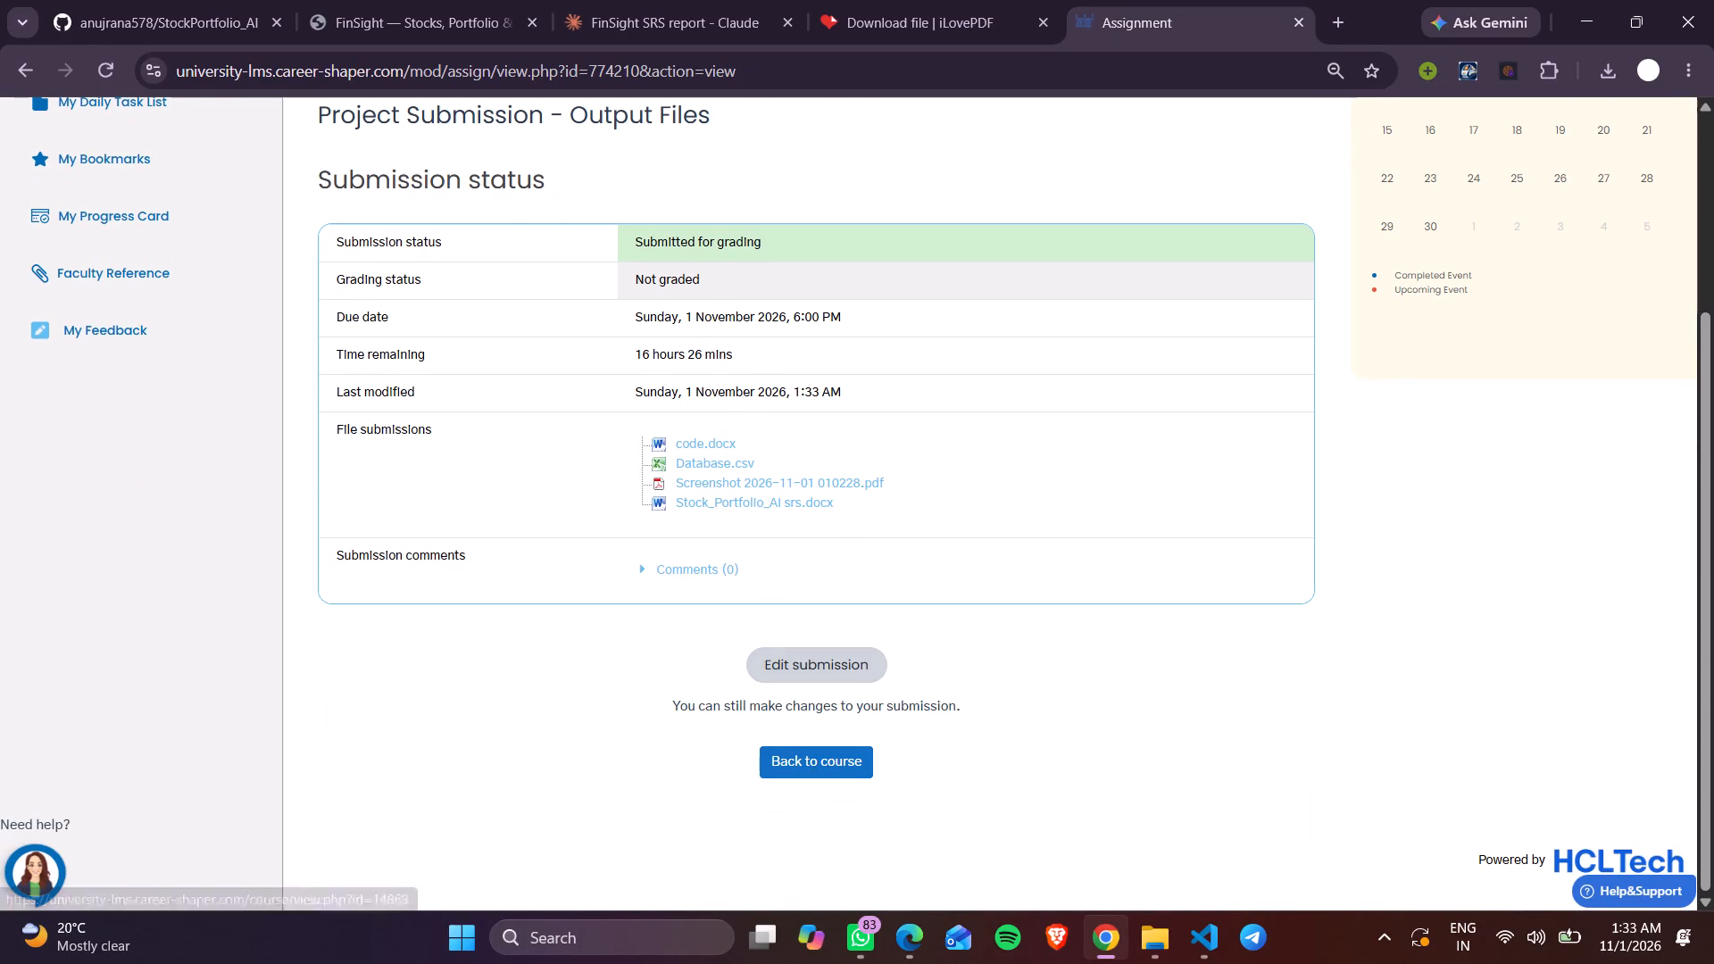
pyautogui.click(96, 76)
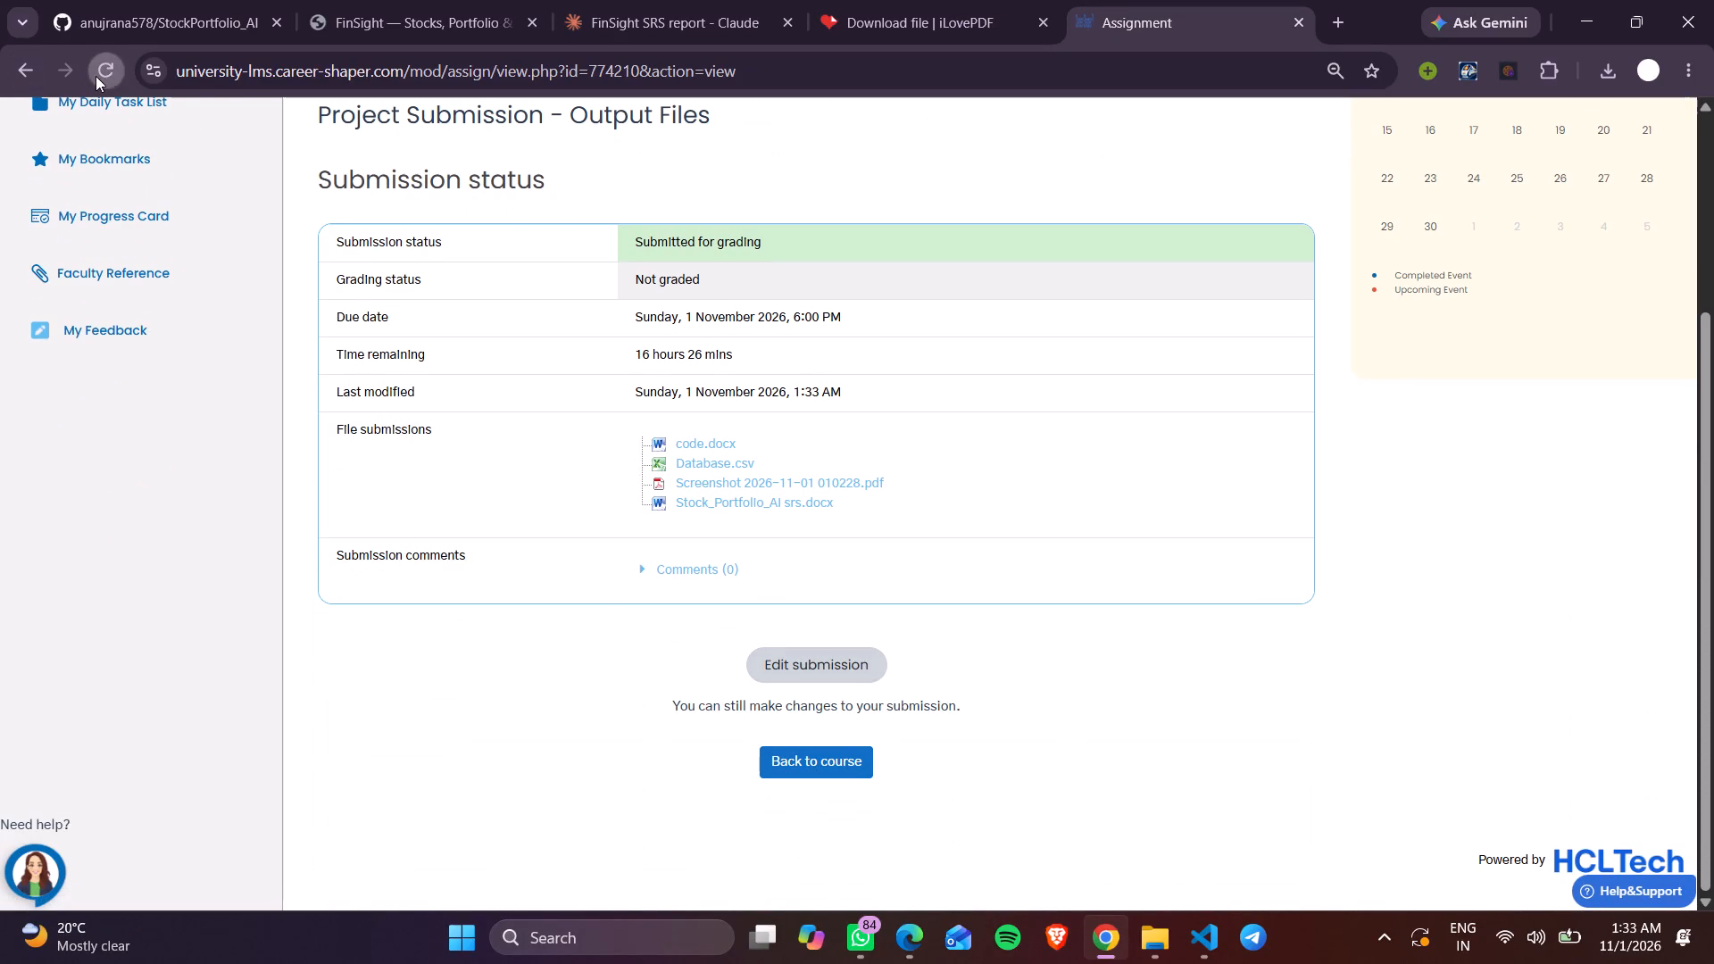